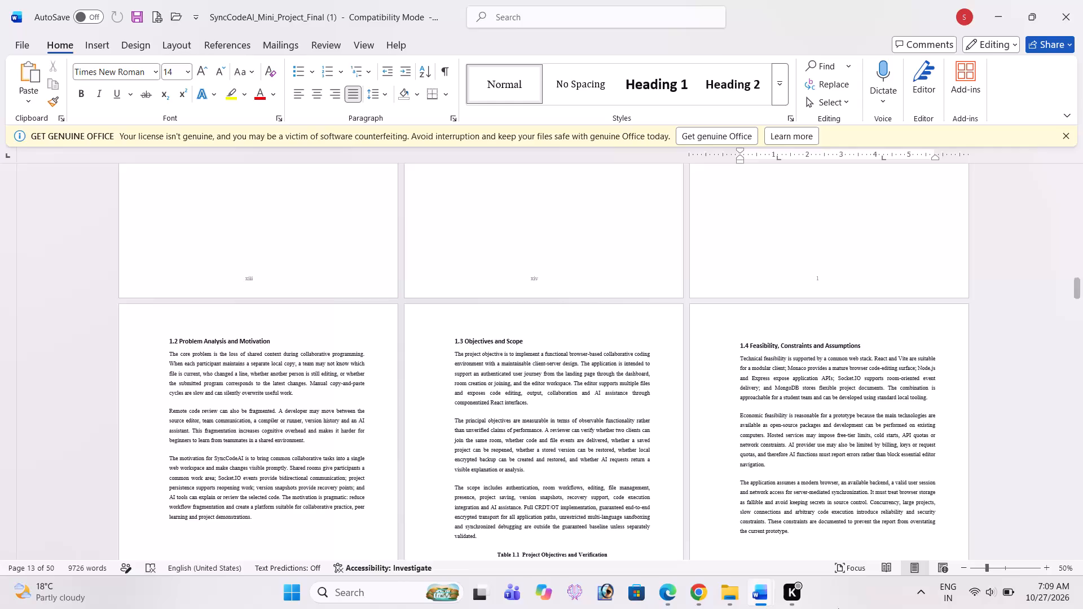
# Review the report pages from the List of Tables through Chapter 1 and the start of Chapter 2.
pyautogui.scroll(1, 548, 402)
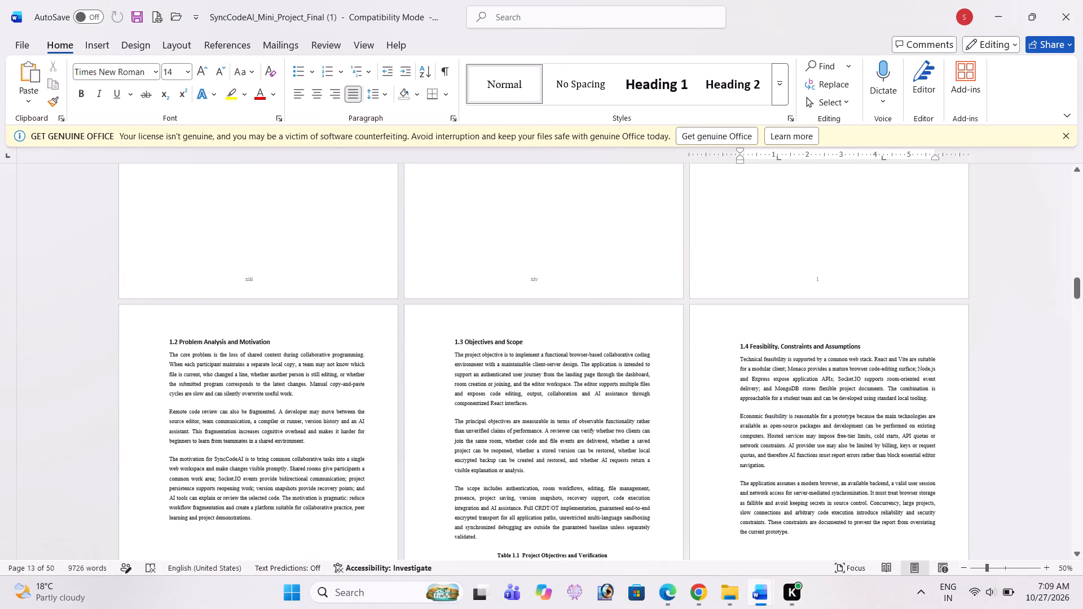
pyautogui.scroll(7, 548, 402)
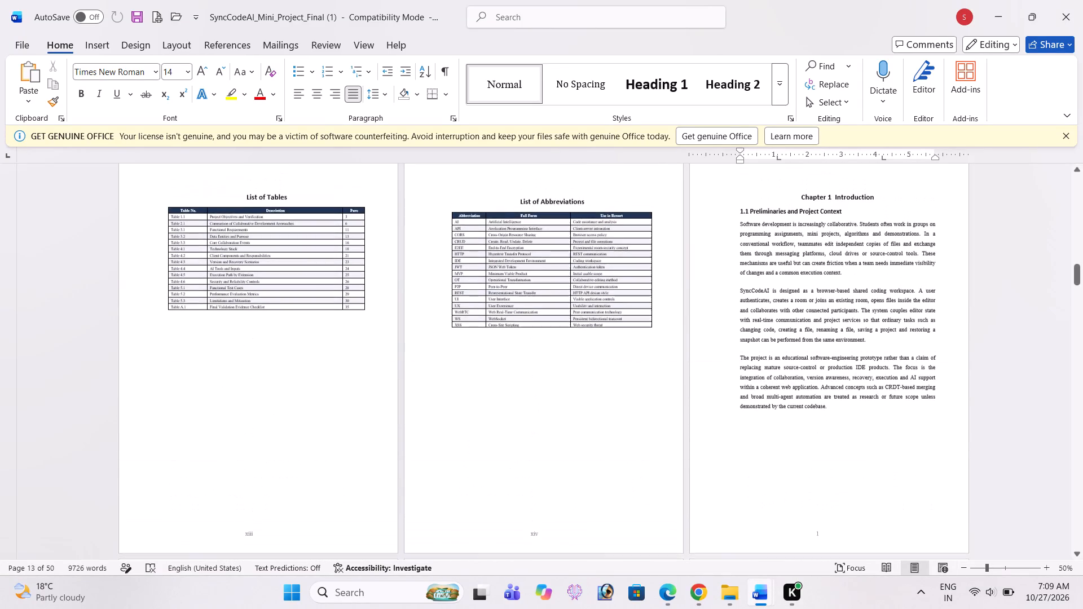
pyautogui.scroll(-9, 548, 402)
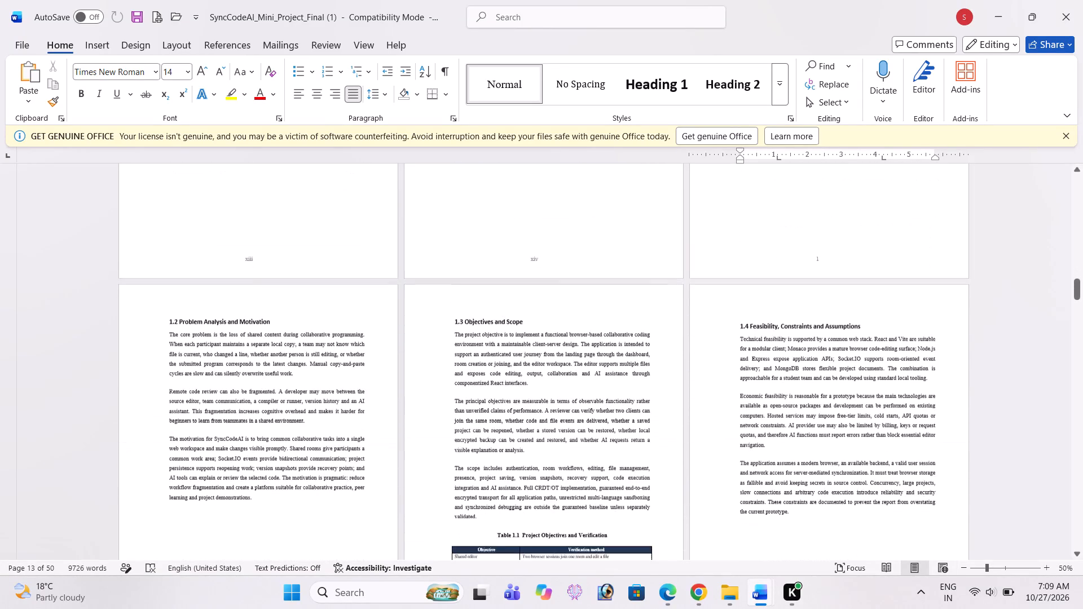
pyautogui.scroll(-6, 548, 402)
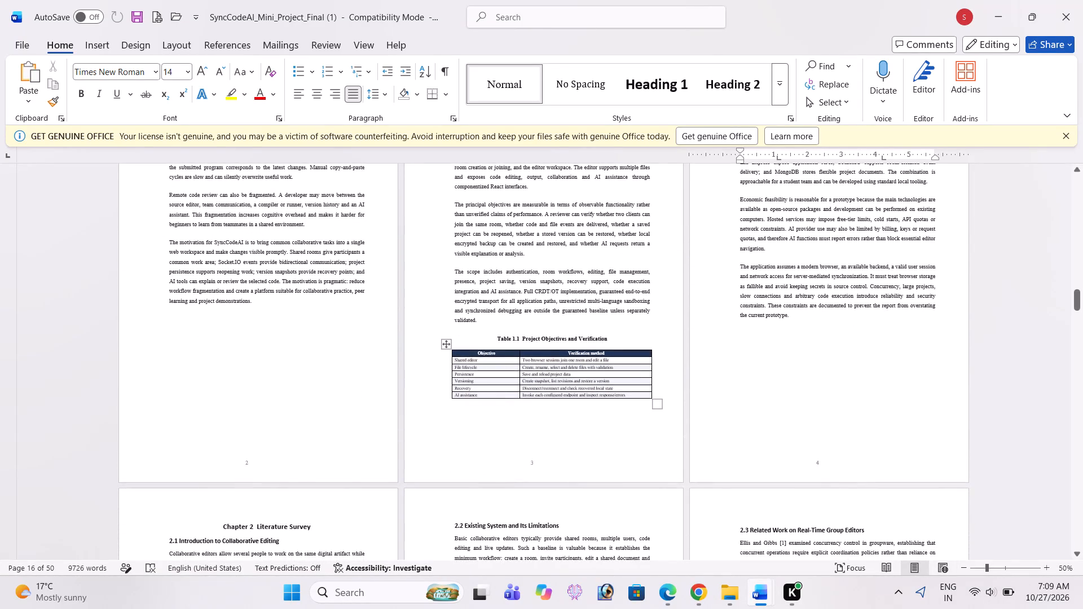
pyautogui.scroll(-1, 548, 402)
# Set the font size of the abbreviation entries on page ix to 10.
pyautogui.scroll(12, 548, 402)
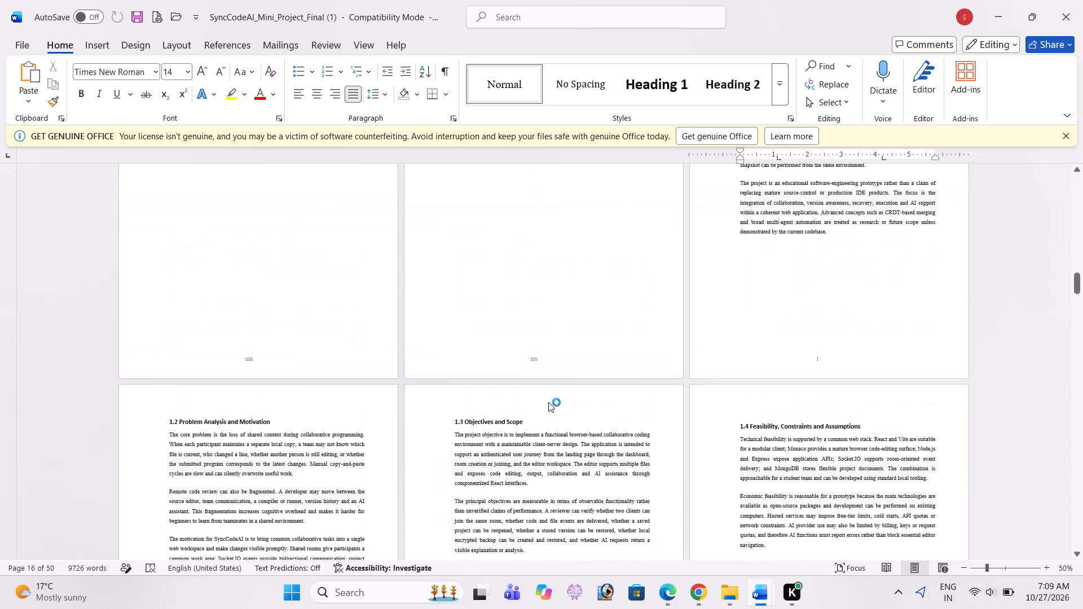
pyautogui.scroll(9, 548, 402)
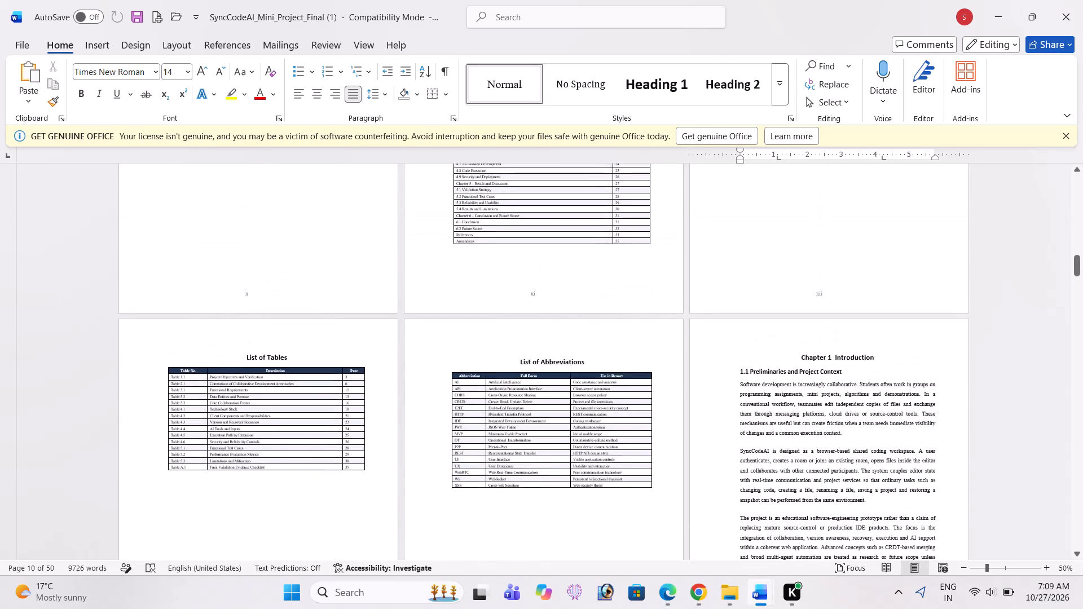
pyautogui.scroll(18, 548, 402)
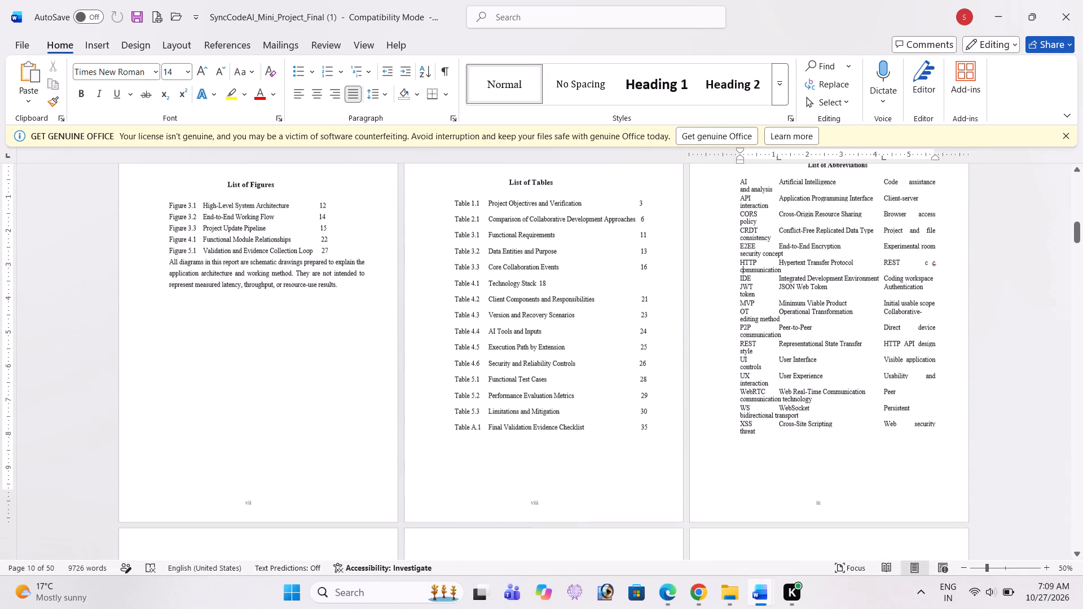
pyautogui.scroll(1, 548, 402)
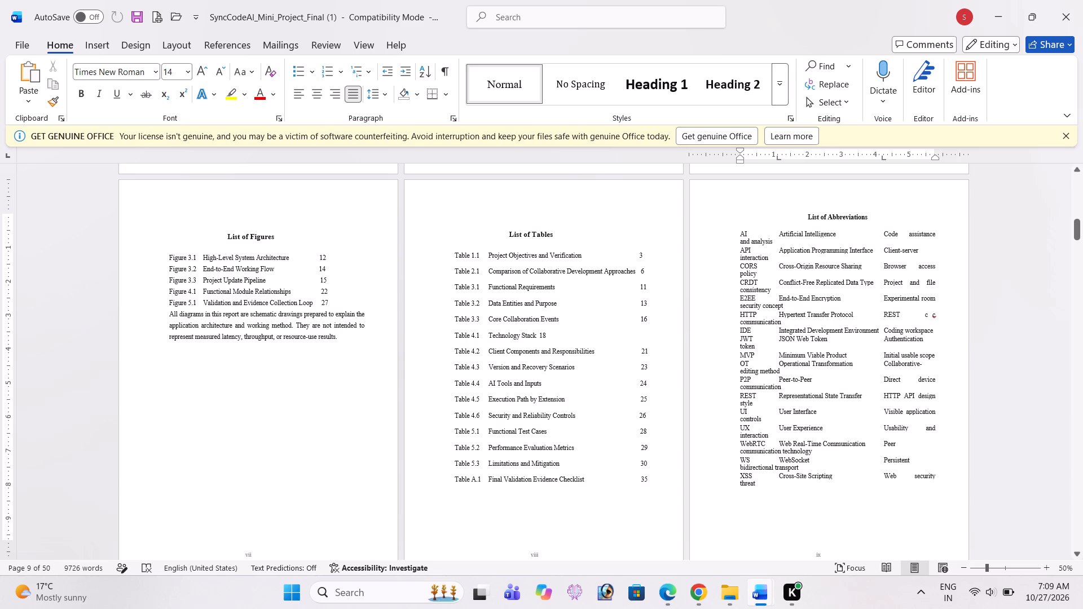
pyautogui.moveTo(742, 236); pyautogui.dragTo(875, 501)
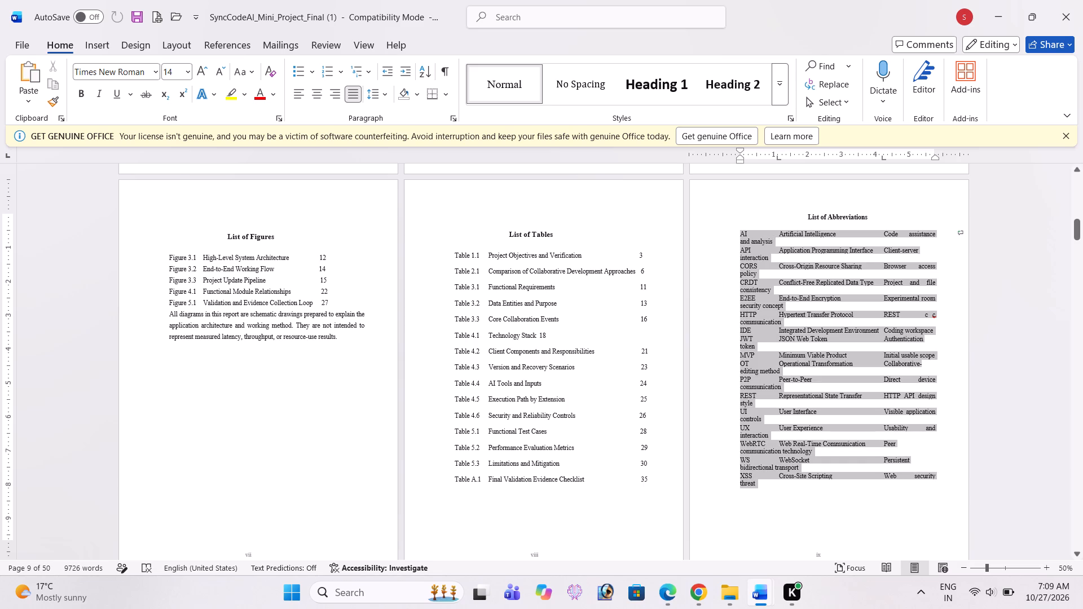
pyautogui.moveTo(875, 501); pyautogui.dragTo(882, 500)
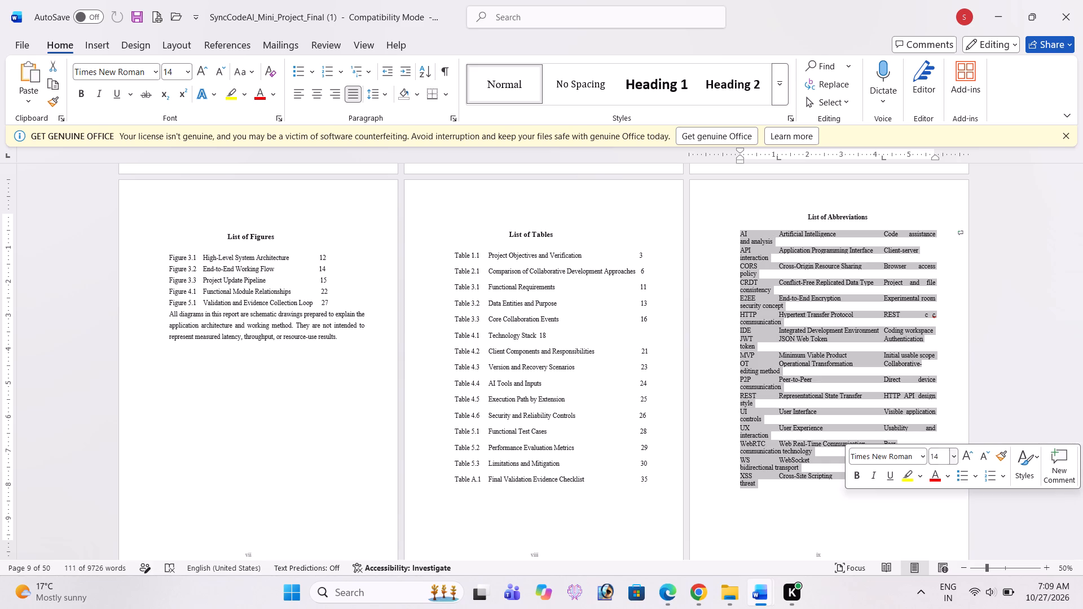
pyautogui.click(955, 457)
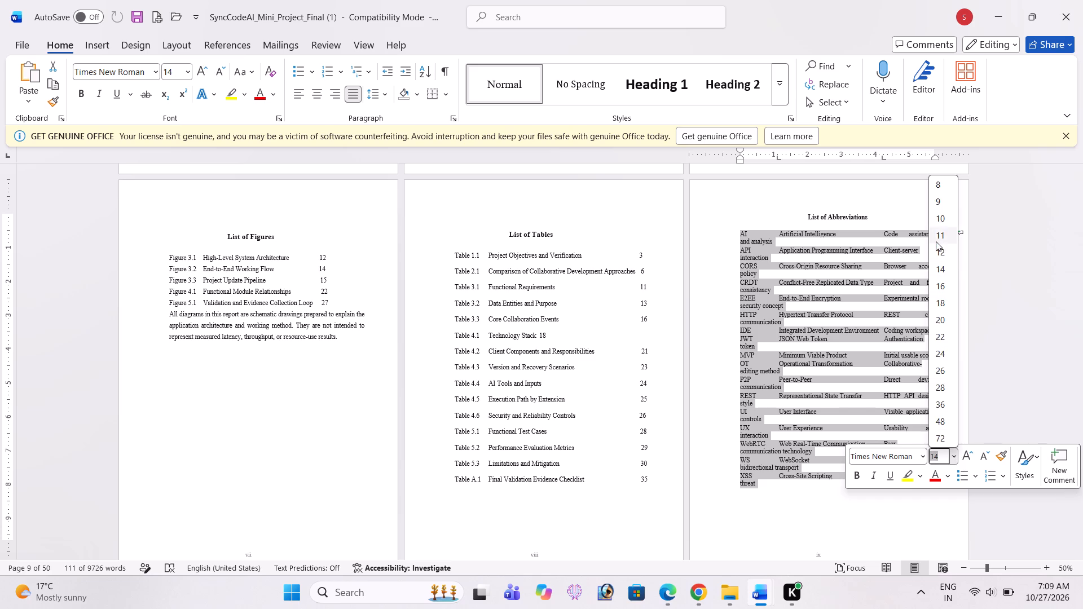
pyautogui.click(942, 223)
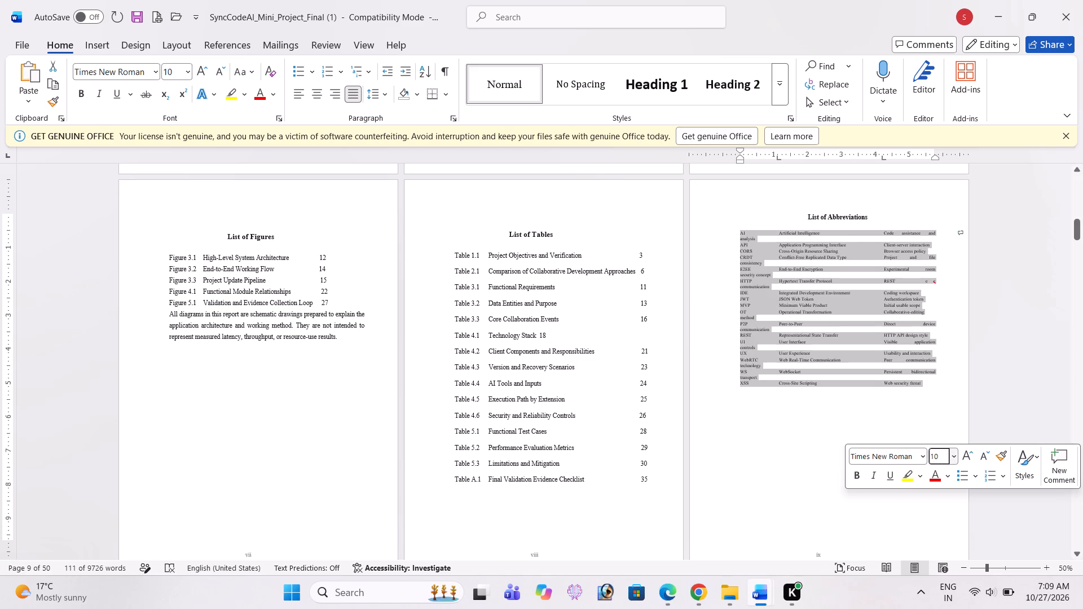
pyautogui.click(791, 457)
# Delete the List of Abbreviations heading and all its entries from page ix of the report.
pyautogui.scroll(-1, 791, 457)
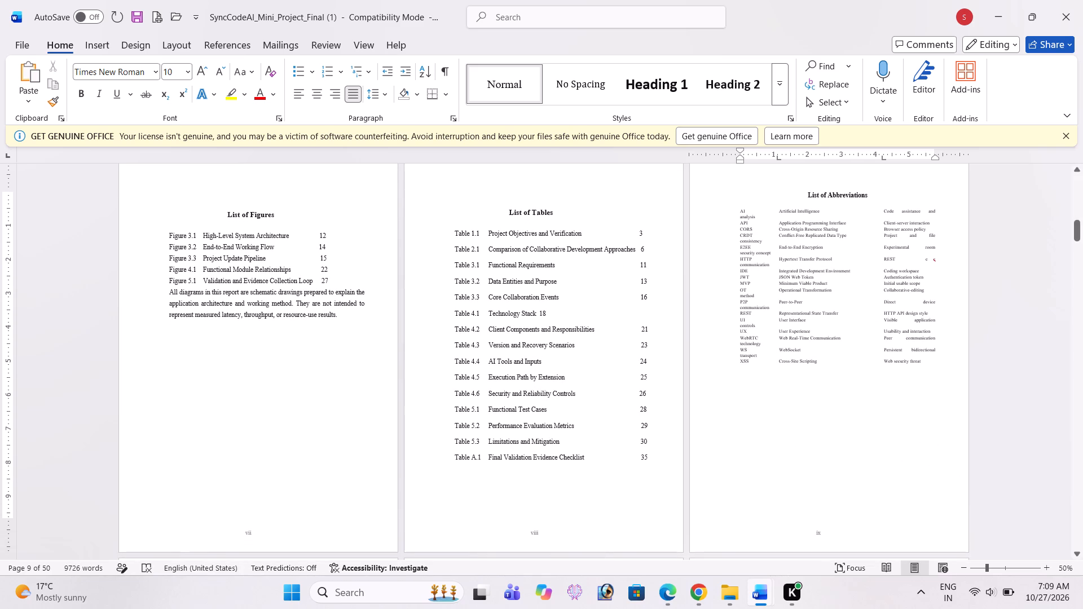
pyautogui.moveTo(806, 196); pyautogui.dragTo(873, 365)
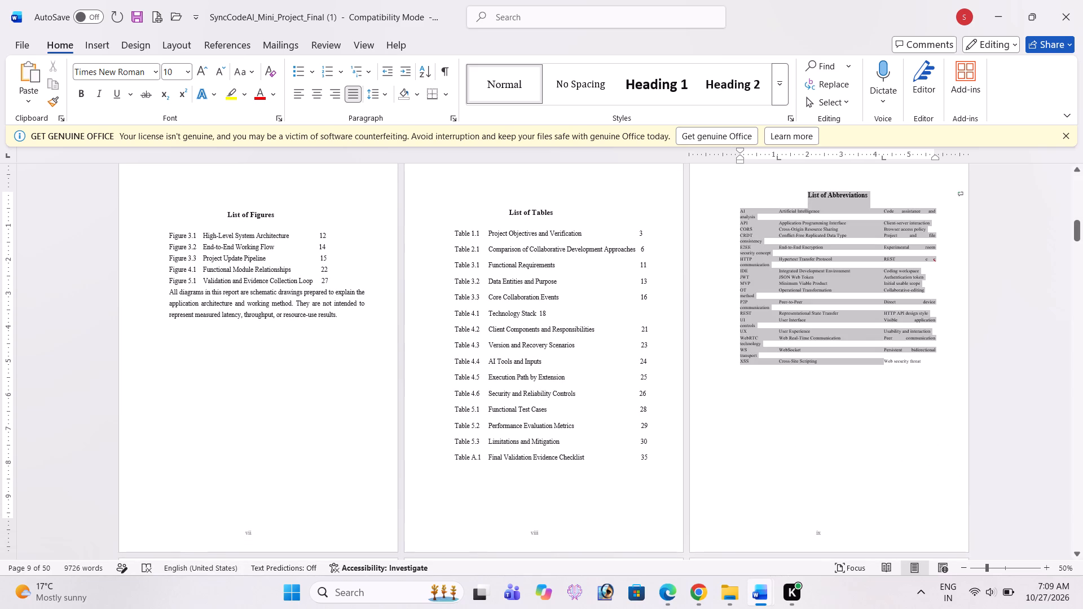
pyautogui.moveTo(873, 365); pyautogui.dragTo(928, 382)
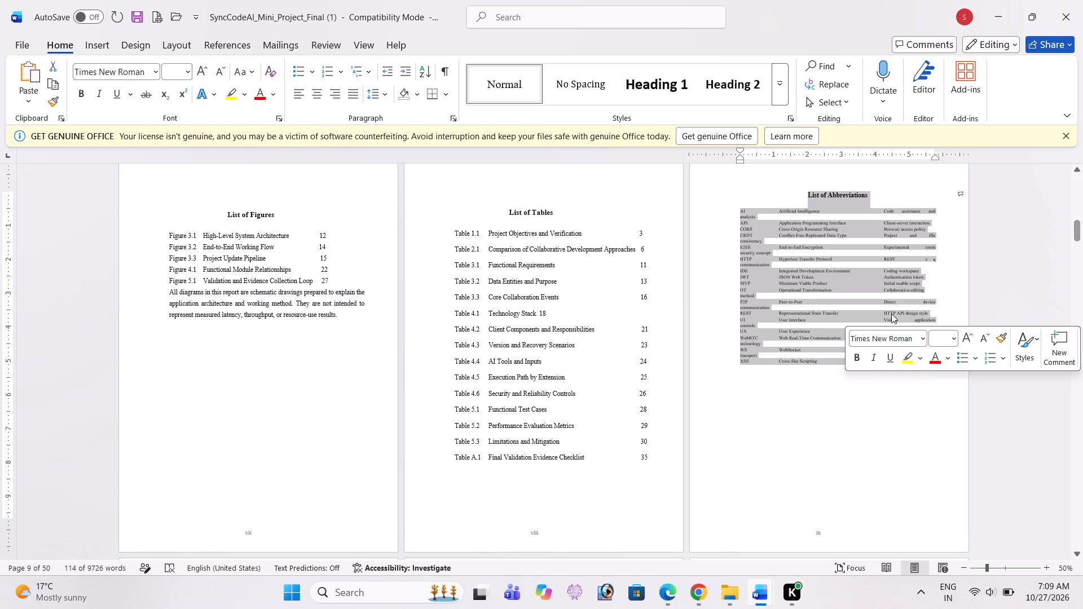
pyautogui.press('BackSpace')
# Switch to the SyncCodeAI_List_of_Abbreviations_No_Grid_No_Header (1) document.
pyautogui.scroll(1, 873, 236)
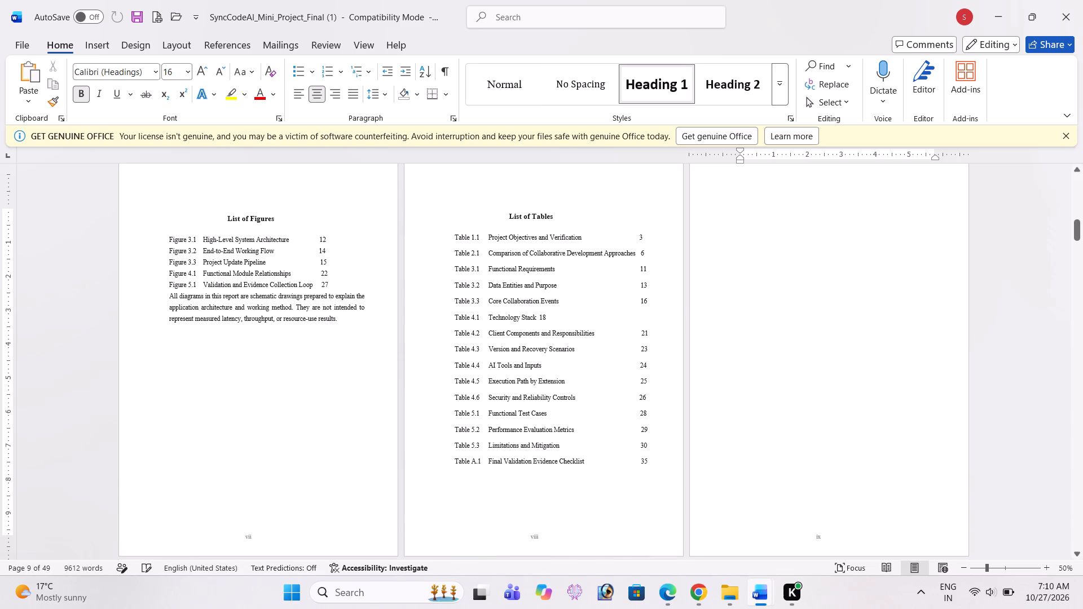
pyautogui.scroll(2, 873, 236)
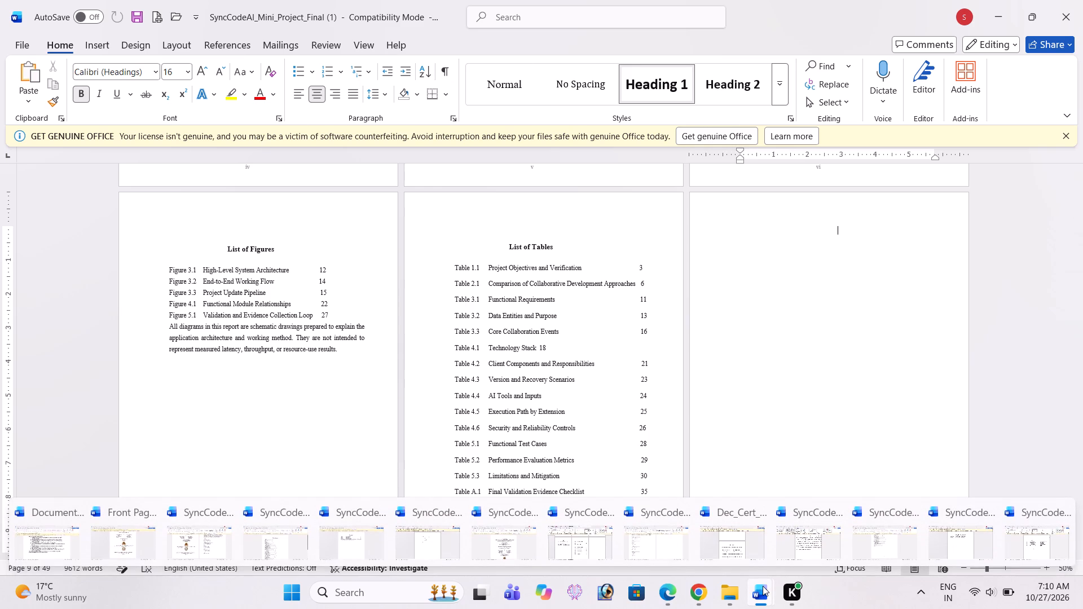
pyautogui.click(1012, 536)
pyautogui.click(629, 452)
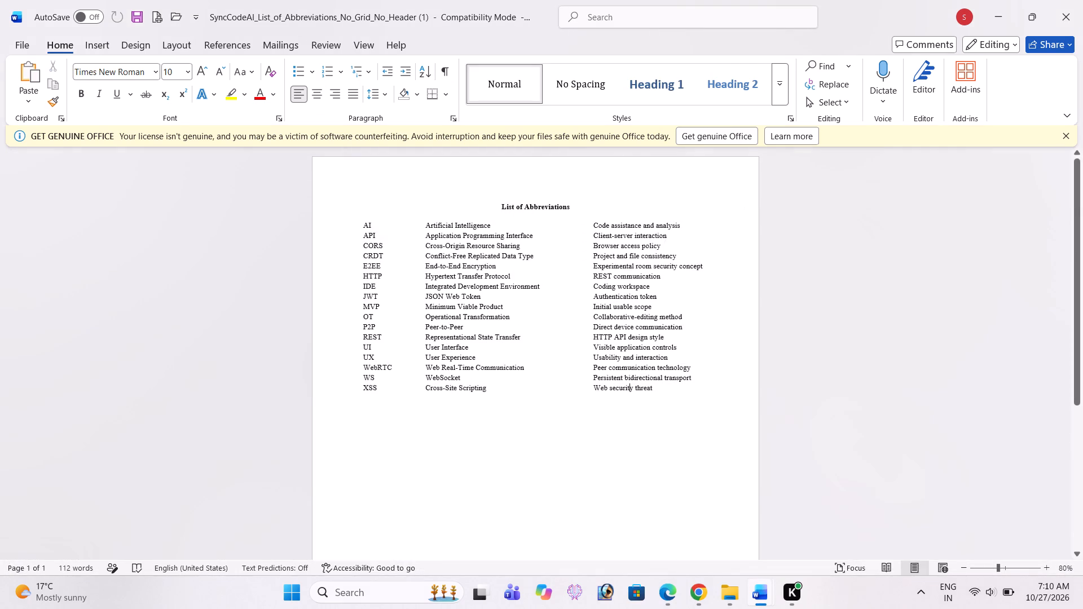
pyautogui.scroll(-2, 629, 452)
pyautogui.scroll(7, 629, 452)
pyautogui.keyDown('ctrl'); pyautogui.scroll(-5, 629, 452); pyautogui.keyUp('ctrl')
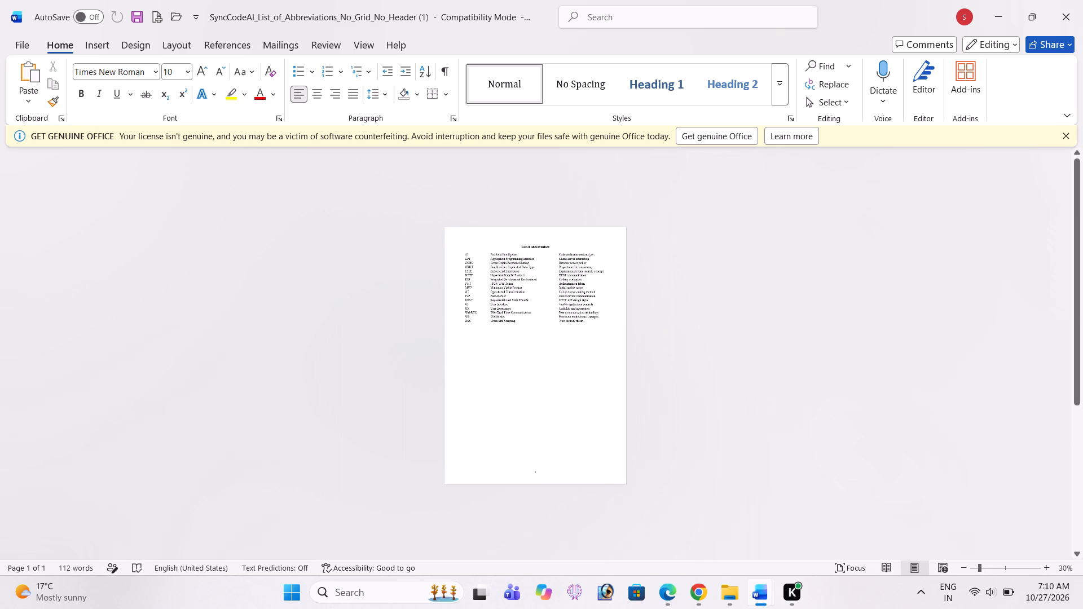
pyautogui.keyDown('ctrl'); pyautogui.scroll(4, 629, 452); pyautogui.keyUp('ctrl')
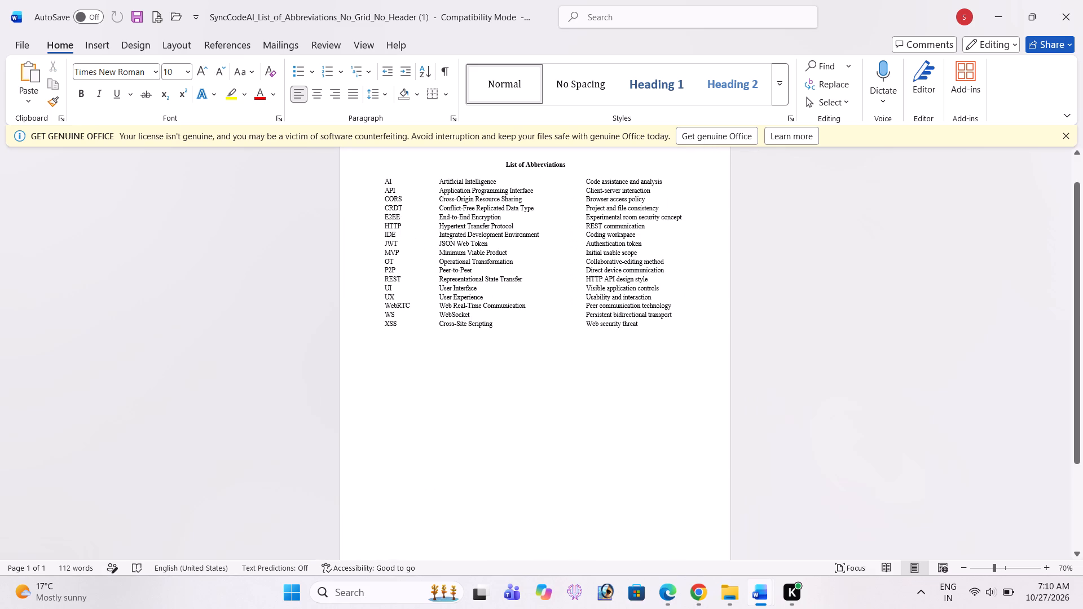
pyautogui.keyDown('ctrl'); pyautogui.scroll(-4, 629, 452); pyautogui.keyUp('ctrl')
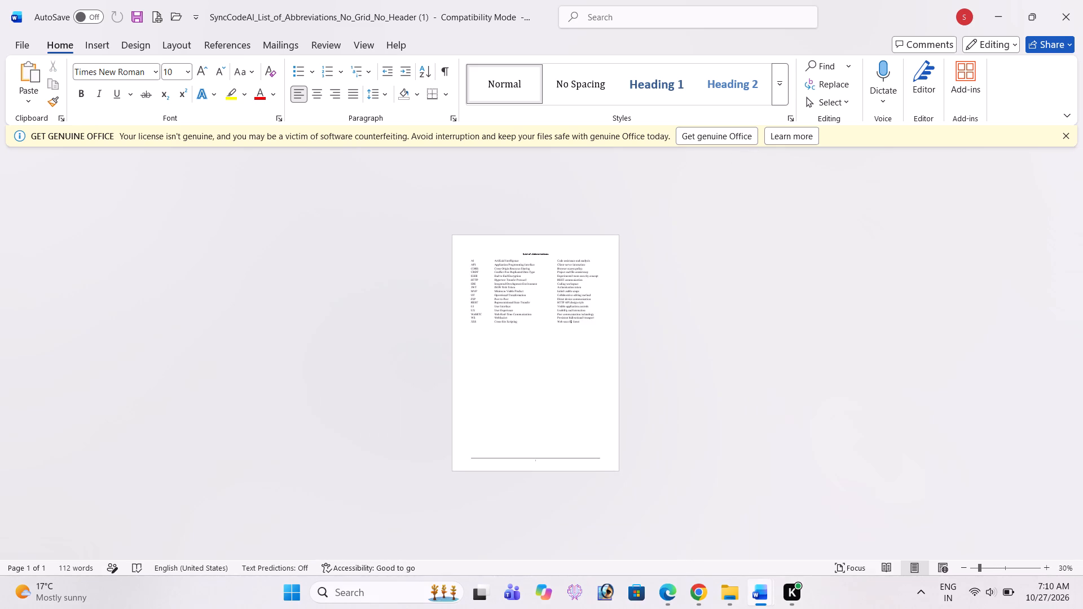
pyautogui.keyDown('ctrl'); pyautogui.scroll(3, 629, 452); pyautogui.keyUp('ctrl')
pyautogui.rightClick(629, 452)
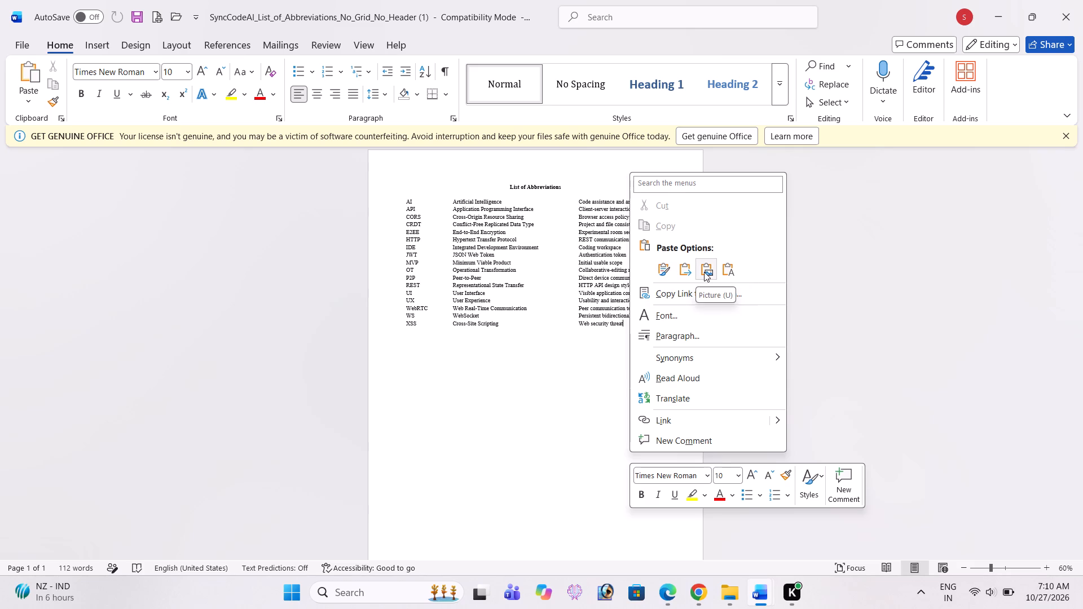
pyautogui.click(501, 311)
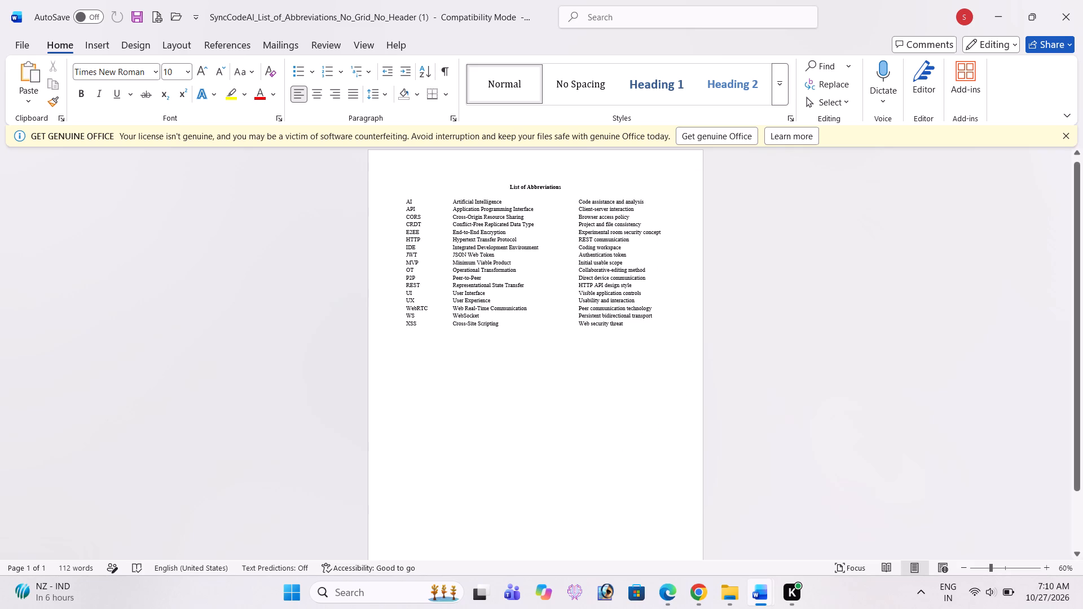
# Set the font size of the whole abbreviations page, heading and entries, to 12.
pyautogui.moveTo(419, 215); pyautogui.dragTo(514, 328)
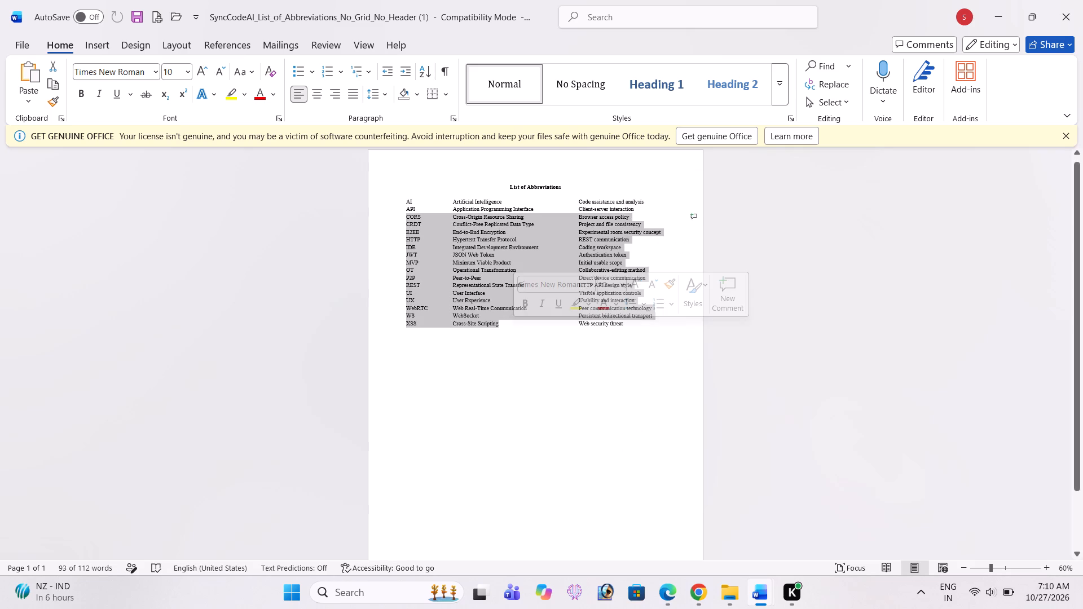
pyautogui.click(509, 180)
pyautogui.moveTo(512, 186); pyautogui.dragTo(582, 317)
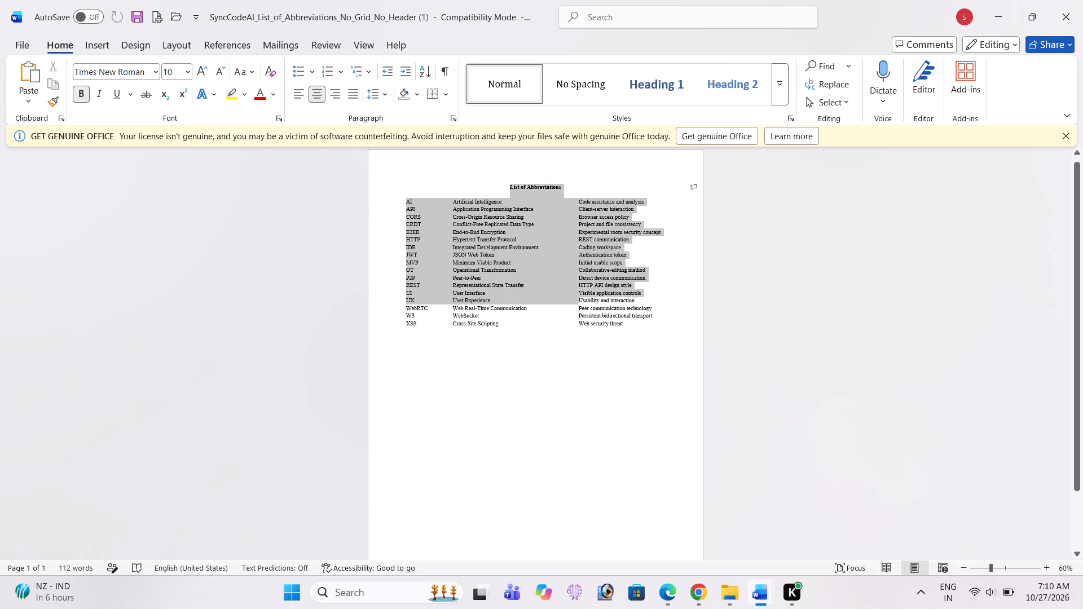
pyautogui.moveTo(582, 317); pyautogui.dragTo(634, 358)
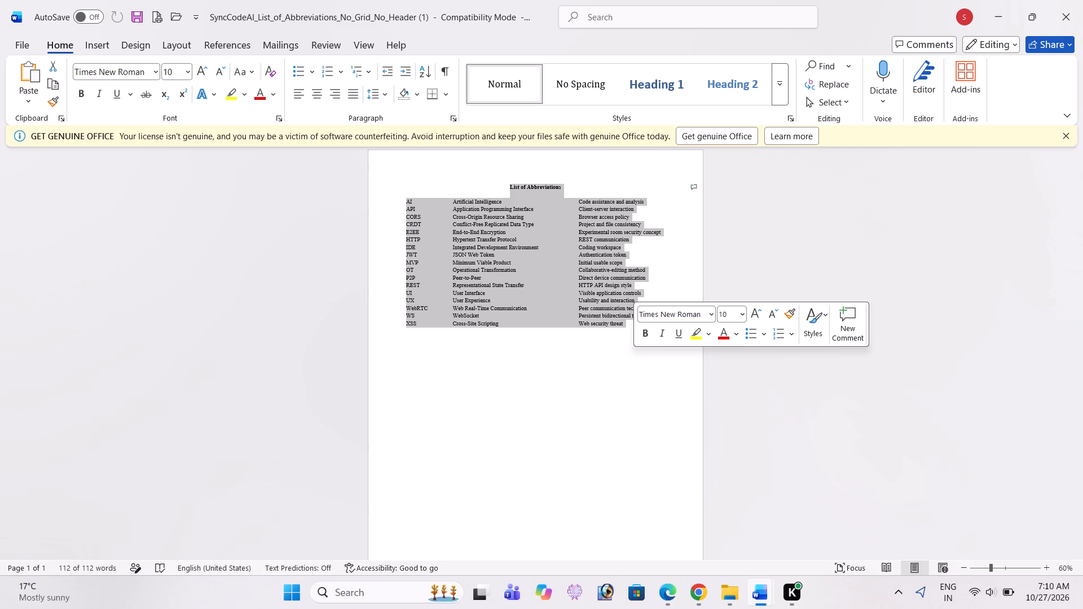
pyautogui.click(705, 316)
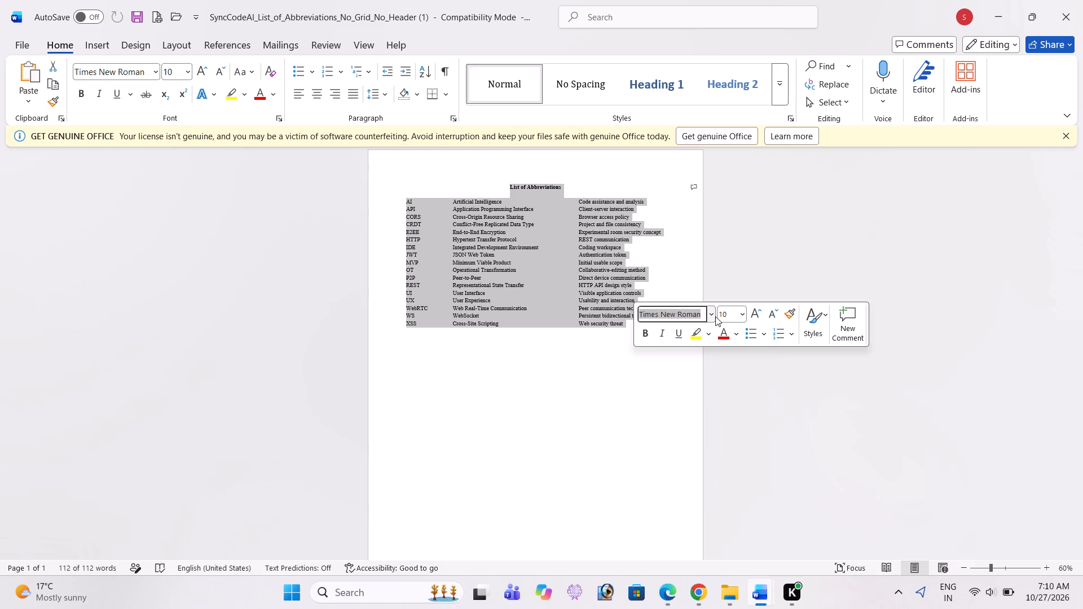
pyautogui.click(741, 315)
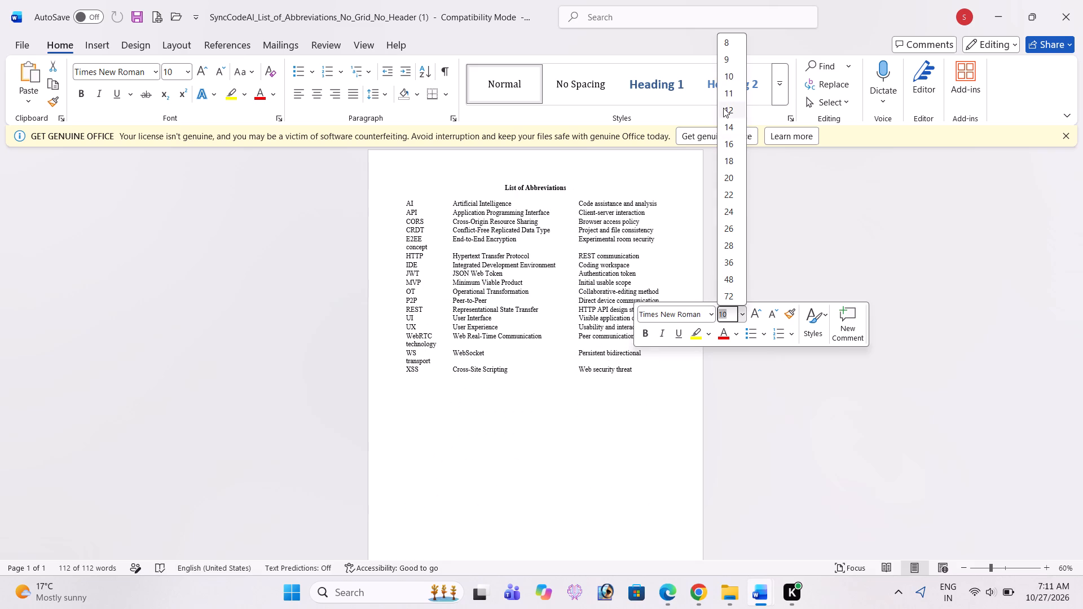
pyautogui.click(723, 108)
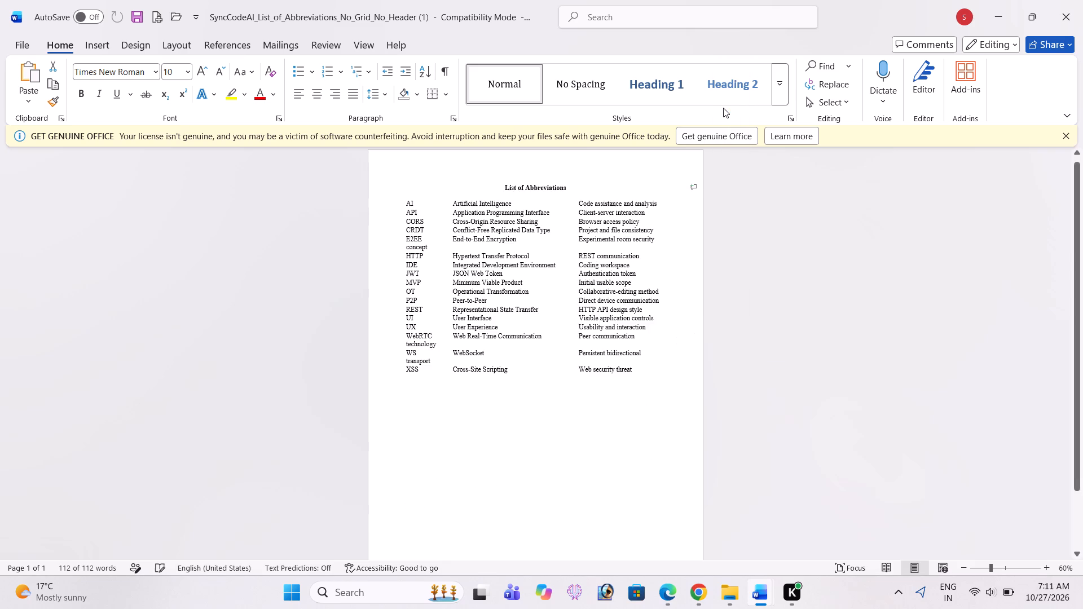
# Try to indent the wrapped word "concept" in the E2EE entry by inserting spaces before it.
pyautogui.click(402, 246)
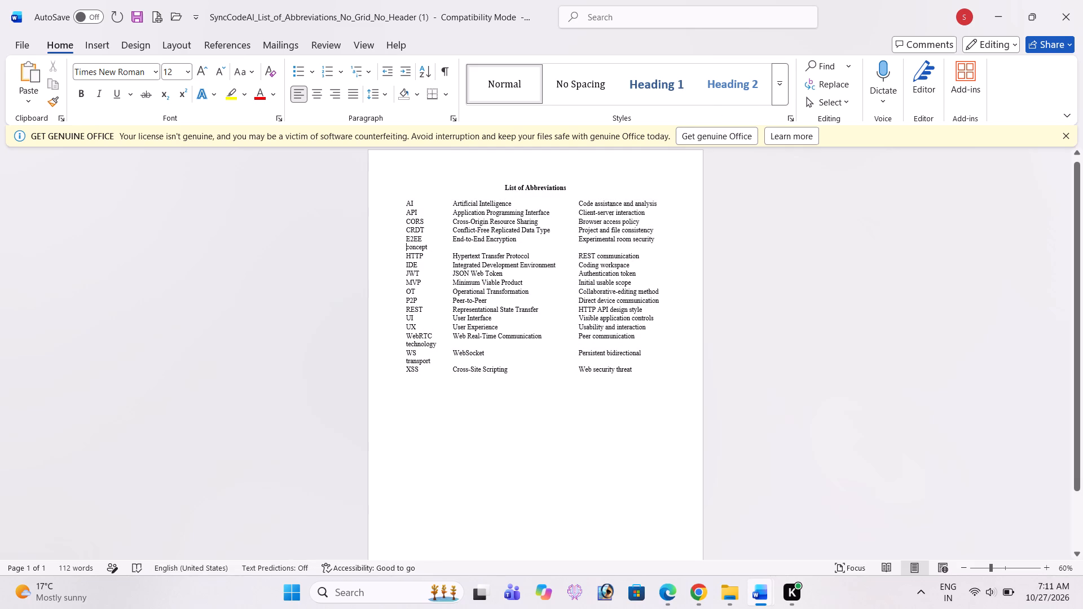
pyautogui.press('space')
pyautogui.press('space')
pyautogui.press('space')
pyautogui.press('space')
pyautogui.press('space')
pyautogui.press('space')
pyautogui.press('space')
pyautogui.press('space')
pyautogui.press('space')
pyautogui.press('space')
pyautogui.press('space')
pyautogui.press('space')
pyautogui.press('space')
pyautogui.press('space')
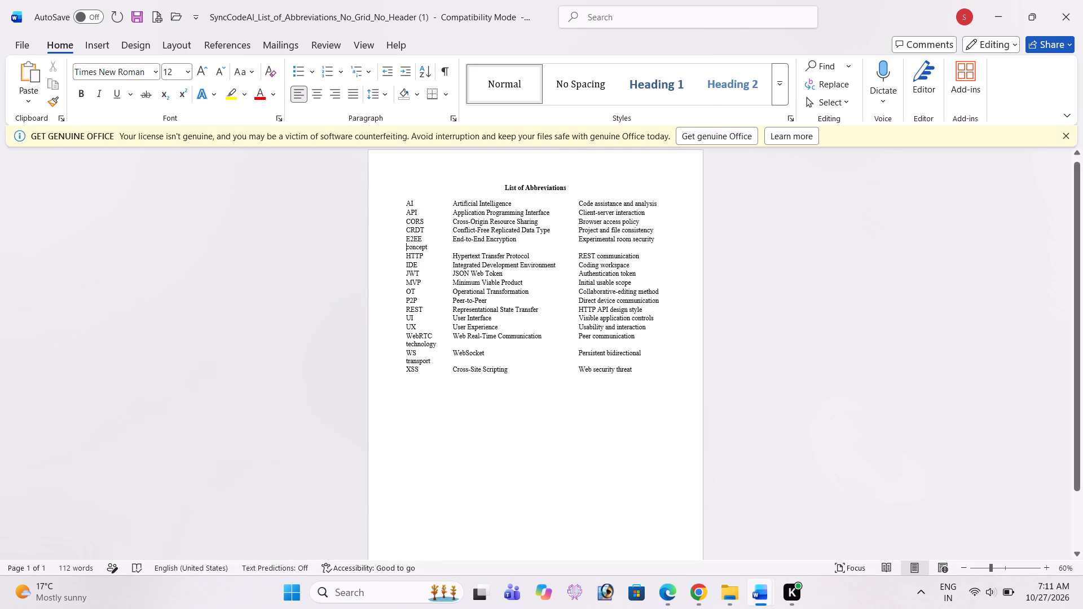
# Try to shift "concept" under the E2EE entry by inserting spaces after "co", retyping "co" before "ncept" and deleting the leftover letters.
pyautogui.click(411, 246)
pyautogui.press('space')
pyautogui.press('space')
pyautogui.press('space')
pyautogui.press('space')
pyautogui.press('space')
pyautogui.press('space')
pyautogui.press('space')
pyautogui.press('space')
pyautogui.press('space')
pyautogui.press('space')
pyautogui.press('space')
pyautogui.press('space')
pyautogui.press('space')
pyautogui.press('space')
pyautogui.press('space')
pyautogui.press('space')
pyautogui.press('space')
pyautogui.press('space')
pyautogui.press('space')
pyautogui.press('space')
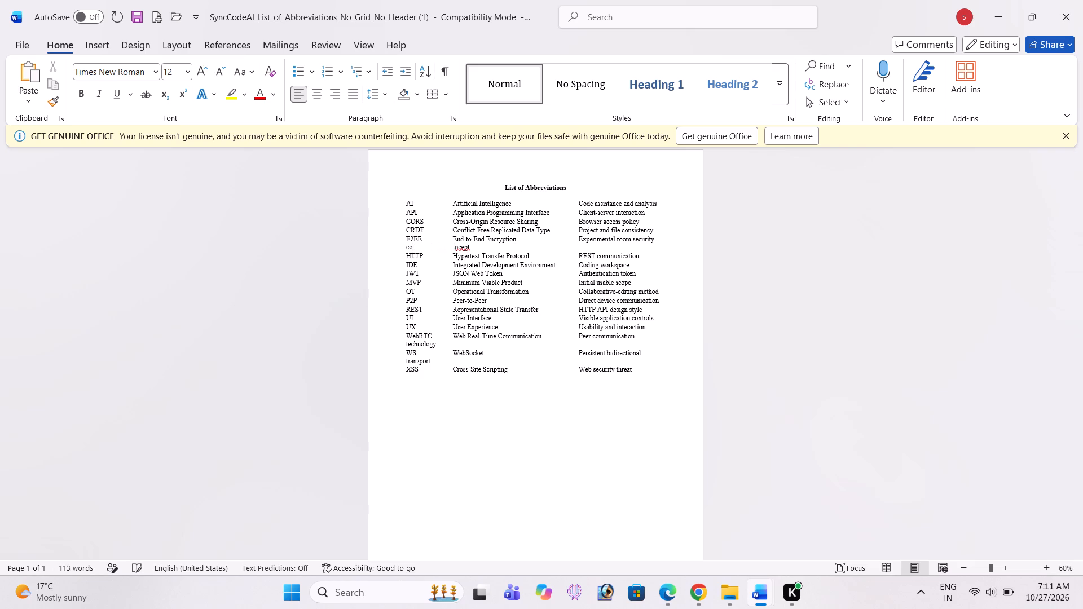
pyautogui.write('co')
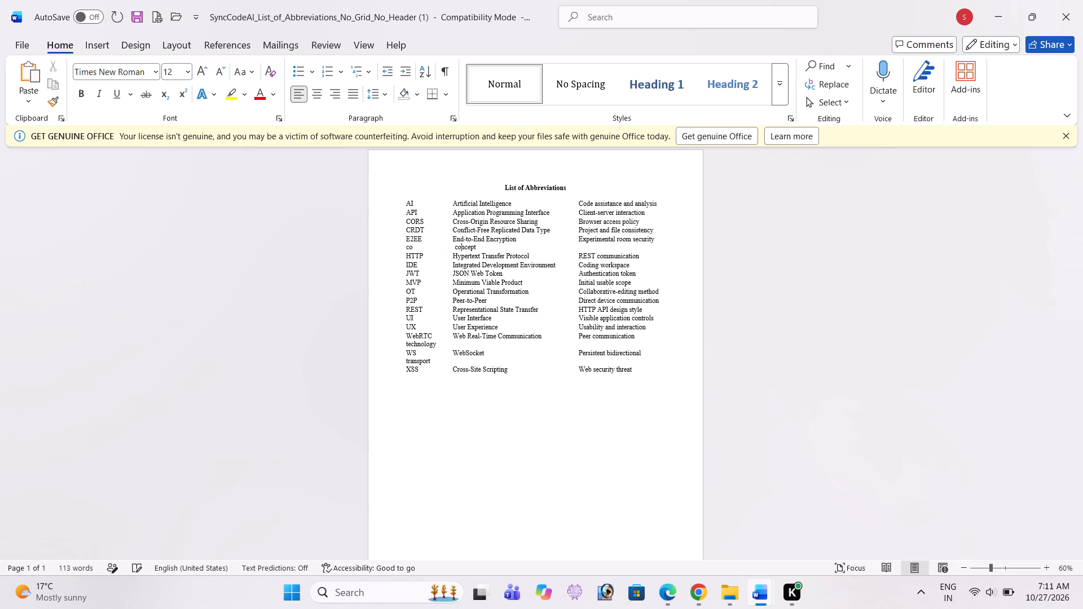
pyautogui.click(413, 249)
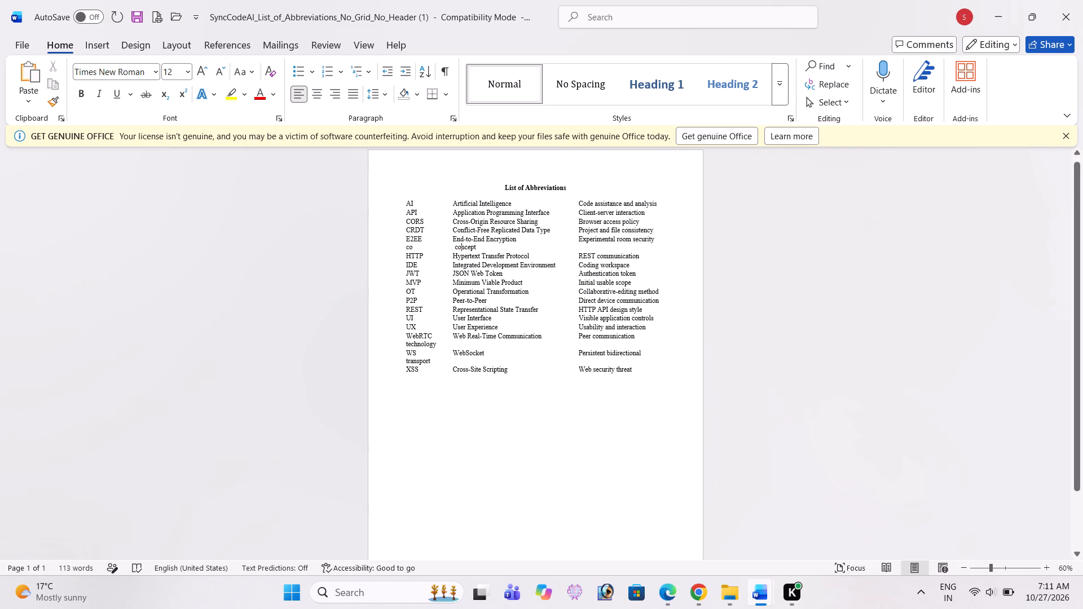
pyautogui.press('BackSpace')
pyautogui.press('BackSpace')
pyautogui.press('BackSpace')
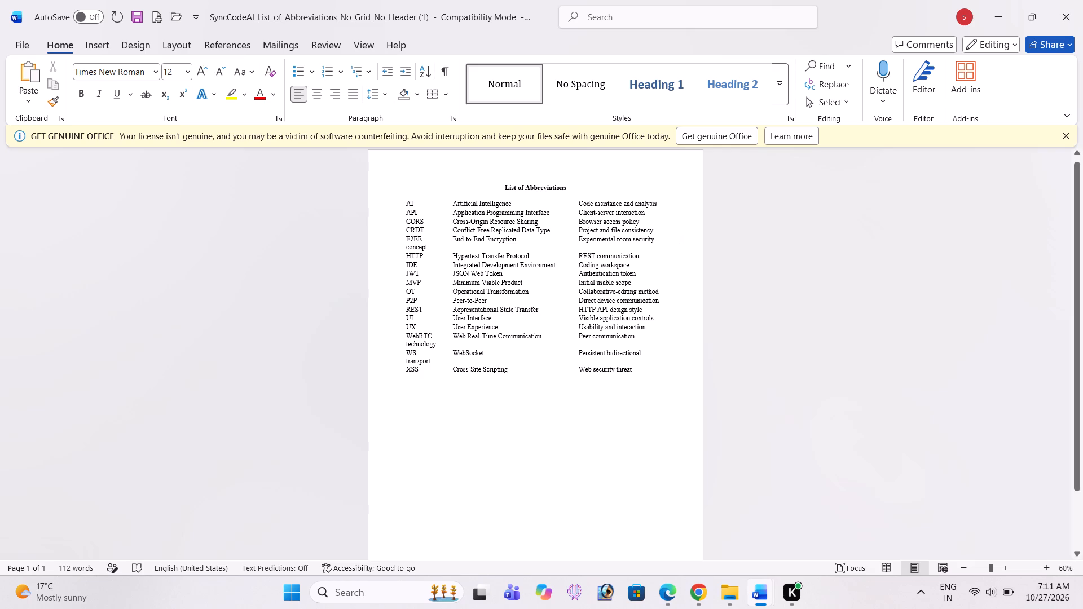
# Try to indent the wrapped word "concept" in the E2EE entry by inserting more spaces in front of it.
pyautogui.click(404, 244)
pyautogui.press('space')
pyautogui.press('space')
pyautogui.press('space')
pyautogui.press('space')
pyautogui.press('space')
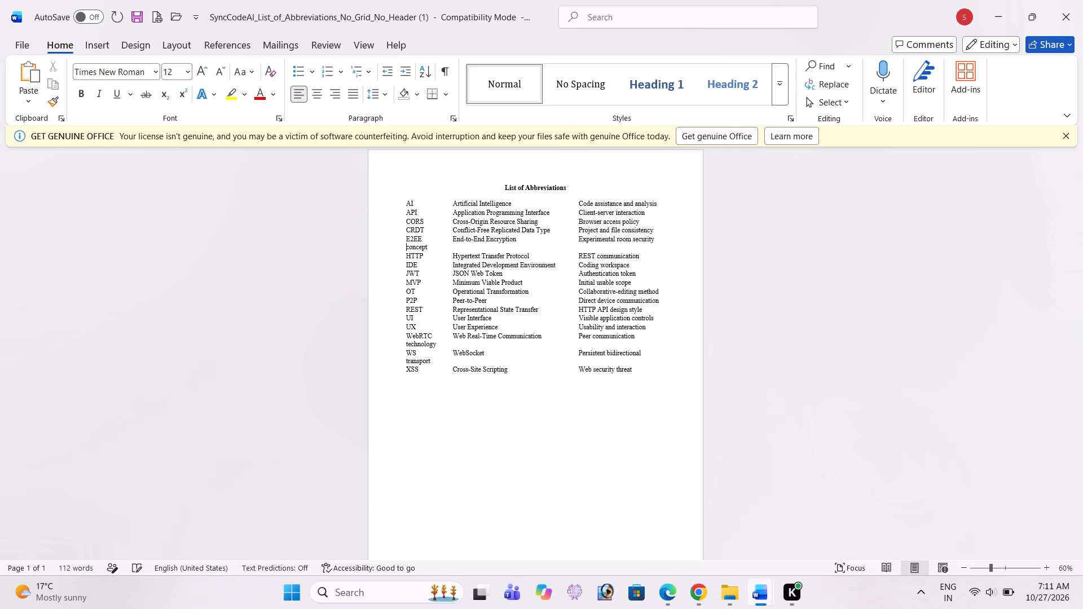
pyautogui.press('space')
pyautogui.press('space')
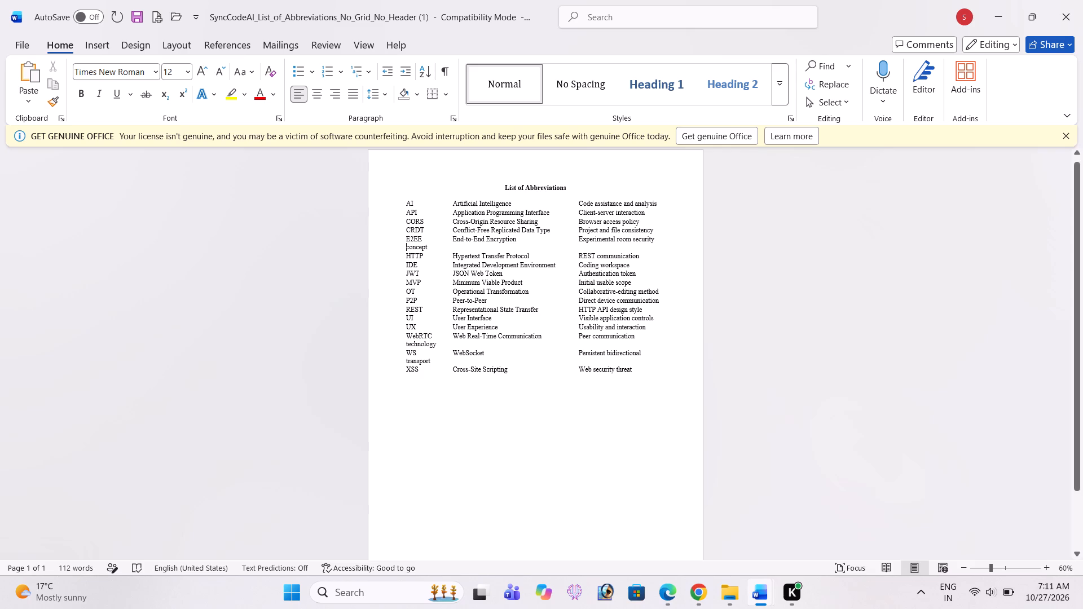
# Delete the wrapped word "concept" from the E2EE entry together with the spaces inserted before it.
pyautogui.click(426, 250)
pyautogui.press(']')
pyautogui.press('BackSpace')
pyautogui.press('BackSpace')
pyautogui.press('BackSpace')
pyautogui.press('BackSpace')
pyautogui.press('BackSpace')
pyautogui.press('BackSpace')
pyautogui.press('BackSpace')
pyautogui.press('BackSpace')
pyautogui.press('BackSpace')
pyautogui.press('BackSpace')
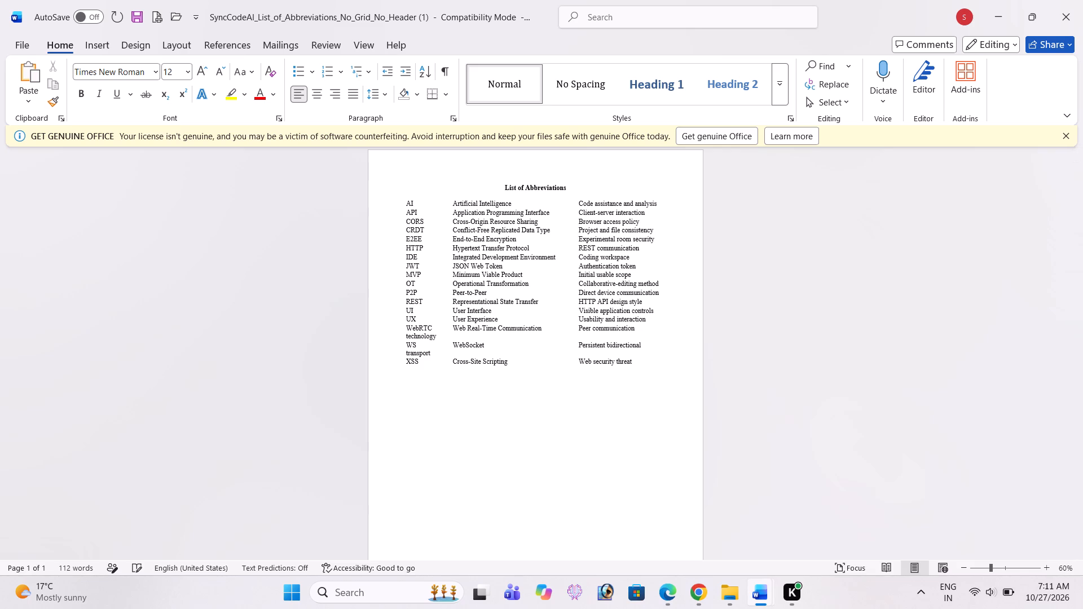
# Add "Concept." on its own line below the E2EE entry, indented with spaces to start under "End-to-End Encryption".
pyautogui.press('Return')
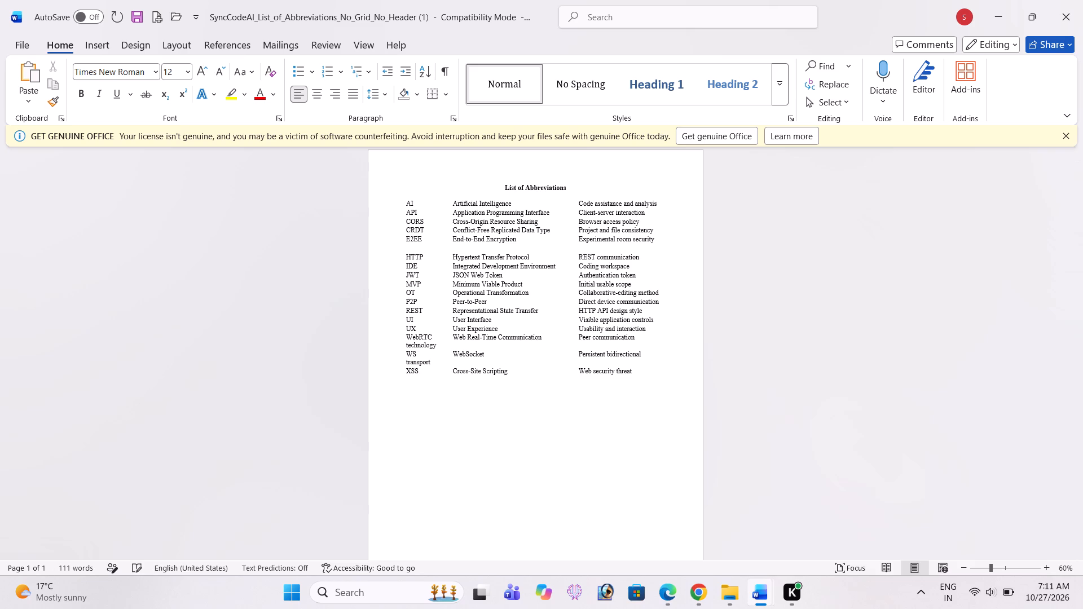
pyautogui.press('space')
pyautogui.press('space')
pyautogui.press('space')
pyautogui.press('space')
pyautogui.press('space')
pyautogui.press('space')
pyautogui.press('space')
pyautogui.press('space')
pyautogui.press('space')
pyautogui.press('space')
pyautogui.press('space')
pyautogui.press('space')
pyautogui.press('space')
pyautogui.press('space')
pyautogui.press('space')
pyautogui.press('space')
pyautogui.press('space')
pyautogui.press('space')
pyautogui.press('space')
pyautogui.press('space')
pyautogui.write('conce')
pyautogui.write('pt')
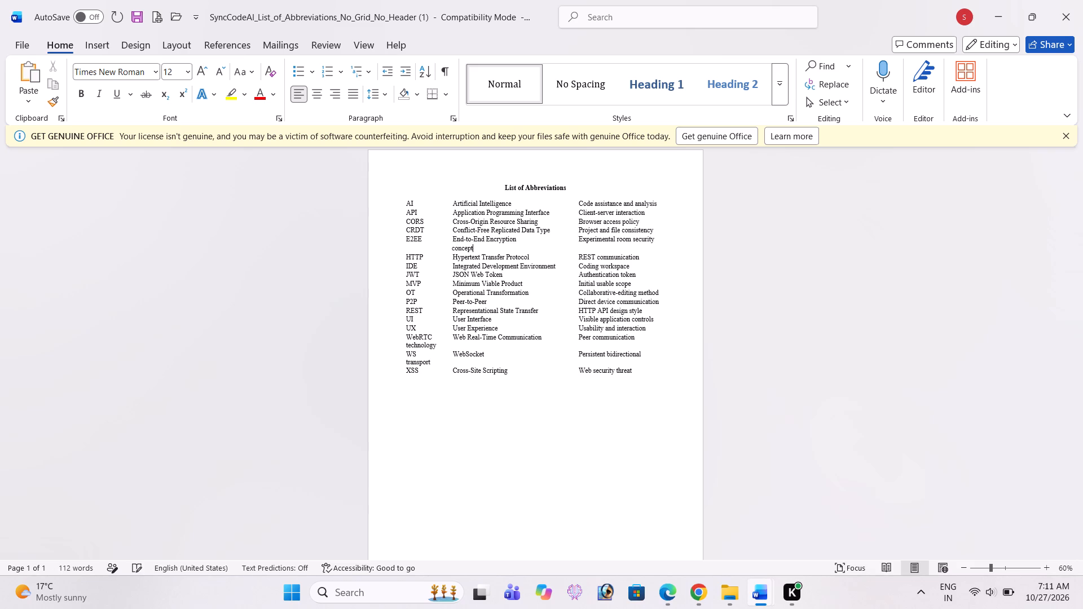
pyautogui.press('.')
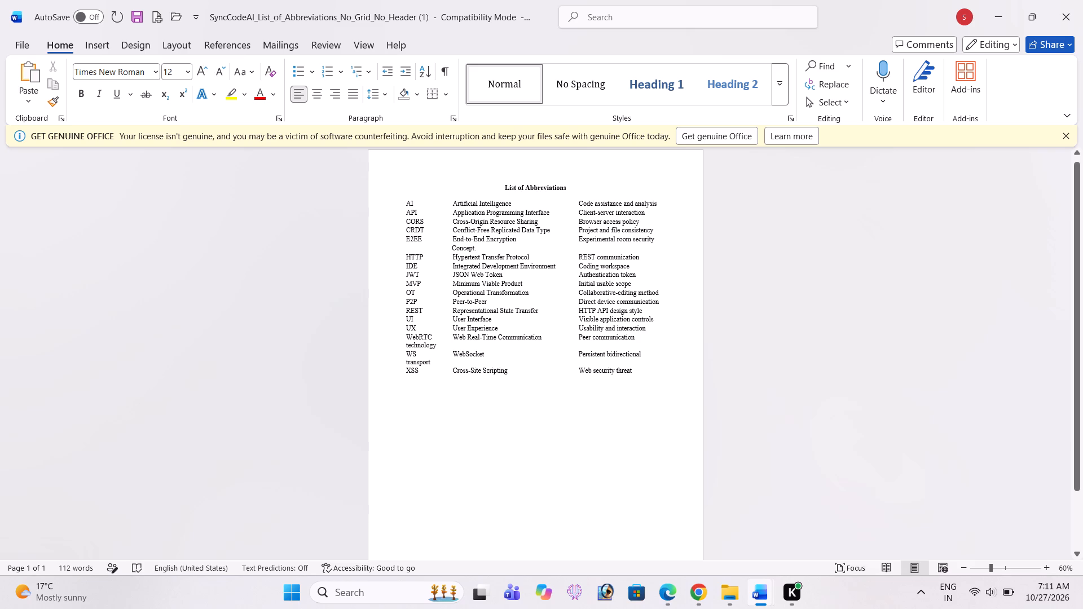
# Shorten the WebRTC entry's wrapped word "technology" to "techology" so it fits on the entry's line.
pyautogui.click(438, 346)
pyautogui.press('BackSpace')
pyautogui.press('BackSpace')
pyautogui.press('BackSpace')
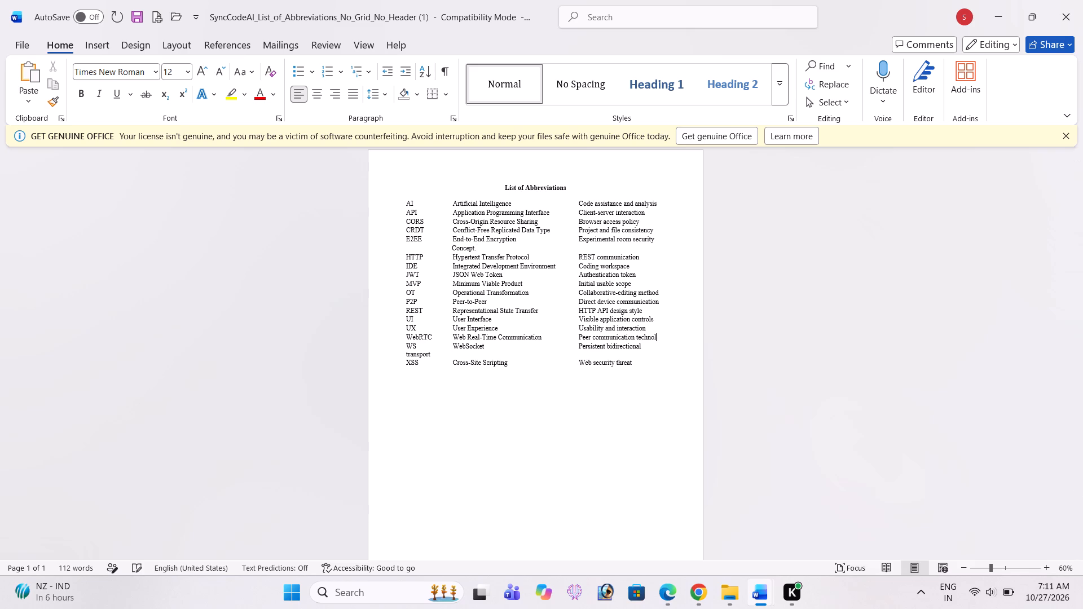
pyautogui.press('BackSpace')
pyautogui.press('BackSpace')
pyautogui.press('BackSpace')
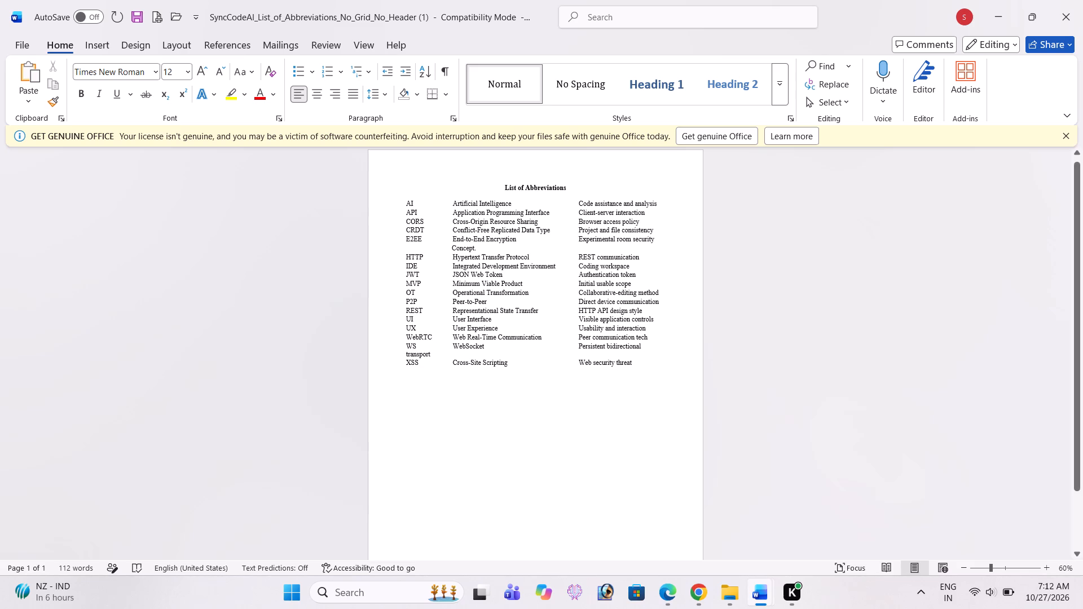
pyautogui.write('ology')
# Shorten the WS entry's wrapped word "transport" to "transpor" so it fits on the entry's line.
pyautogui.click(432, 355)
pyautogui.press('BackSpace')
pyautogui.press('BackSpace')
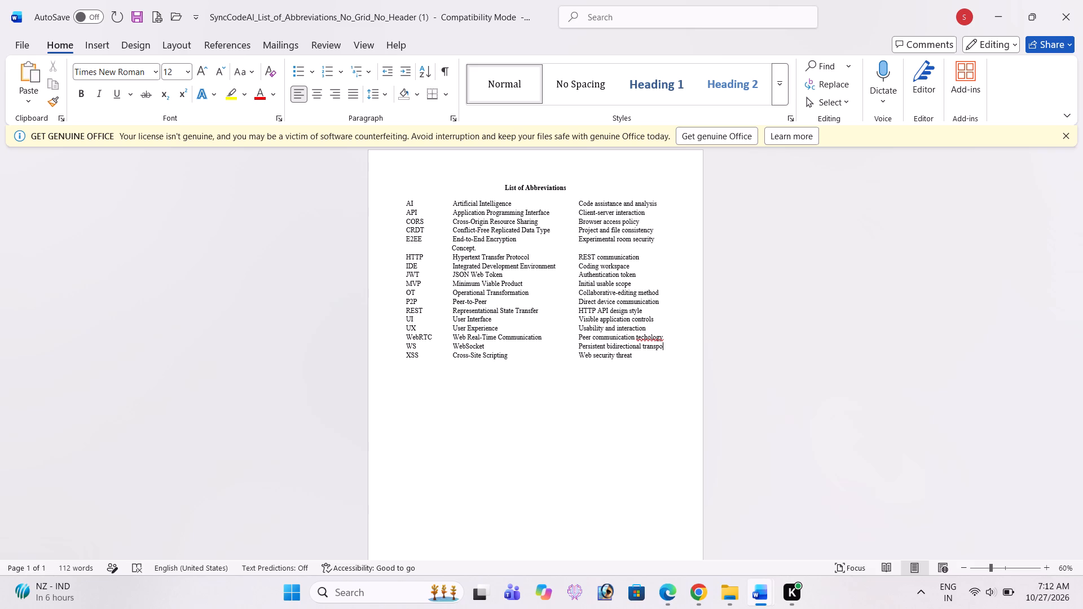
pyautogui.write('rt')
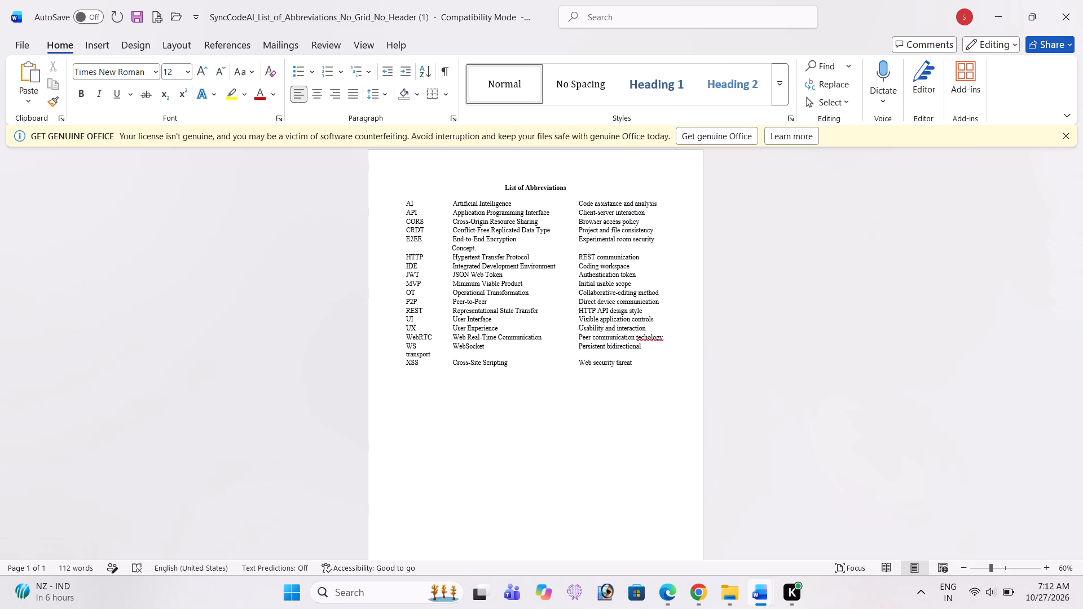
pyautogui.press('BackSpace')
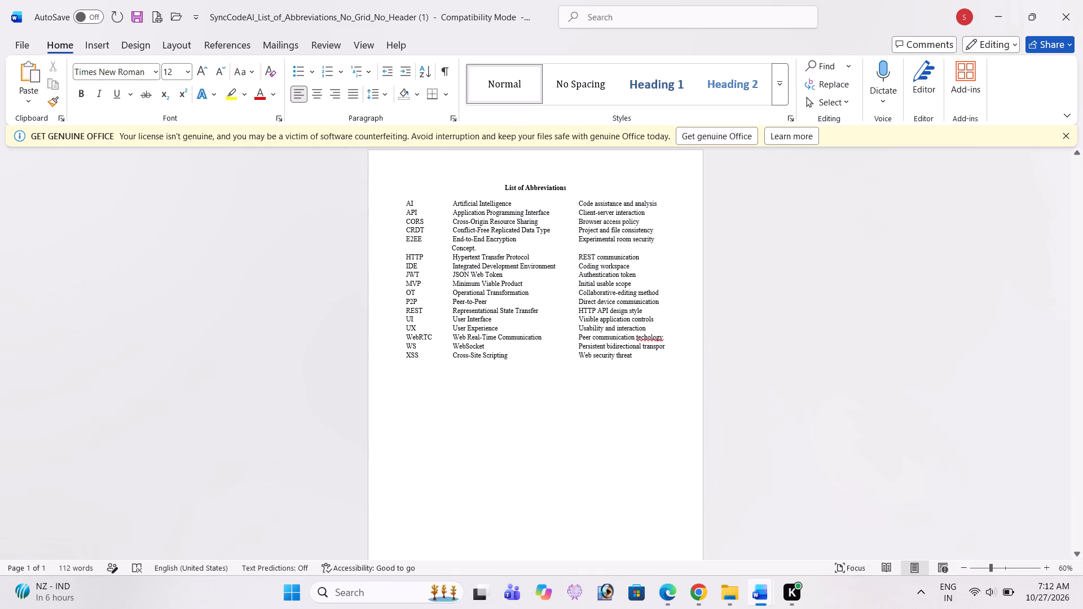
# Copy the whole abbreviations list with its heading into the blank page after the List of Tables in SyncCodeAI_Mini_Project_Final (1).
pyautogui.click(512, 198)
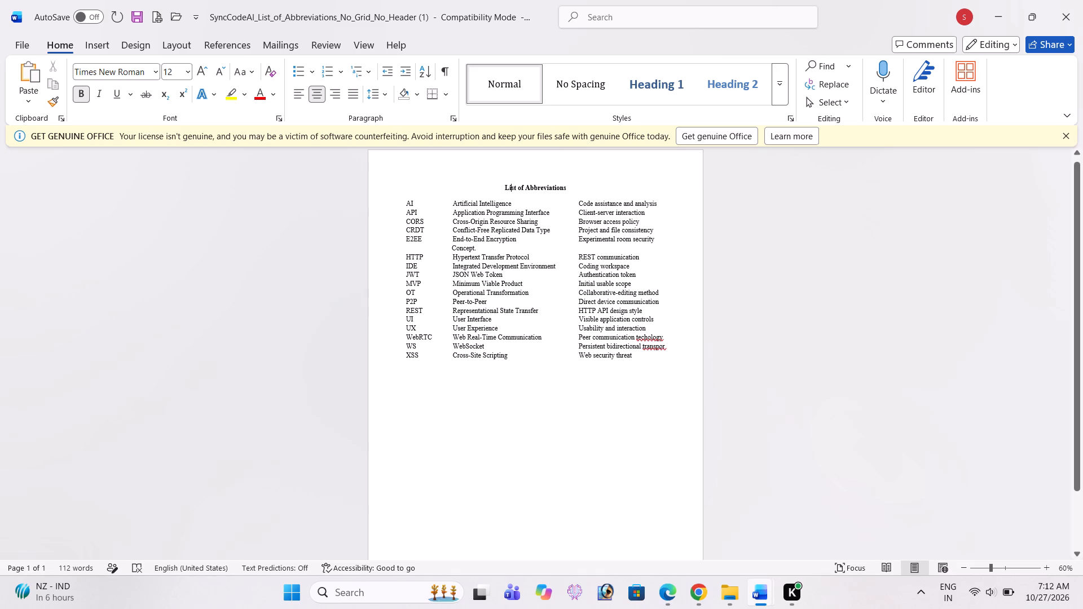
pyautogui.moveTo(505, 189); pyautogui.dragTo(657, 396)
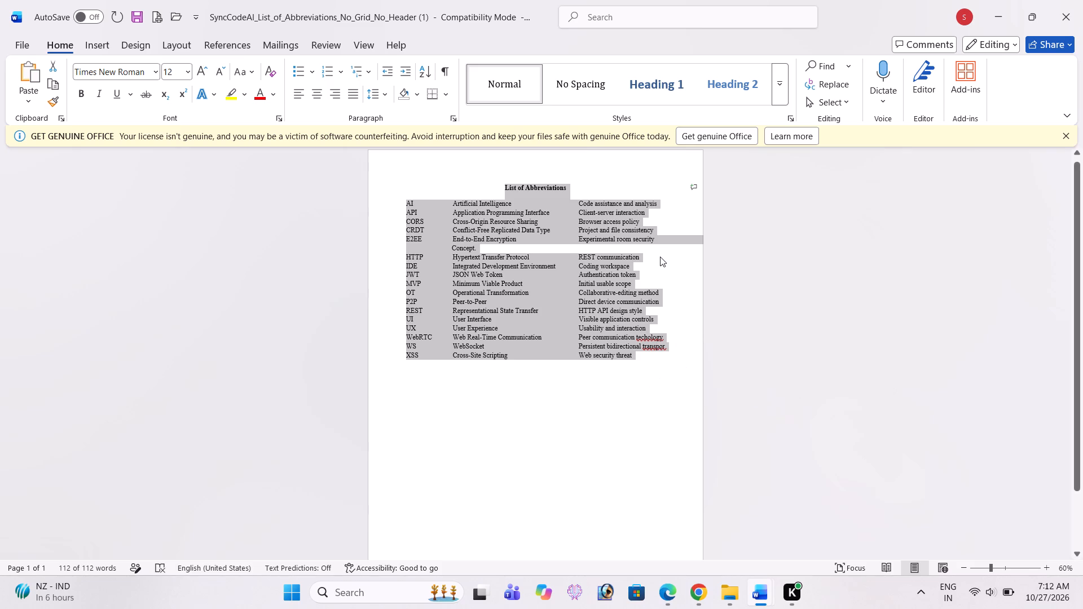
pyautogui.hotkey('ctrl', 'c')
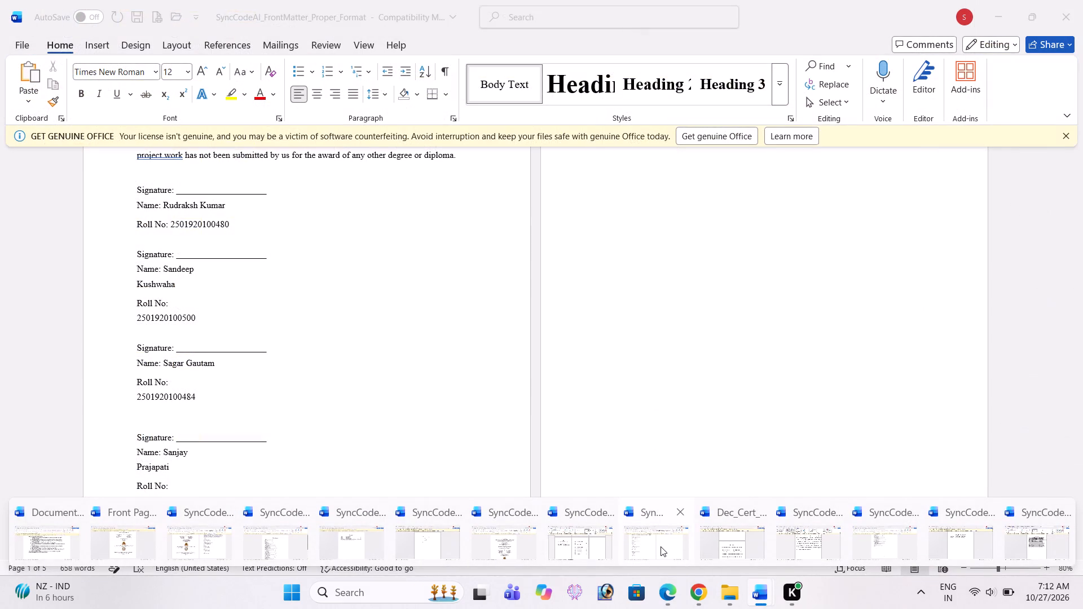
pyautogui.click(573, 544)
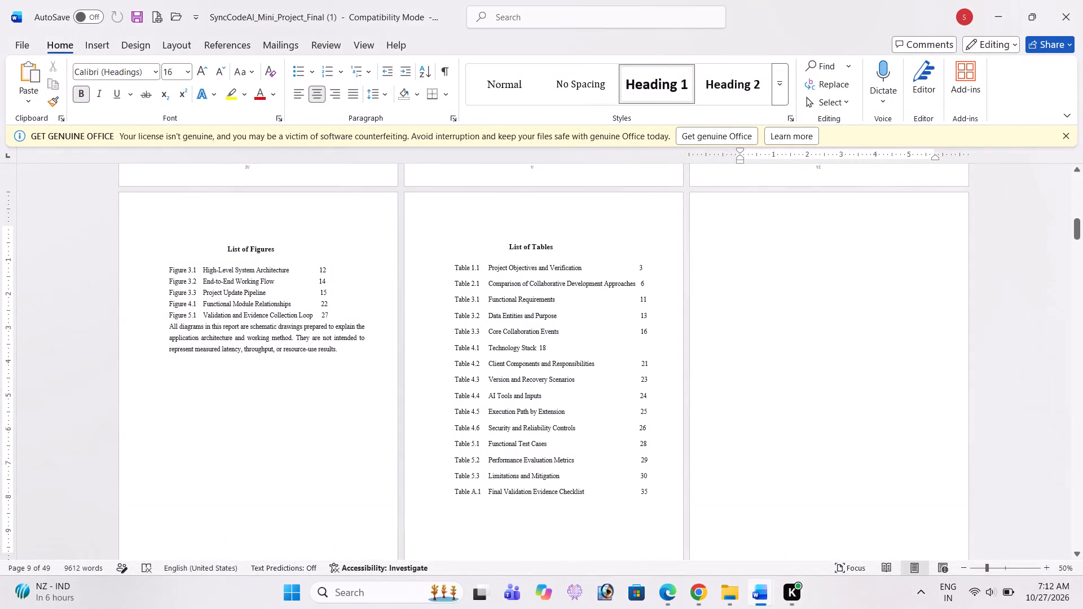
pyautogui.click(733, 251)
pyautogui.hotkey('ctrl', 'v')
# Compare the pasted List of Abbreviations with the report's existing abbreviations table before Chapter 1.
pyautogui.scroll(1, 802, 244)
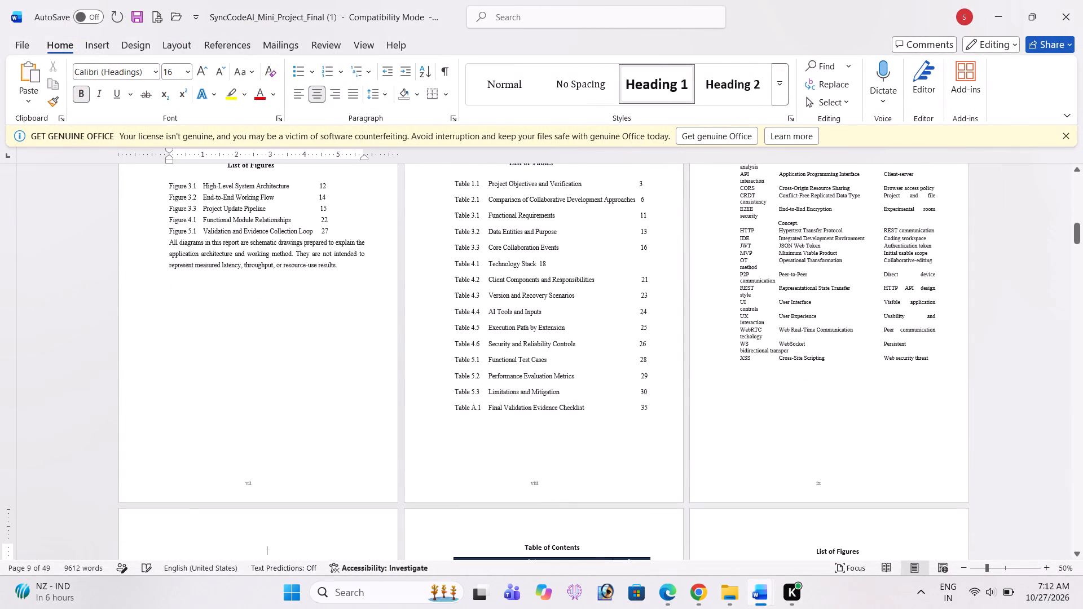
pyautogui.scroll(3, 802, 244)
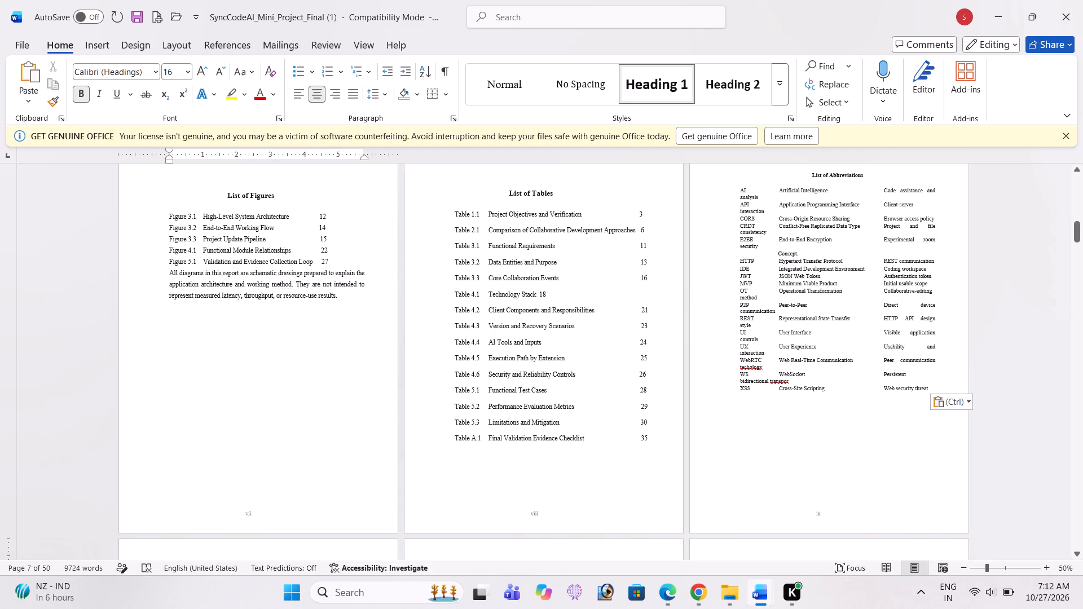
pyautogui.scroll(-7, 802, 244)
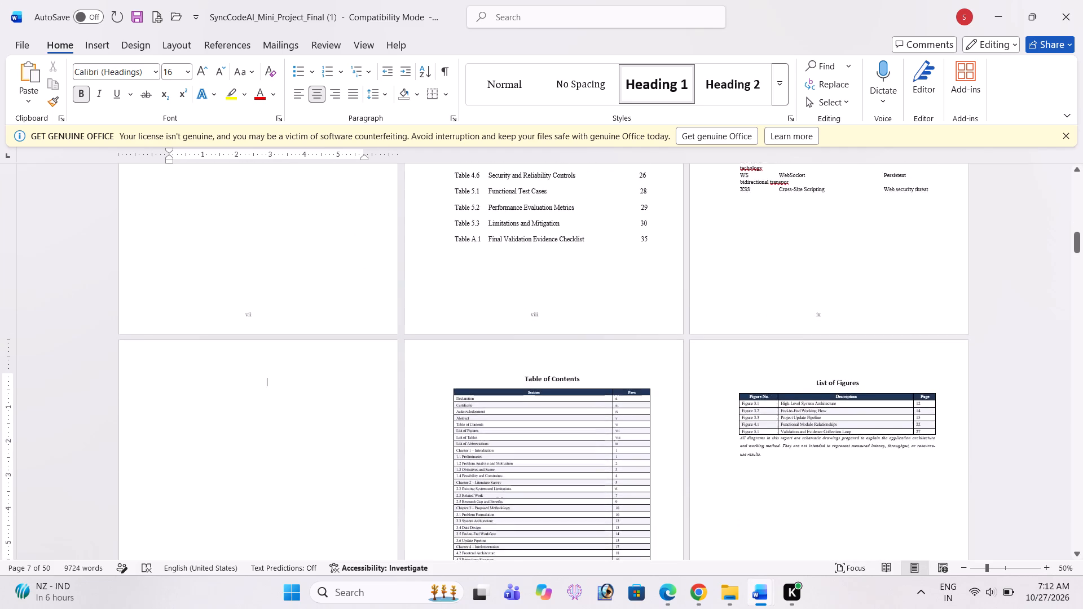
pyautogui.scroll(-11, 802, 244)
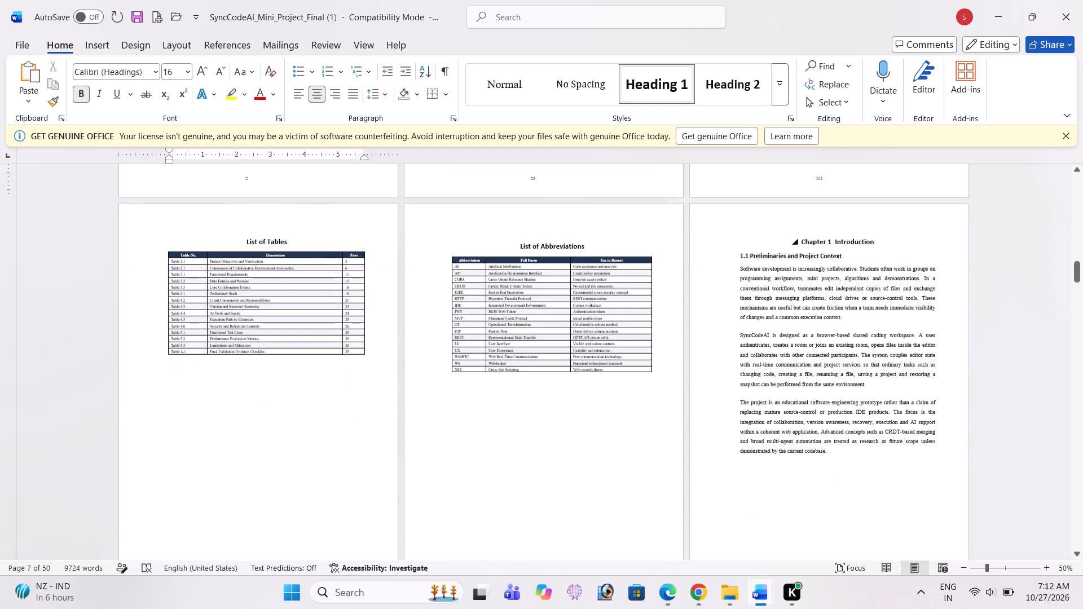
pyautogui.scroll(-2, 802, 244)
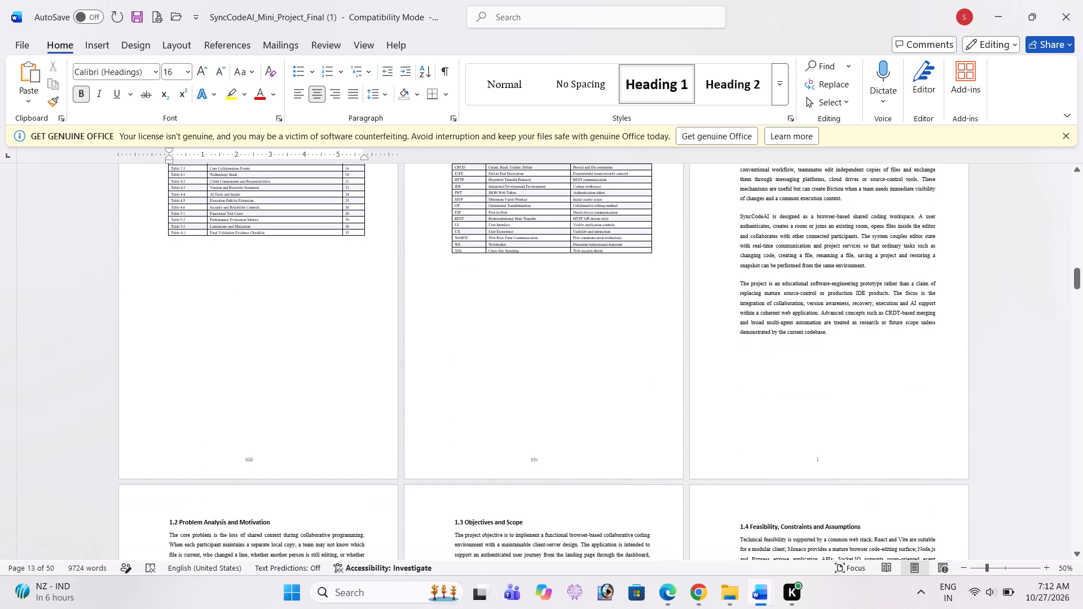
pyautogui.scroll(2, 525, 257)
pyautogui.rightClick(525, 257)
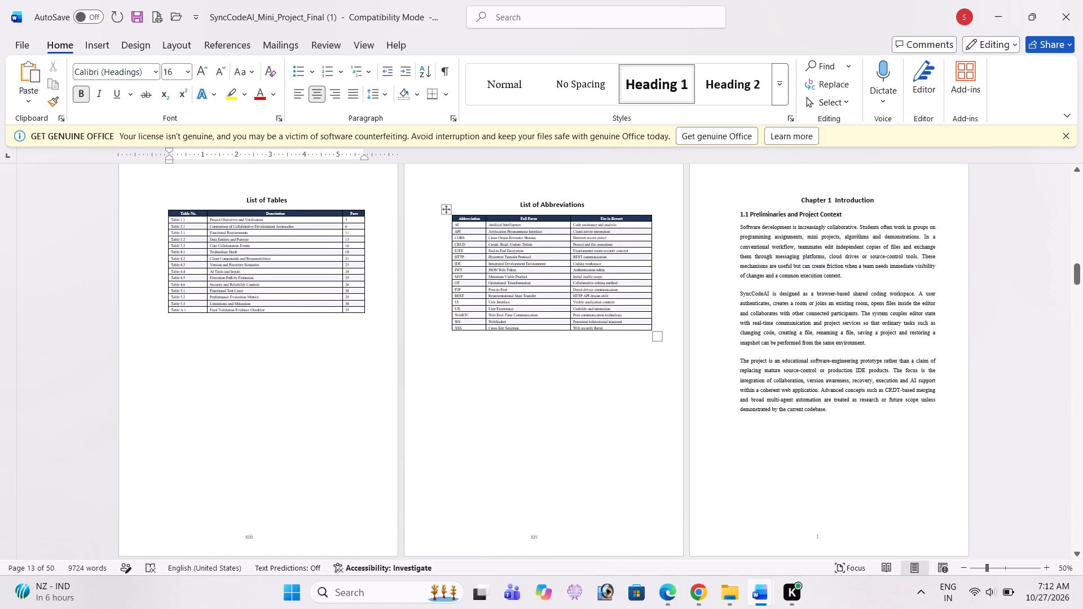
pyautogui.click(441, 297)
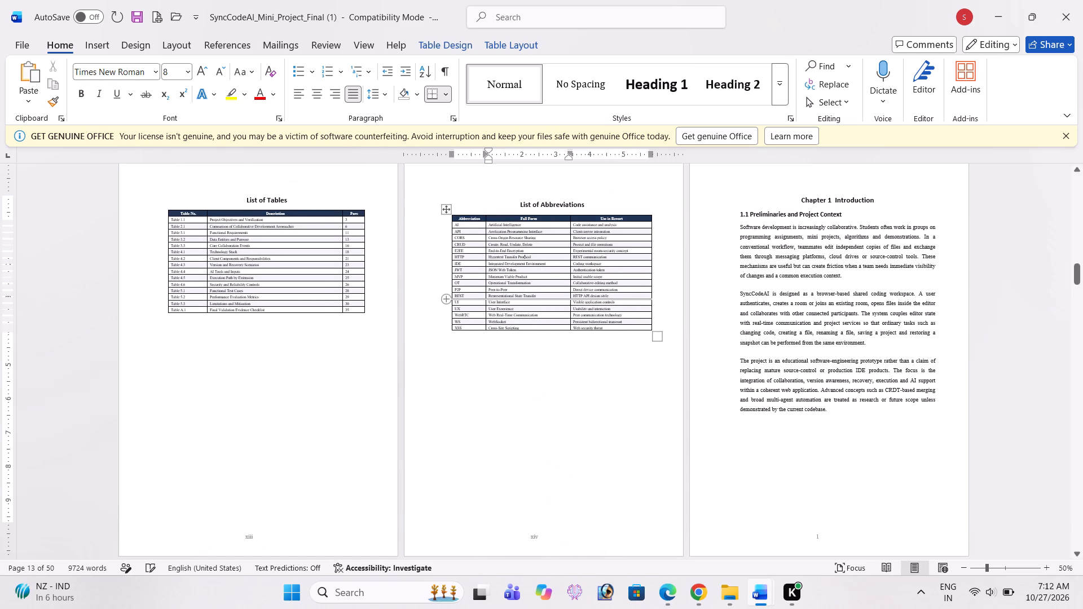
pyautogui.scroll(13, 441, 297)
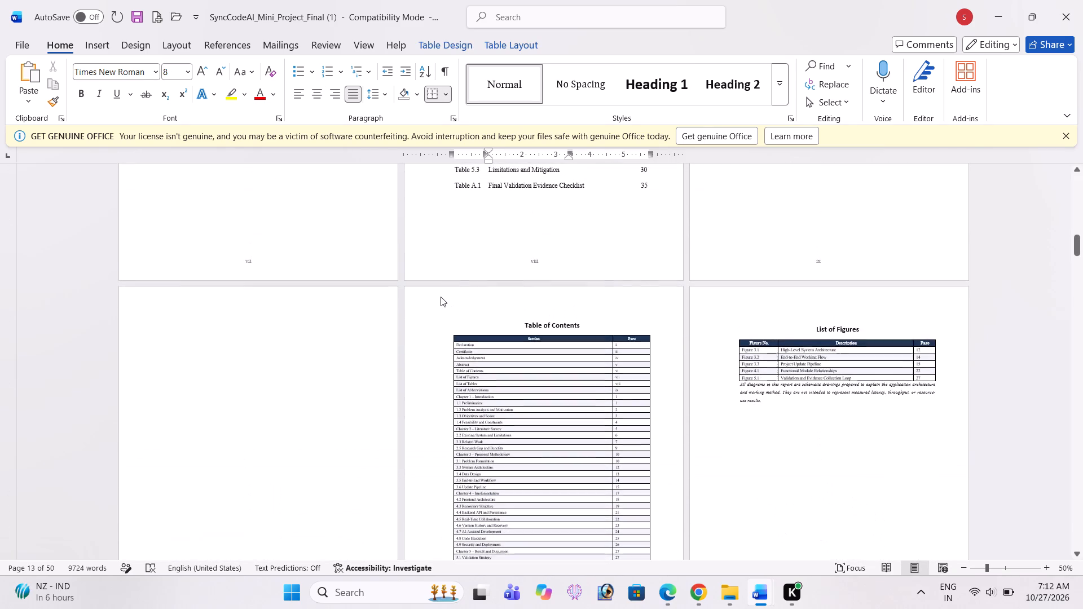
pyautogui.scroll(5, 441, 297)
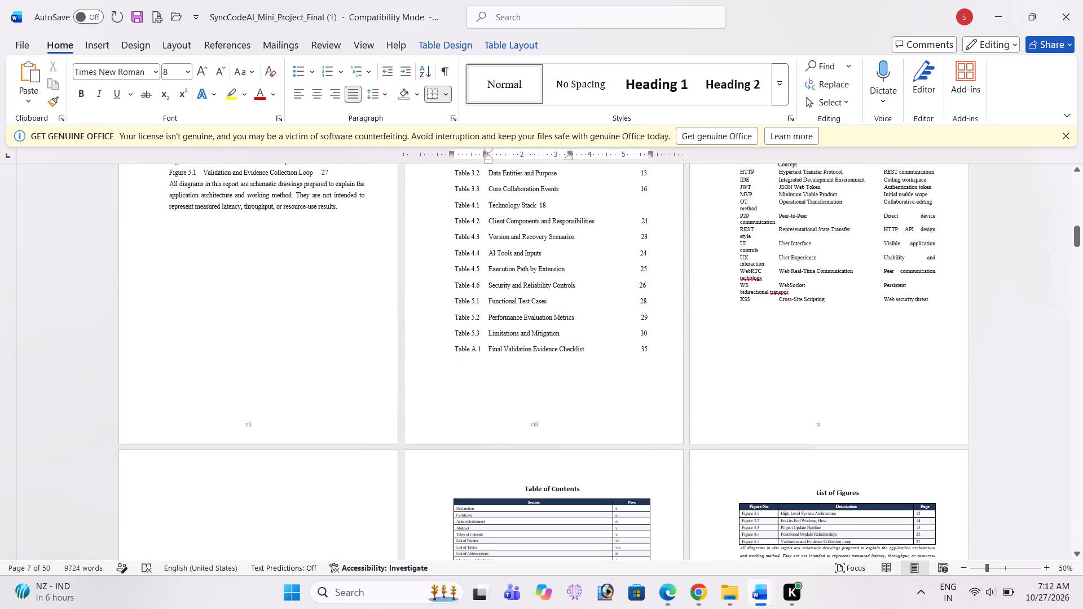
pyautogui.scroll(-10, 441, 297)
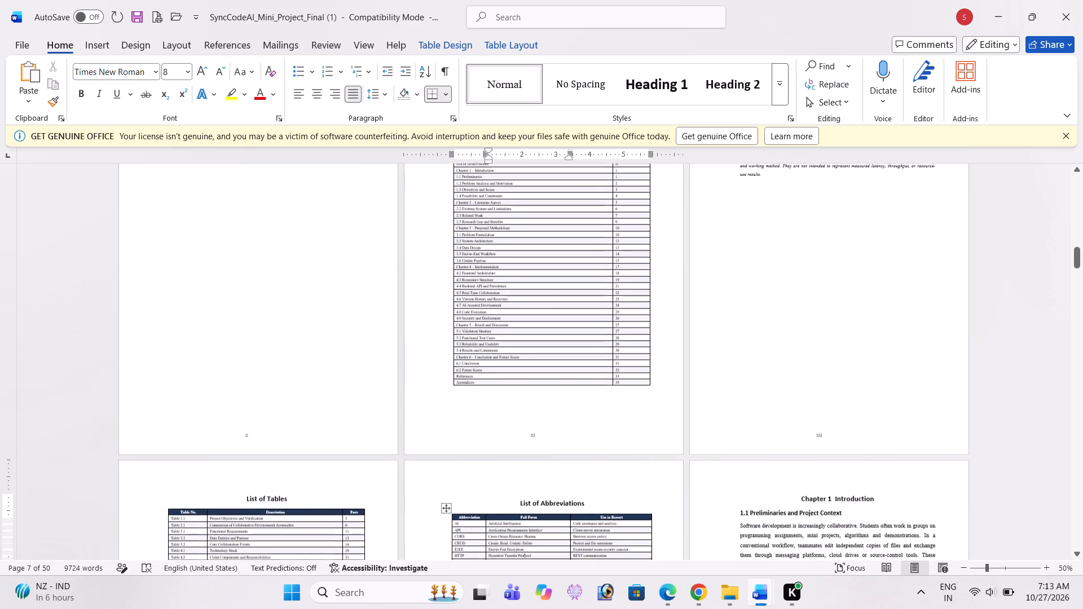
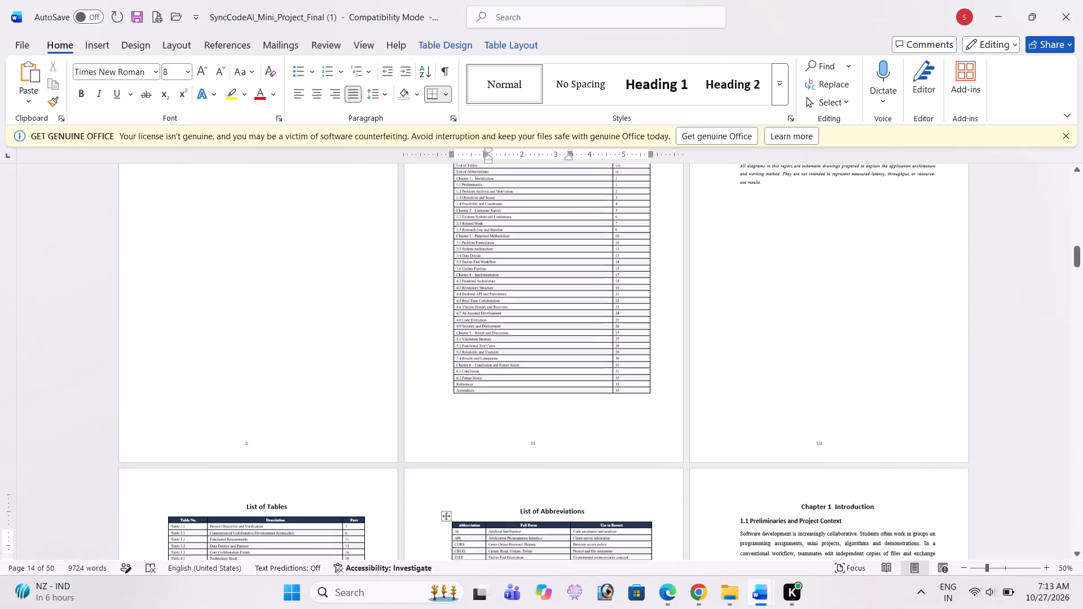
# Delete the pasted List of Abbreviations, including its heading, from the page after the List of Tables.
pyautogui.scroll(7, 415, 262)
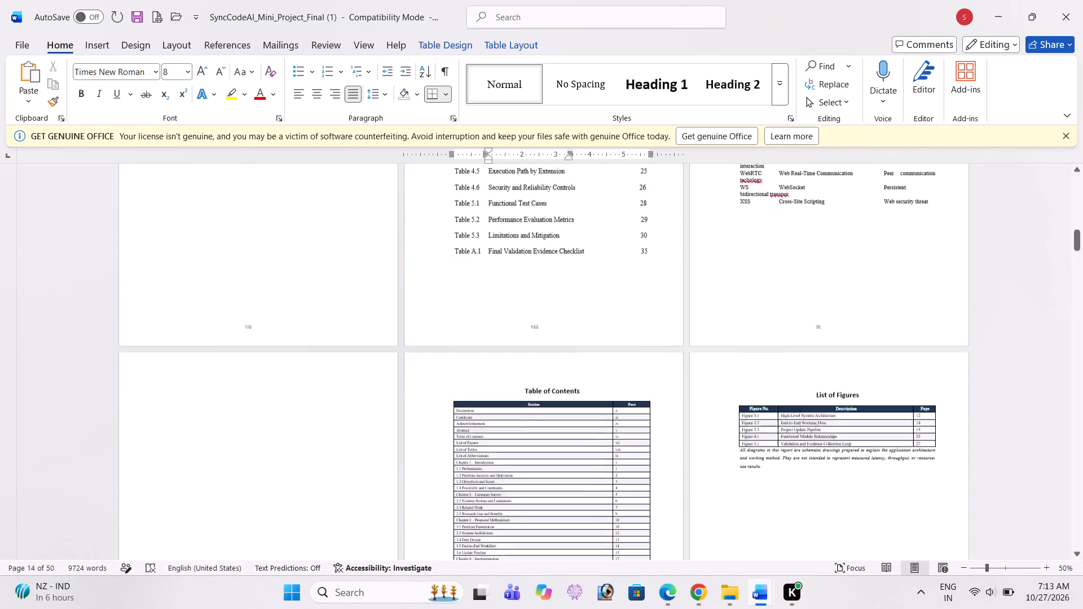
pyautogui.scroll(7, 415, 262)
pyautogui.scroll(-1, 415, 262)
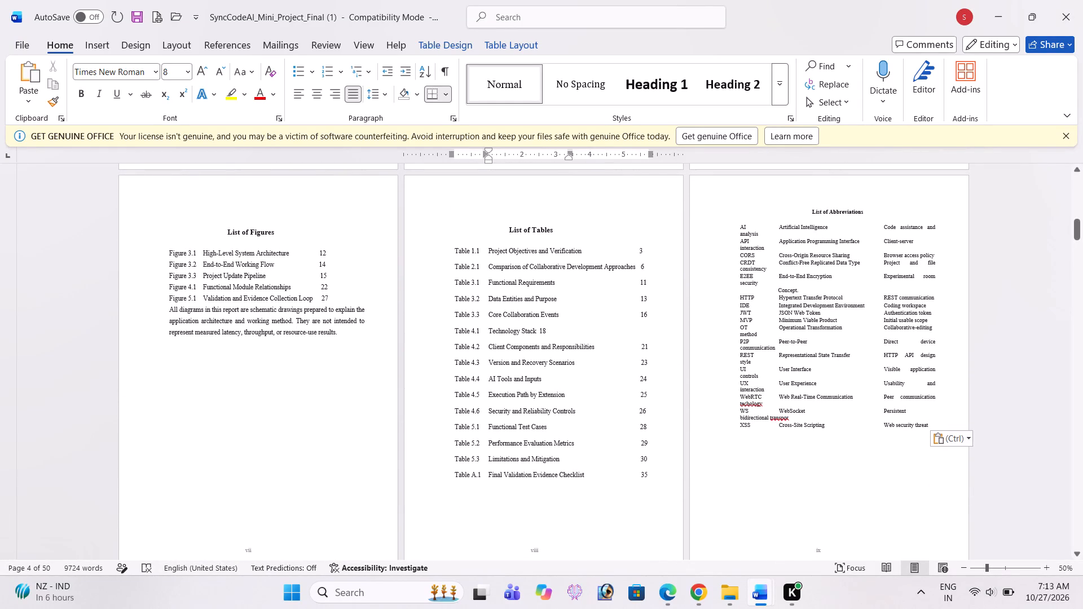
pyautogui.moveTo(811, 210); pyautogui.dragTo(924, 429)
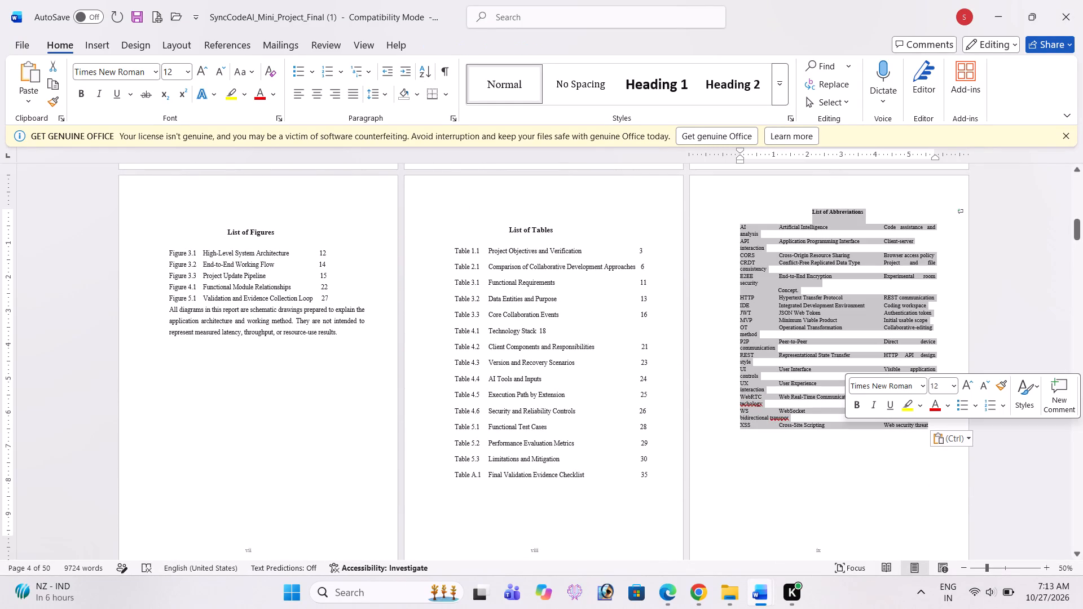
pyautogui.press('BackSpace')
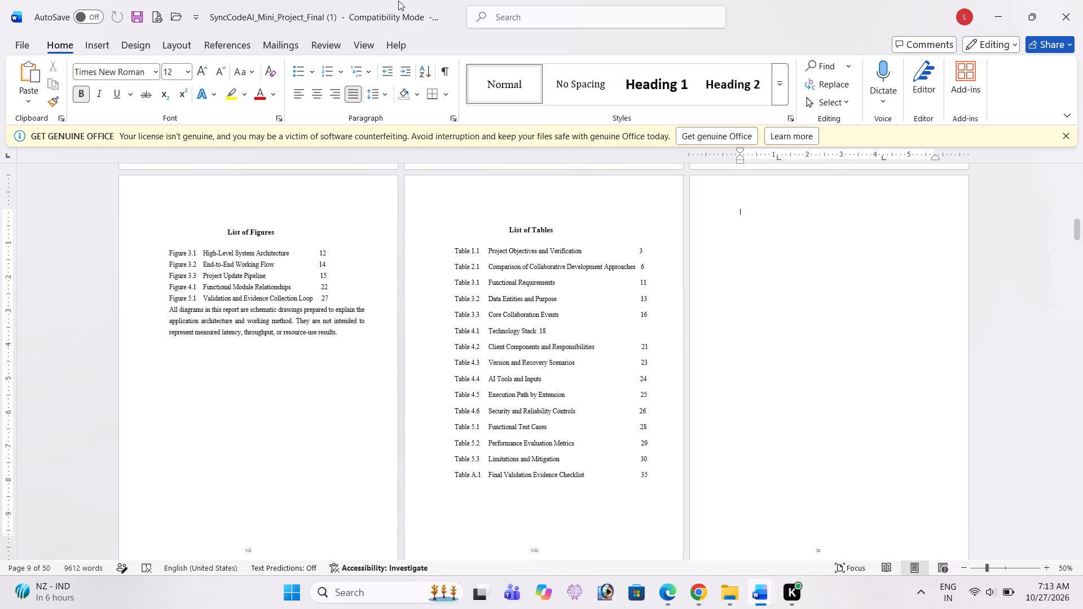
# Save the report as a new Word document named "SyncCodeAI_Mini_Project_Final update" in Downloads, accepting the upgrade to the newest file format.
pyautogui.click(173, 12)
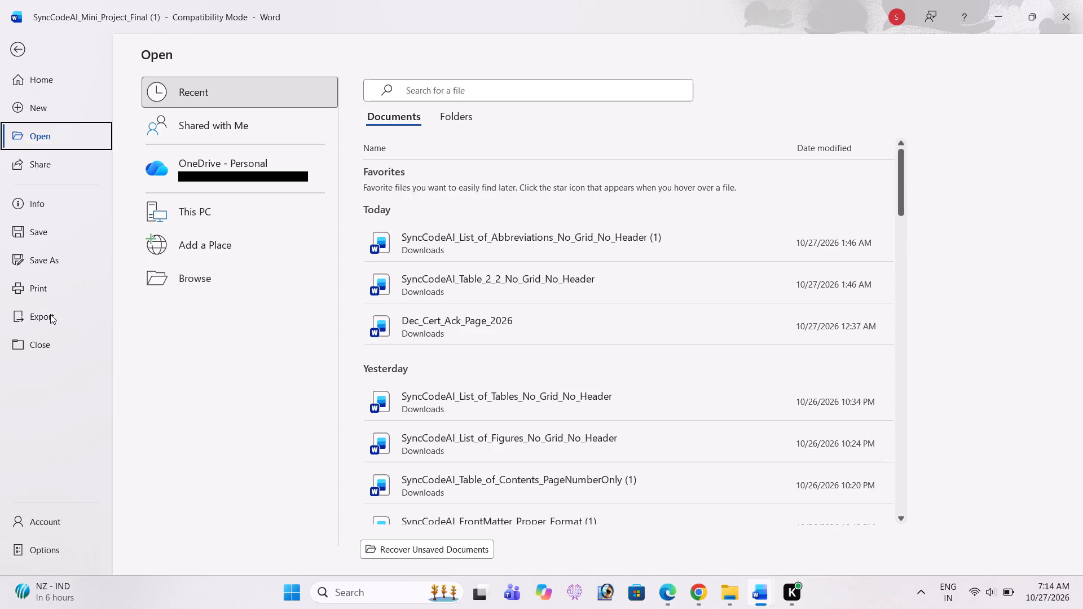
pyautogui.click(48, 258)
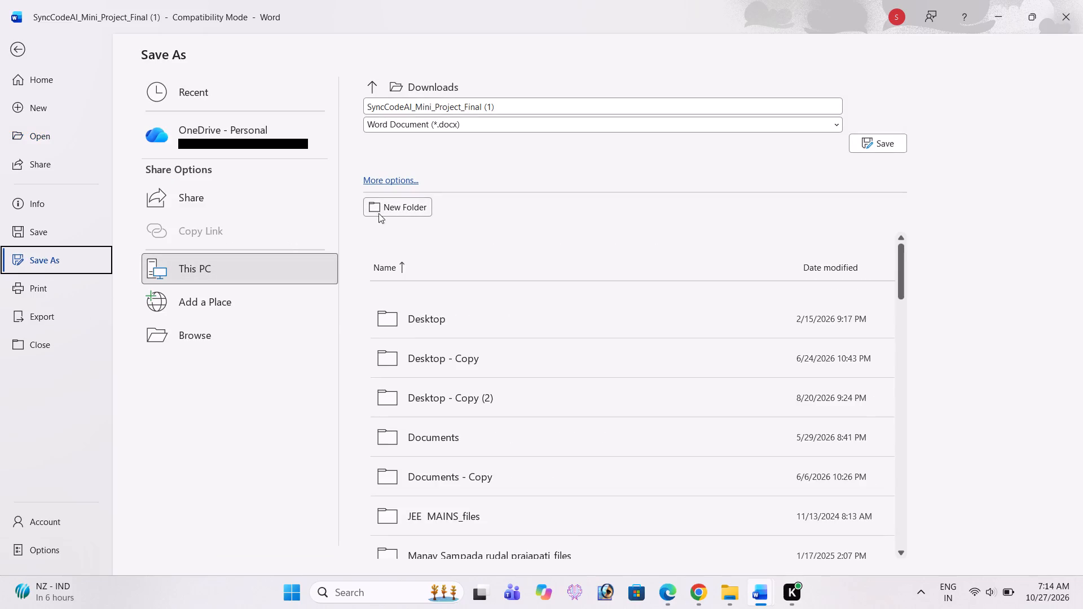
pyautogui.click(234, 262)
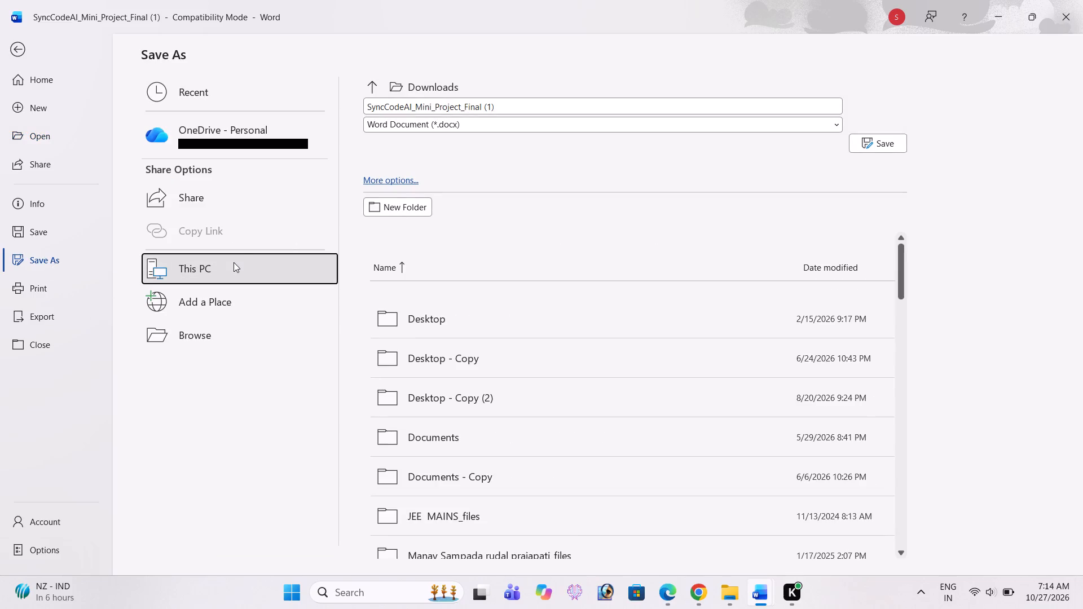
pyautogui.click(373, 183)
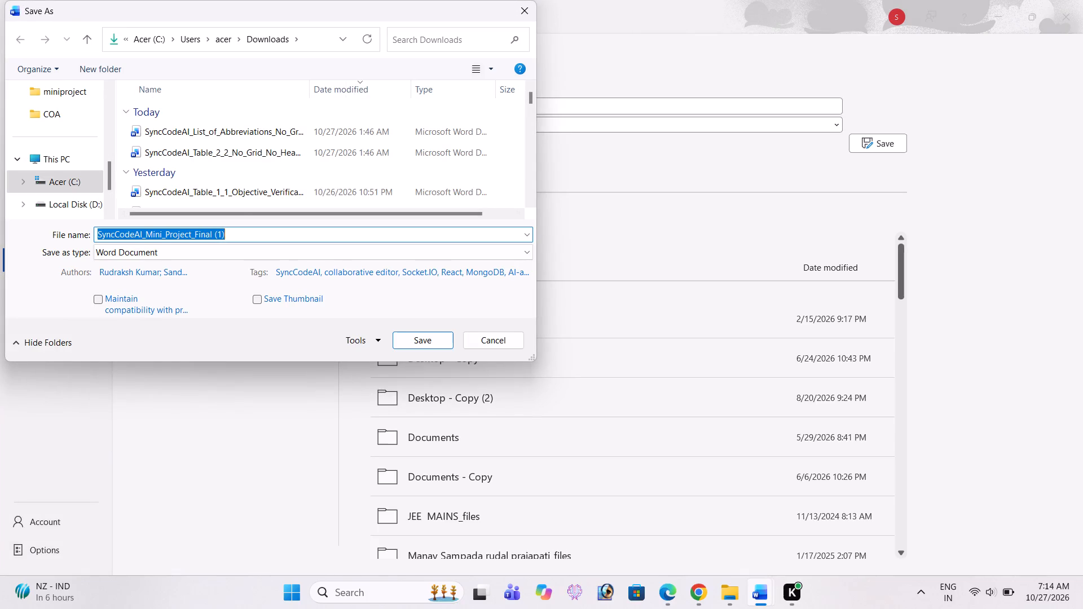
pyautogui.click(241, 233)
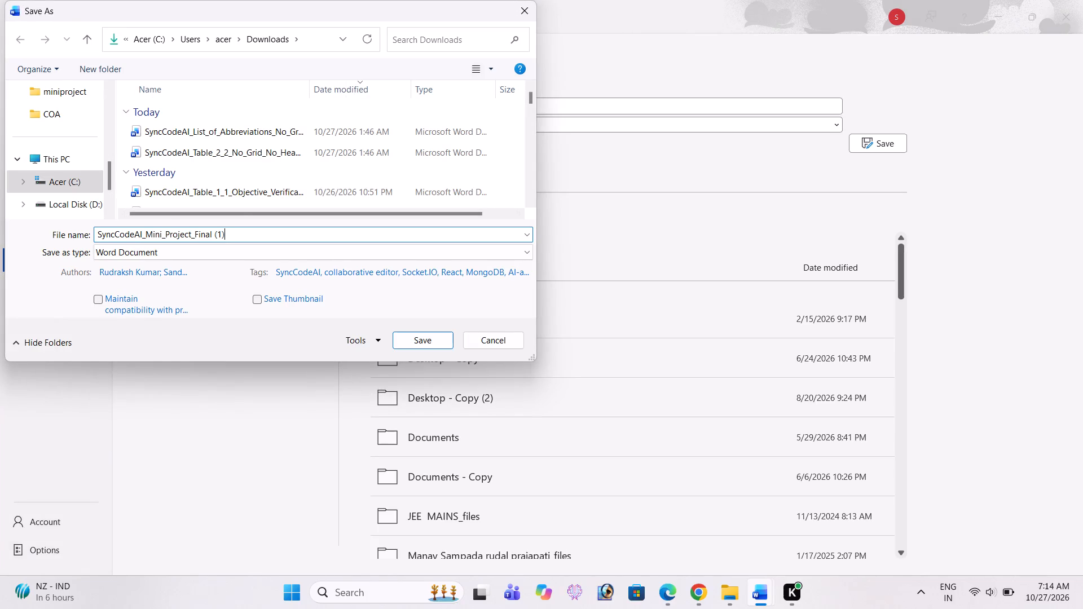
pyautogui.press('BackSpace')
pyautogui.press('BackSpace')
pyautogui.press('BackSpace')
pyautogui.write('update')
pyautogui.press('Return')
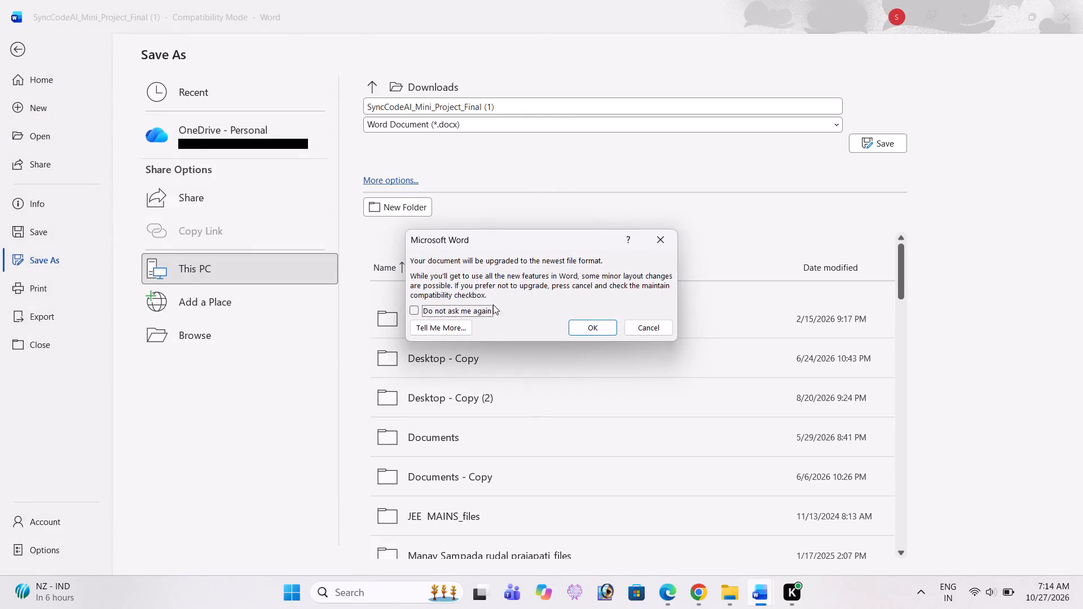
pyautogui.click(579, 334)
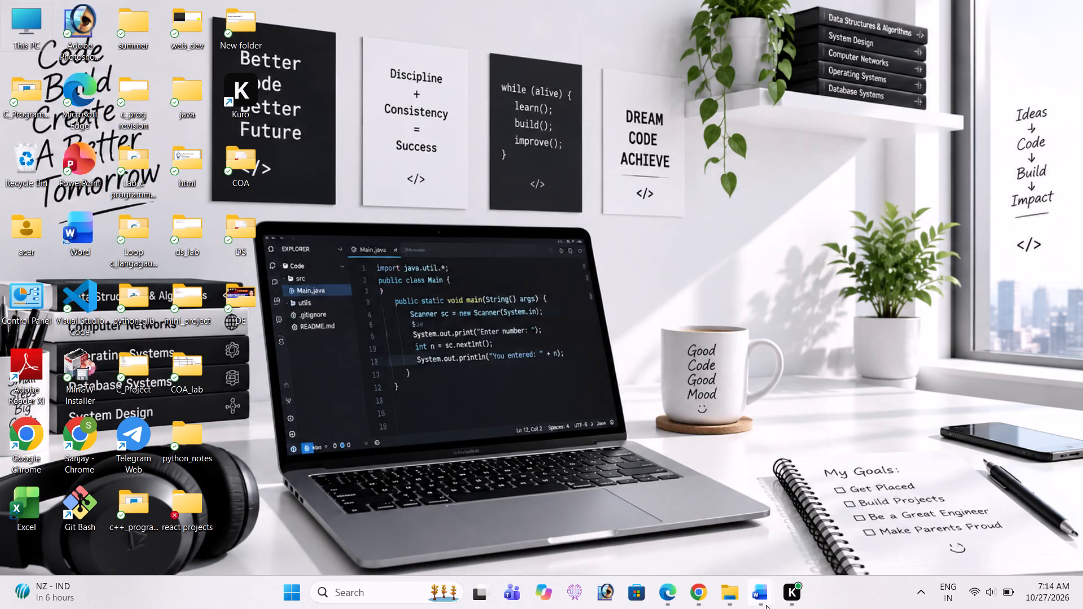
# Open the document SyncCodeAI_Mini_Project_Final update from the Downloads folder.
pyautogui.doubleClick(23, 16)
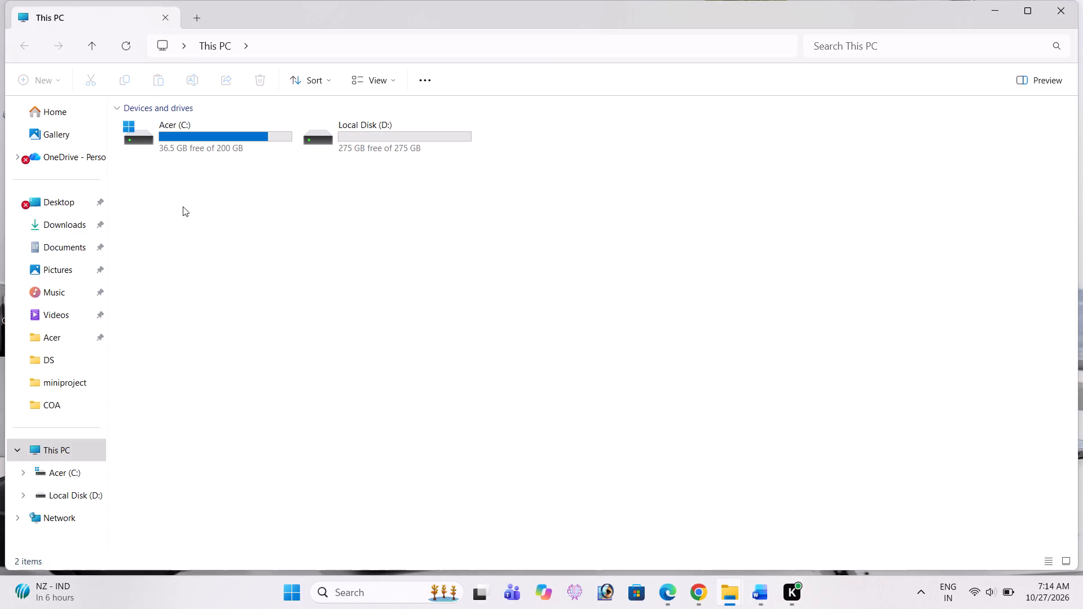
pyautogui.click(78, 224)
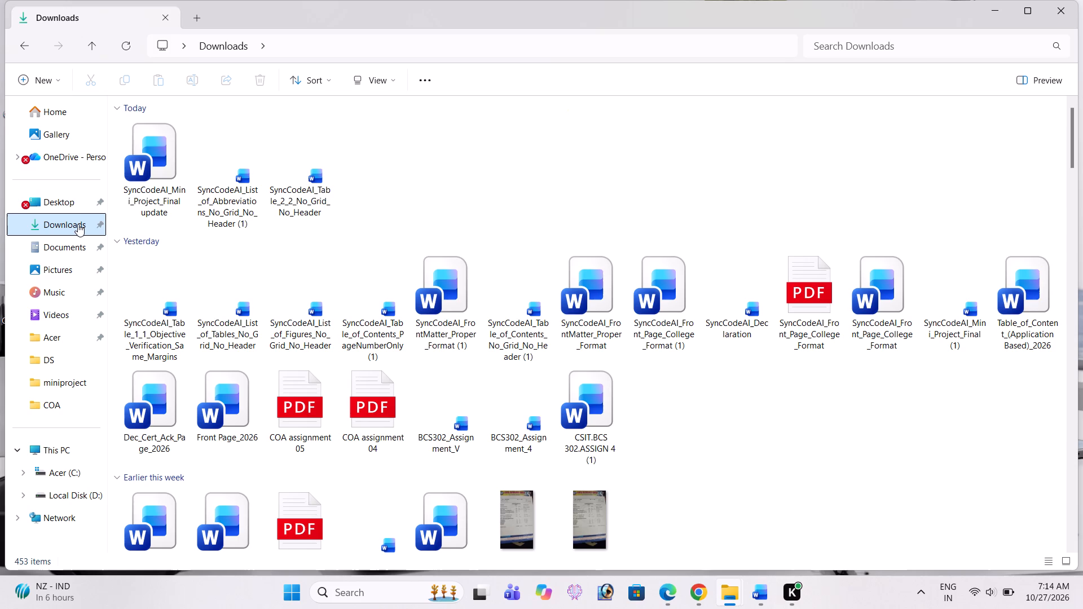
pyautogui.doubleClick(152, 216)
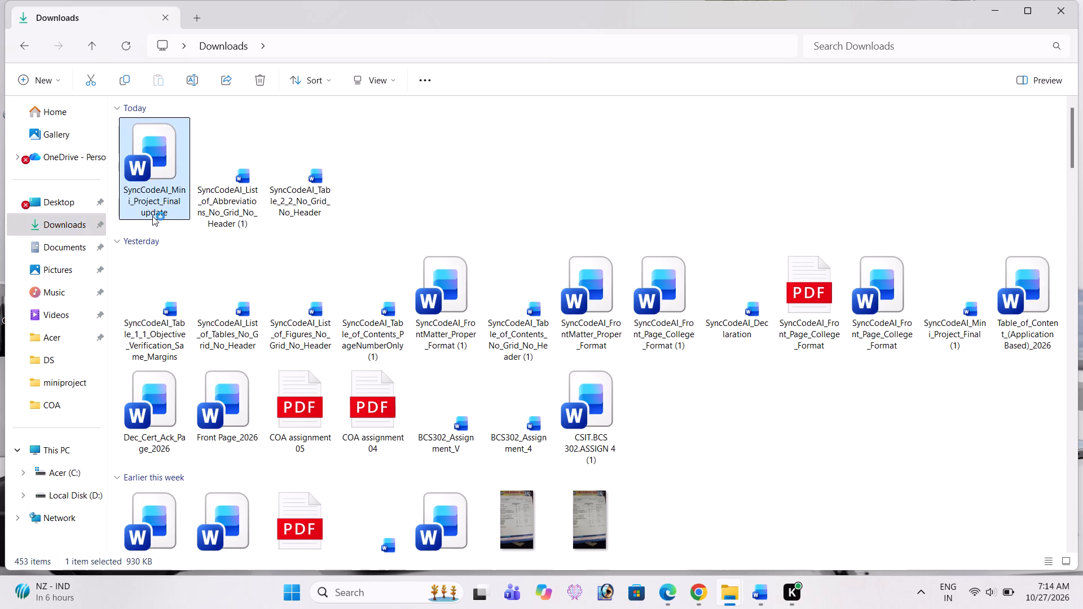
# Review the updated report's front matter from the title page through the blank page after the List of Tables.
pyautogui.scroll(7, 152, 216)
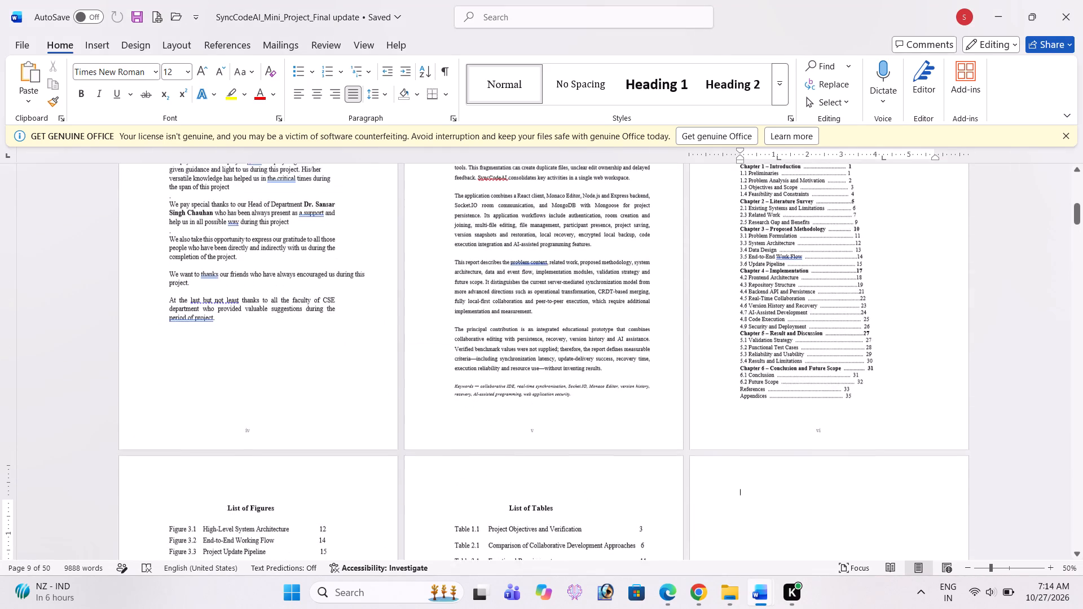
pyautogui.scroll(14, 152, 216)
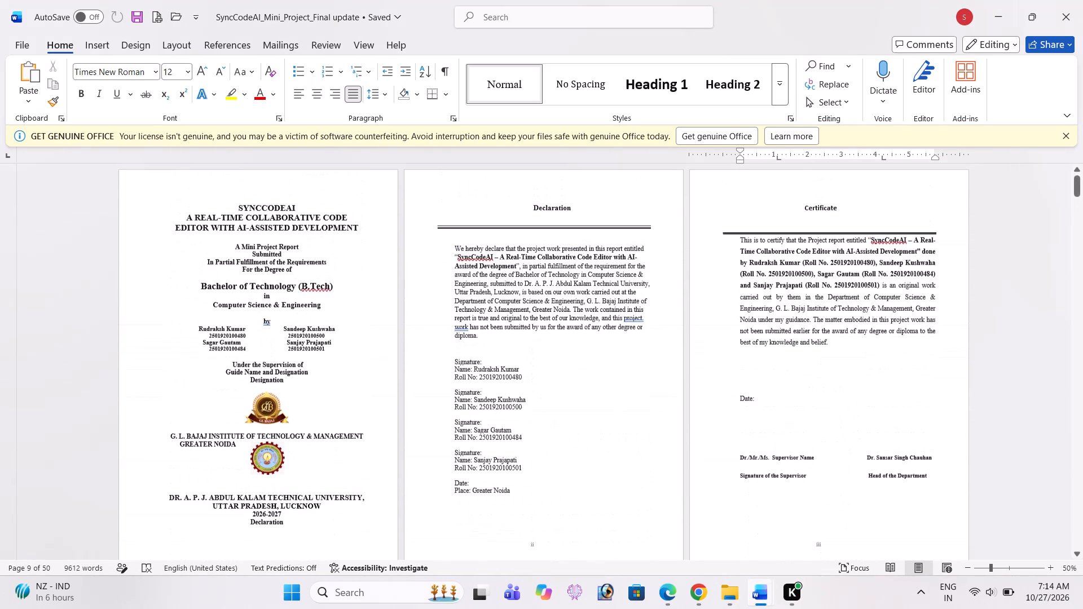
pyautogui.scroll(-12, 152, 216)
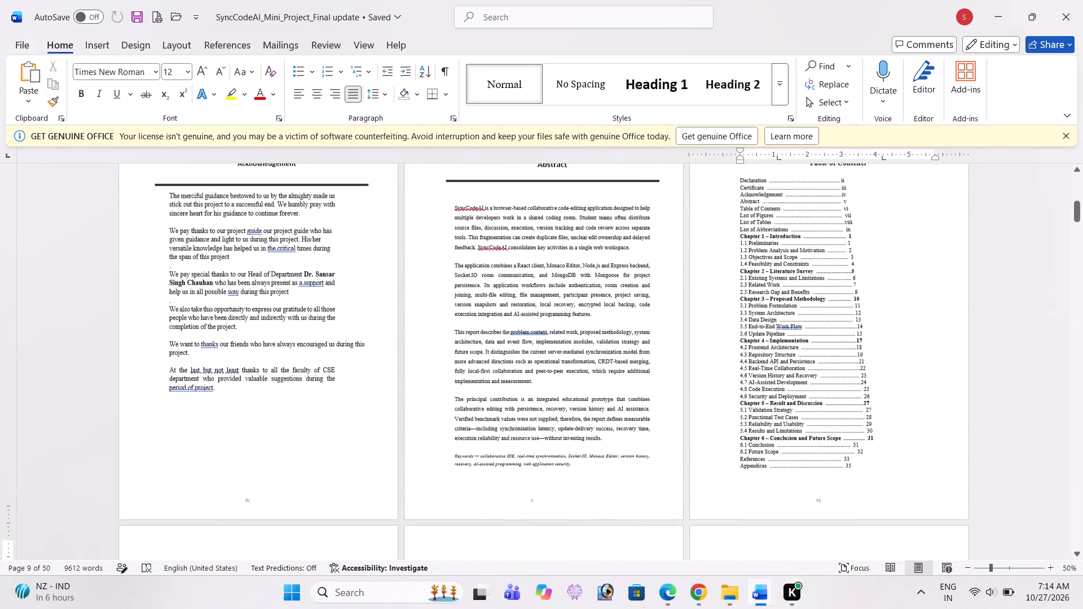
pyautogui.scroll(-6, 152, 216)
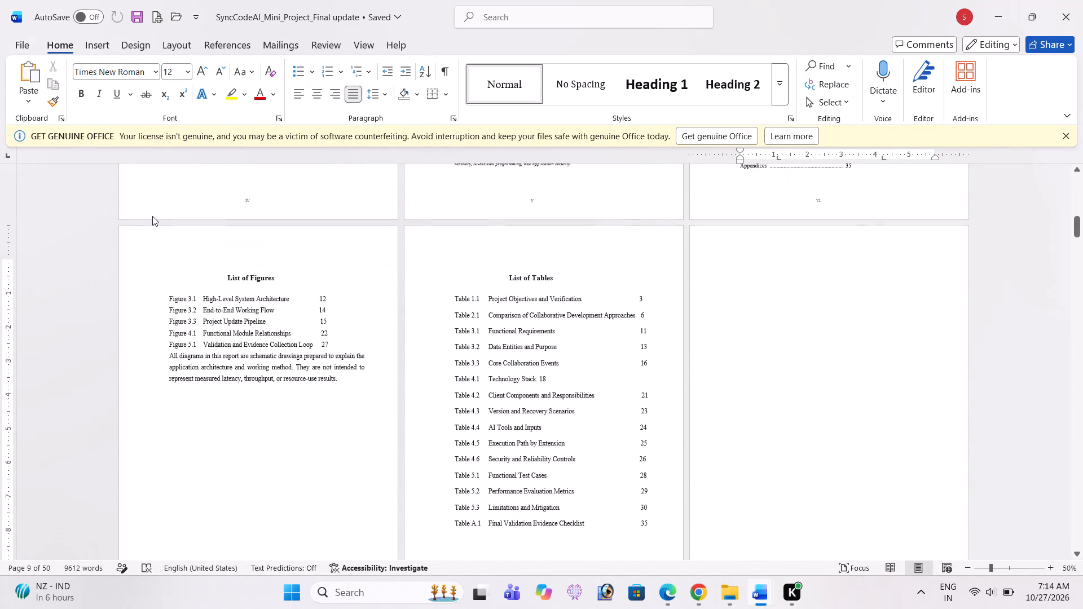
pyautogui.click(152, 216)
pyautogui.scroll(-2, 152, 216)
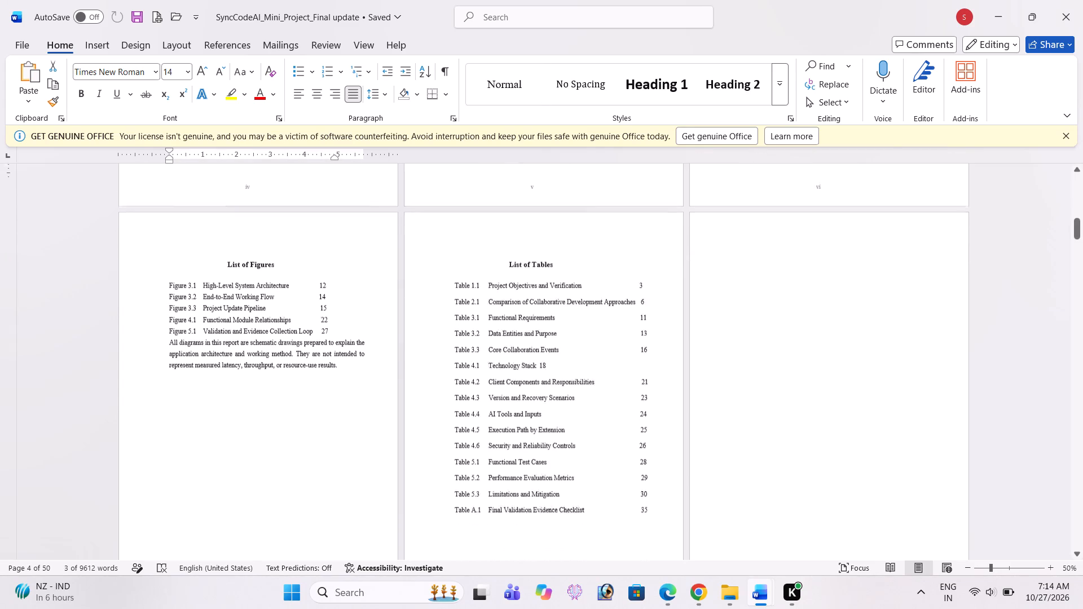
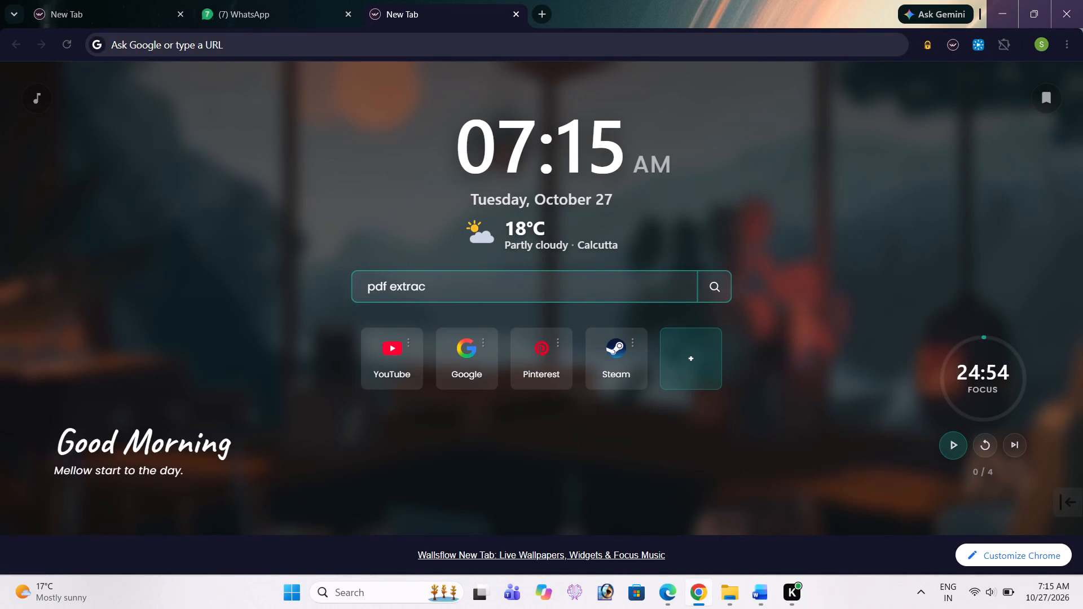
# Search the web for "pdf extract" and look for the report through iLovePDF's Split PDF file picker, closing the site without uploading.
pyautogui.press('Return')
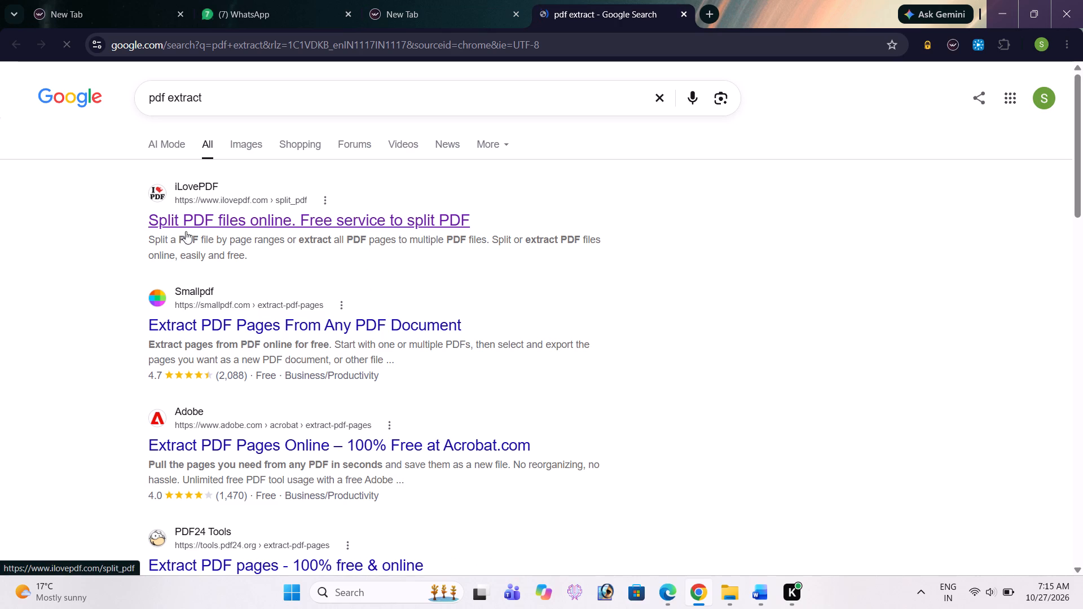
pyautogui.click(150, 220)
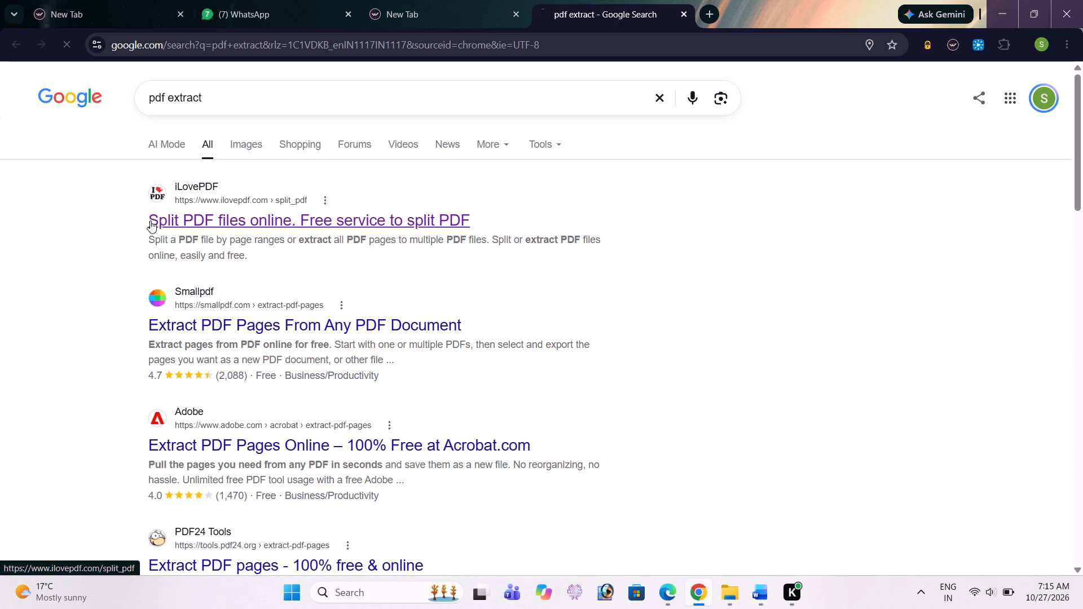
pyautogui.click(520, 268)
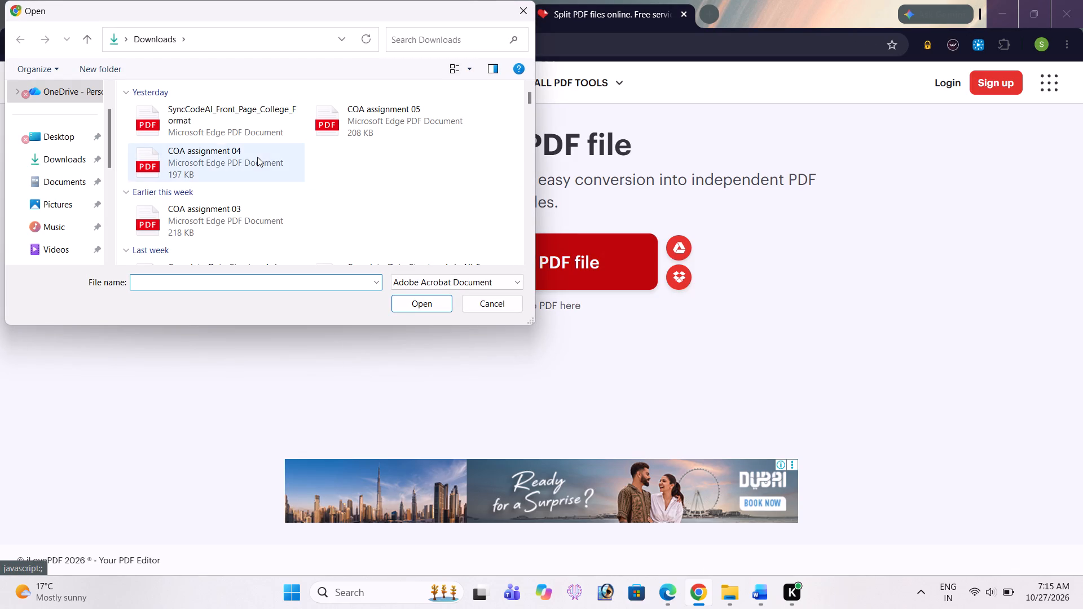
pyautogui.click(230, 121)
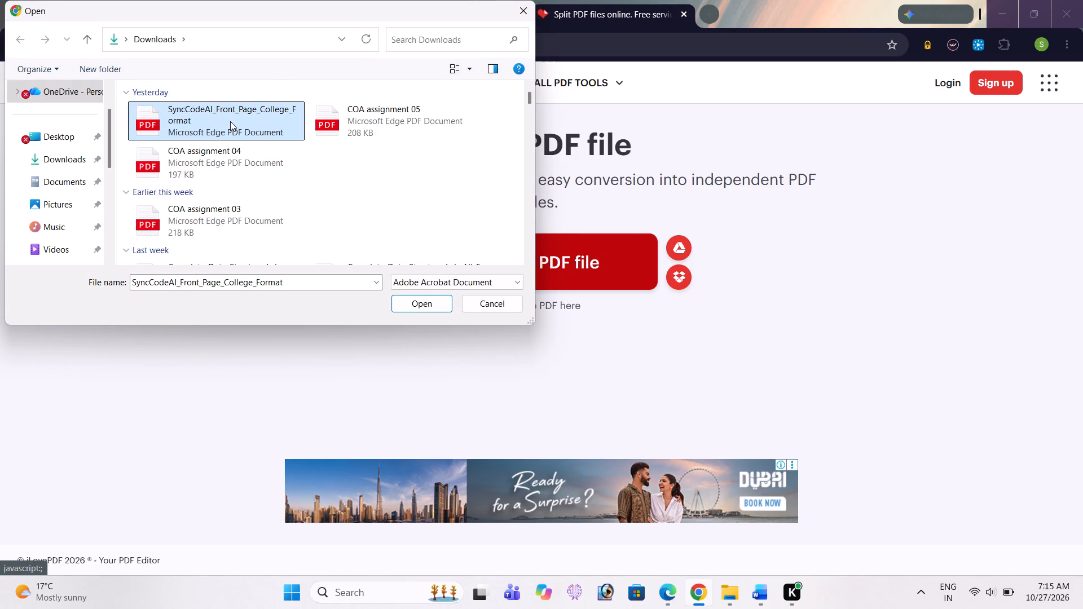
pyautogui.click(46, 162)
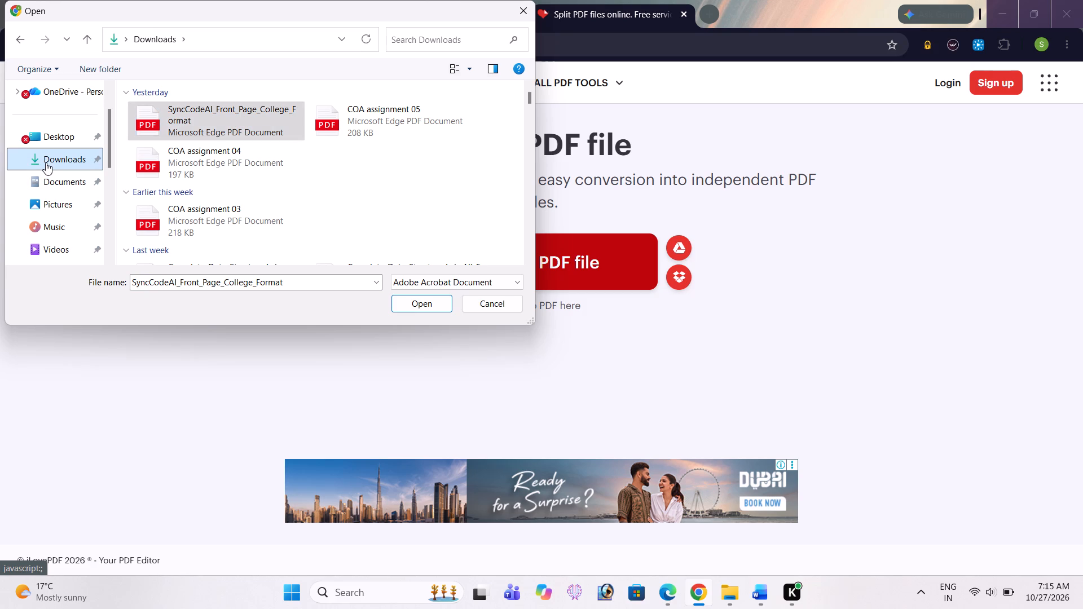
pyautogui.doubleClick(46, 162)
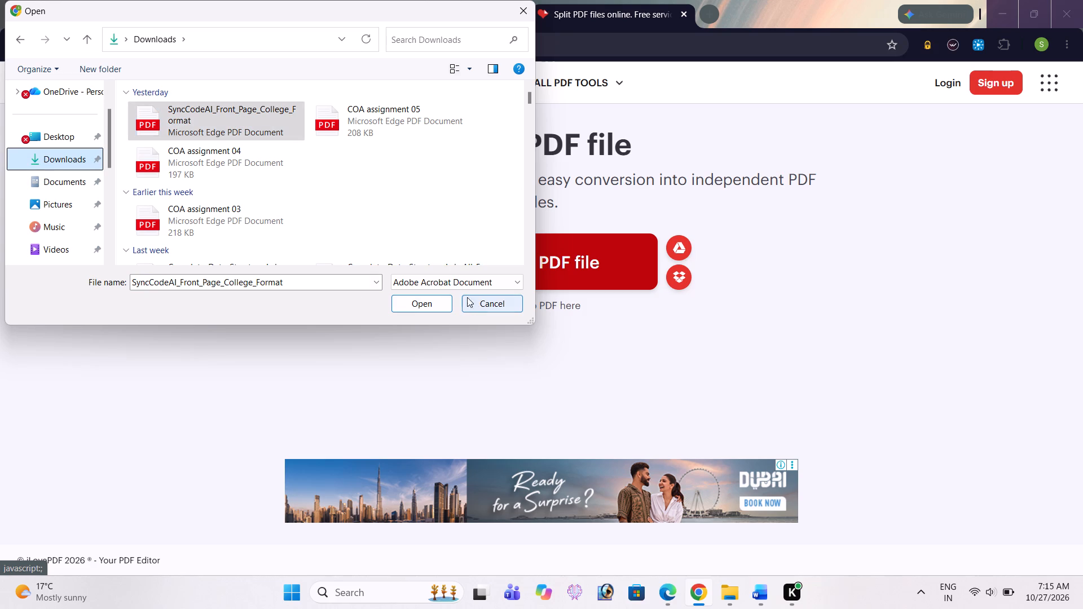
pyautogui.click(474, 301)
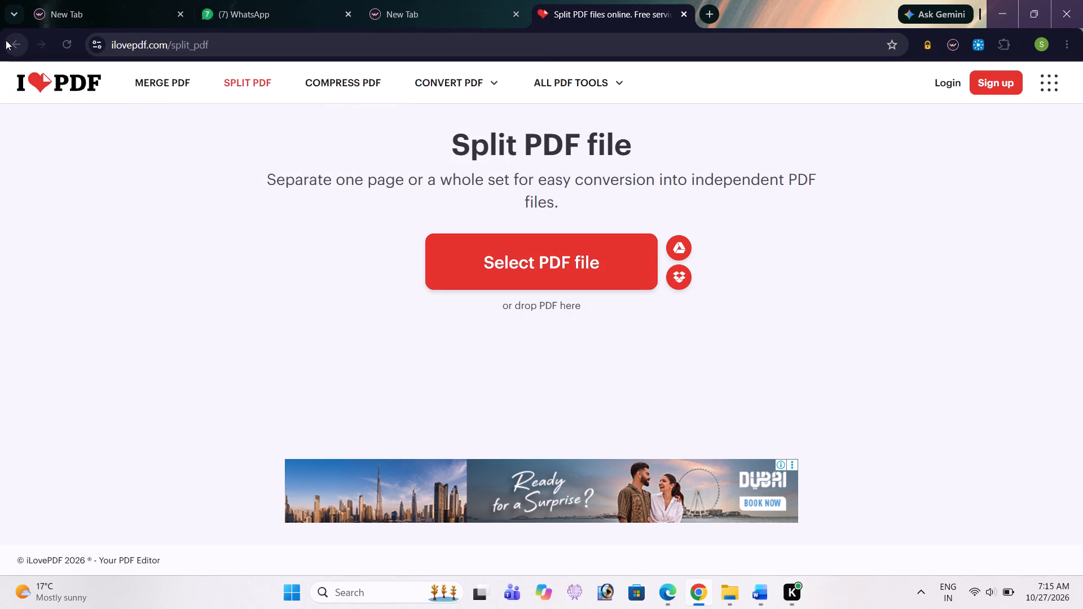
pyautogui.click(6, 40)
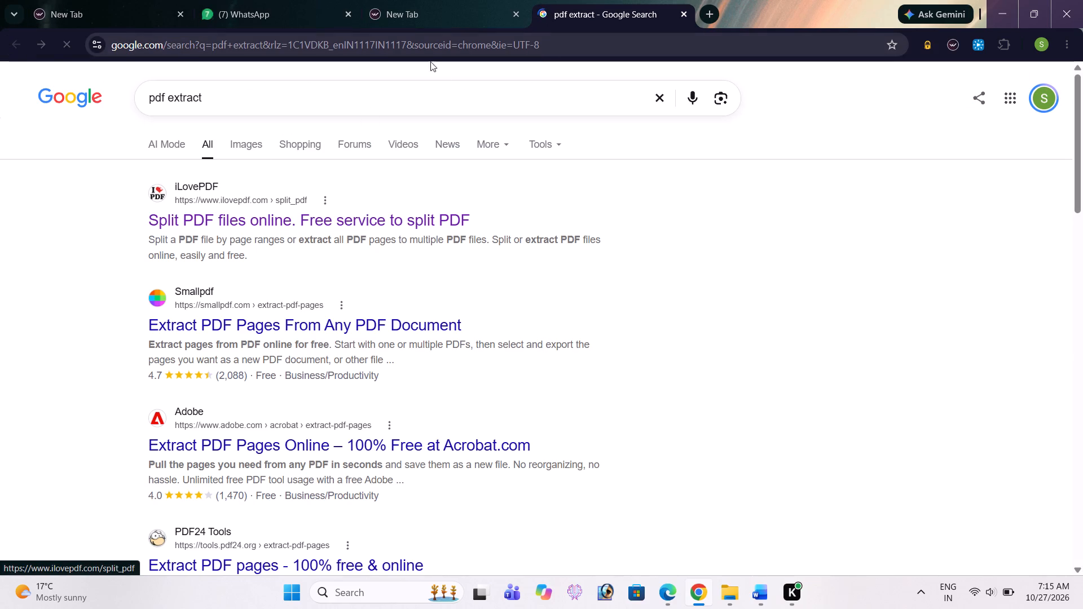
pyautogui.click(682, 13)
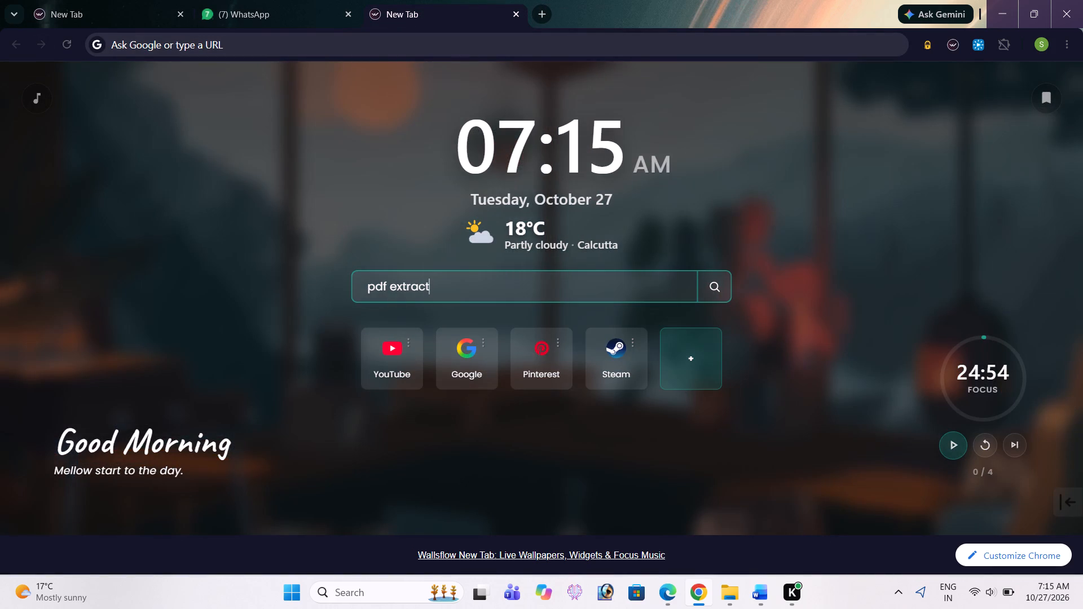
# Search the web for "word extract pdf", look through the results for a page extractor, and close them.
pyautogui.press('BackSpace')
pyautogui.press('BackSpace')
pyautogui.press('BackSpace')
pyautogui.press('BackSpace')
pyautogui.press('BackSpace')
pyautogui.press('BackSpace')
pyautogui.press('BackSpace')
pyautogui.press('BackSpace')
pyautogui.press('BackSpace')
pyautogui.press('BackSpace')
pyautogui.press('BackSpace')
pyautogui.press('BackSpace')
pyautogui.press('BackSpace')
pyautogui.press('BackSpace')
pyautogui.press('BackSpace')
pyautogui.press('BackSpace')
pyautogui.press('BackSpace')
pyautogui.press('BackSpace')
pyautogui.press('BackSpace')
pyautogui.write('word extract')
pyautogui.press('space')
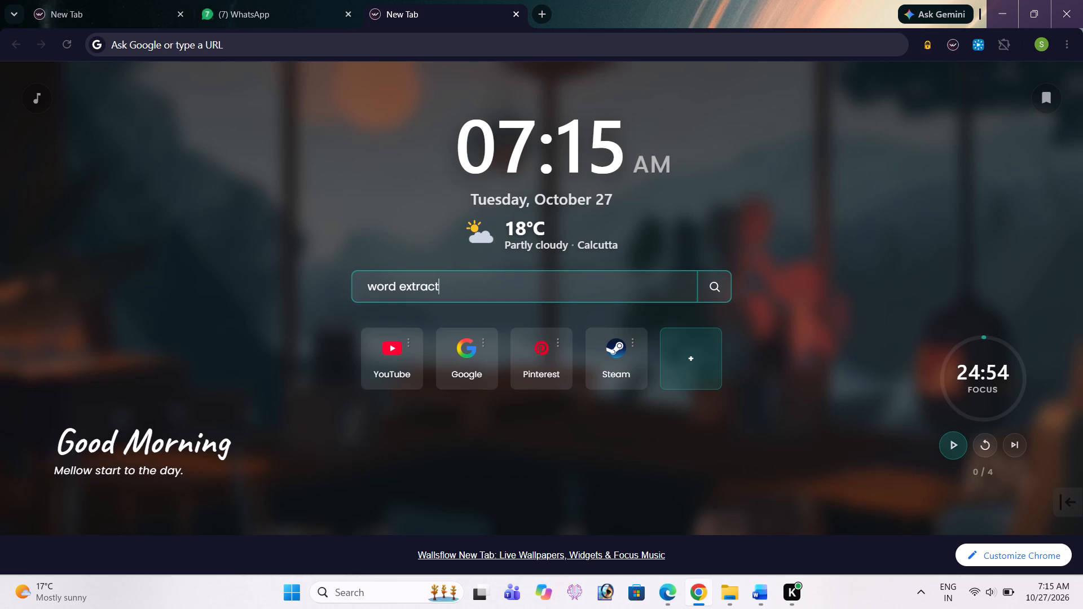
pyautogui.write('pdf')
pyautogui.press('Return')
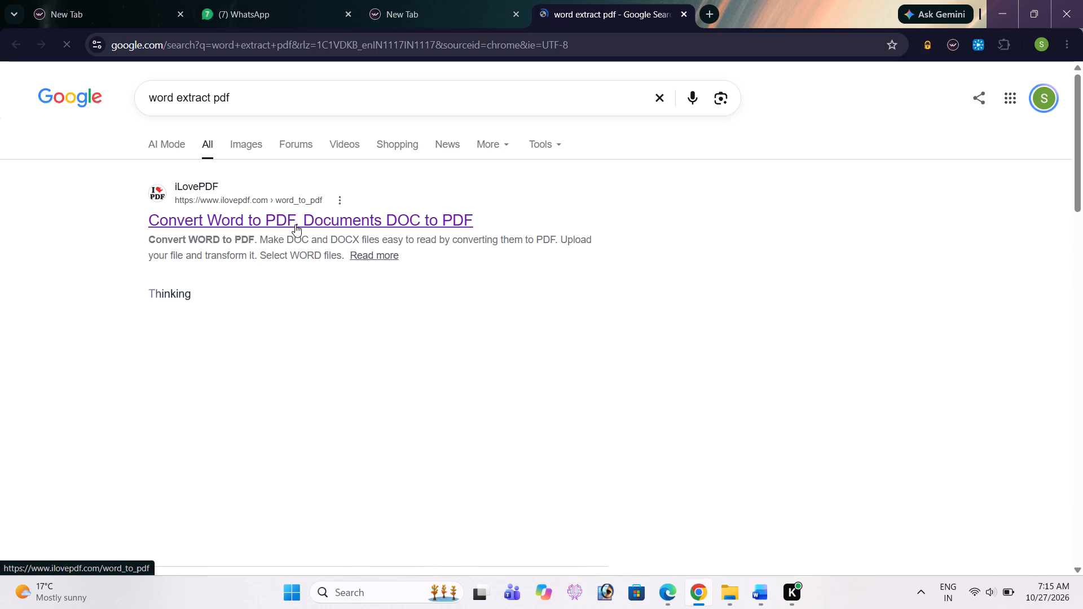
pyautogui.scroll(-4, 221, 234)
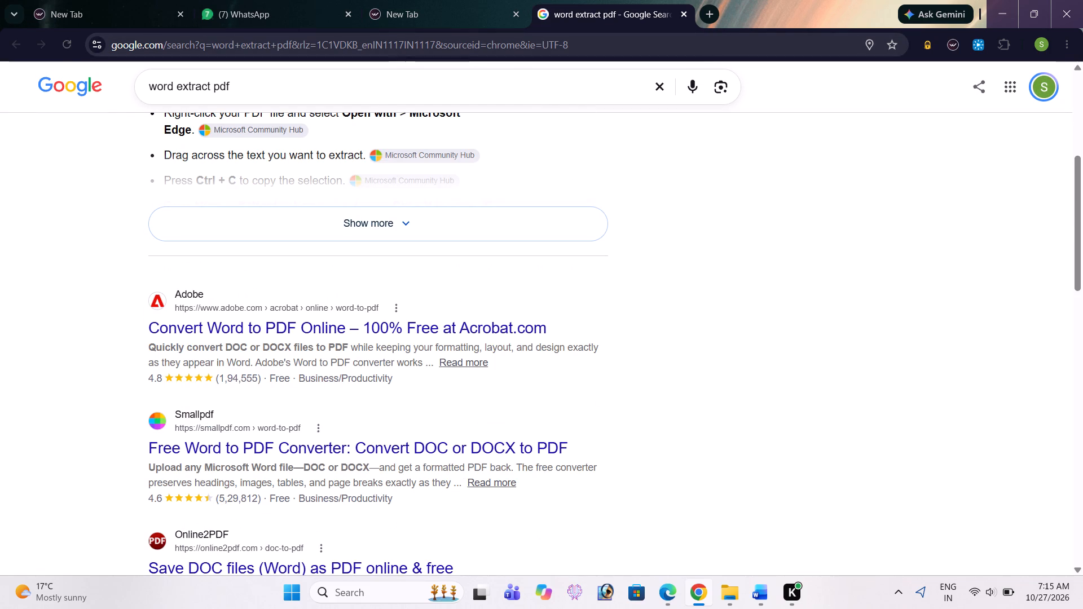
pyautogui.click(672, 16)
pyautogui.click(680, 16)
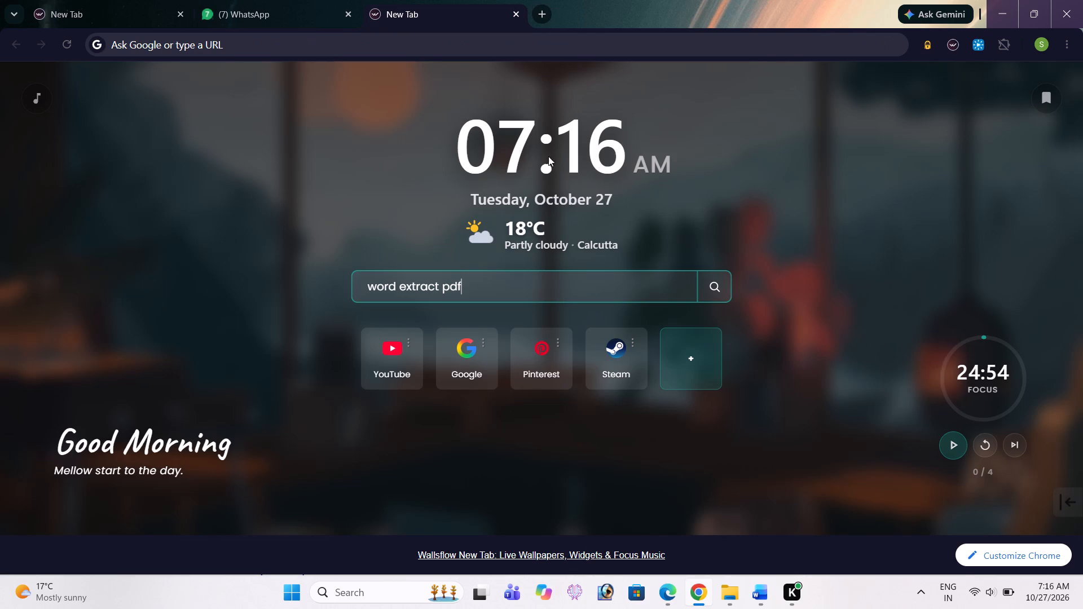
# Search the web for "word file page extraxt".
pyautogui.click(504, 285)
pyautogui.press('BackSpace')
pyautogui.press('BackSpace')
pyautogui.press('BackSpace')
pyautogui.press('BackSpace')
pyautogui.press('BackSpace')
pyautogui.press('BackSpace')
pyautogui.press('BackSpace')
pyautogui.press('BackSpace')
pyautogui.press('BackSpace')
pyautogui.press('BackSpace')
pyautogui.press('BackSpace')
pyautogui.press('BackSpace')
pyautogui.press('BackSpace')
pyautogui.press('BackSpace')
pyautogui.press('BackSpace')
pyautogui.write('ord extract')
pyautogui.press('BackSpace')
pyautogui.press('BackSpace')
pyautogui.press('BackSpace')
pyautogui.press('BackSpace')
pyautogui.press('BackSpace')
pyautogui.press('BackSpace')
pyautogui.press('BackSpace')
pyautogui.press('BackSpace')
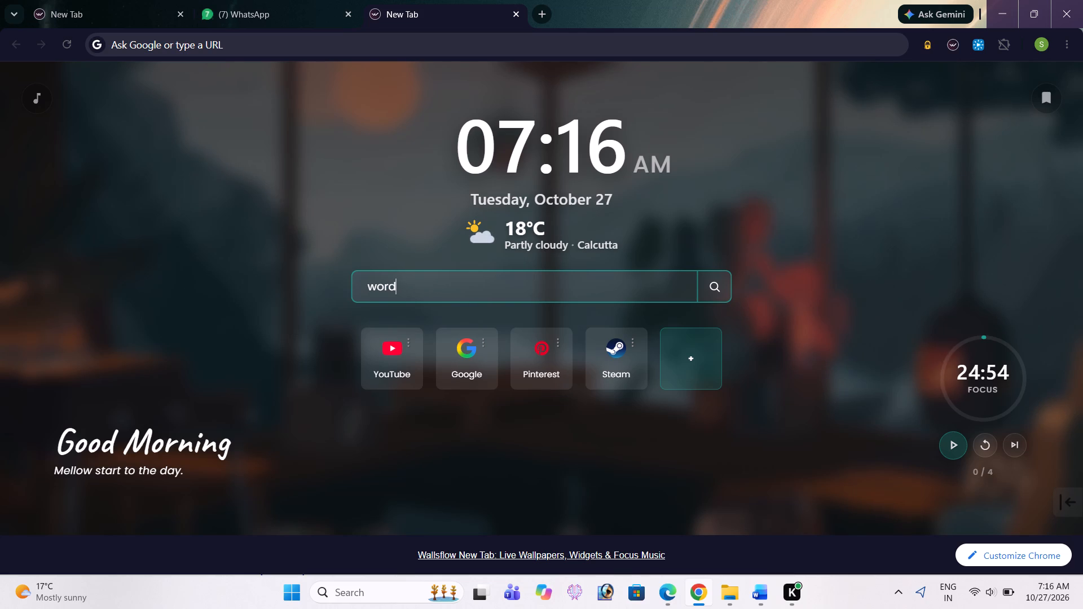
pyautogui.press('space')
pyautogui.write('file')
pyautogui.press('space')
pyautogui.write('pag')
pyautogui.press('BackSpace')
pyautogui.press('BackSpace')
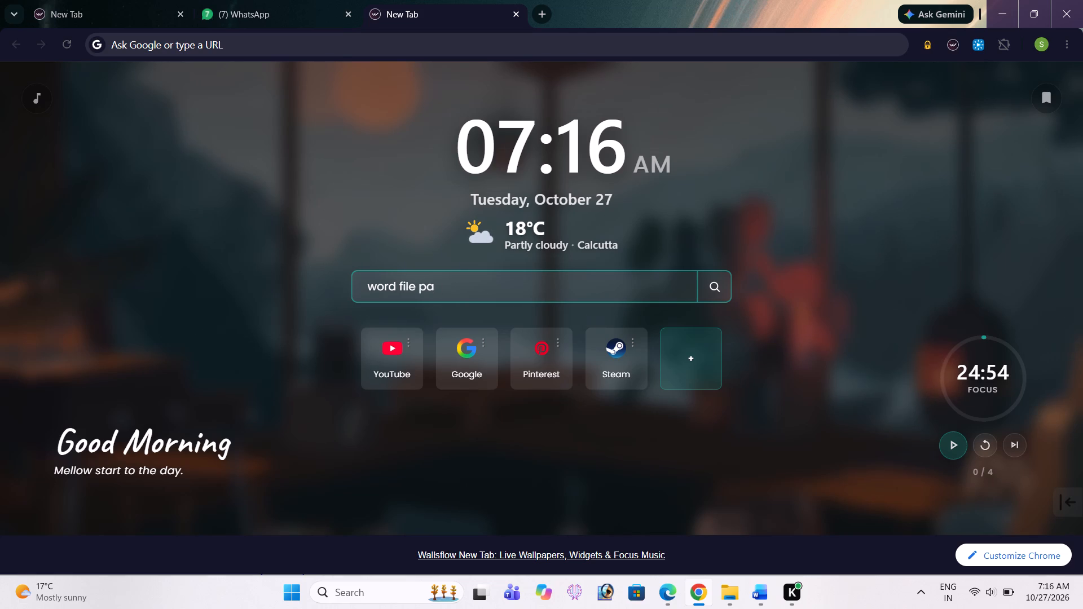
pyautogui.press('BackSpace')
pyautogui.write('page extraxt')
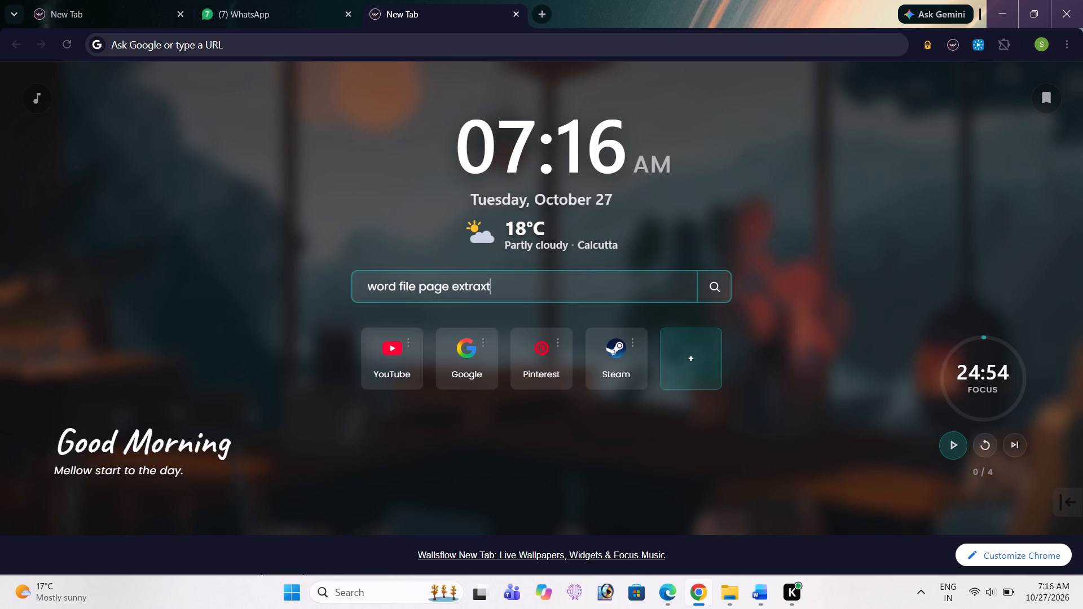
pyautogui.press('Return')
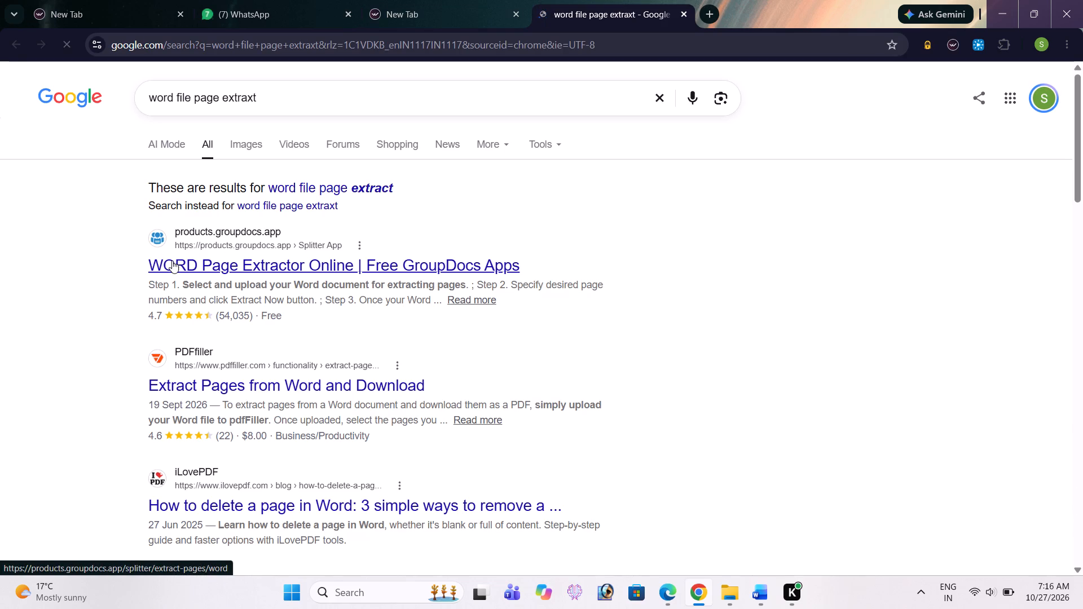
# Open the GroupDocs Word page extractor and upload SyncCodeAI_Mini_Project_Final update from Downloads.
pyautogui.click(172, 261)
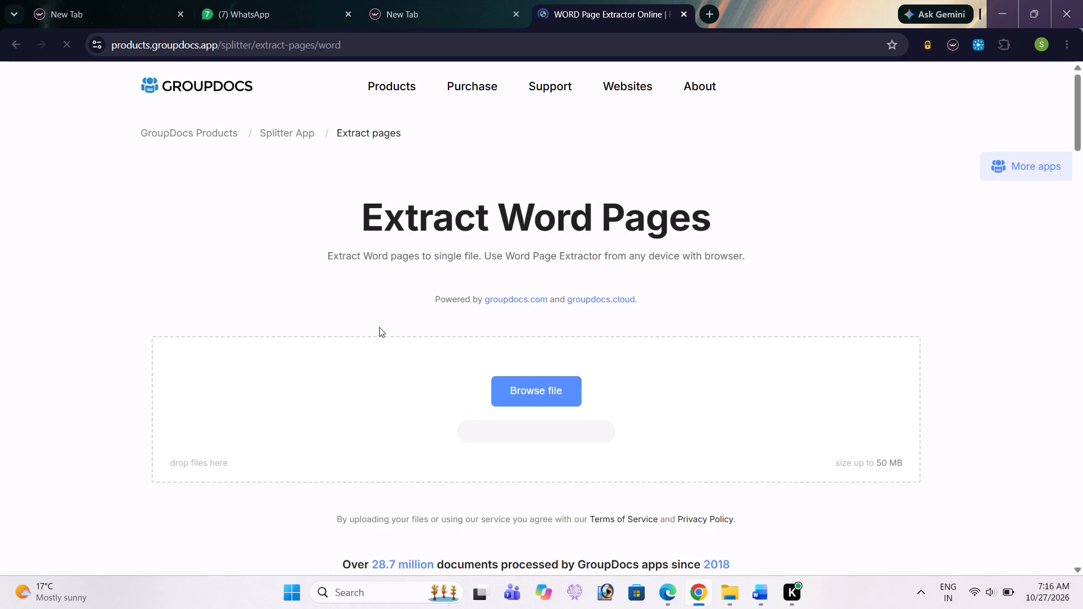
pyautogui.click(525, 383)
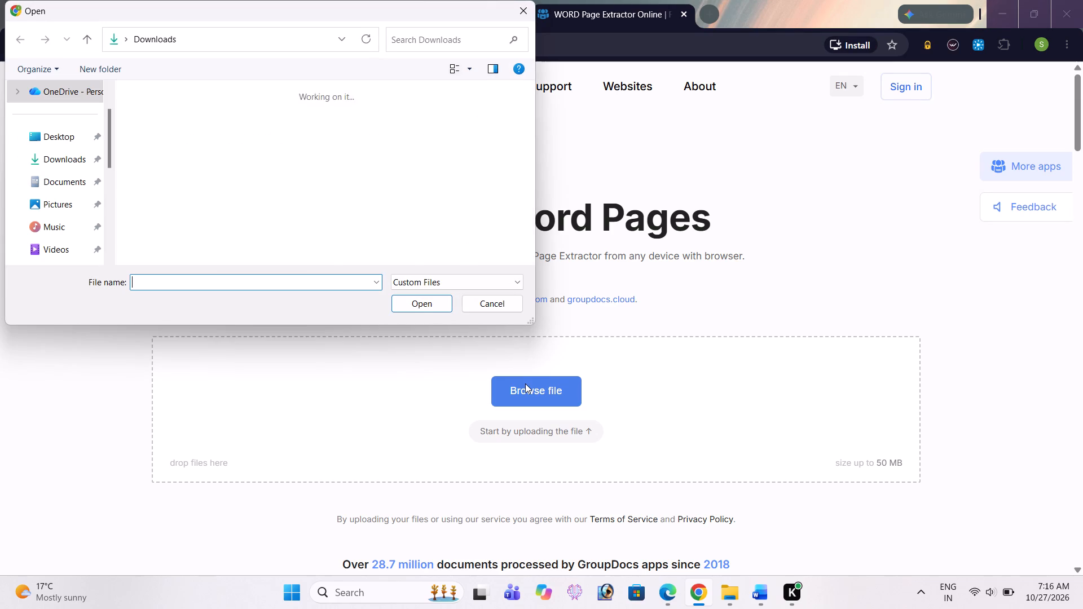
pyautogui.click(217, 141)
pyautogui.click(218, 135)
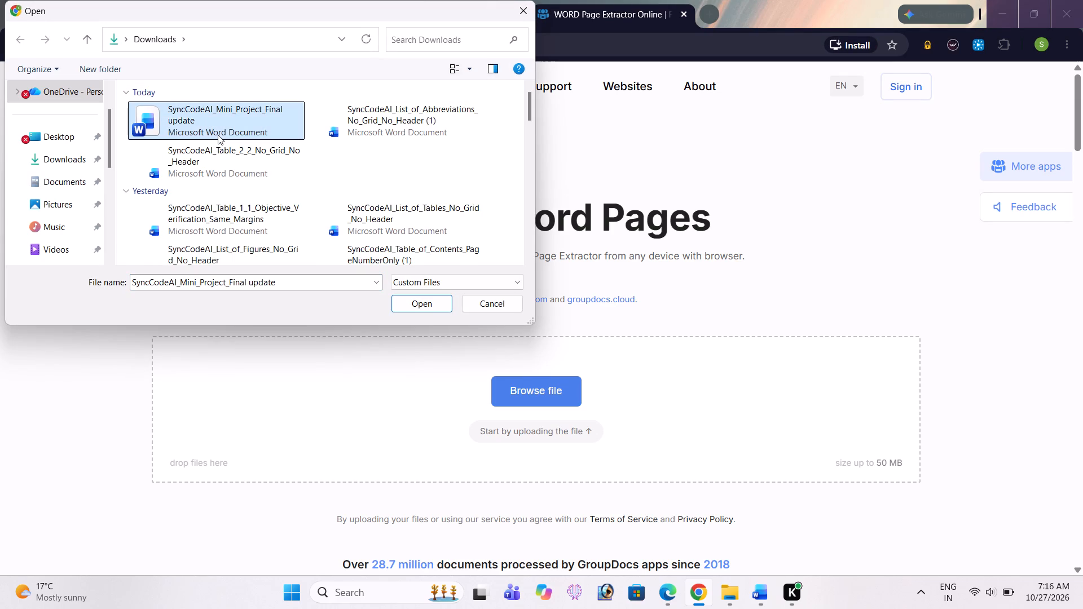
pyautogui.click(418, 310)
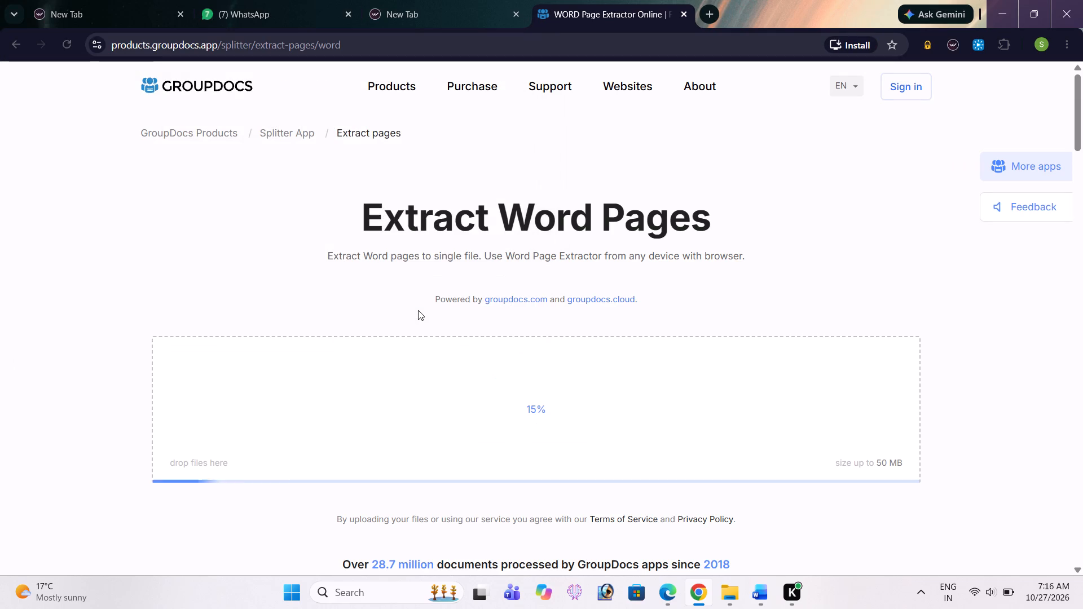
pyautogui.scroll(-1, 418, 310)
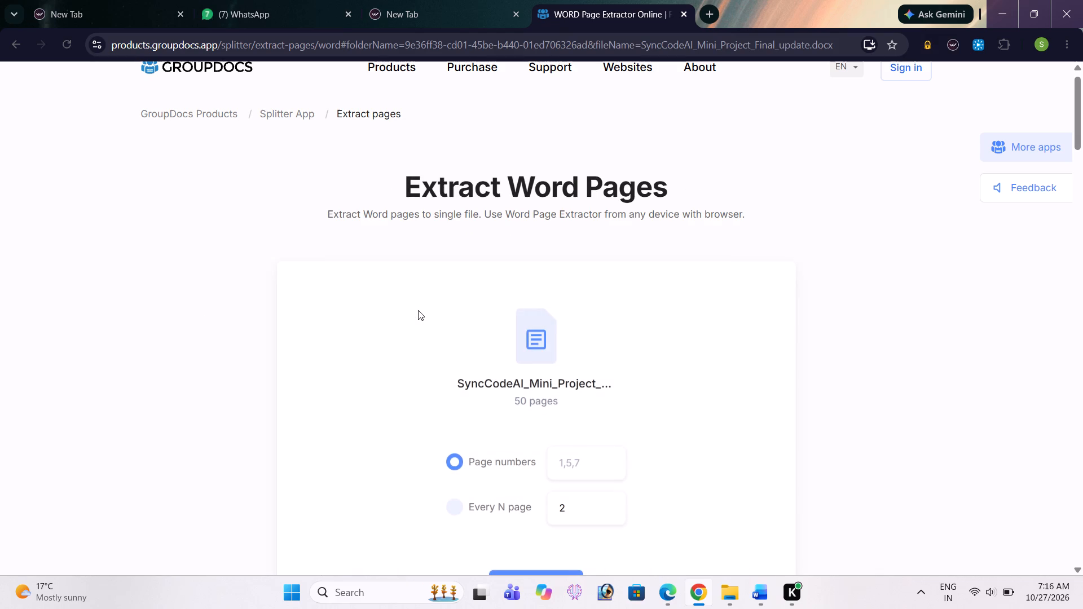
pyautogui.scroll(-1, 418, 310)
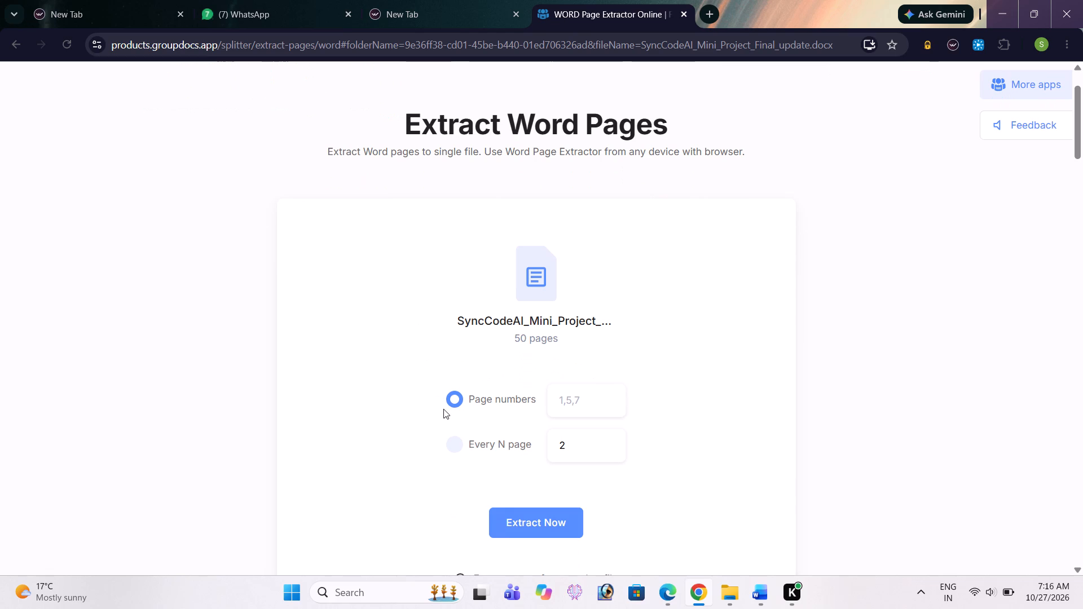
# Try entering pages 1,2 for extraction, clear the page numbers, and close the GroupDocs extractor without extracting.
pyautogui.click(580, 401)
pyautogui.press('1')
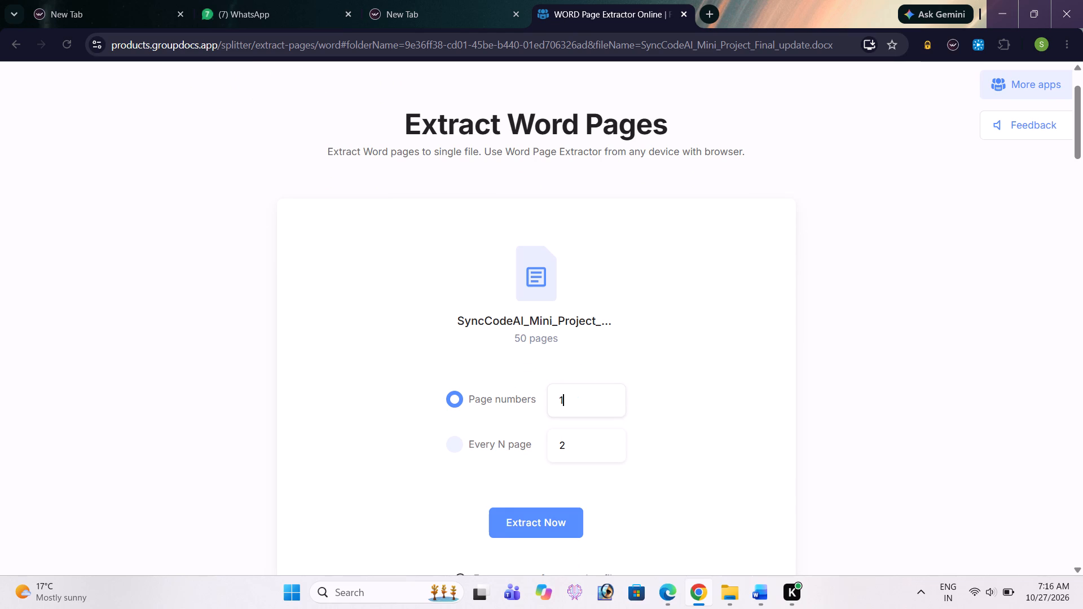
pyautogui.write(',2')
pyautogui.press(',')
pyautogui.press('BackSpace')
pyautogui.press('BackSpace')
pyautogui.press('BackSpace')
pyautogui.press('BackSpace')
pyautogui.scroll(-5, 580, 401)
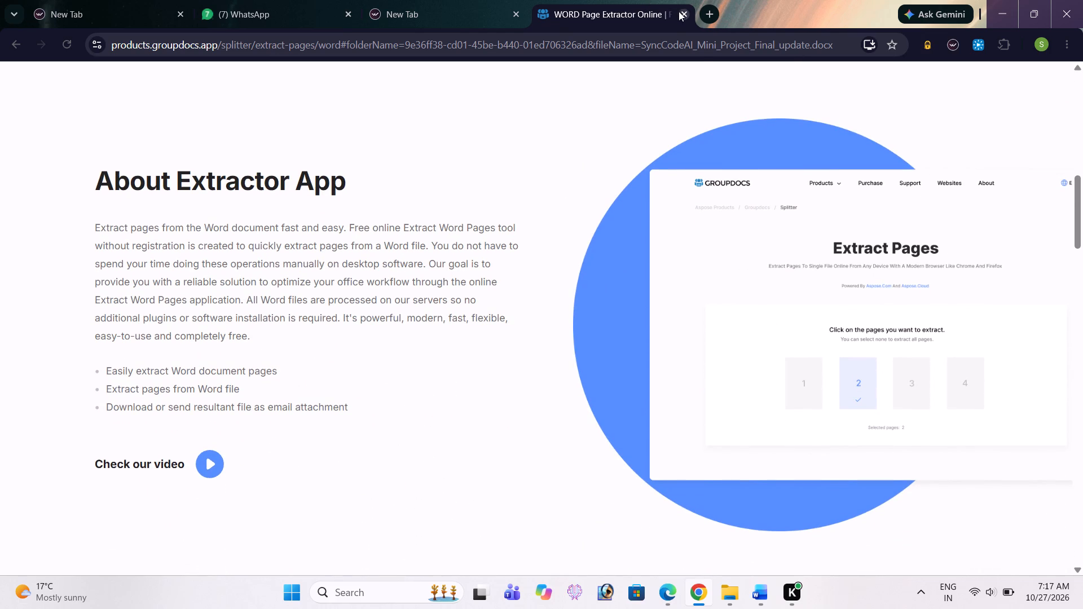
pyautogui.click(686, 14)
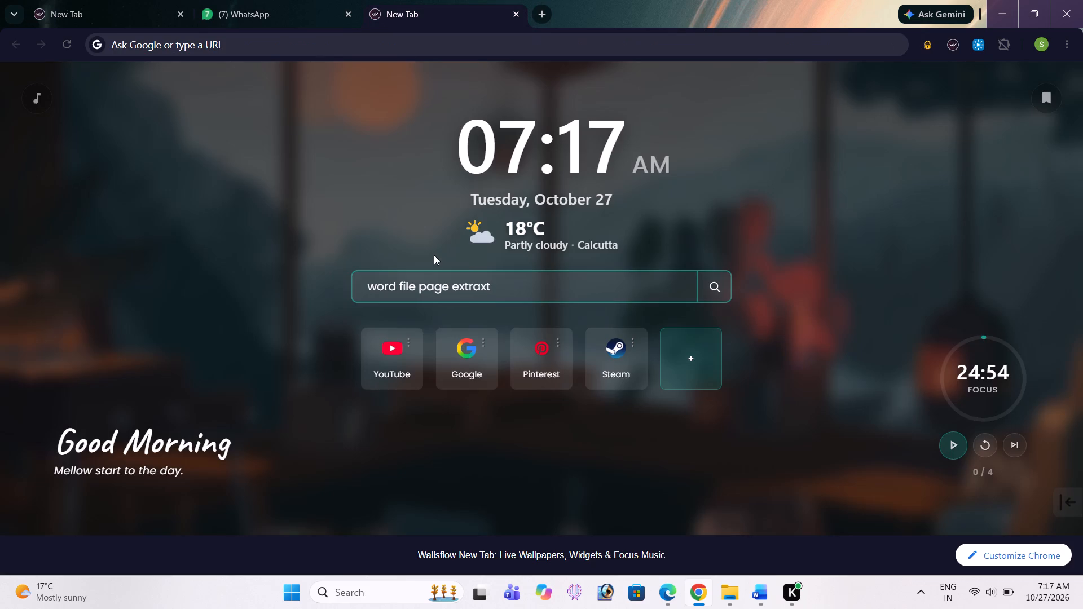
# Search the web for "word file page extraxt", open PDFfiller's Extract Pages from Word and Download page, and reject its cookies.
pyautogui.press('Return')
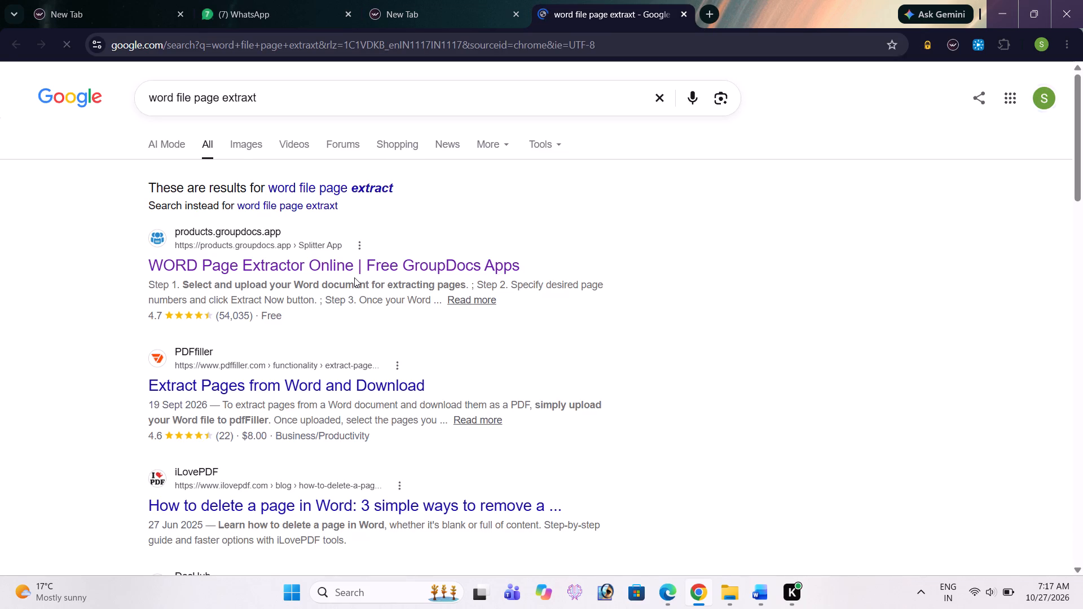
pyautogui.scroll(-1, 354, 277)
pyautogui.click(252, 309)
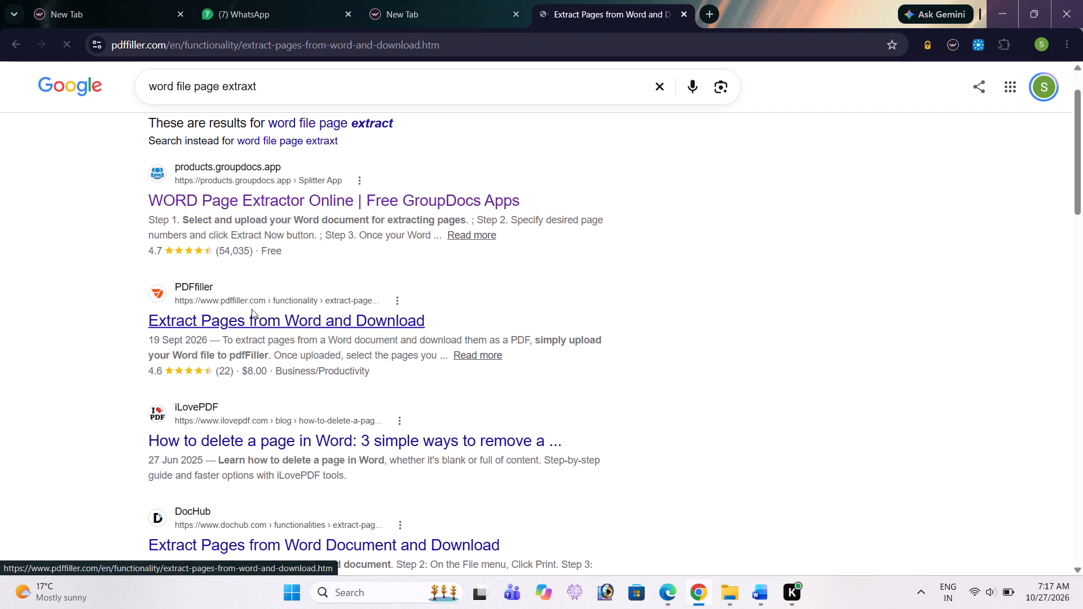
pyautogui.scroll(-1, 252, 309)
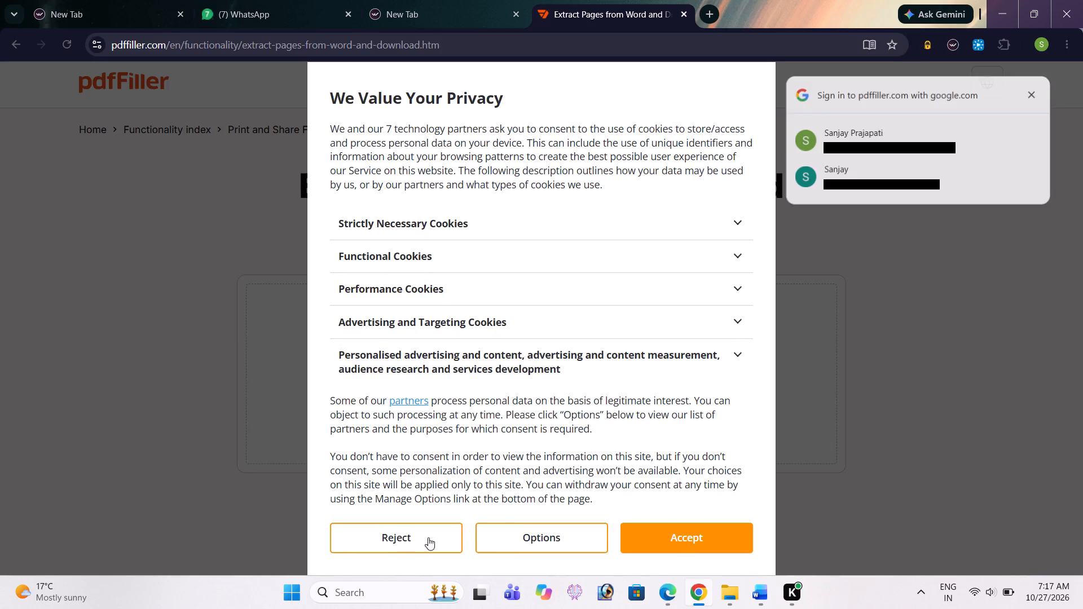
pyautogui.click(385, 537)
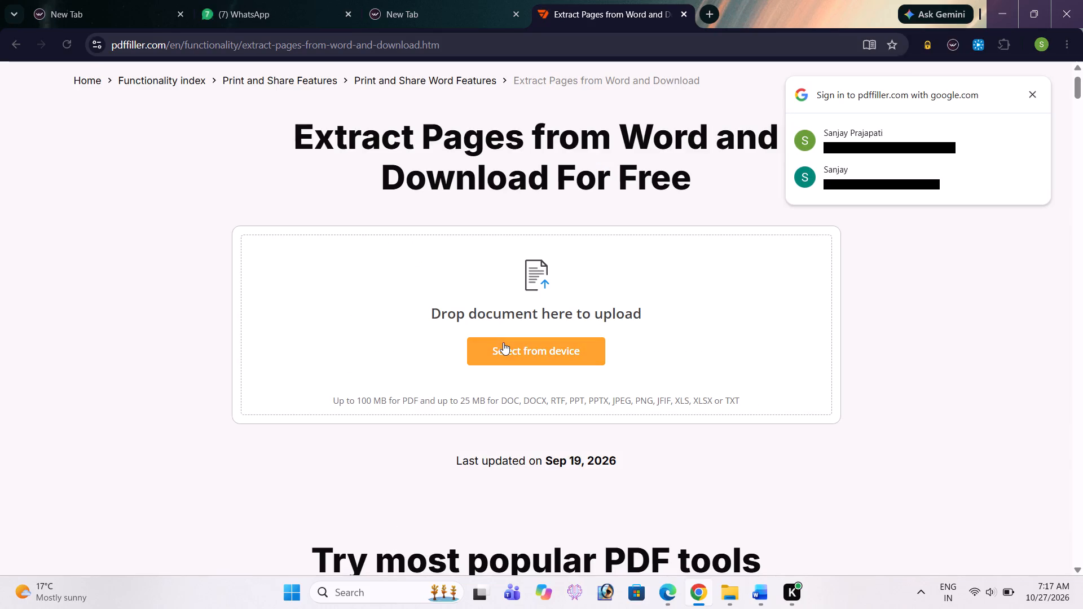
# Upload SyncCodeAI_Mini_Project_Final update from Downloads to PDFfiller and start editing it.
pyautogui.click(503, 342)
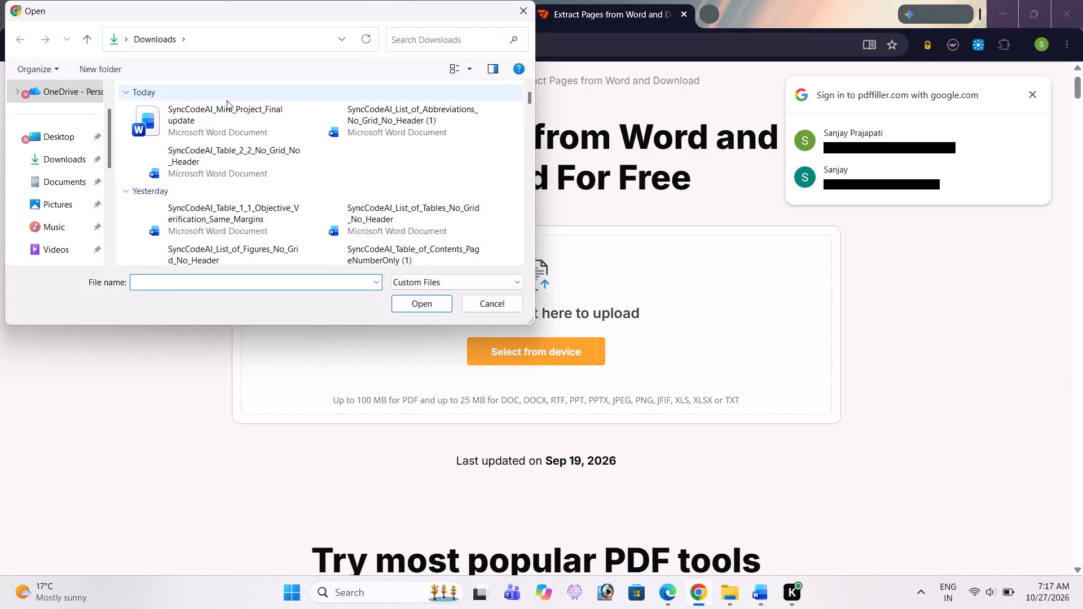
pyautogui.click(230, 116)
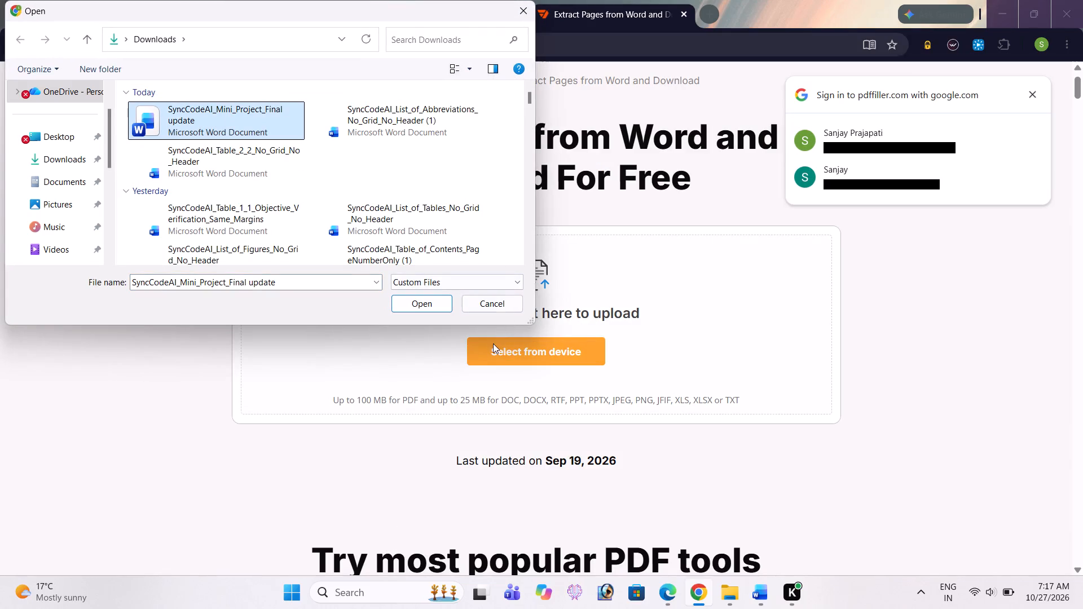
pyautogui.click(408, 295)
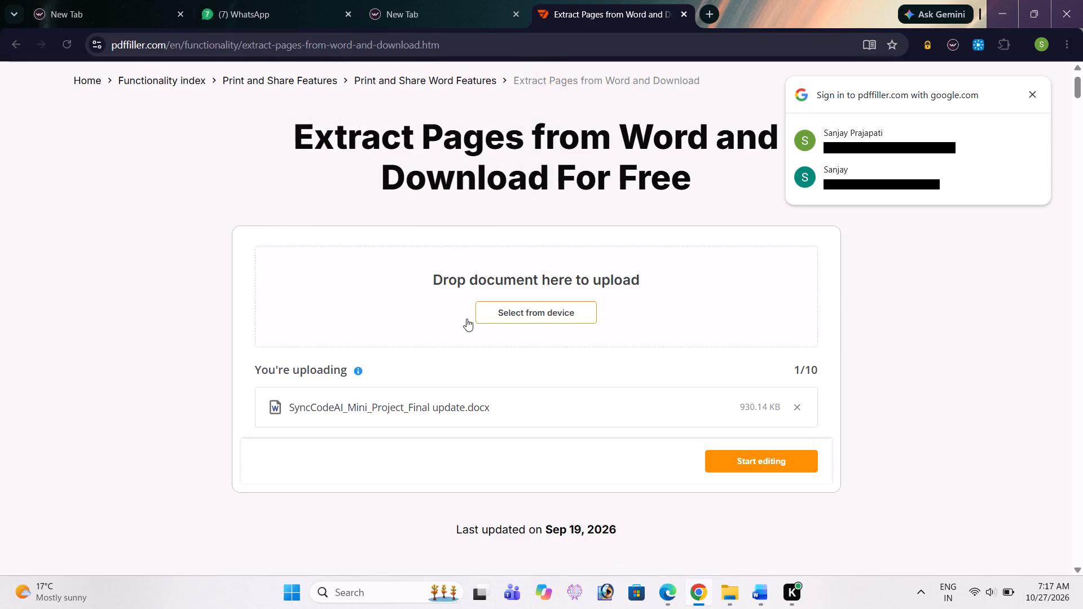
pyautogui.scroll(-2, 466, 319)
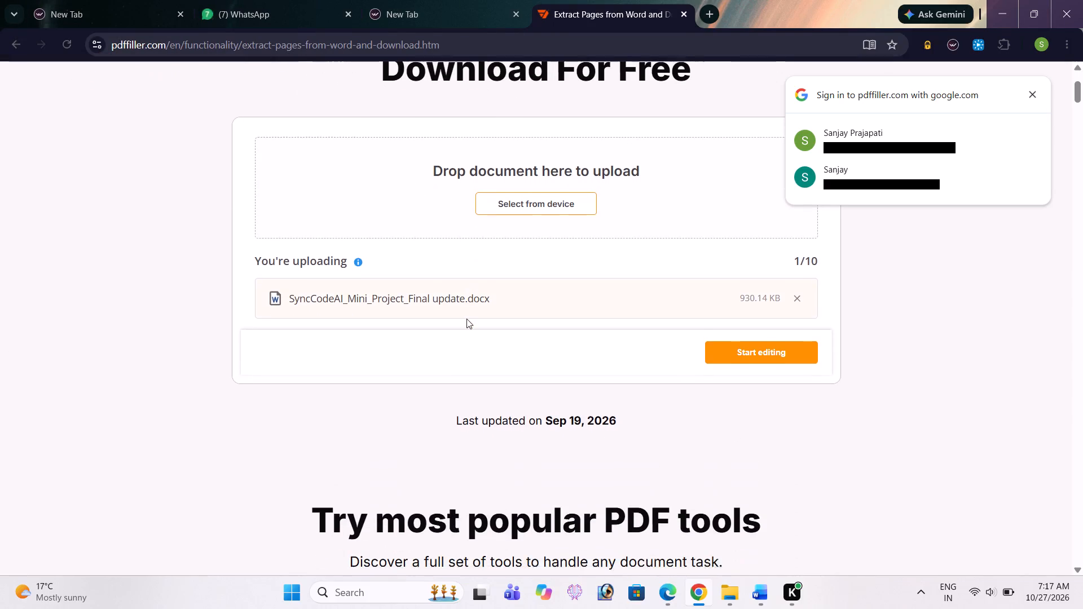
pyautogui.scroll(-1, 466, 319)
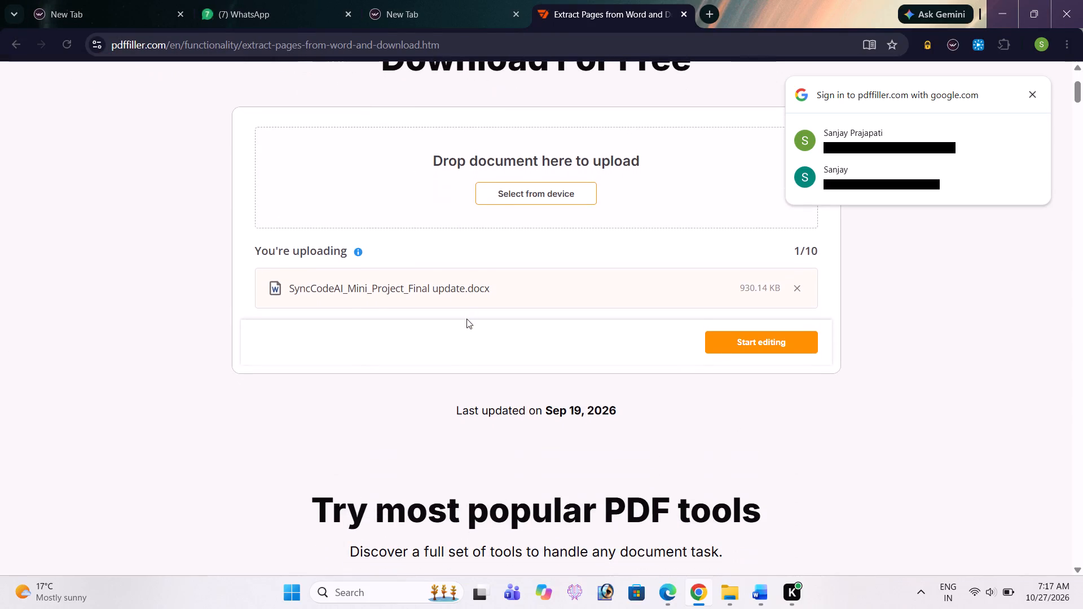
pyautogui.click(739, 346)
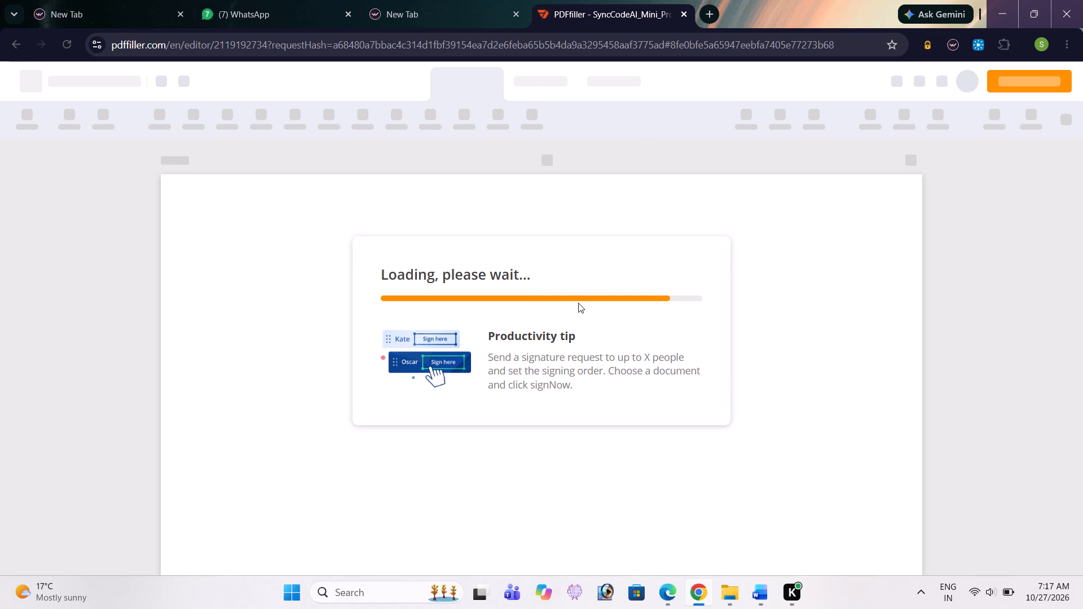
# Delete the blank page 9, which follows the List of Tables page, from the uploaded report.
pyautogui.scroll(-4, 578, 303)
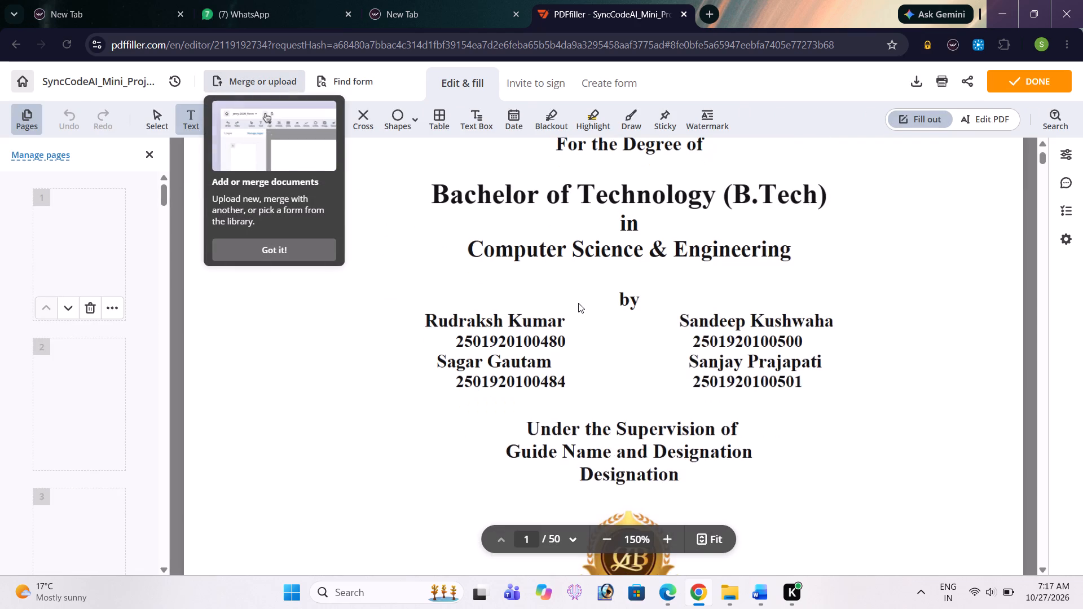
pyautogui.scroll(-2, 578, 303)
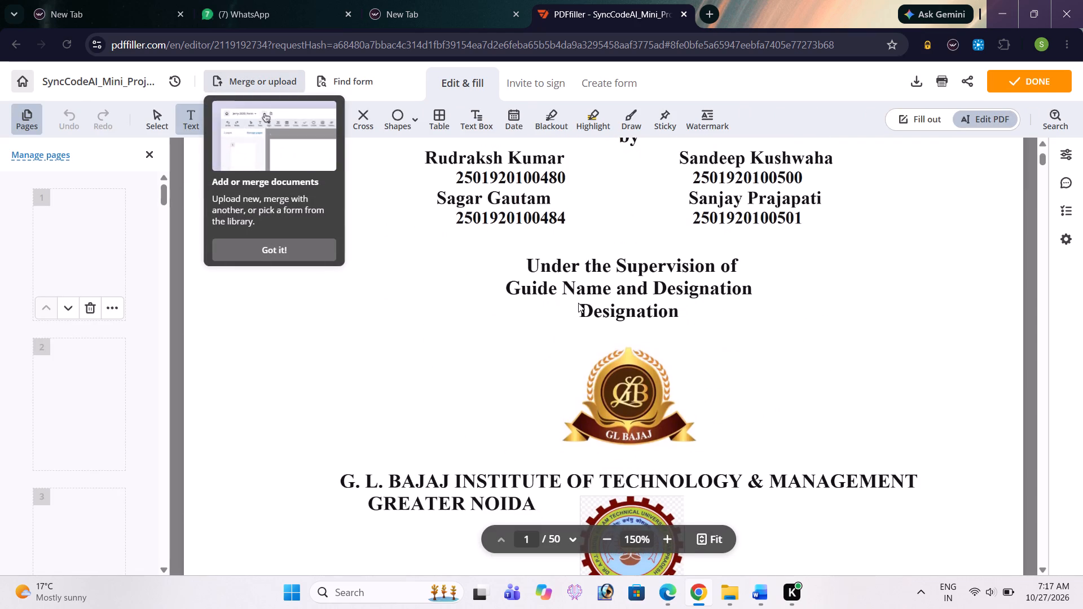
pyautogui.click(420, 297)
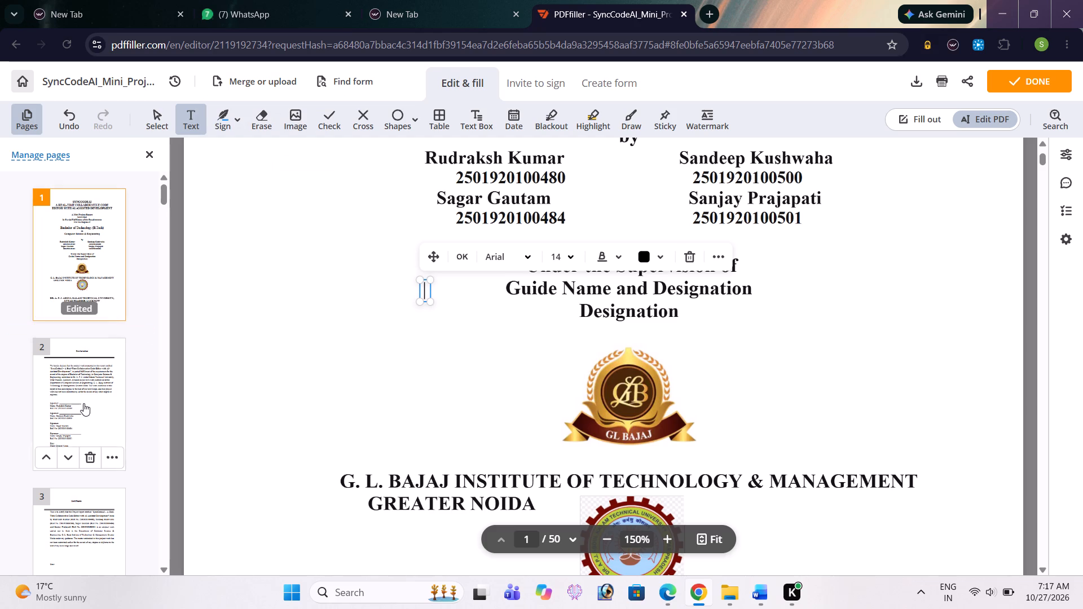
pyautogui.scroll(-6, 83, 404)
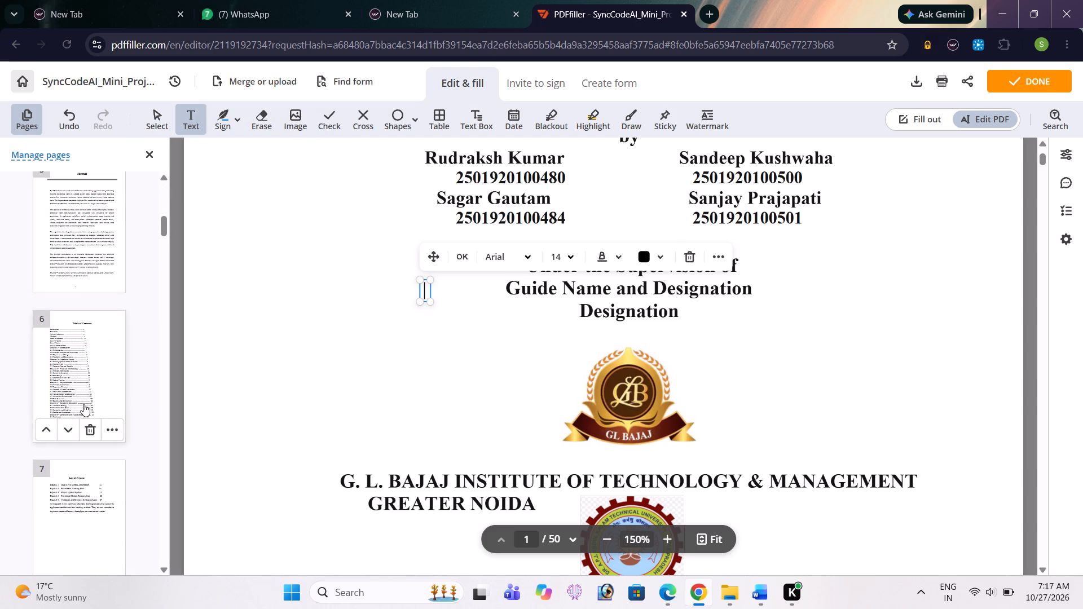
pyautogui.scroll(-6, 83, 404)
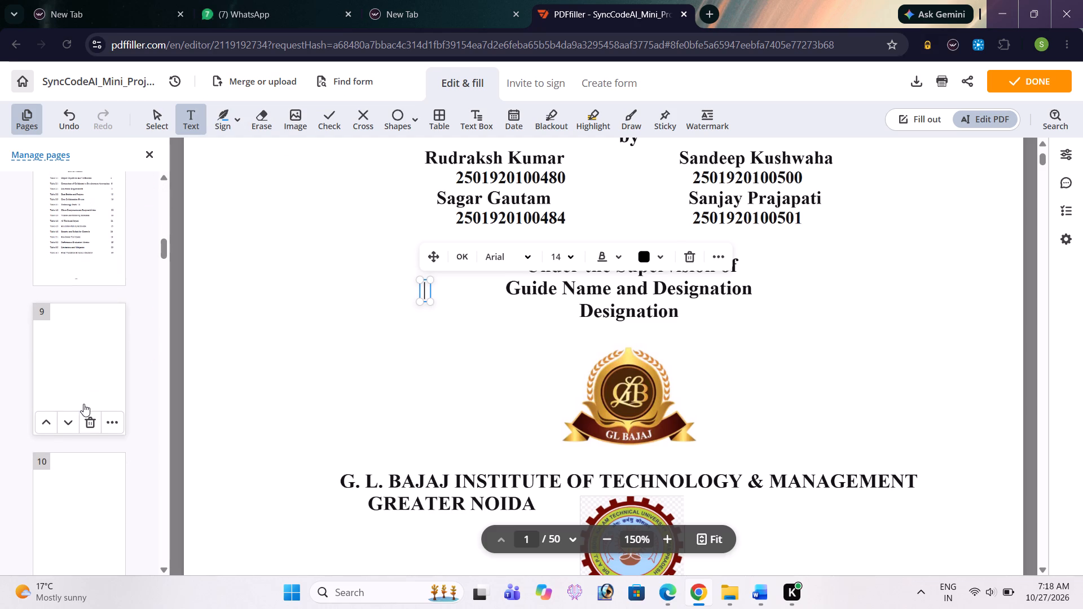
pyautogui.scroll(-2, 83, 404)
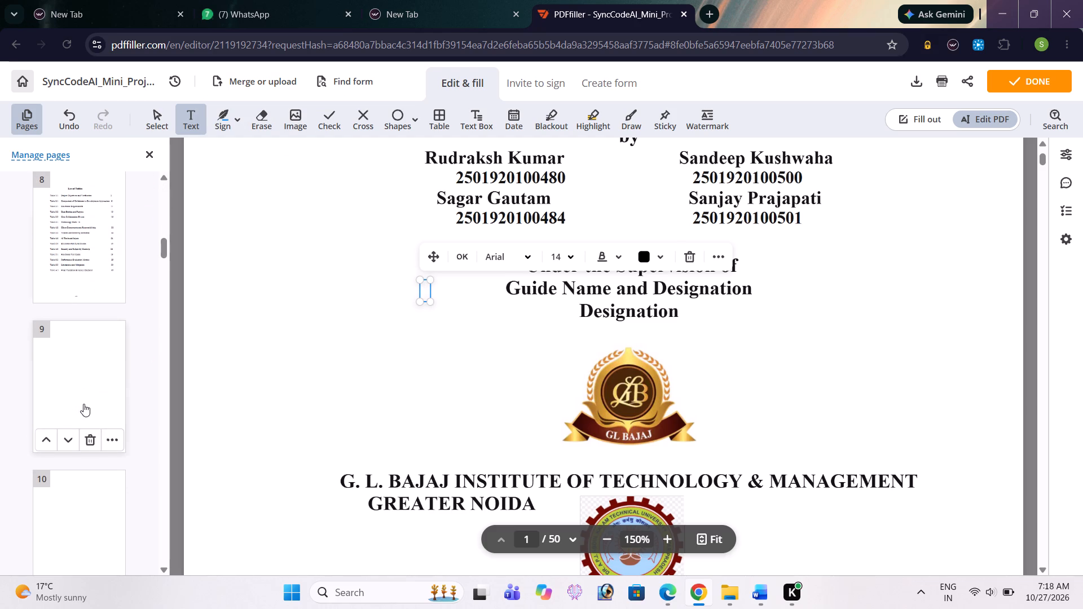
pyautogui.scroll(-1, 83, 404)
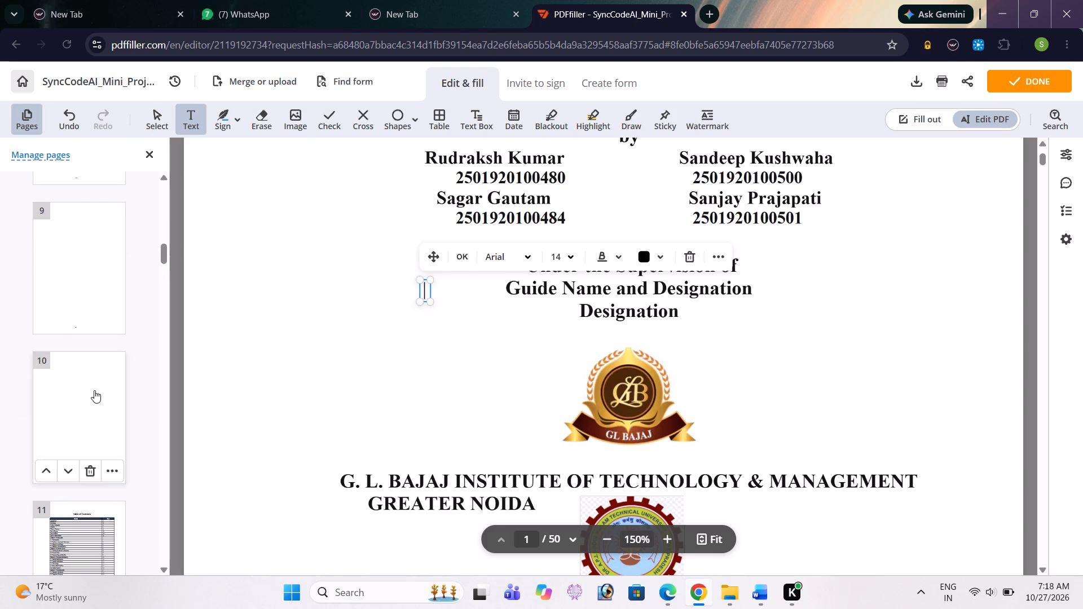
pyautogui.click(93, 327)
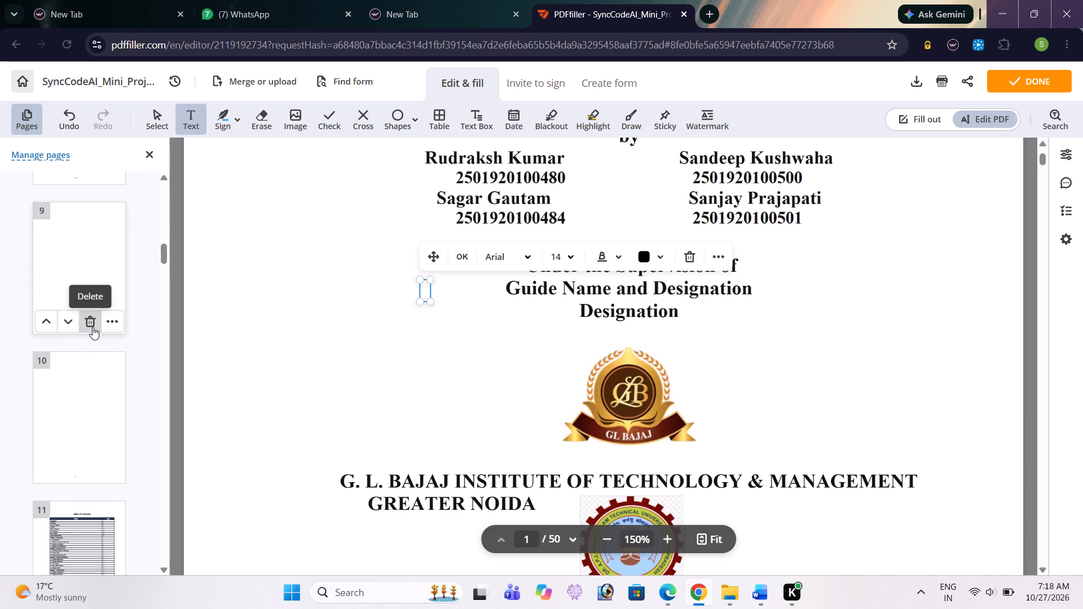
pyautogui.scroll(-2, 93, 327)
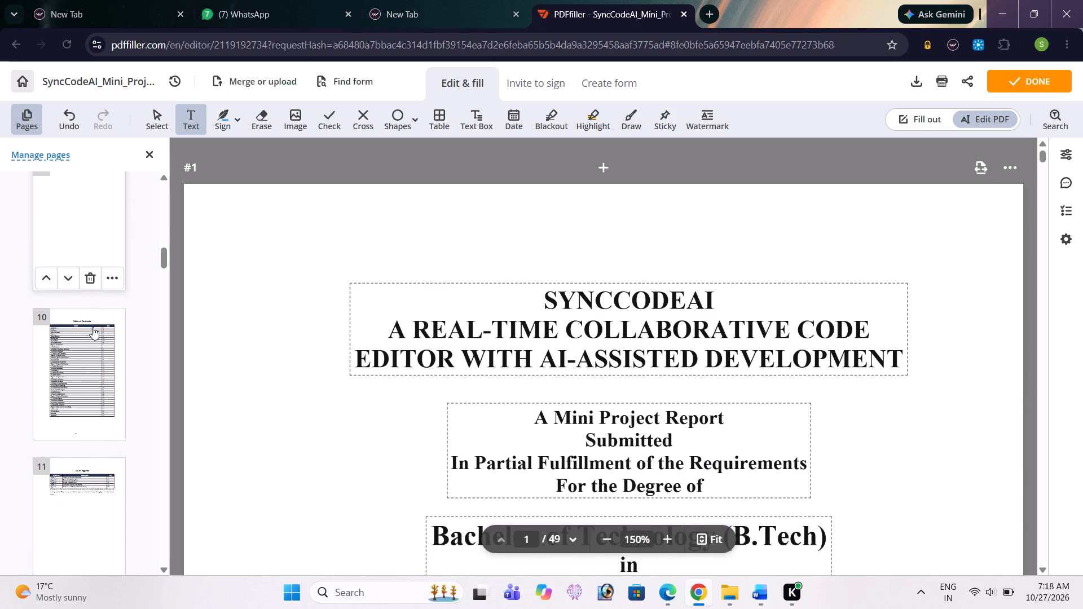
pyautogui.scroll(-1, 93, 327)
pyautogui.click(94, 424)
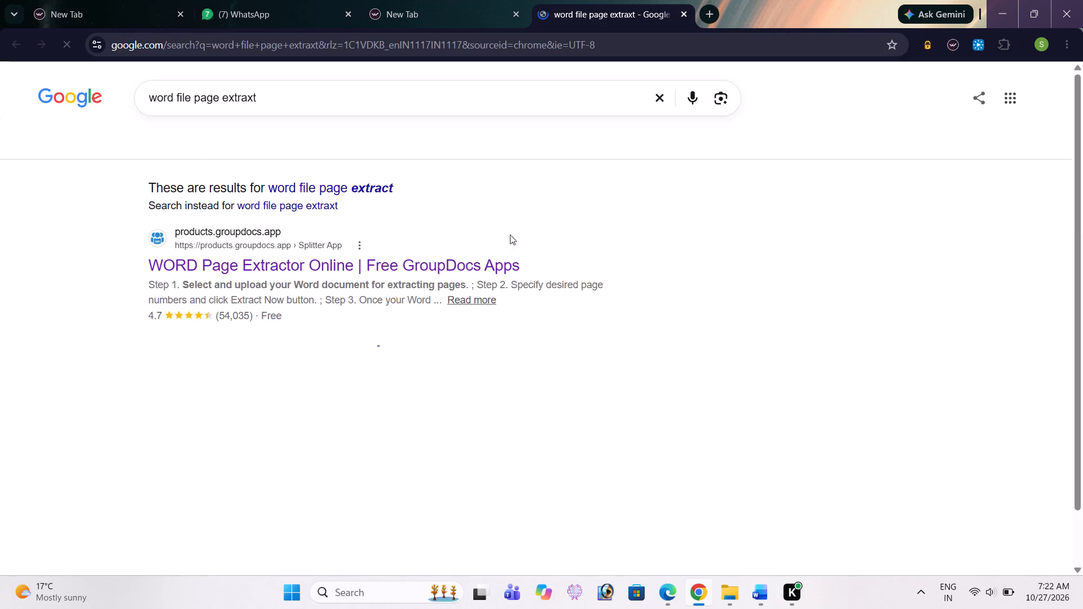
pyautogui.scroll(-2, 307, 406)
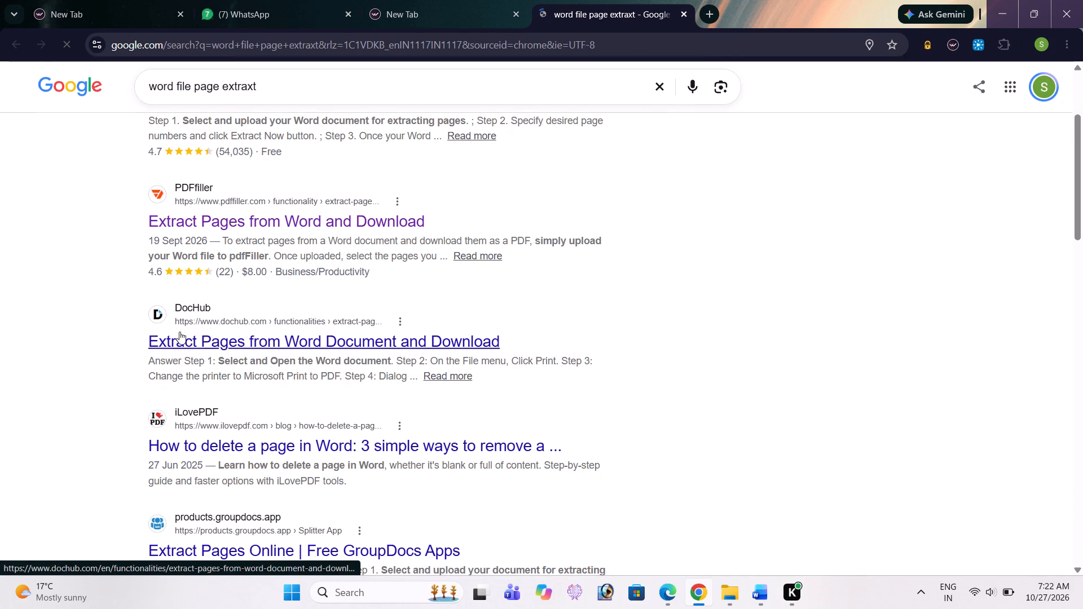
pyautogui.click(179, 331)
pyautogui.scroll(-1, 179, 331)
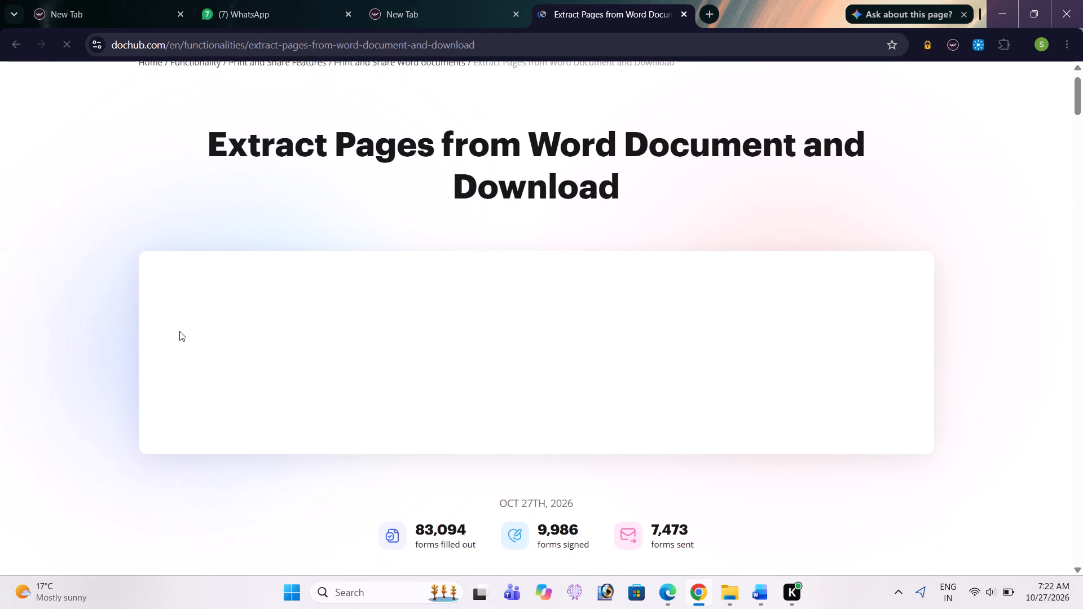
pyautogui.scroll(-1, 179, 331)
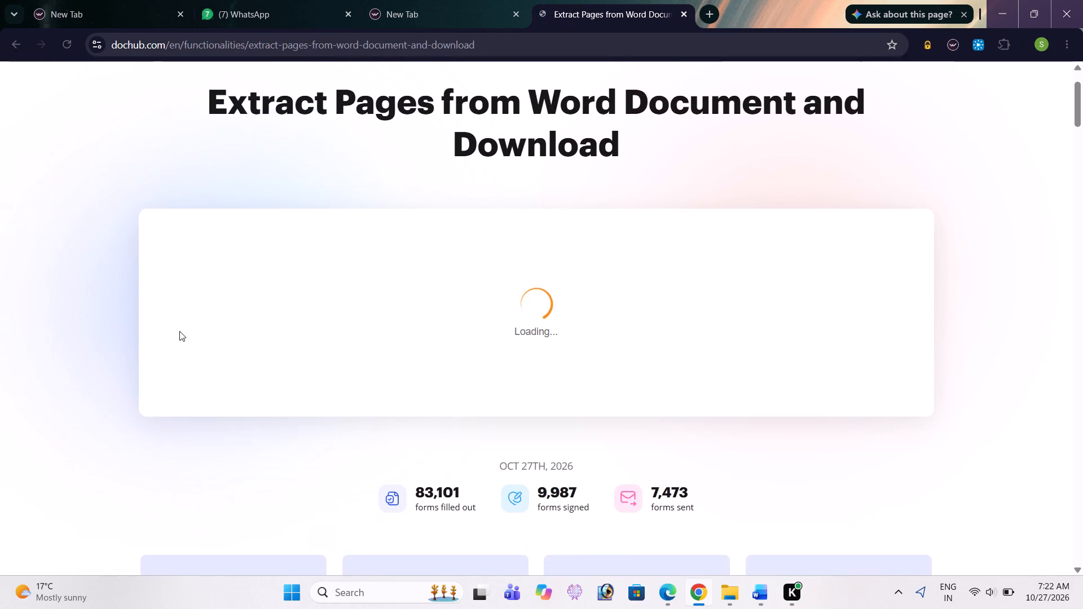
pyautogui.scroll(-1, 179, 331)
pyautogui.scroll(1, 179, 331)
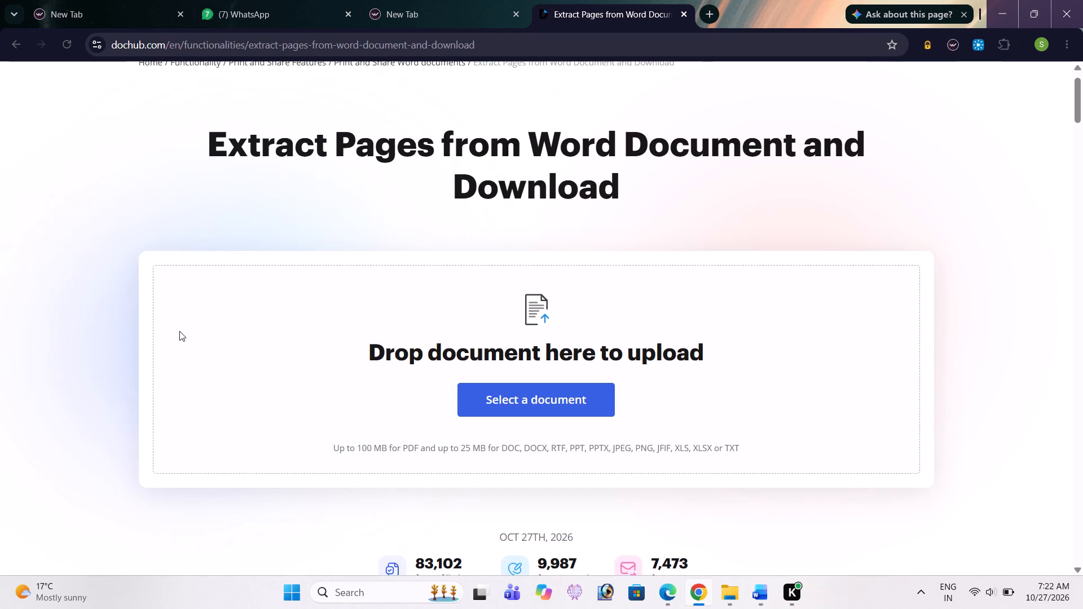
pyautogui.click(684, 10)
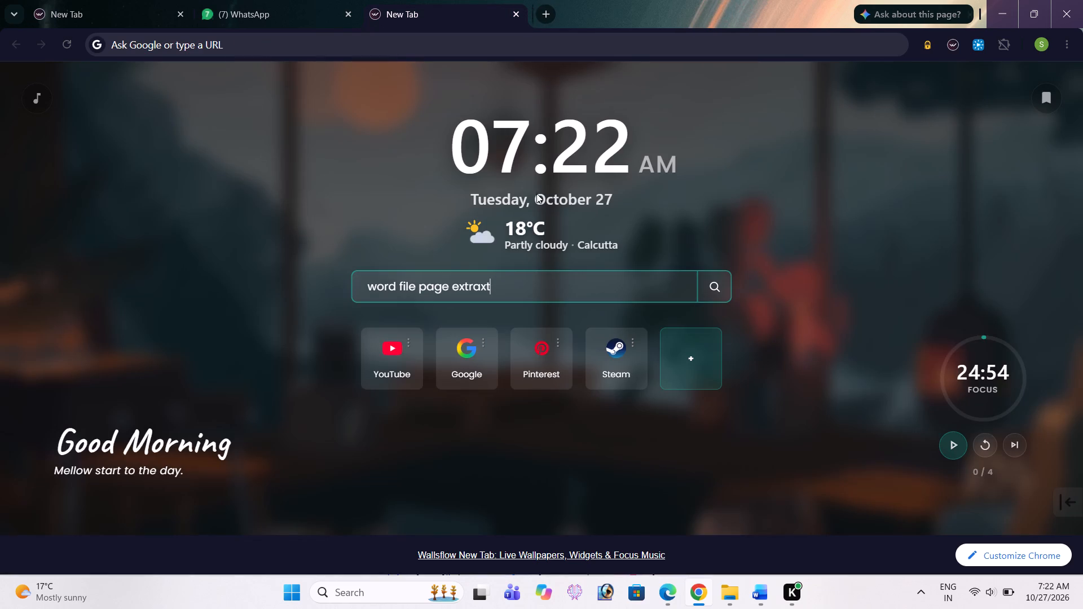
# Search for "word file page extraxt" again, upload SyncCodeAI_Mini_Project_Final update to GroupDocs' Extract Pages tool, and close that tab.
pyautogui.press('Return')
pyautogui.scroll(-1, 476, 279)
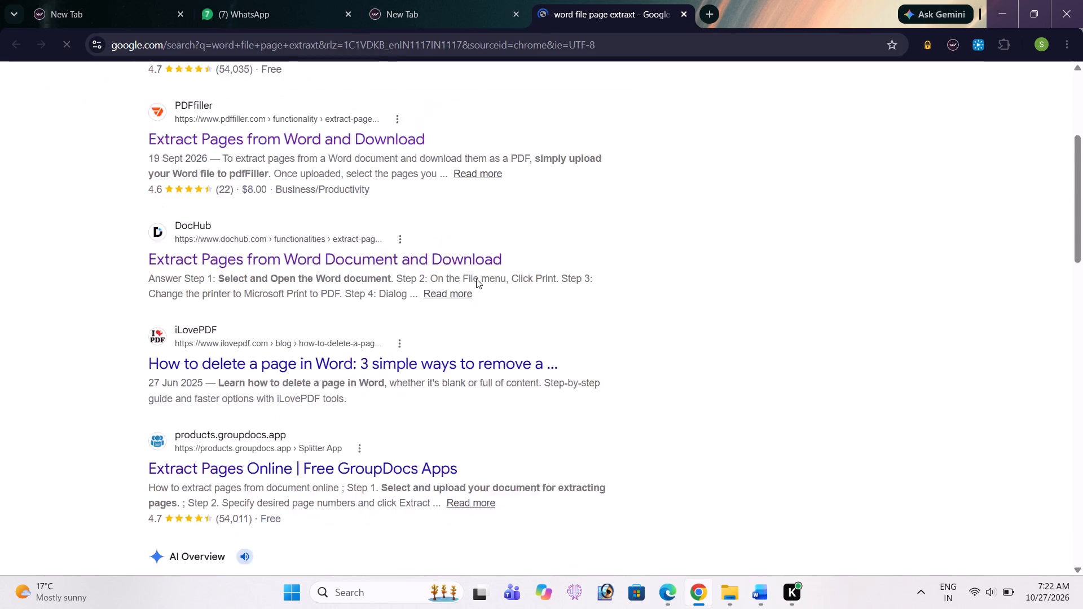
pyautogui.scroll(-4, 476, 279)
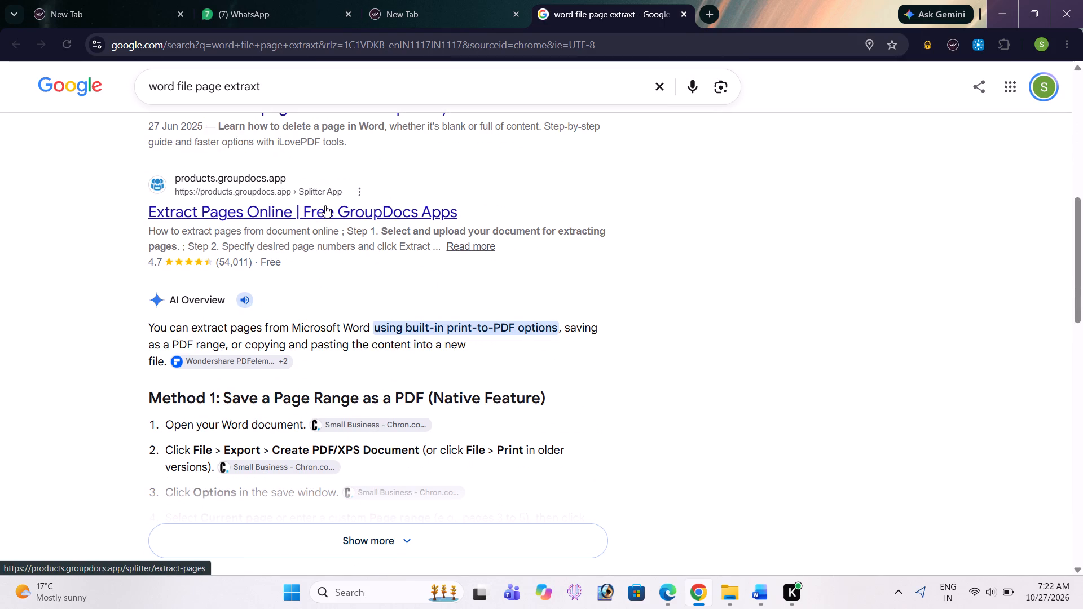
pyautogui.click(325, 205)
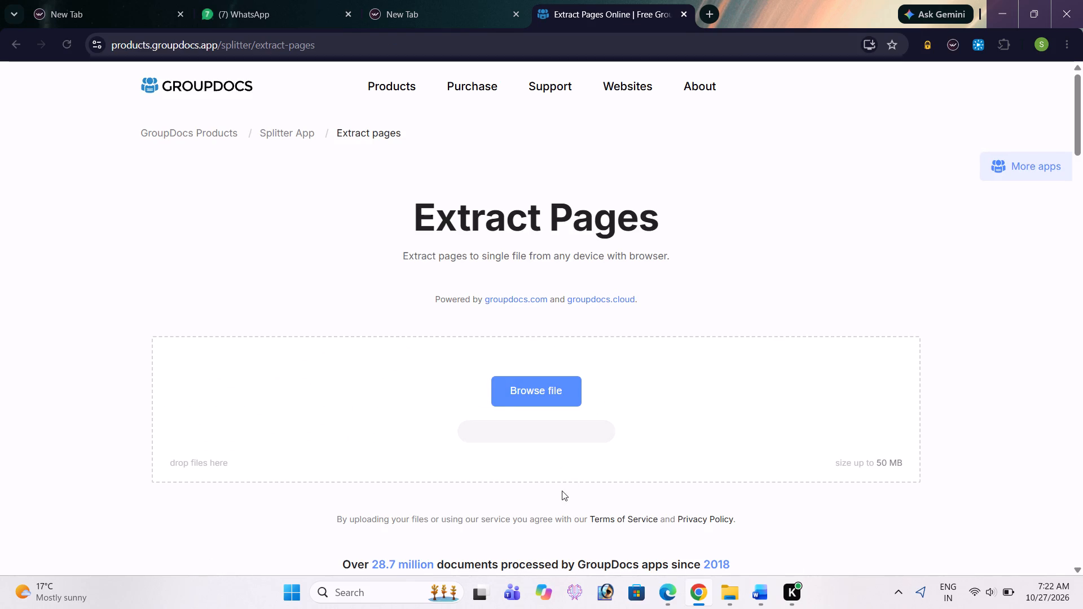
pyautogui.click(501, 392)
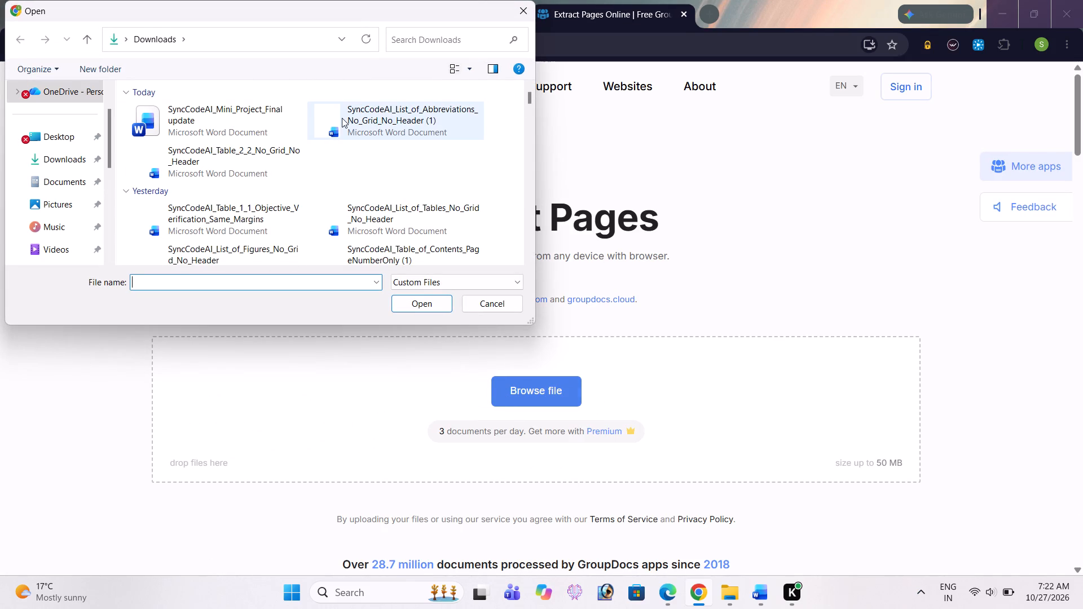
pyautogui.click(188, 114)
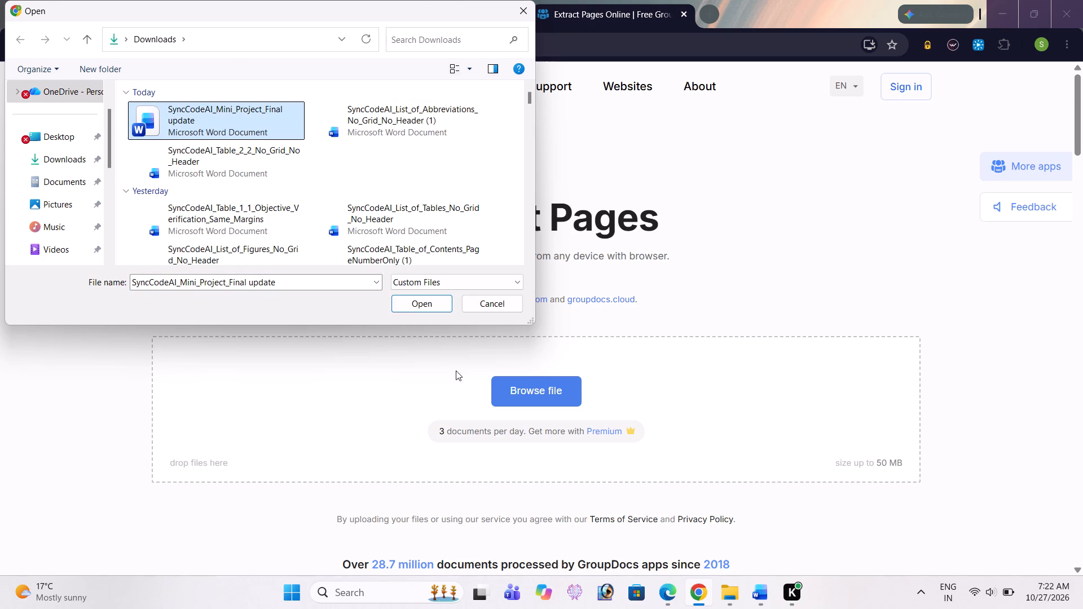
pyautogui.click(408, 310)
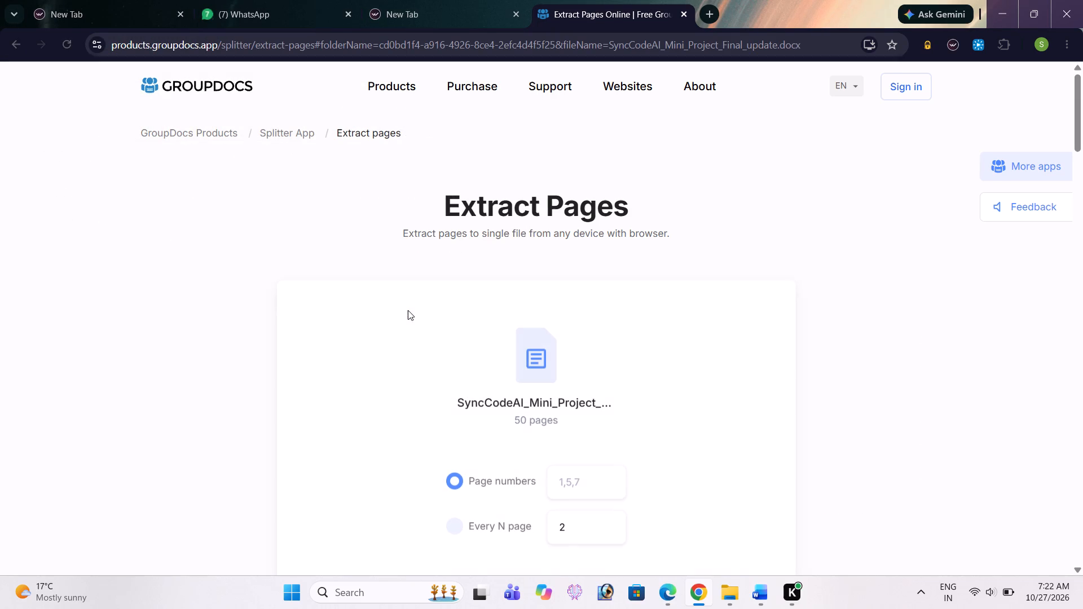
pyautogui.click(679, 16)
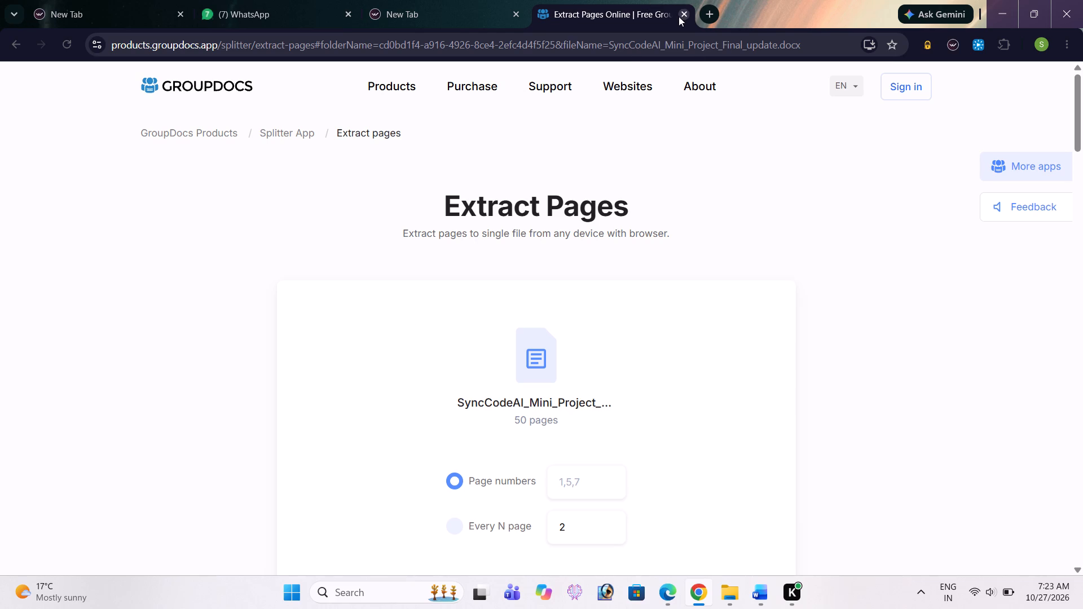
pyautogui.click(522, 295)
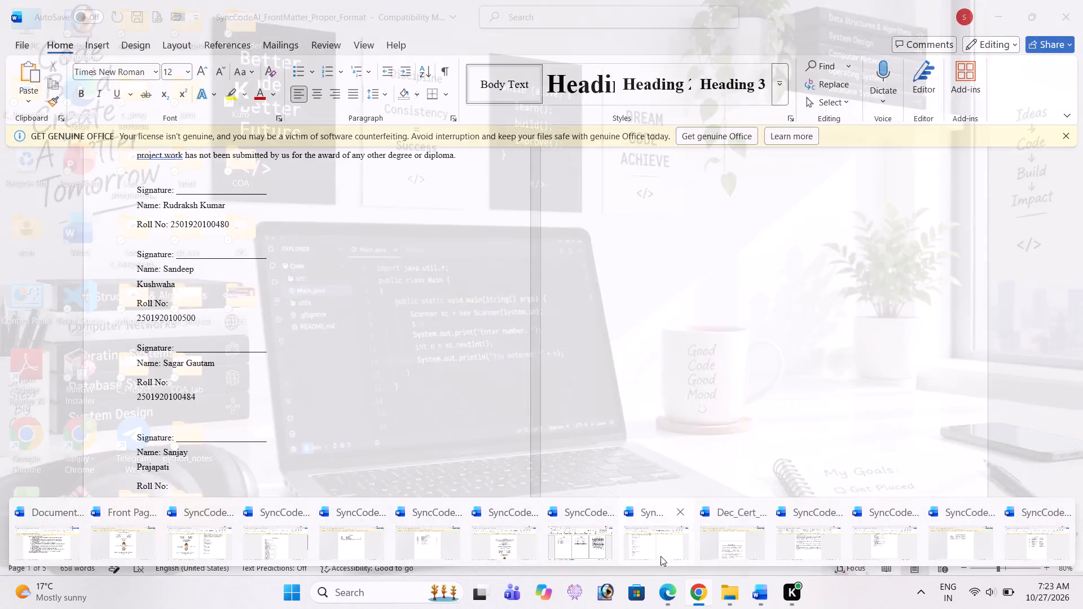
# Switch to the SyncCodeAI_Mini_Project_Final update report in Word and export it to Downloads as a PDF named "SyncCodeAI_Mini_Project_Final update pdf".
pyautogui.click(569, 548)
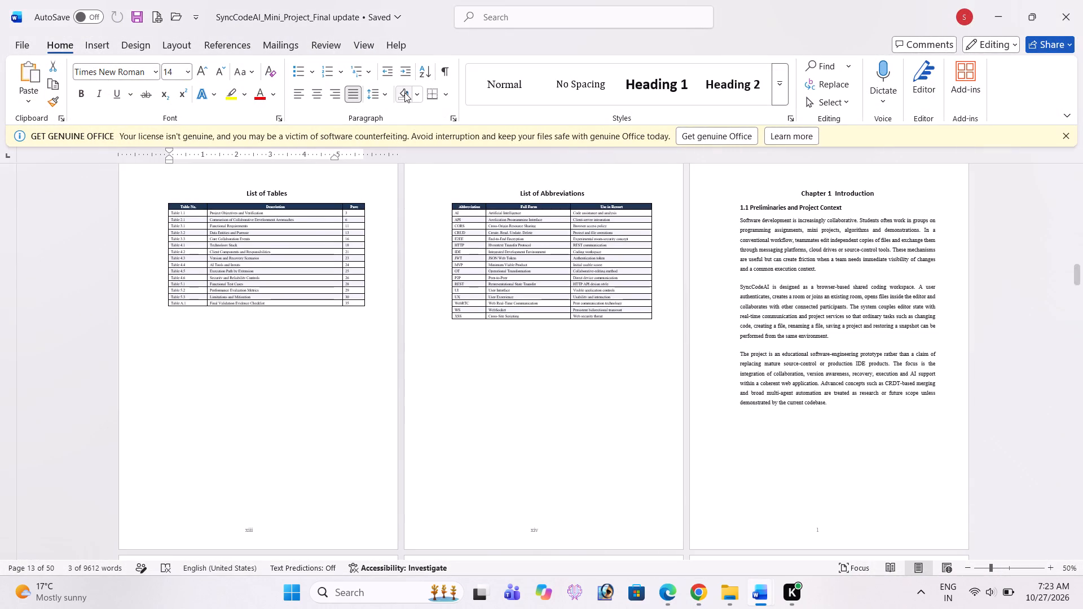
pyautogui.click(172, 17)
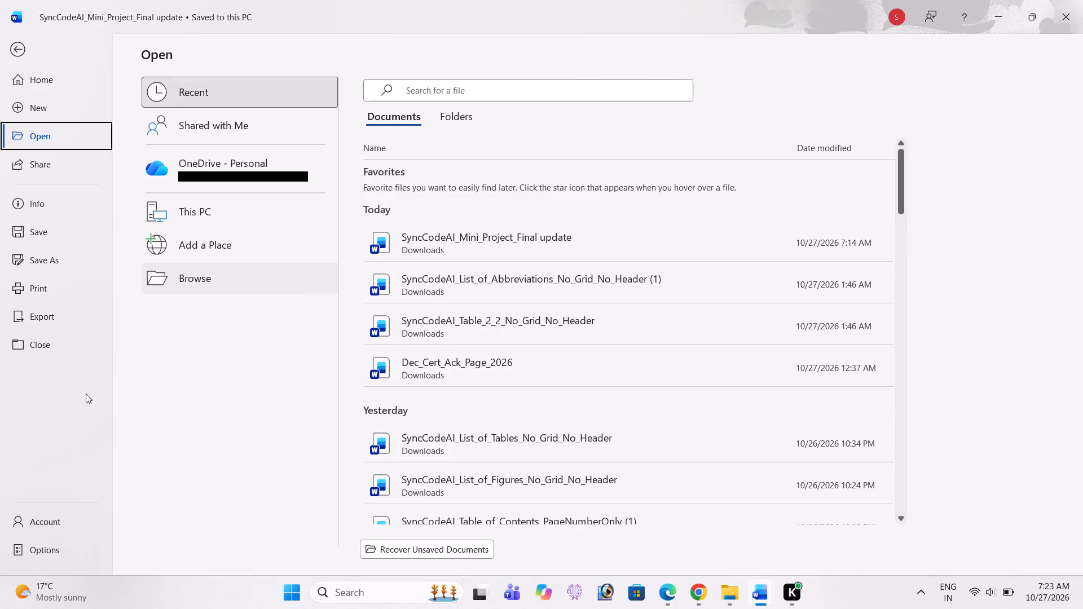
pyautogui.click(35, 316)
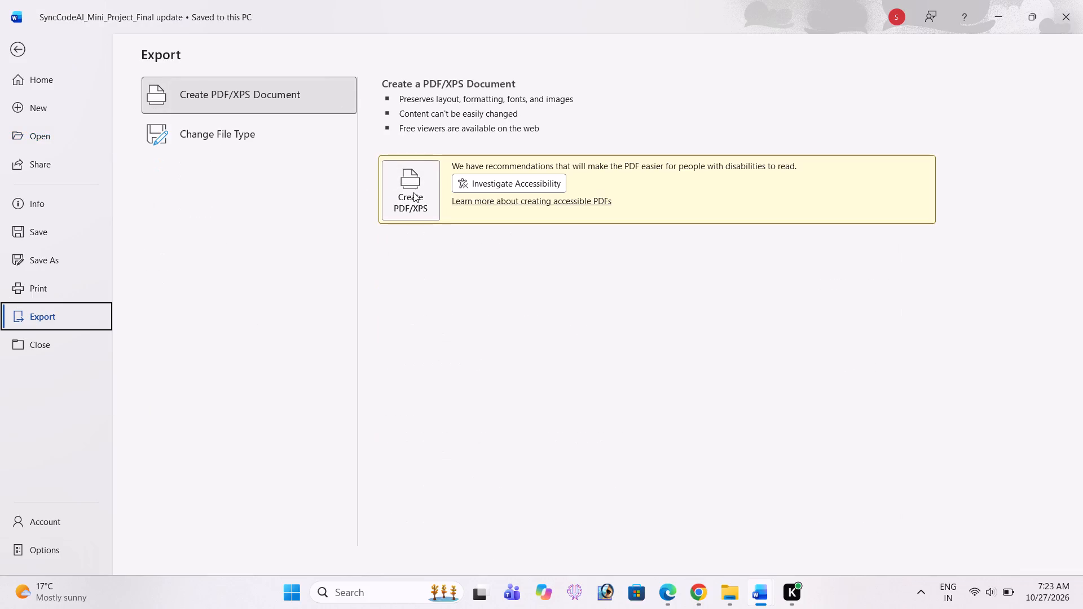
pyautogui.click(416, 191)
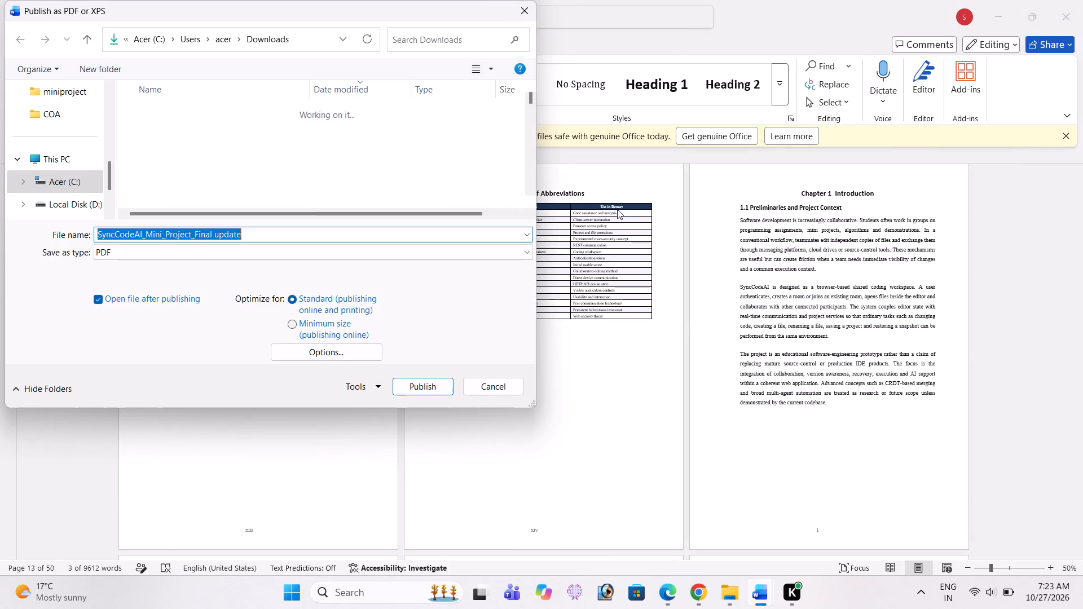
pyautogui.click(313, 237)
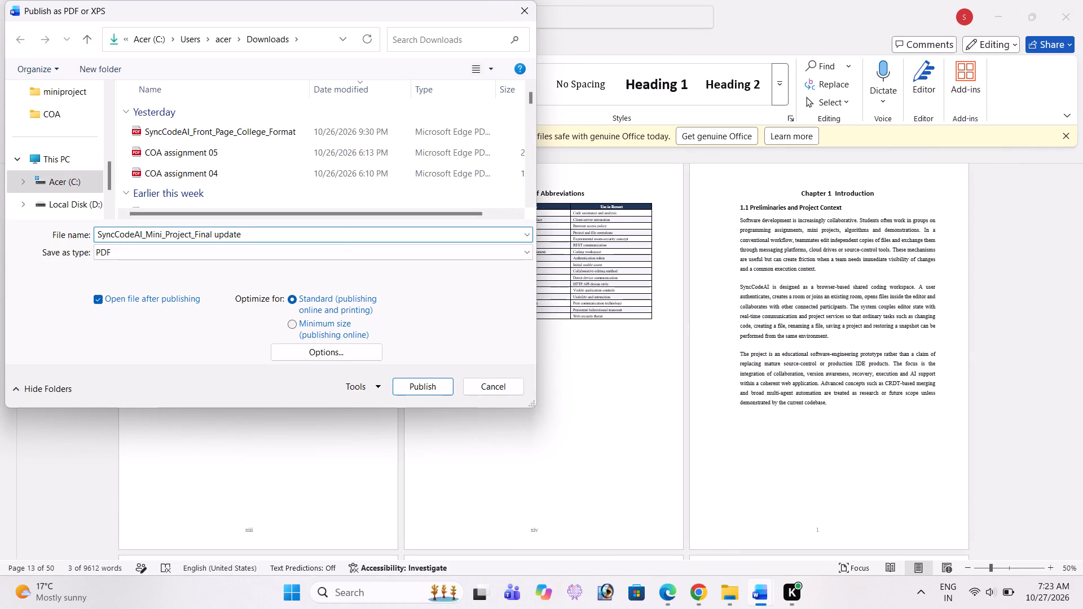
pyautogui.press('space')
pyautogui.write('pdf')
pyautogui.press('Return')
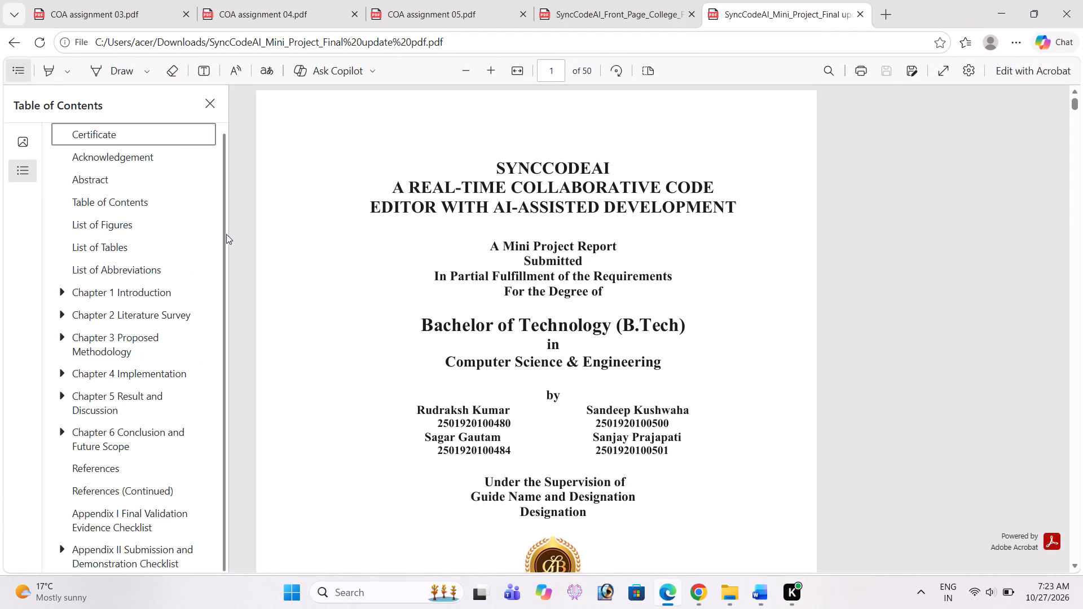
# Review the exported SyncCodeAI_Mini_Project_Final update PDF from the title page through the front matter to the blank pages around page 10.
pyautogui.scroll(-5, 226, 234)
pyautogui.scroll(-13, 455, 230)
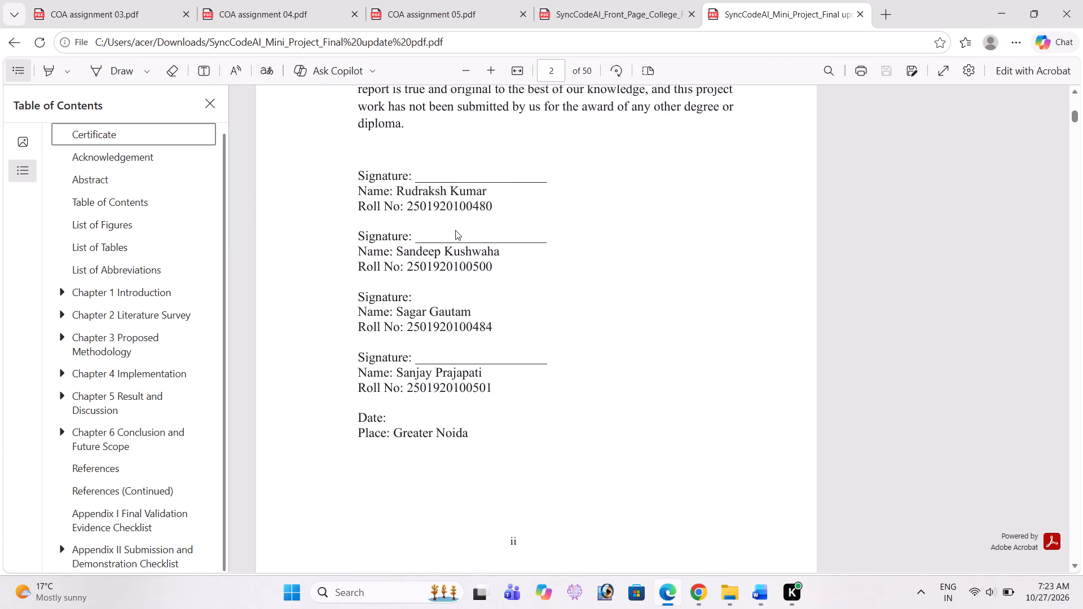
pyautogui.scroll(-15, 455, 230)
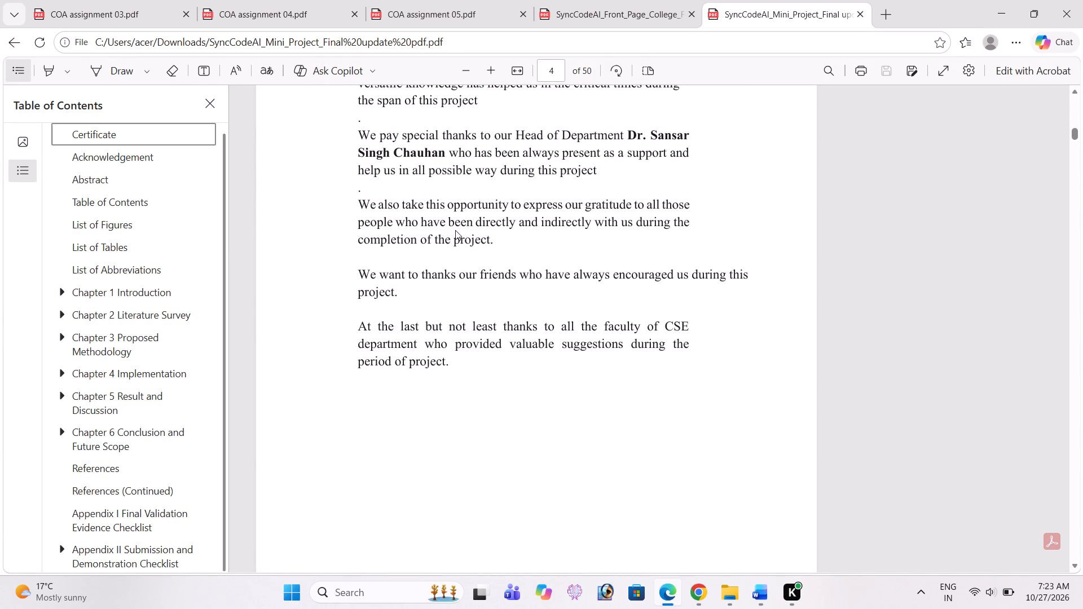
pyautogui.scroll(-16, 455, 230)
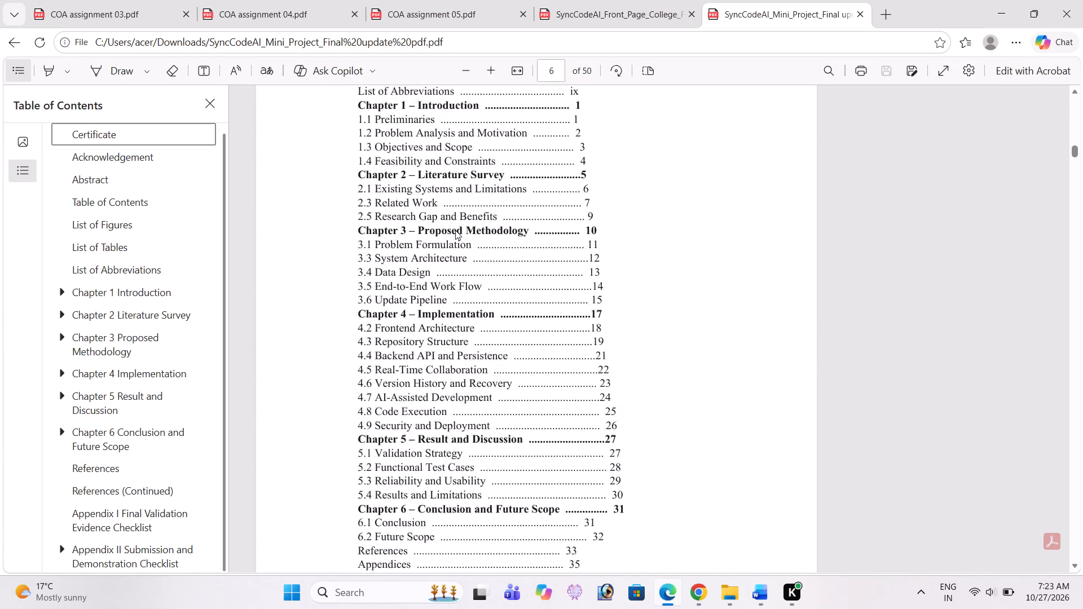
pyautogui.scroll(-15, 455, 230)
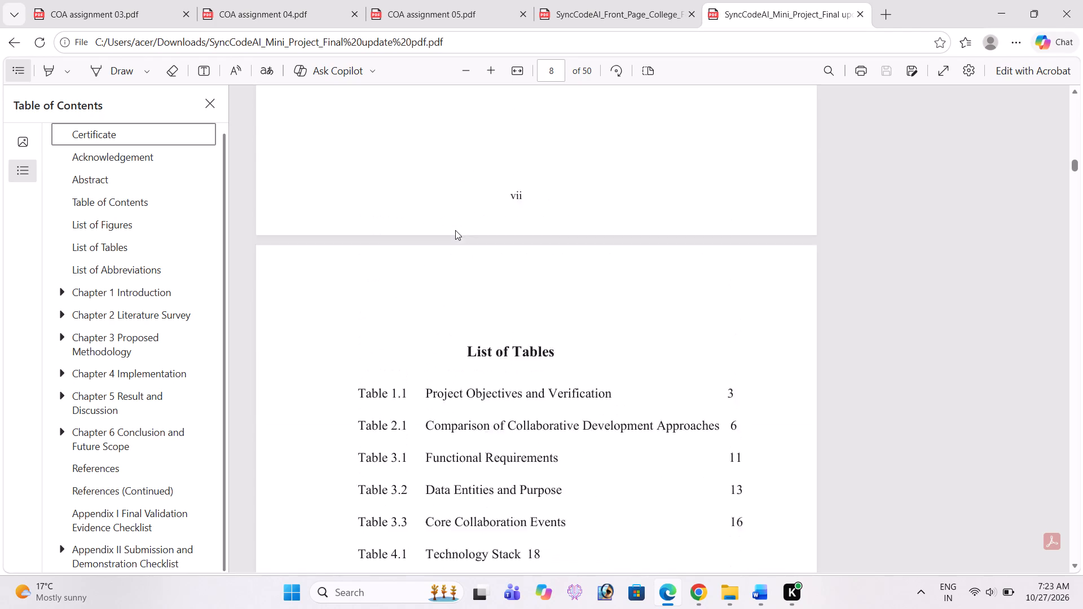
pyautogui.scroll(8, 455, 230)
pyautogui.scroll(-8, 455, 230)
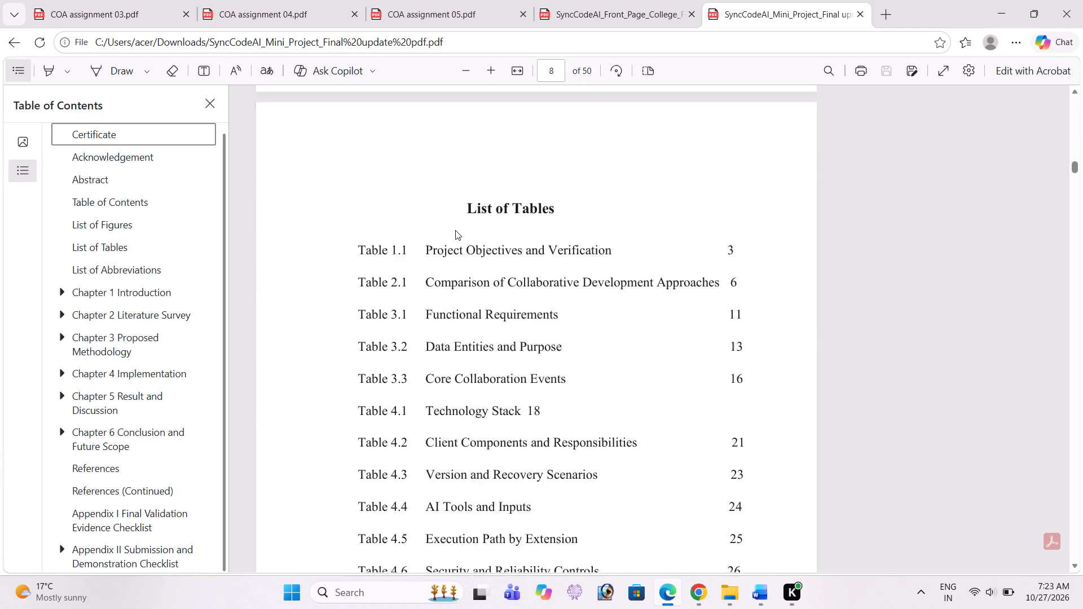
pyautogui.scroll(-20, 455, 230)
pyautogui.scroll(-1, 455, 230)
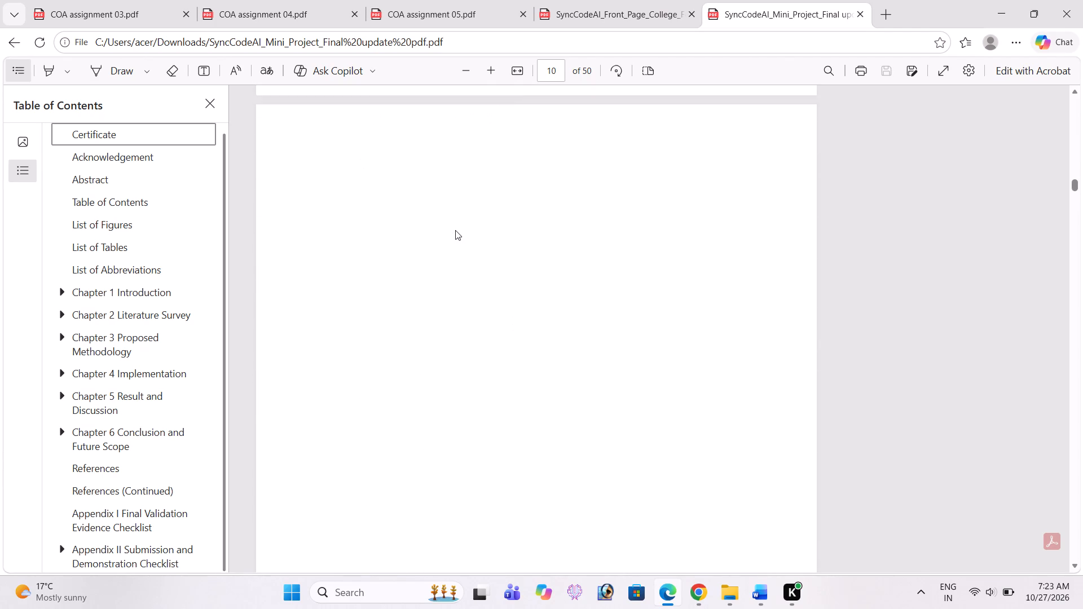
pyautogui.scroll(-9, 455, 230)
pyautogui.scroll(6, 455, 230)
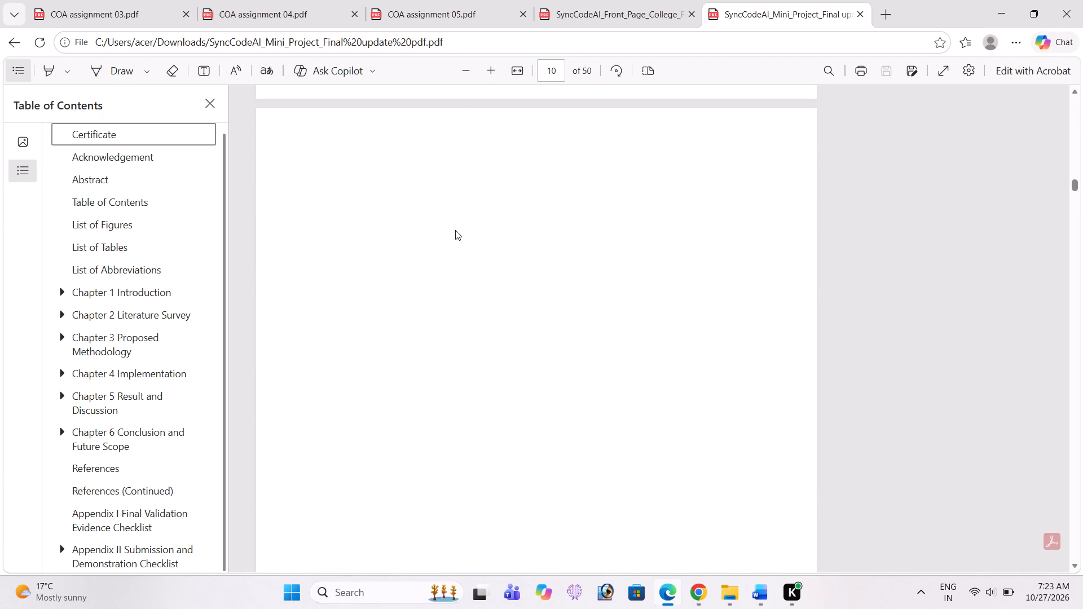
pyautogui.scroll(1, 455, 230)
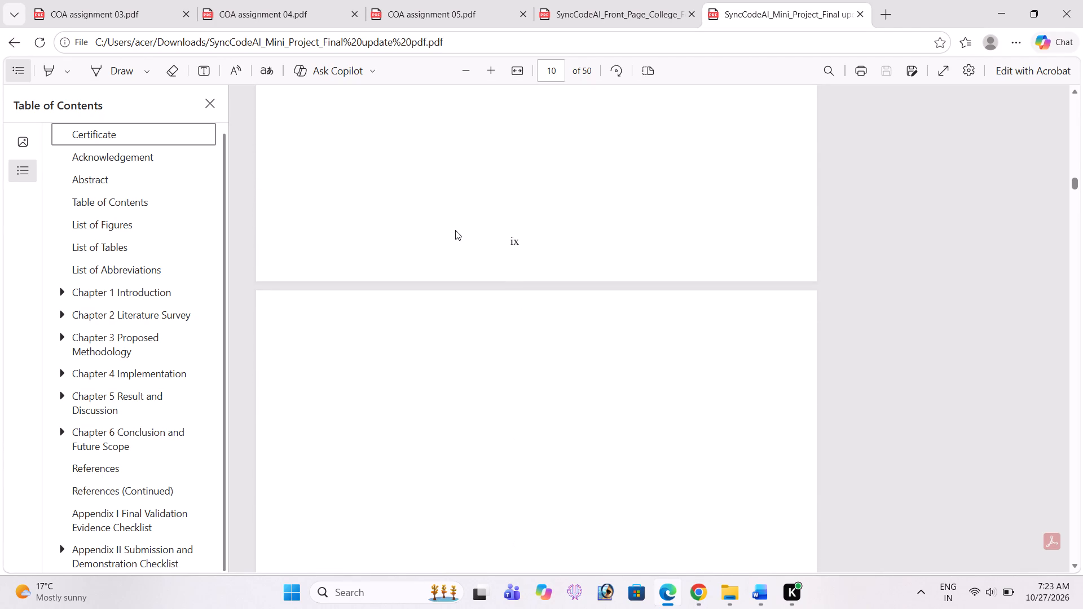
pyautogui.scroll(7, 455, 230)
pyautogui.scroll(-3, 455, 230)
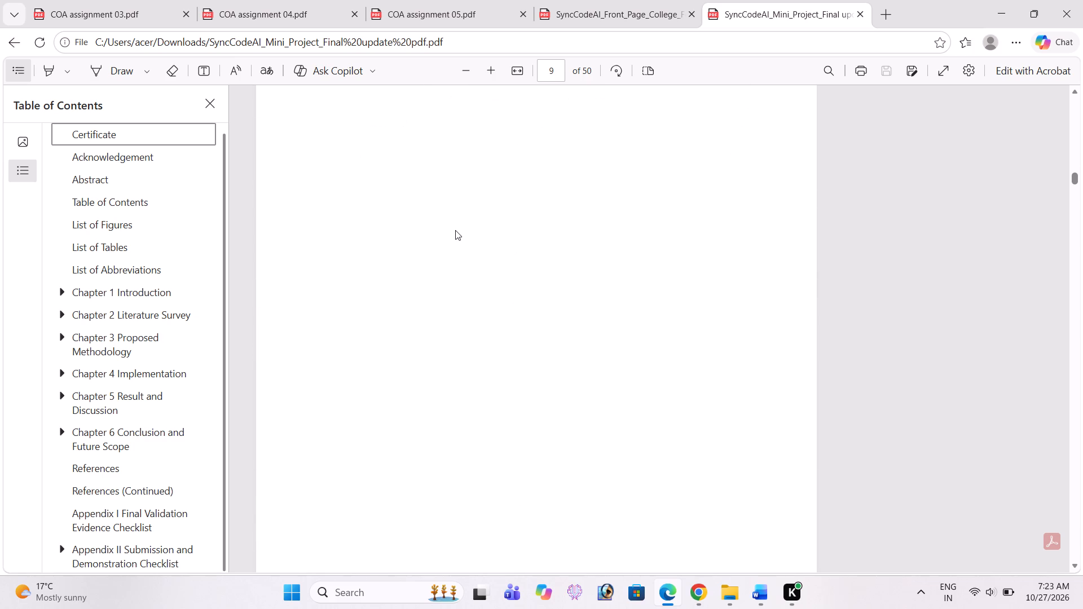
pyautogui.scroll(-1, 455, 230)
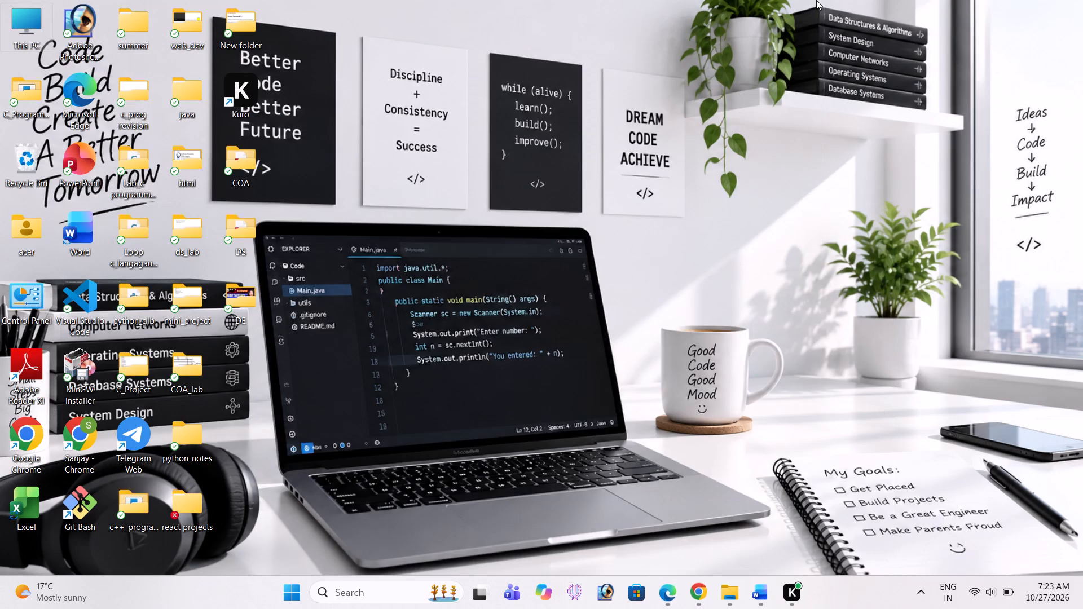
# Switch to Chrome, search the web for "pdf extract", and open iLovePDF's Split PDF tool.
pyautogui.click(668, 588)
pyautogui.click(685, 589)
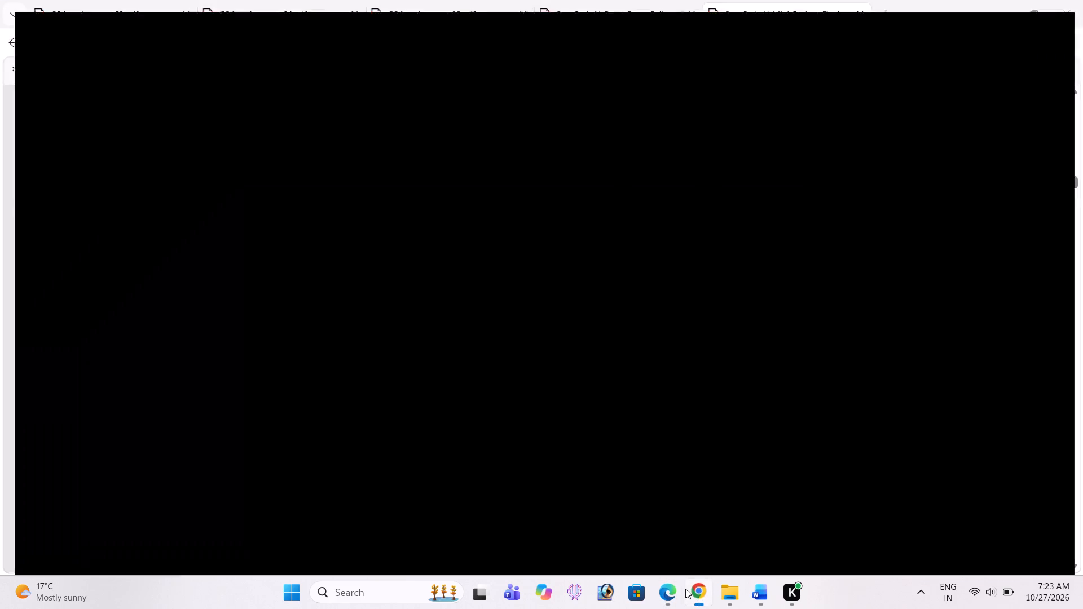
pyautogui.click(504, 291)
pyautogui.press('BackSpace')
pyautogui.press('BackSpace')
pyautogui.press('BackSpace')
pyautogui.press('BackSpace')
pyautogui.press('BackSpace')
pyautogui.press('BackSpace')
pyautogui.press('BackSpace')
pyautogui.press('BackSpace')
pyautogui.press('BackSpace')
pyautogui.press('BackSpace')
pyautogui.press('BackSpace')
pyautogui.press('BackSpace')
pyautogui.press('BackSpace')
pyautogui.press('BackSpace')
pyautogui.press('BackSpace')
pyautogui.press('BackSpace')
pyautogui.press('BackSpace')
pyautogui.press('BackSpace')
pyautogui.press('BackSpace')
pyautogui.press('BackSpace')
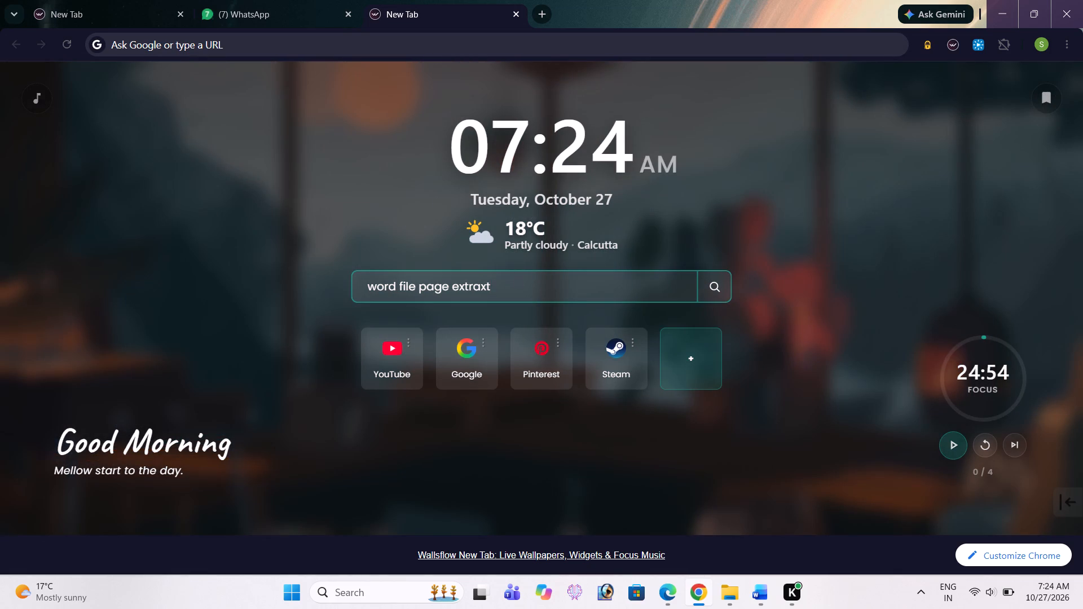
pyautogui.write('pdf extract')
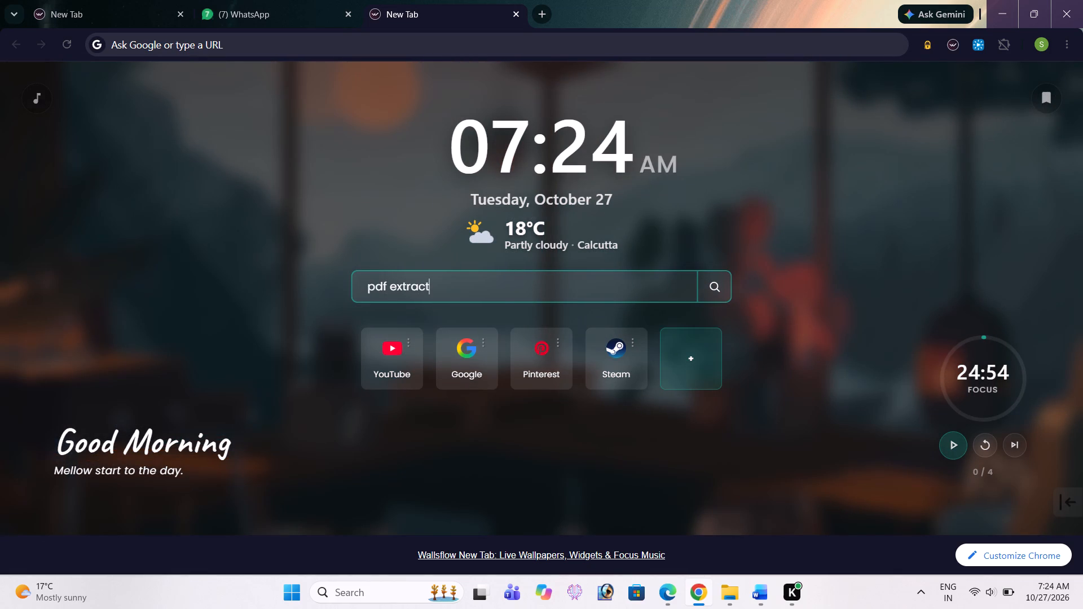
pyautogui.press('Return')
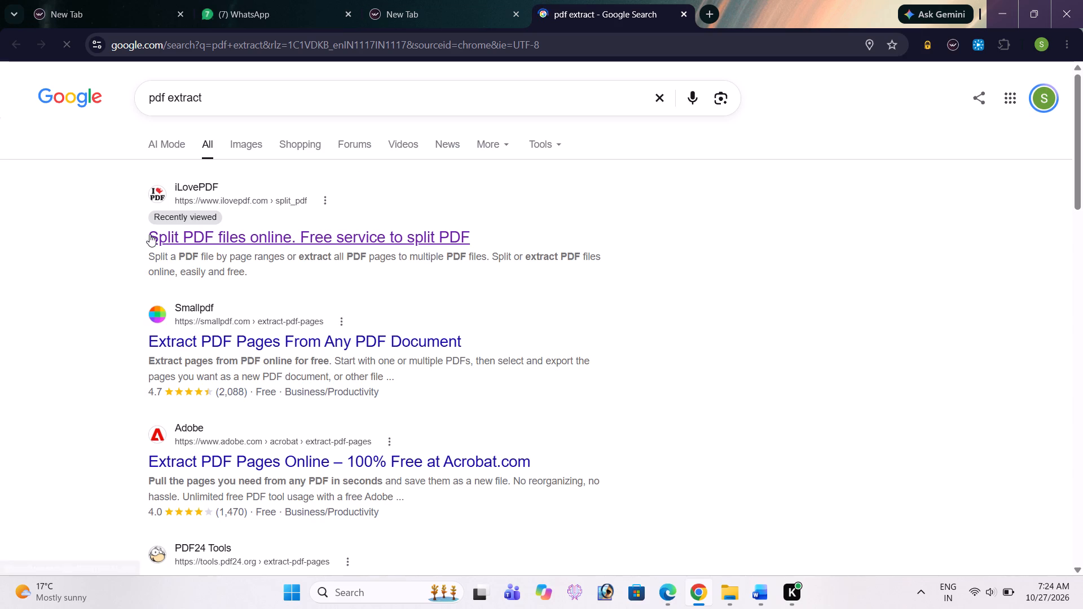
pyautogui.click(149, 234)
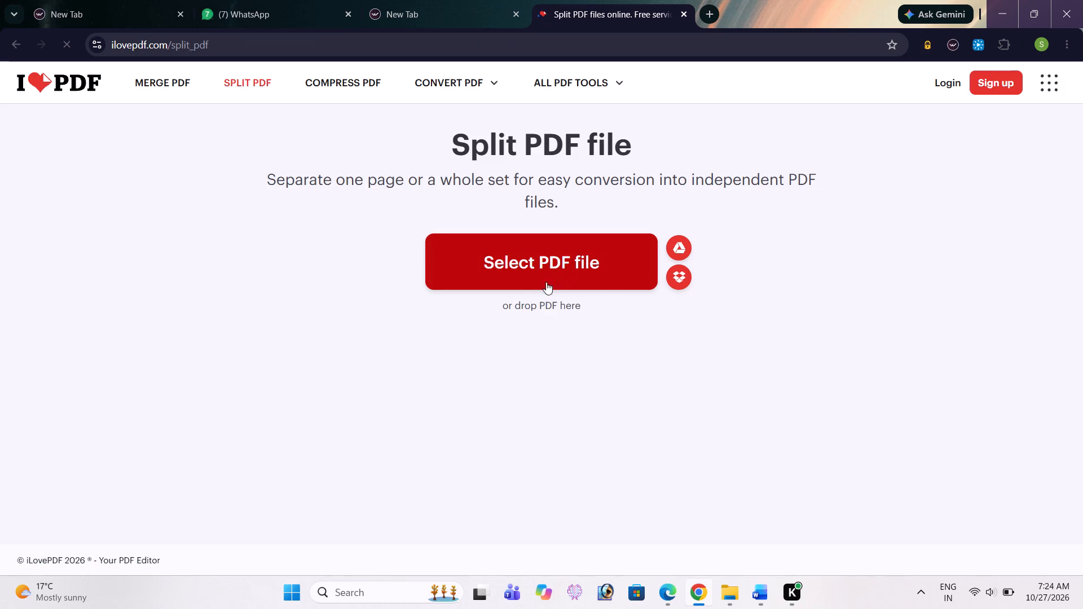
# Upload "SyncCodeAI_Mini_Project_Final update pdf" from Downloads to the Split PDF tool.
pyautogui.click(470, 265)
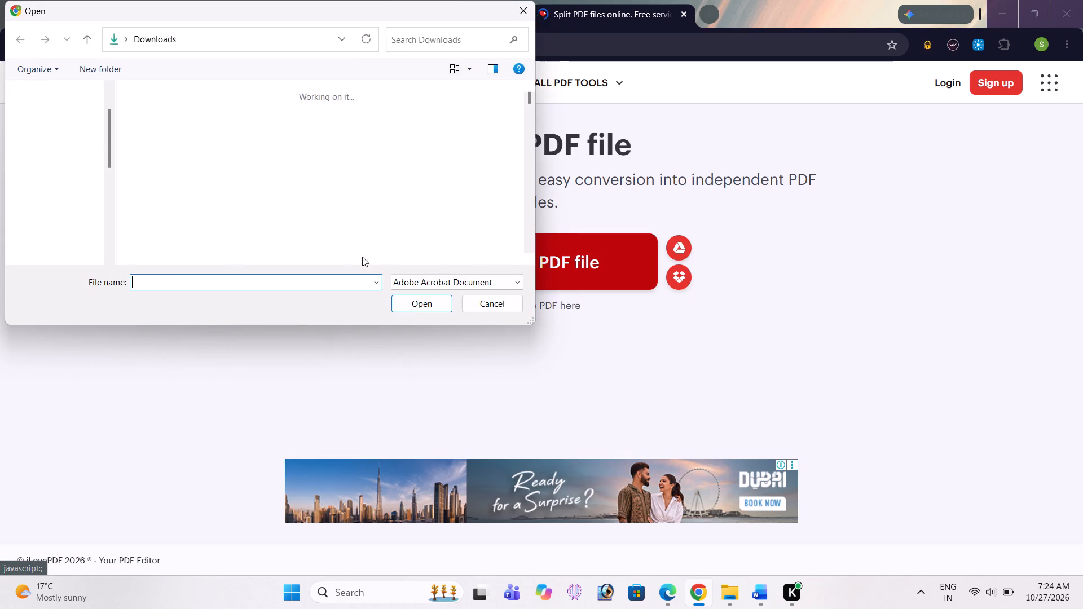
pyautogui.click(218, 110)
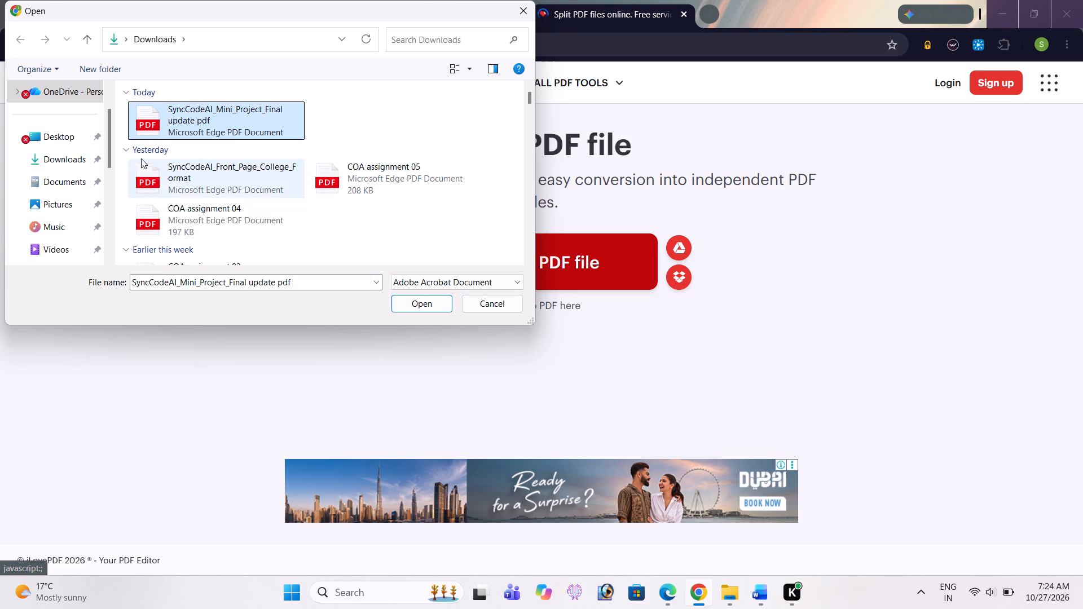
pyautogui.click(401, 296)
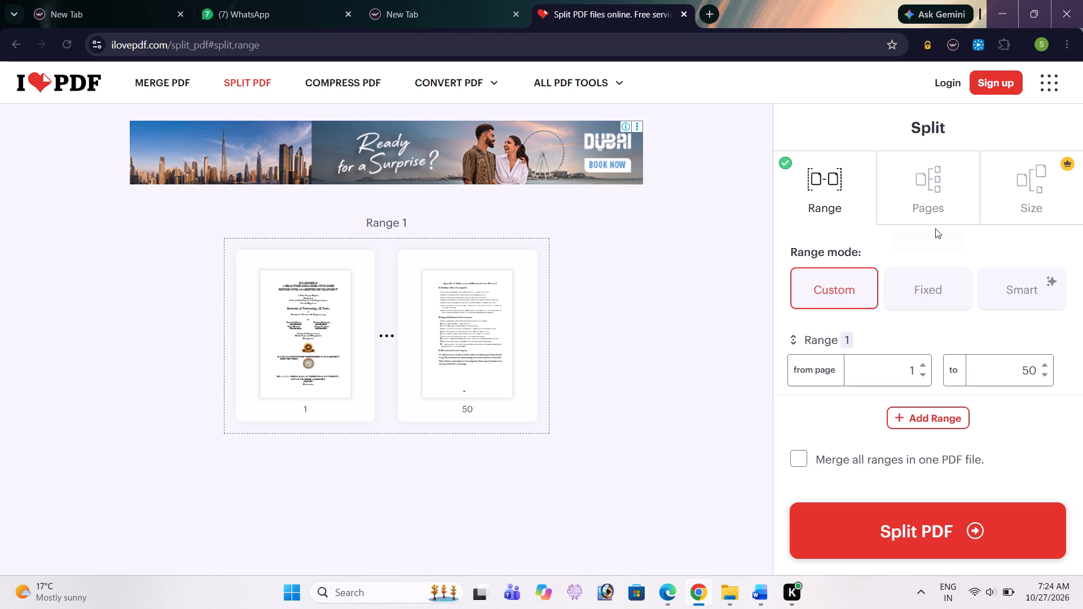
# Set the split to extract by pages and deselect pages 10 to 14, leaving 1-9,15-50 as the pages to extract.
pyautogui.click(933, 210)
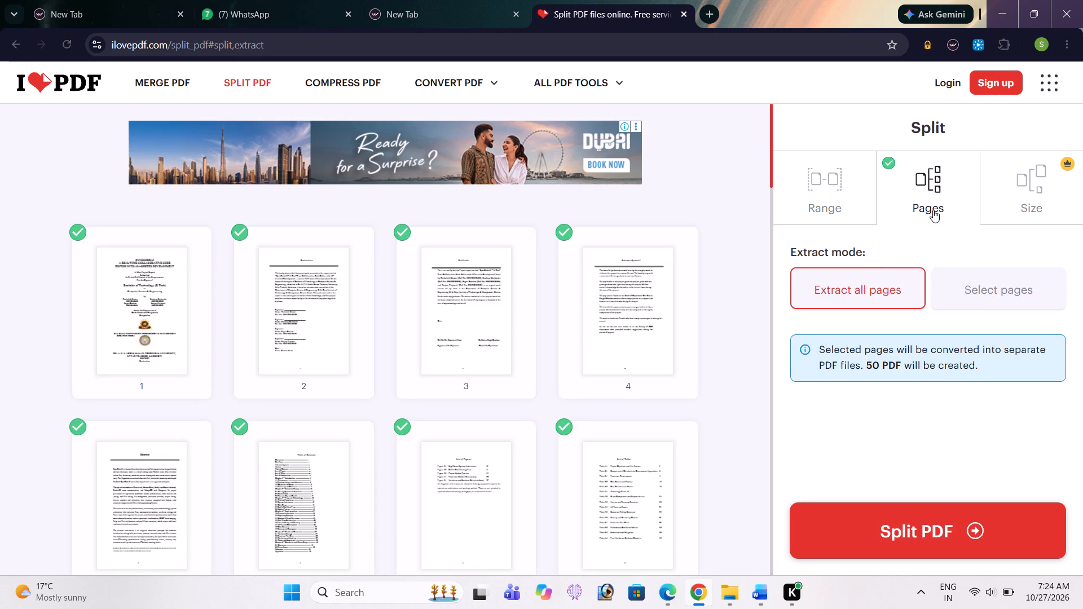
pyautogui.scroll(-4, 482, 296)
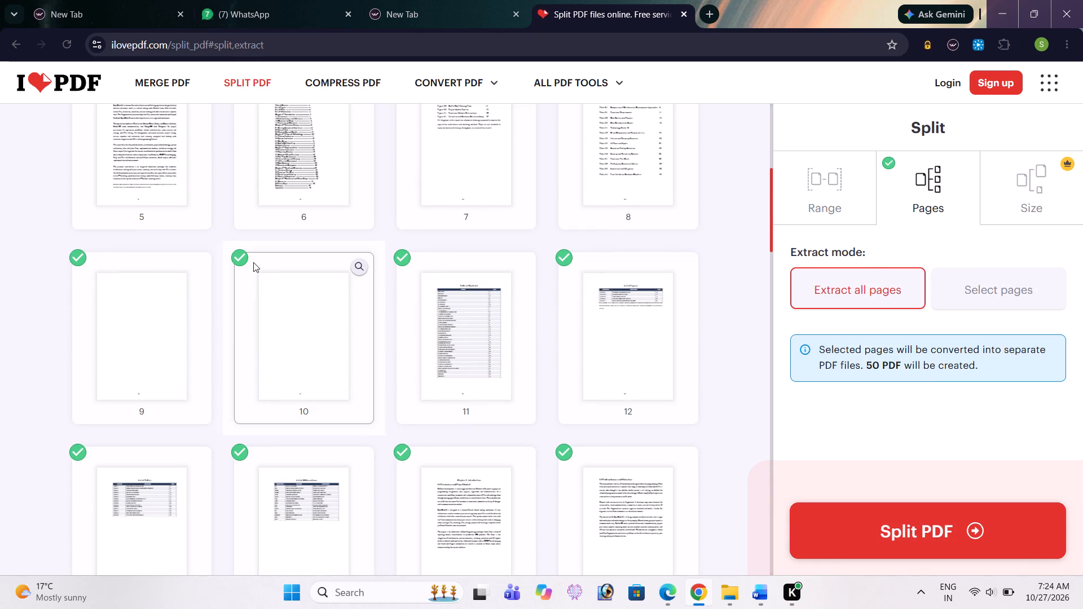
pyautogui.click(253, 262)
pyautogui.click(410, 267)
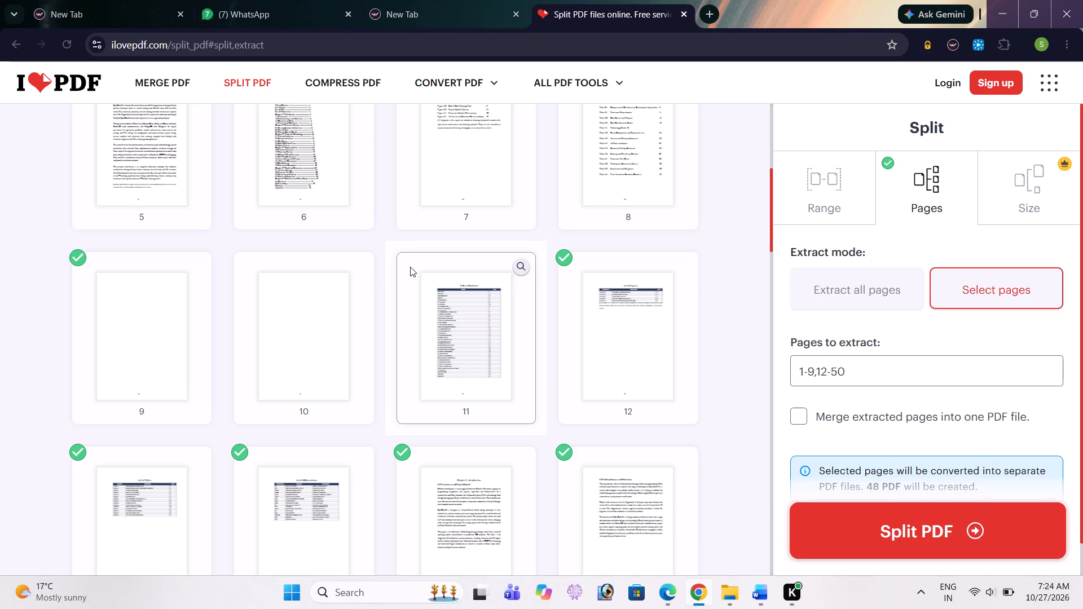
pyautogui.click(572, 283)
pyautogui.scroll(-1, 379, 343)
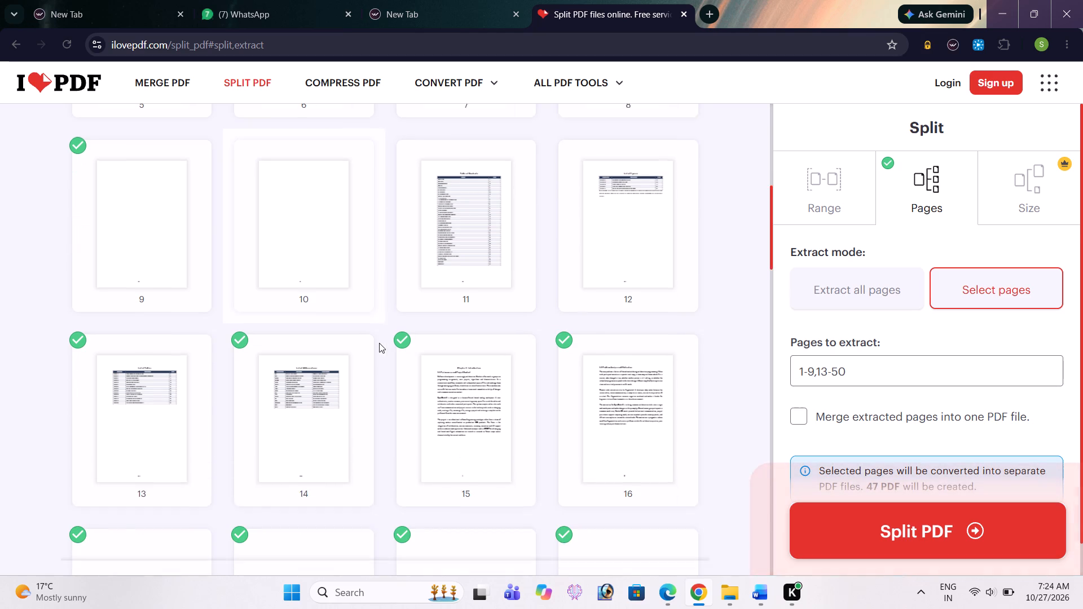
pyautogui.scroll(-1, 379, 343)
pyautogui.click(153, 348)
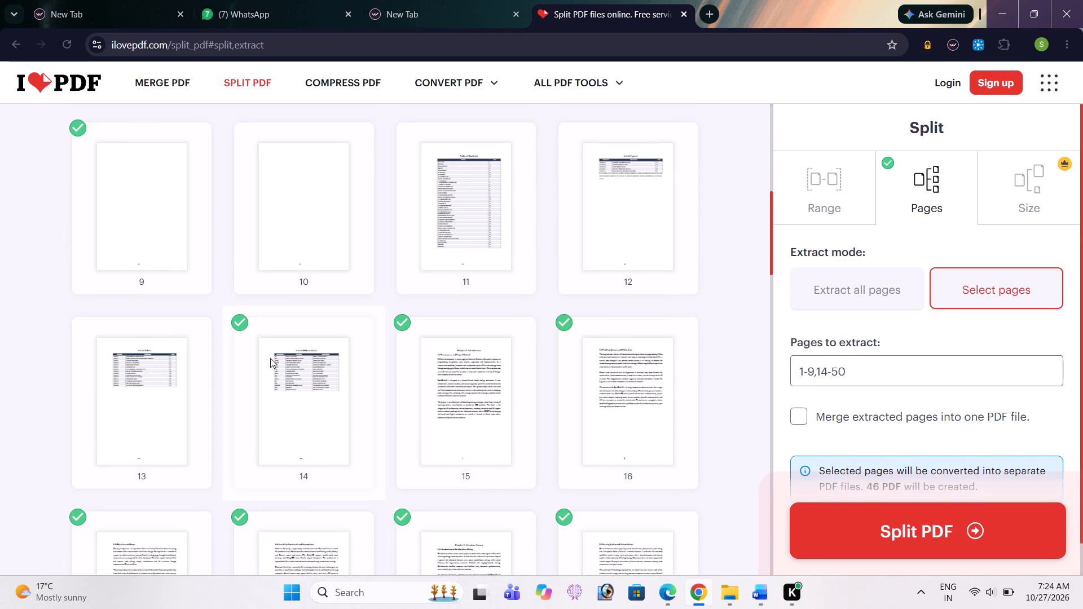
pyautogui.click(275, 361)
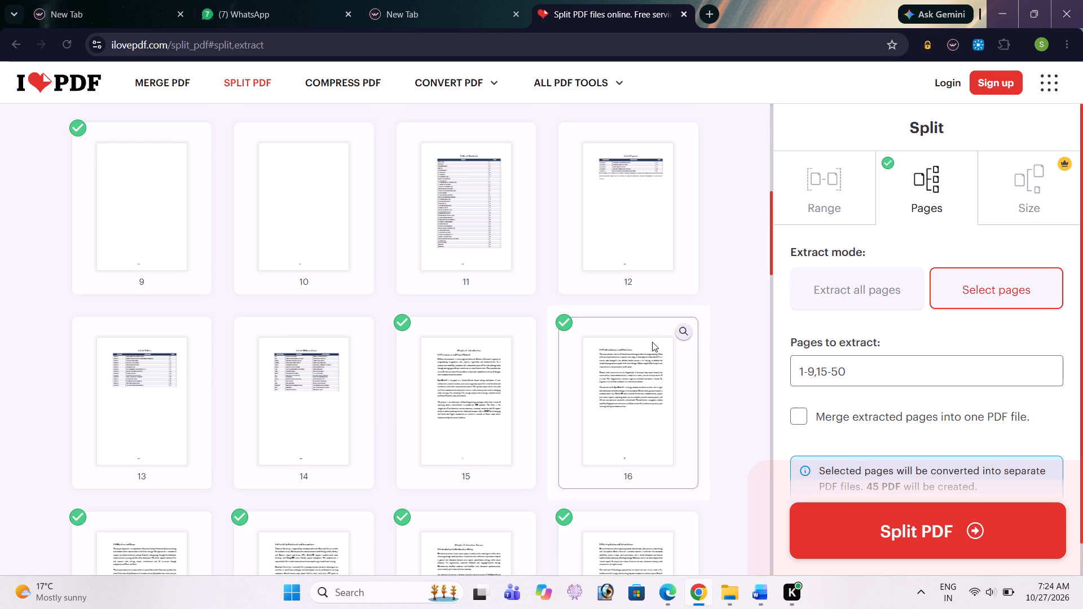
# Look through the page thumbnails to check the selection, and preview page 18 at full size.
pyautogui.scroll(-1, 493, 490)
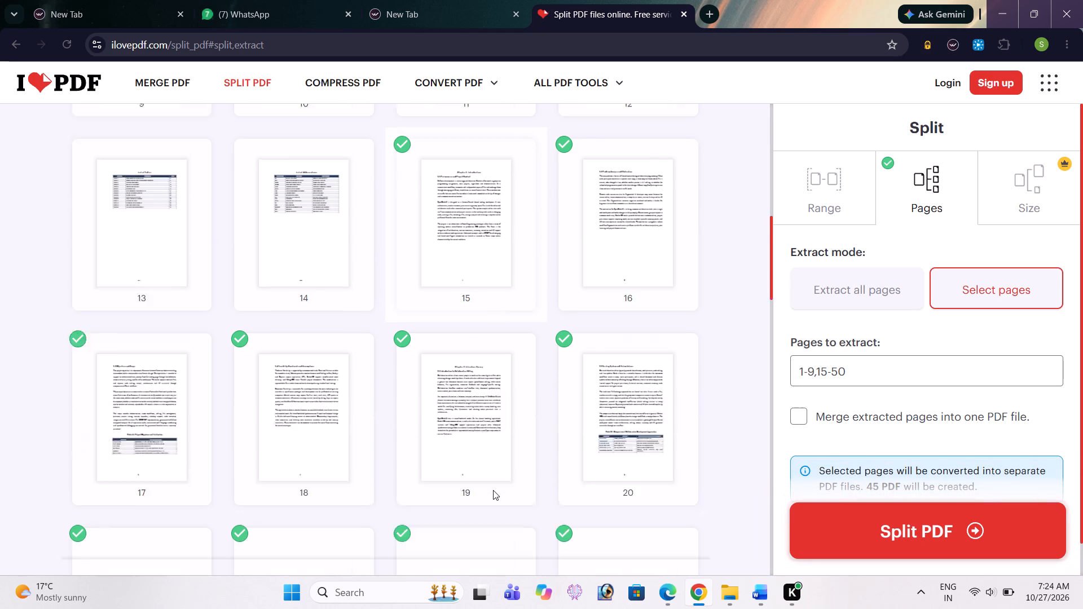
pyautogui.scroll(-5, 493, 490)
pyautogui.scroll(1, 493, 490)
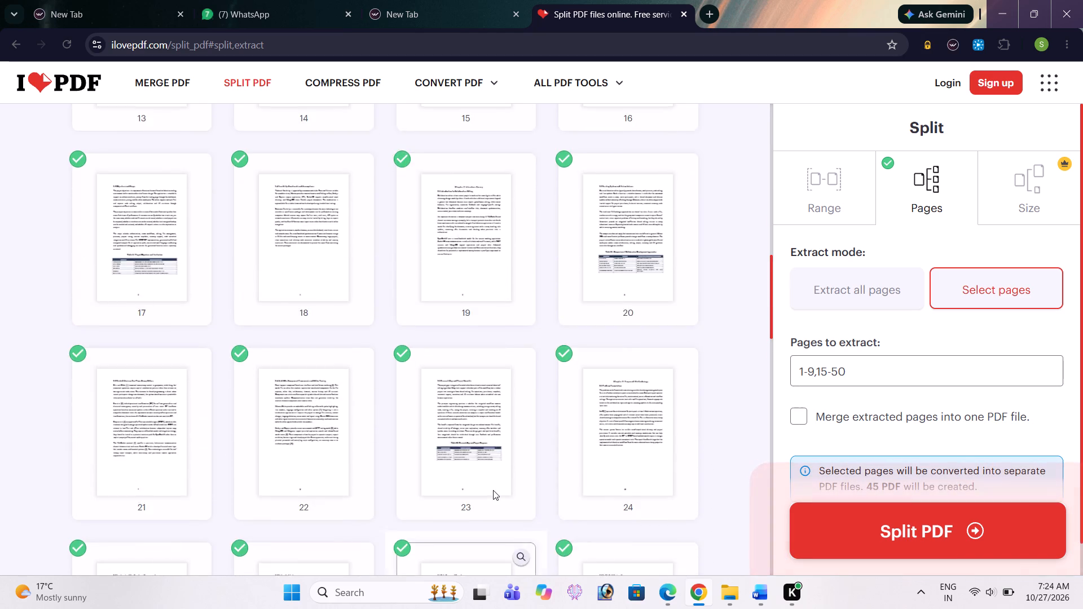
pyautogui.scroll(8, 493, 490)
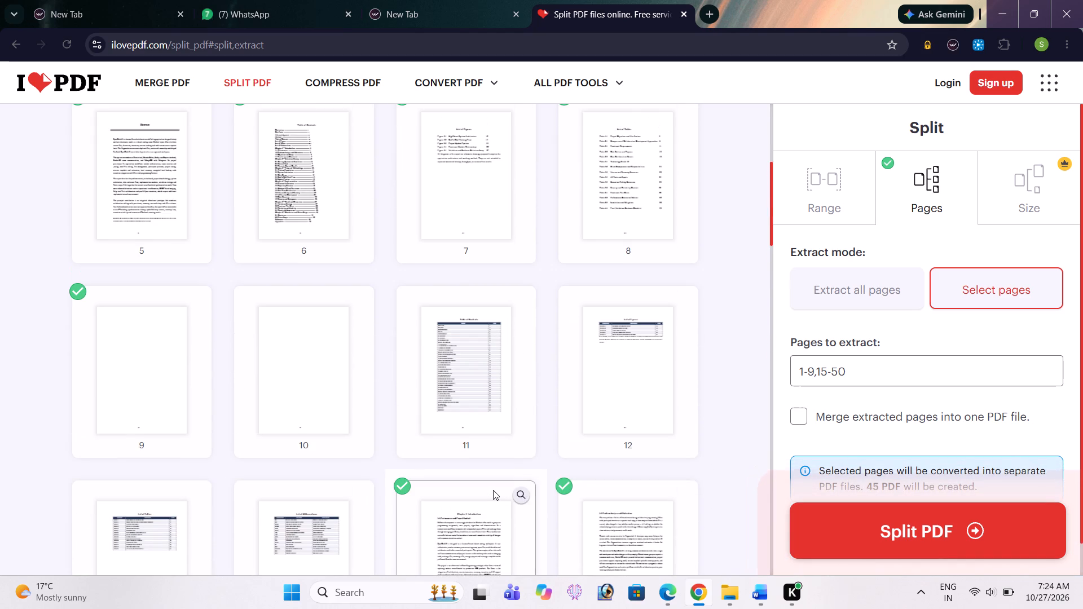
pyautogui.scroll(2, 493, 490)
pyautogui.scroll(-4, 493, 490)
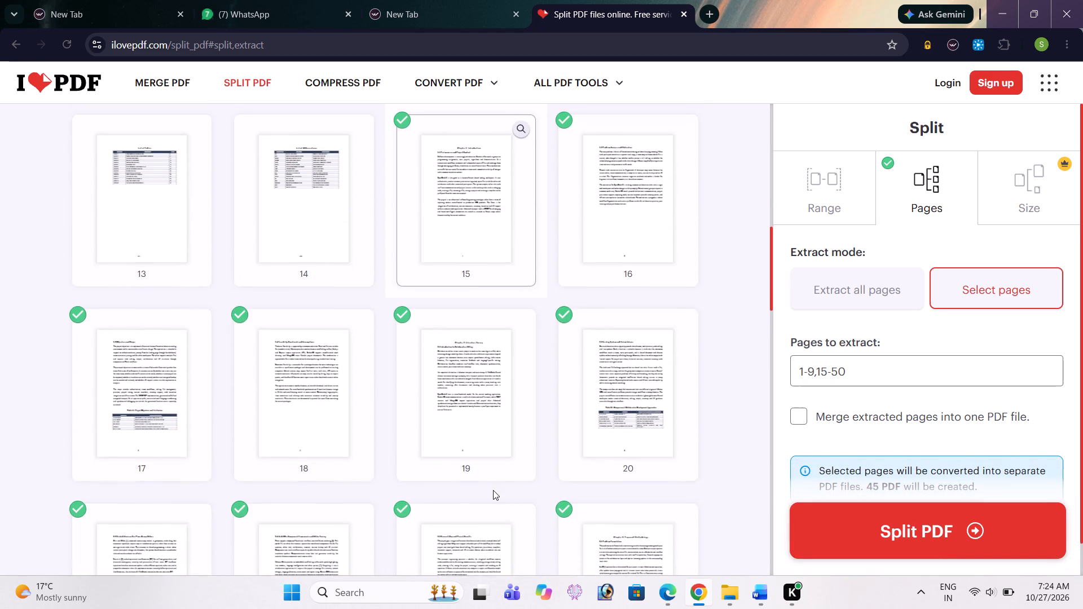
pyautogui.scroll(-2, 493, 490)
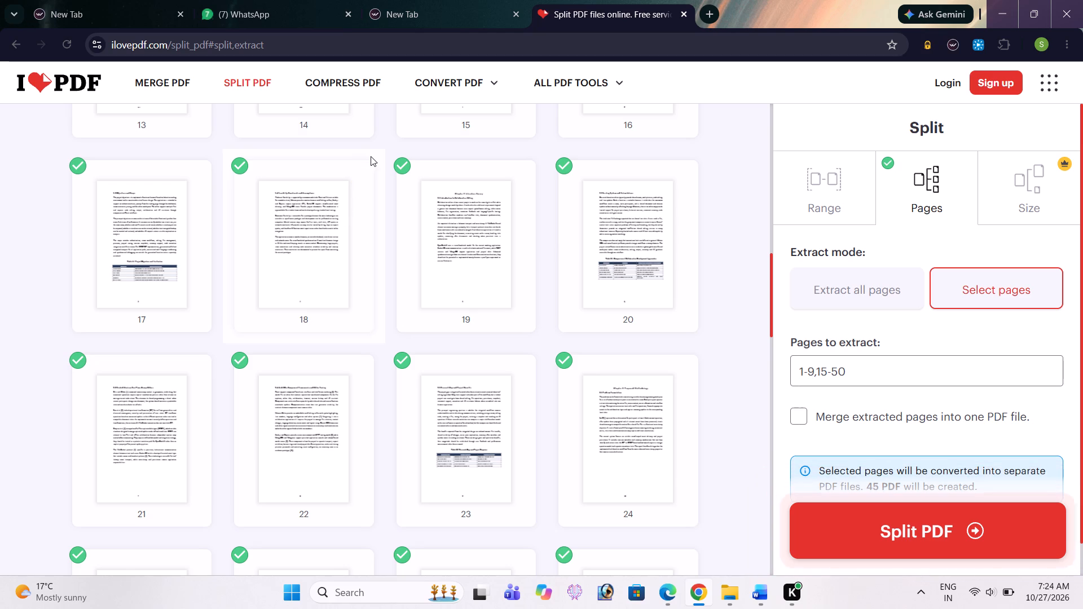
pyautogui.click(362, 174)
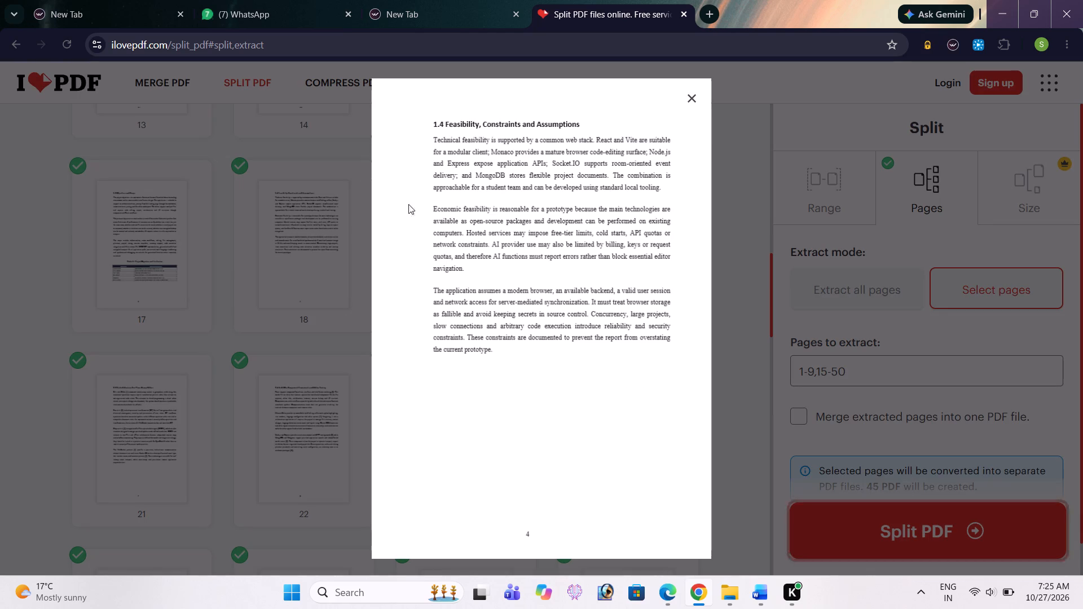
pyautogui.click(689, 92)
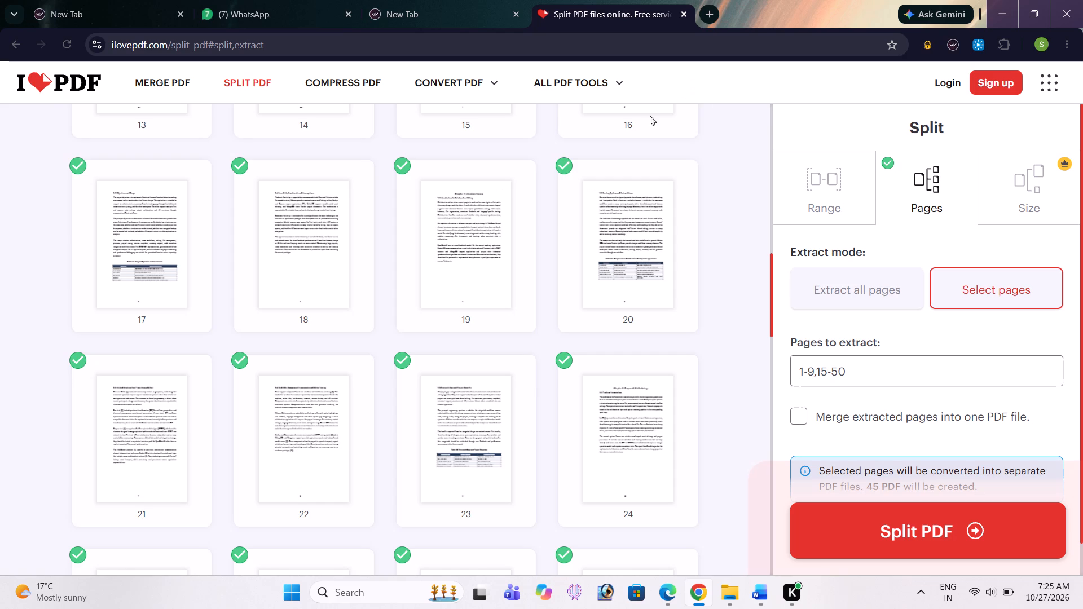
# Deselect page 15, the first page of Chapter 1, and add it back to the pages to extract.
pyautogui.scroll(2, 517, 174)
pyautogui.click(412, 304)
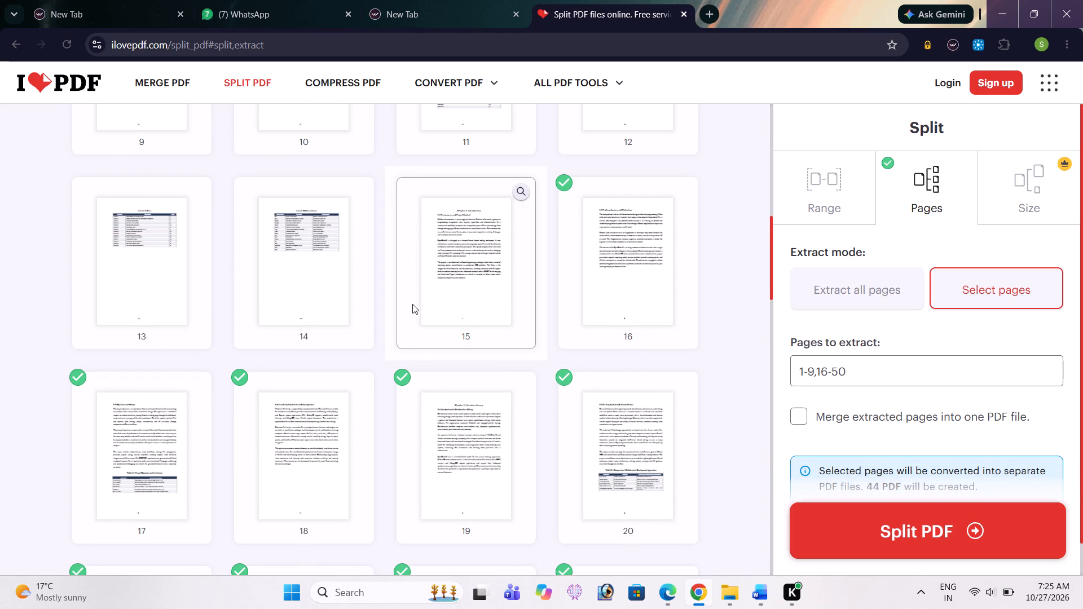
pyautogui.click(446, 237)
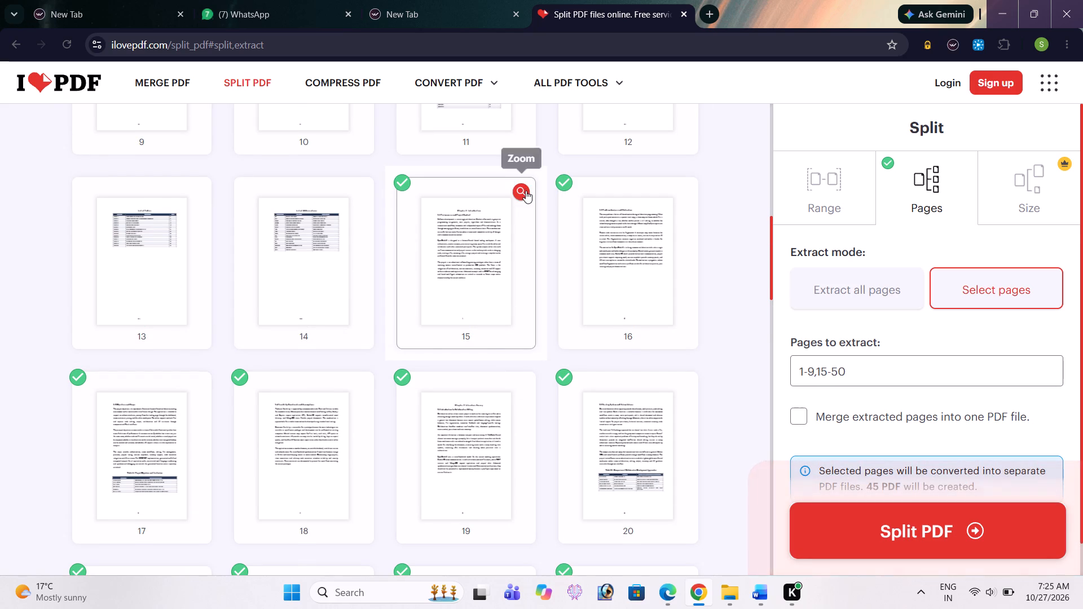
# Preview page 15, the first page of Chapter 1, at full size and close the preview.
pyautogui.click(526, 191)
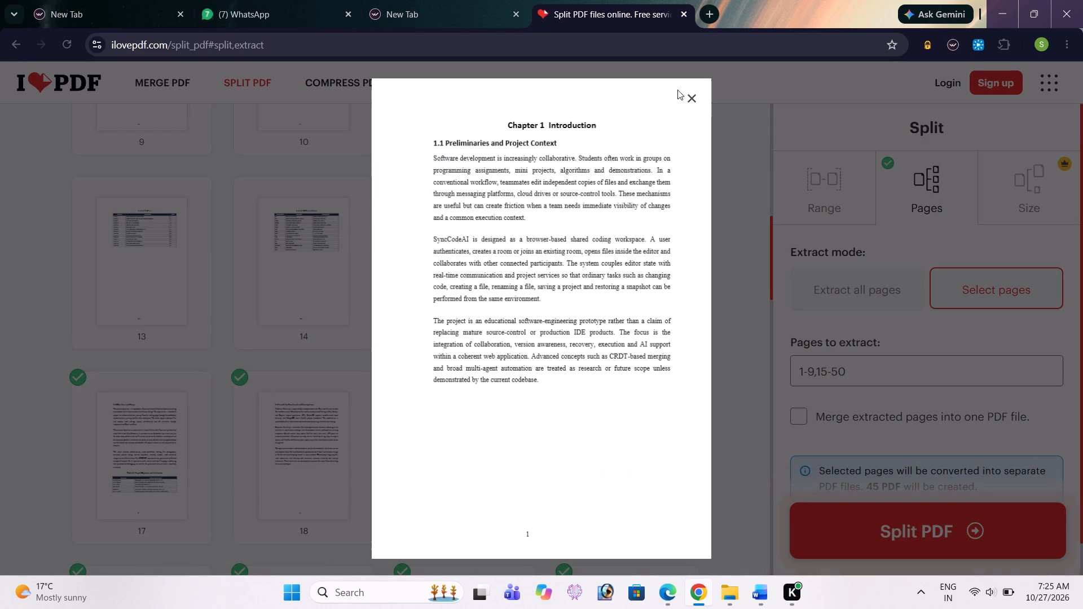
pyautogui.click(695, 93)
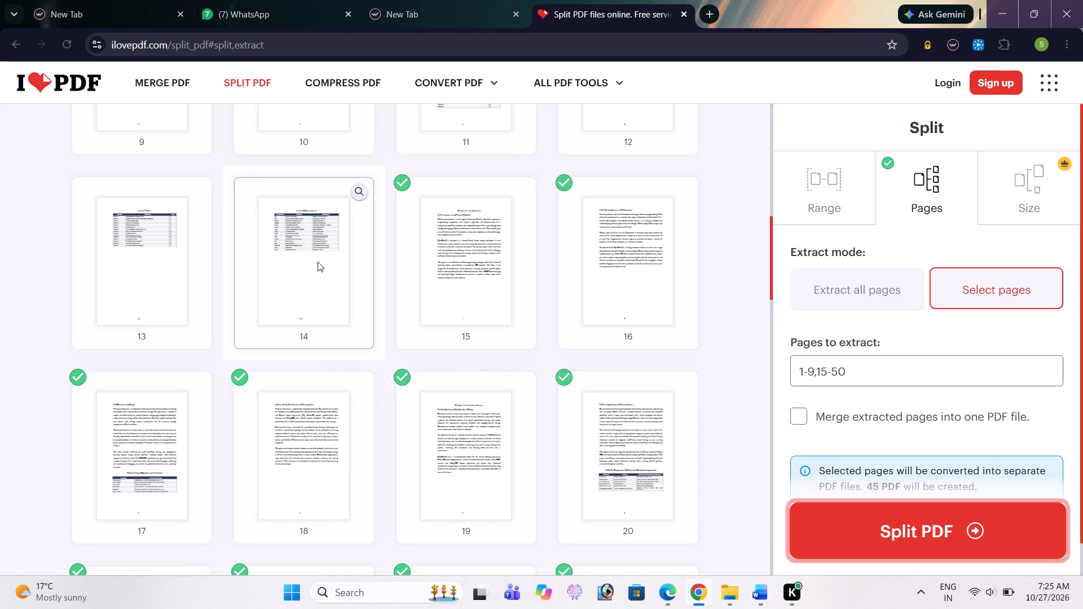
# Deselect pages 15 to 24 from the pages to extract.
pyautogui.scroll(1, 318, 262)
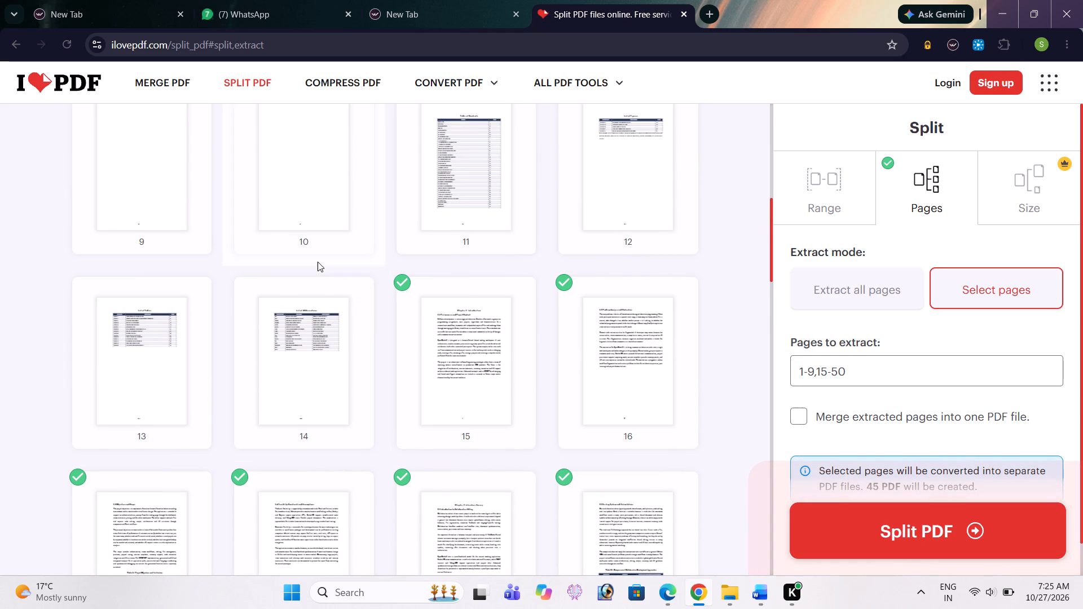
pyautogui.click(438, 301)
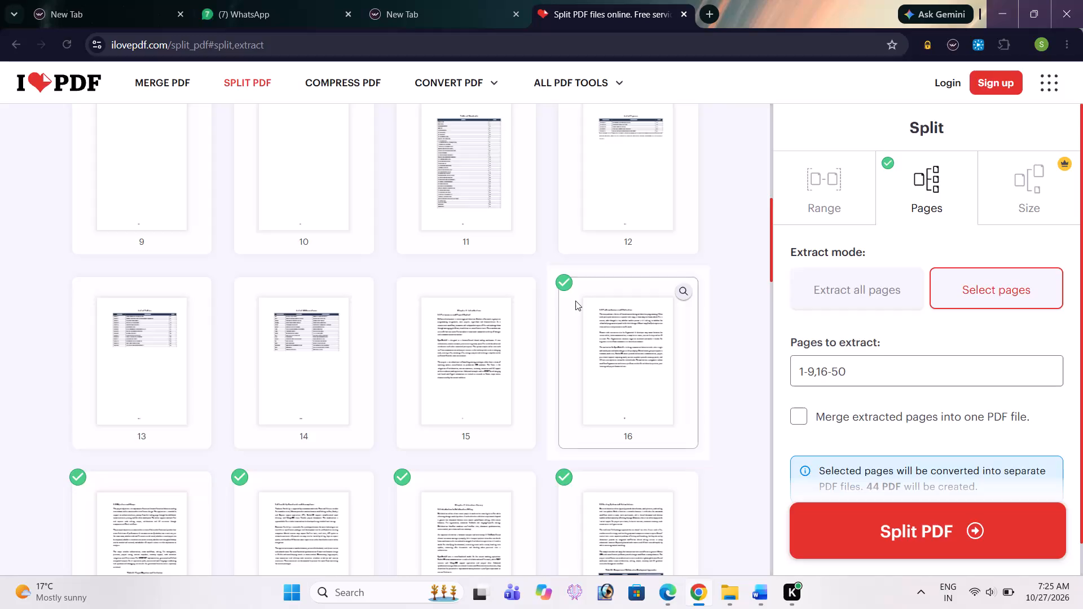
pyautogui.click(575, 301)
pyautogui.scroll(-2, 575, 301)
pyautogui.click(167, 364)
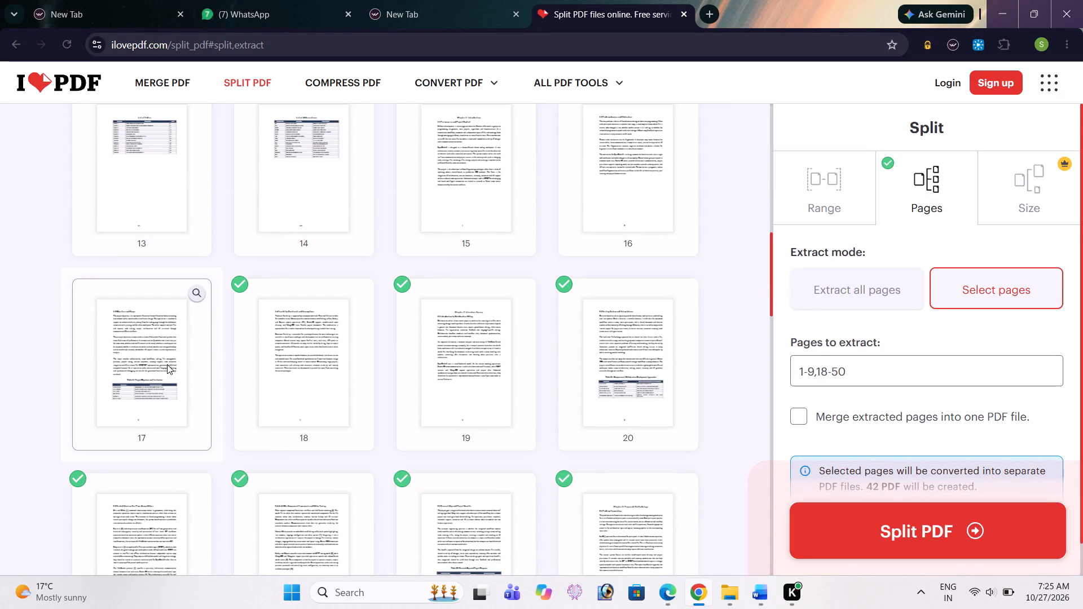
pyautogui.click(287, 341)
pyautogui.click(443, 341)
pyautogui.click(592, 341)
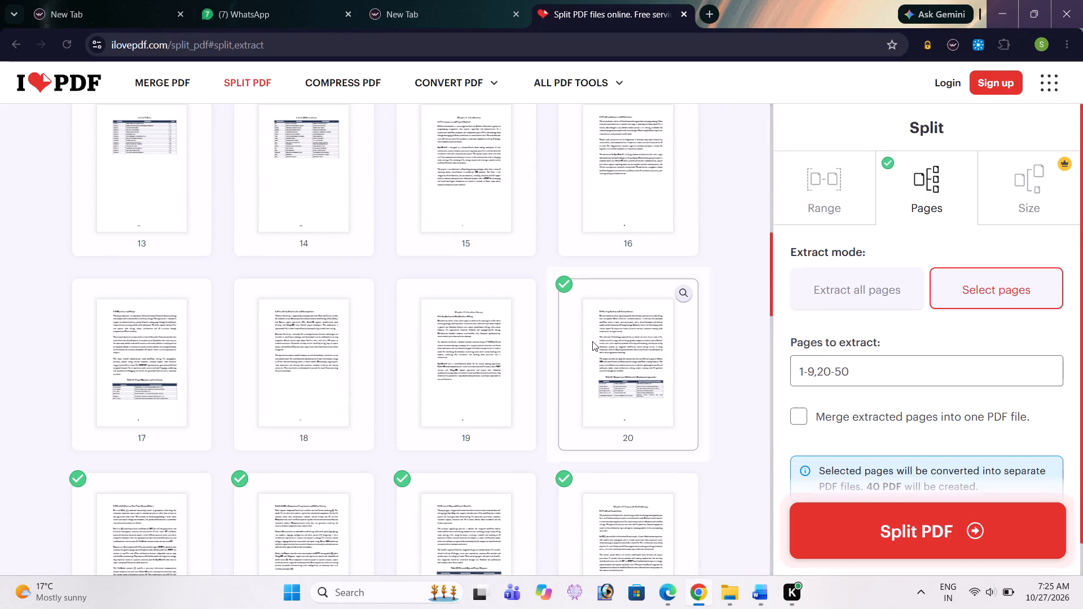
pyautogui.scroll(-2, 592, 341)
pyautogui.click(173, 378)
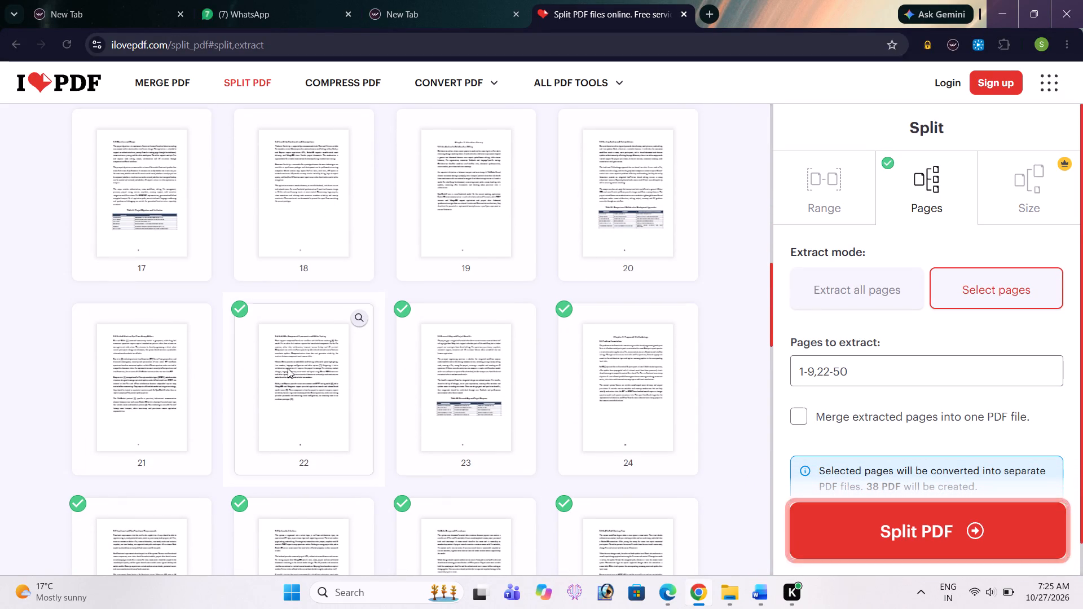
pyautogui.click(288, 368)
pyautogui.click(446, 358)
pyautogui.click(675, 353)
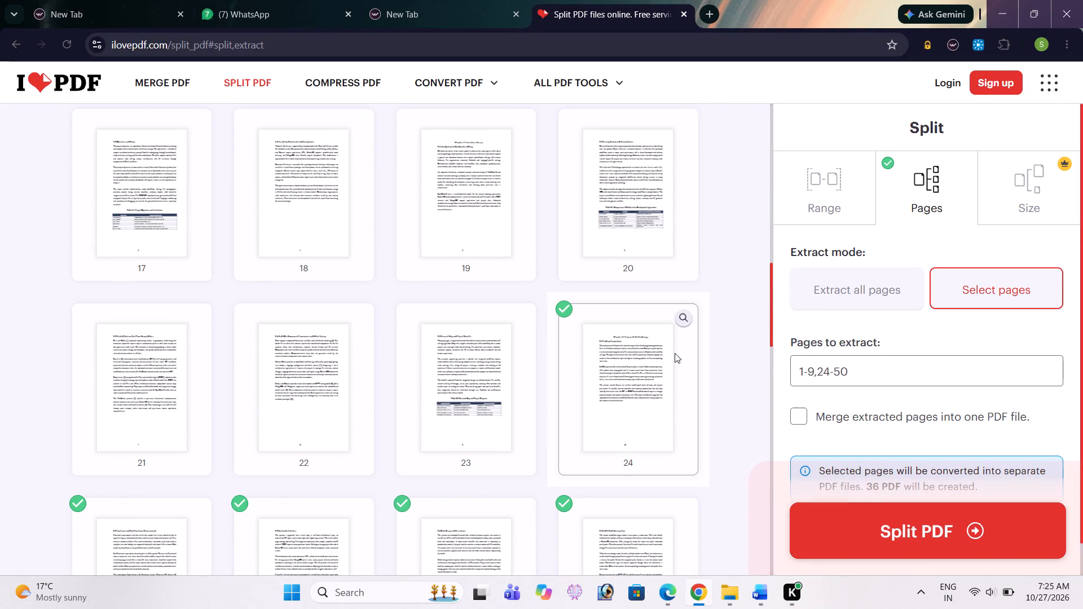
# Deselect pages 25 to 35 from the pages to extract.
pyautogui.scroll(-4, 675, 353)
pyautogui.scroll(2, 337, 262)
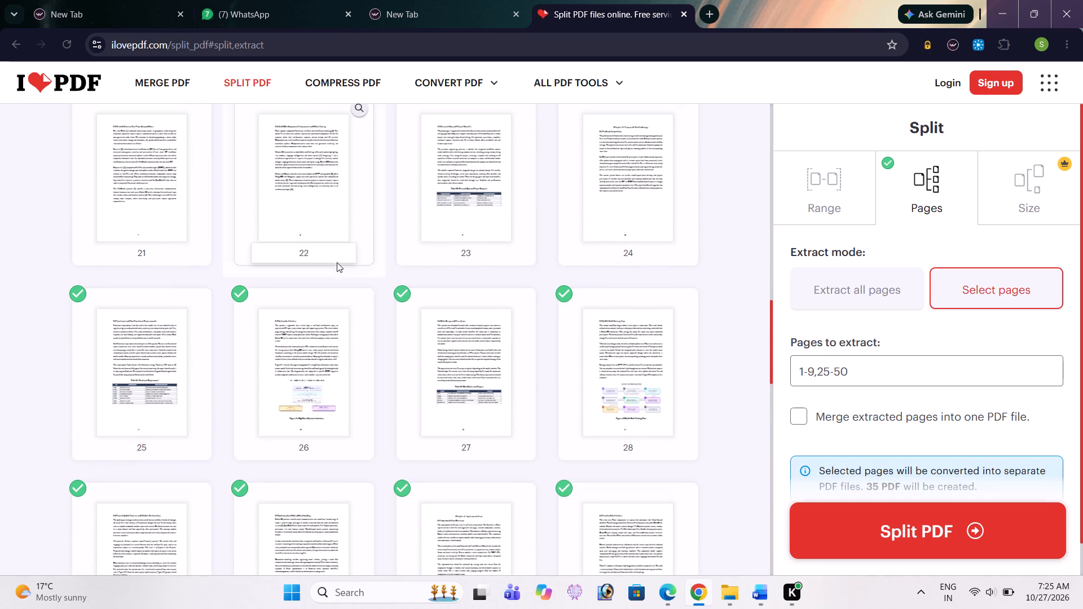
pyautogui.click(85, 329)
pyautogui.click(230, 331)
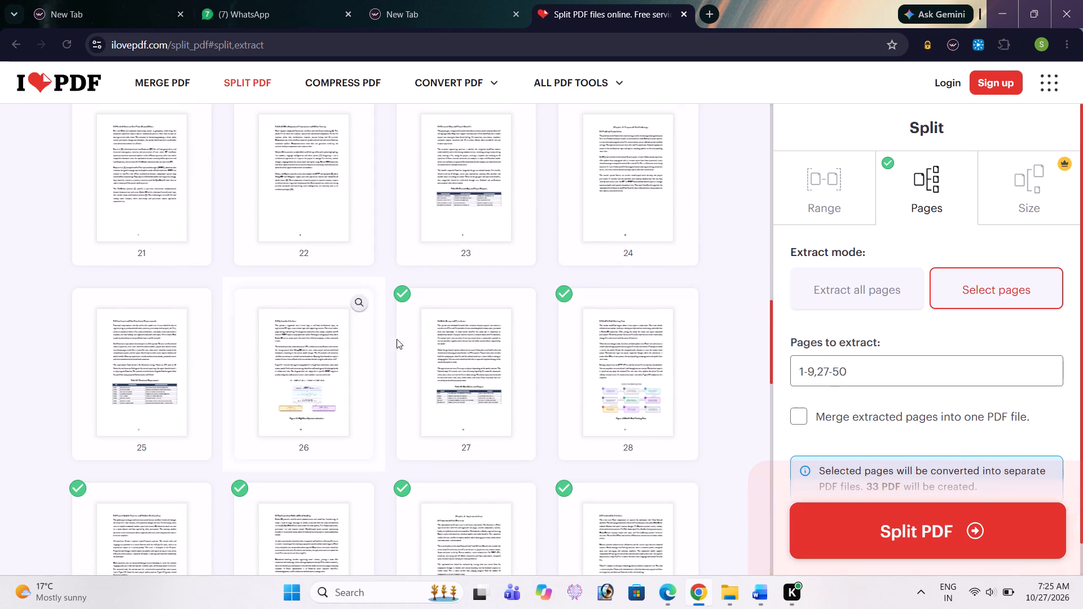
pyautogui.click(399, 339)
pyautogui.click(641, 337)
pyautogui.scroll(-3, 641, 337)
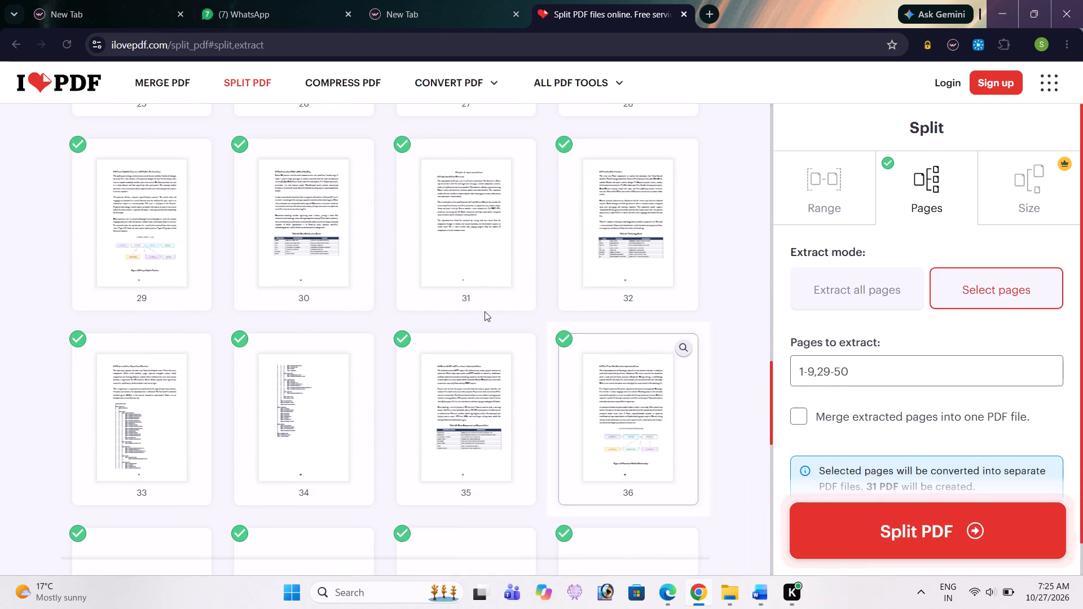
pyautogui.click(191, 241)
pyautogui.click(281, 231)
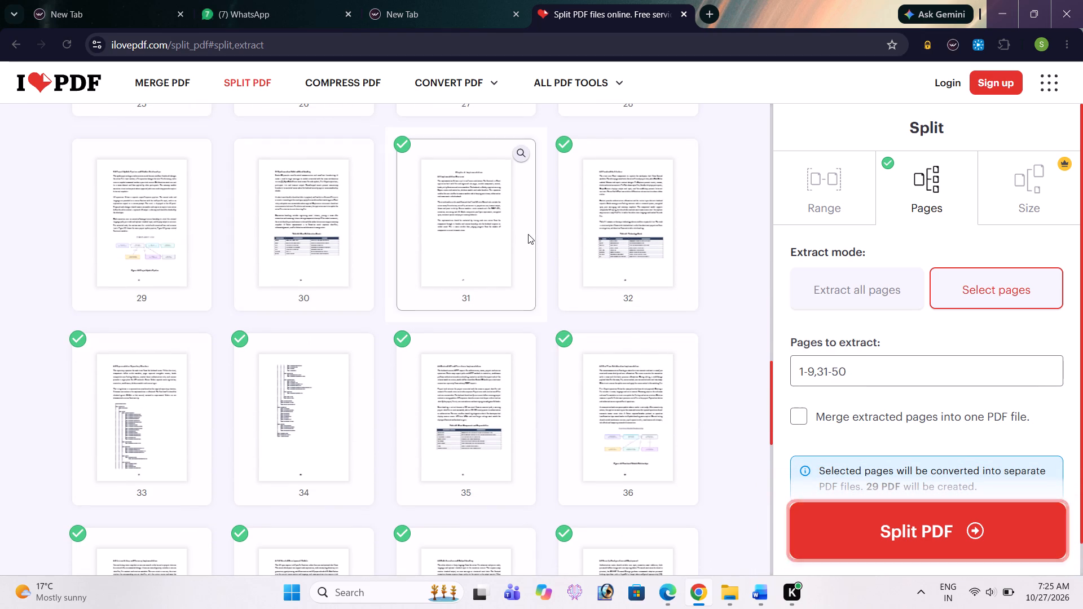
pyautogui.click(528, 234)
pyautogui.click(623, 244)
pyautogui.click(149, 484)
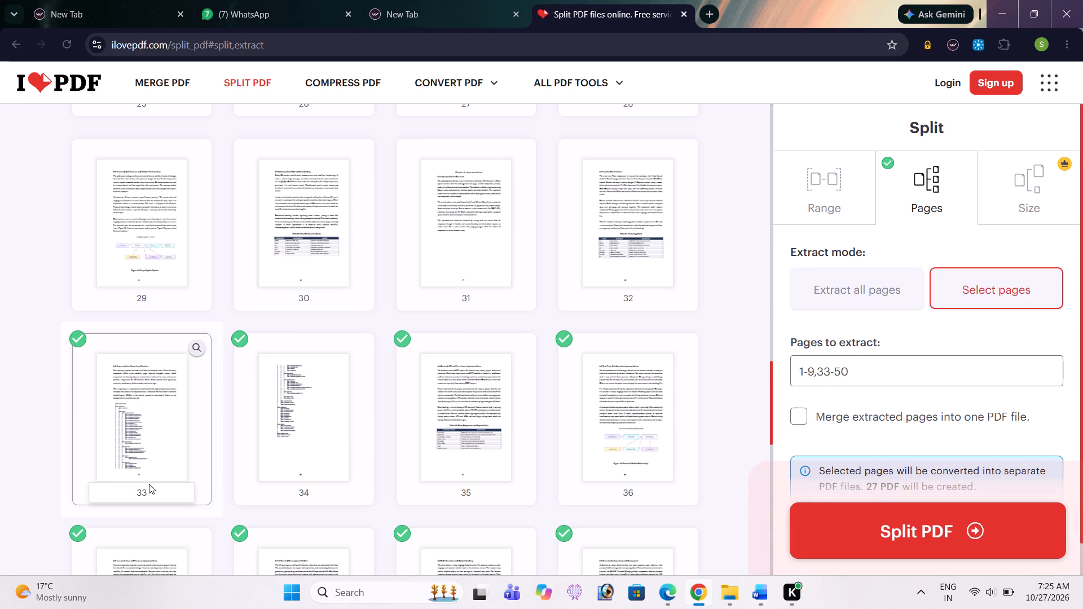
pyautogui.click(253, 475)
pyautogui.click(387, 447)
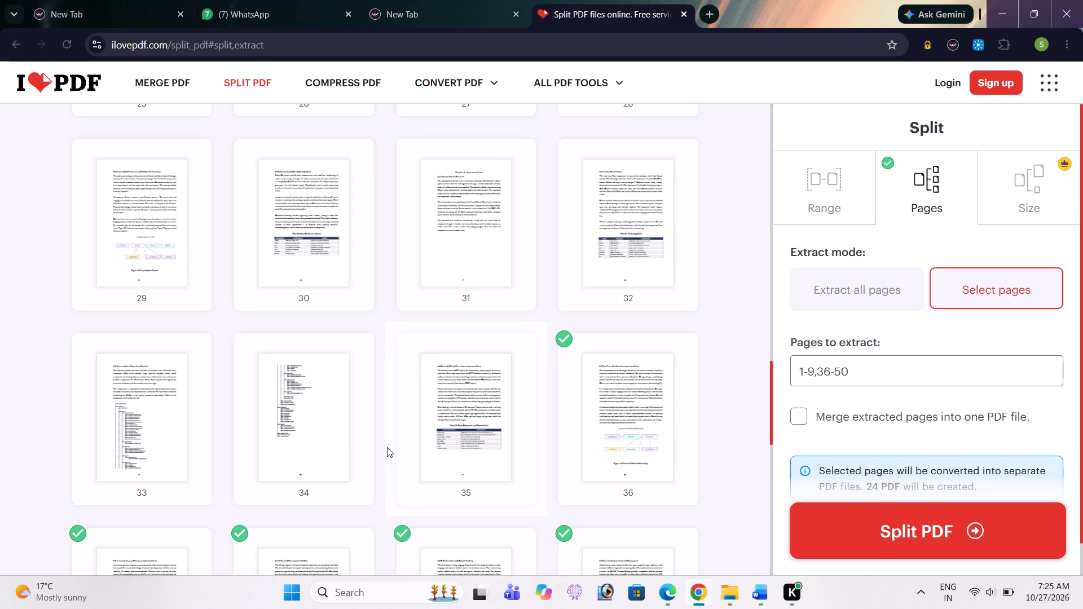
# Deselect pages 36 to 44 from the pages to extract.
pyautogui.scroll(-1, 387, 447)
pyautogui.click(565, 337)
pyautogui.scroll(-2, 565, 337)
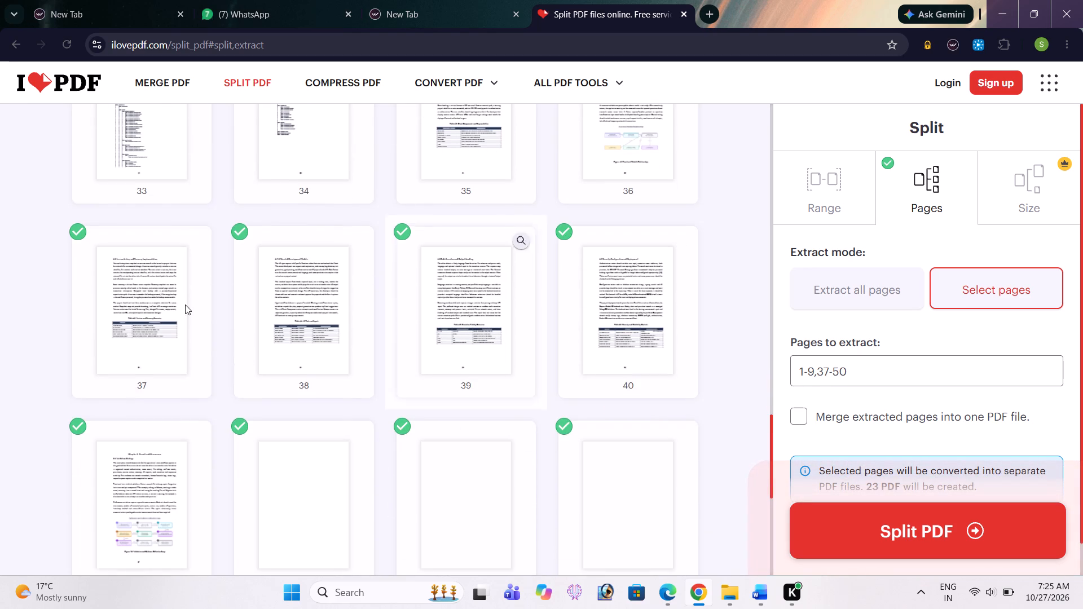
pyautogui.click(140, 302)
pyautogui.click(273, 307)
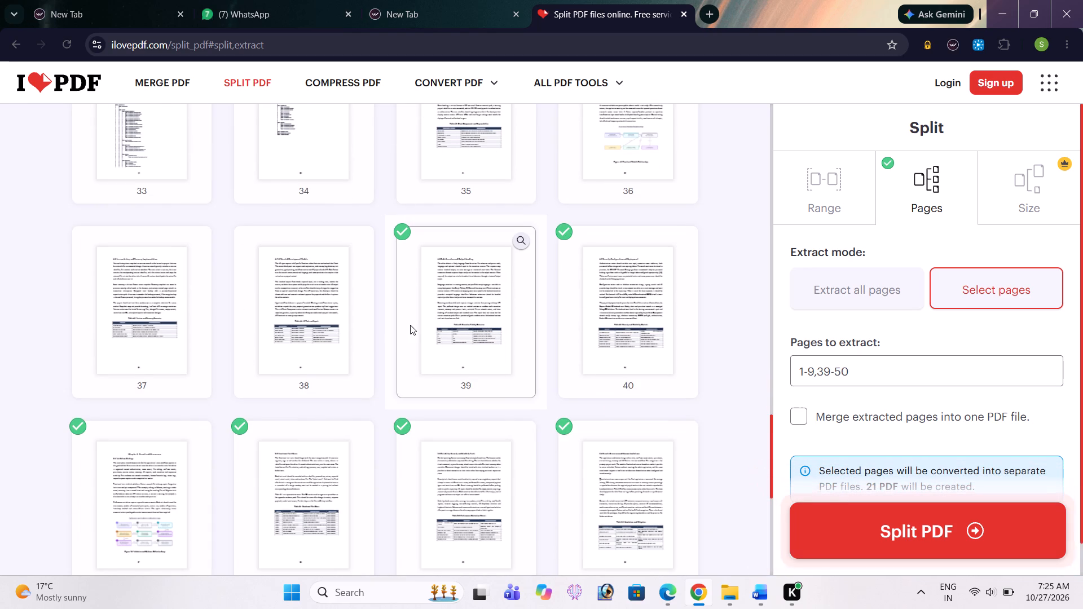
pyautogui.click(410, 325)
pyautogui.scroll(-1, 410, 325)
pyautogui.click(638, 277)
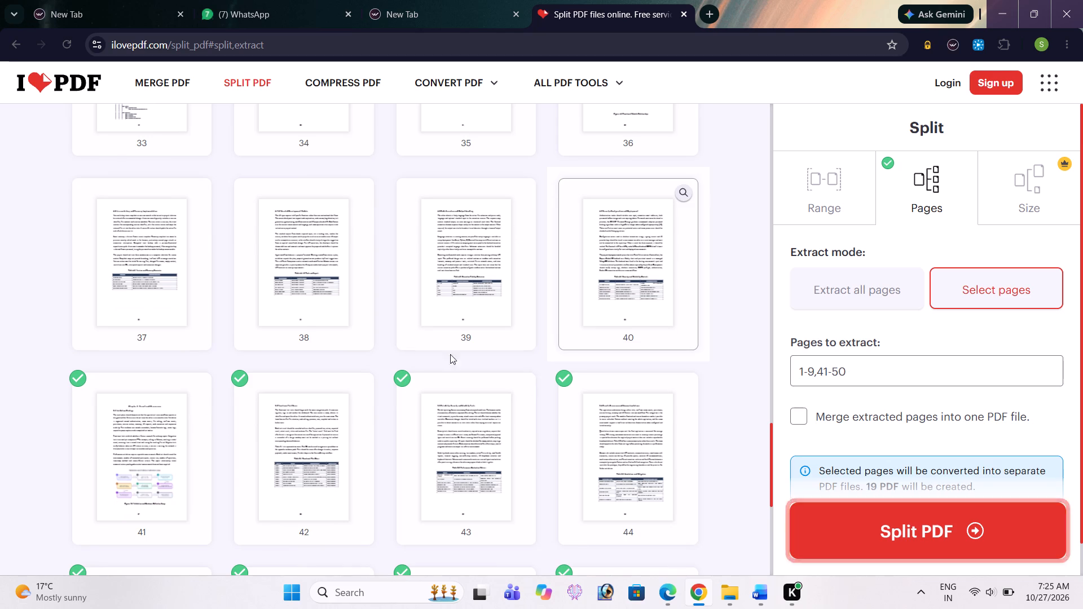
pyautogui.click(305, 427)
pyautogui.click(62, 475)
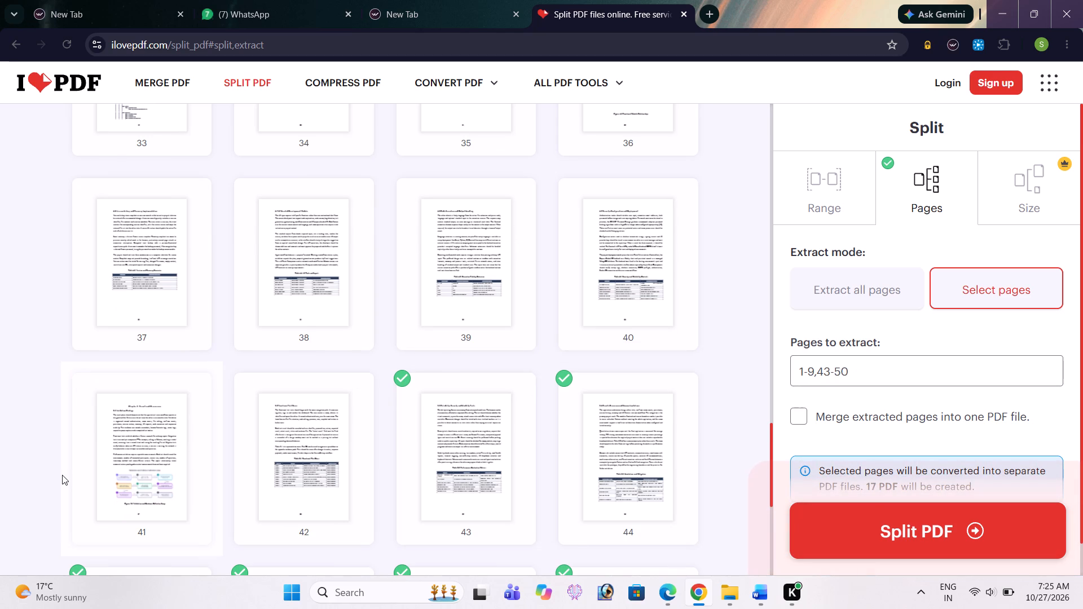
pyautogui.click(444, 444)
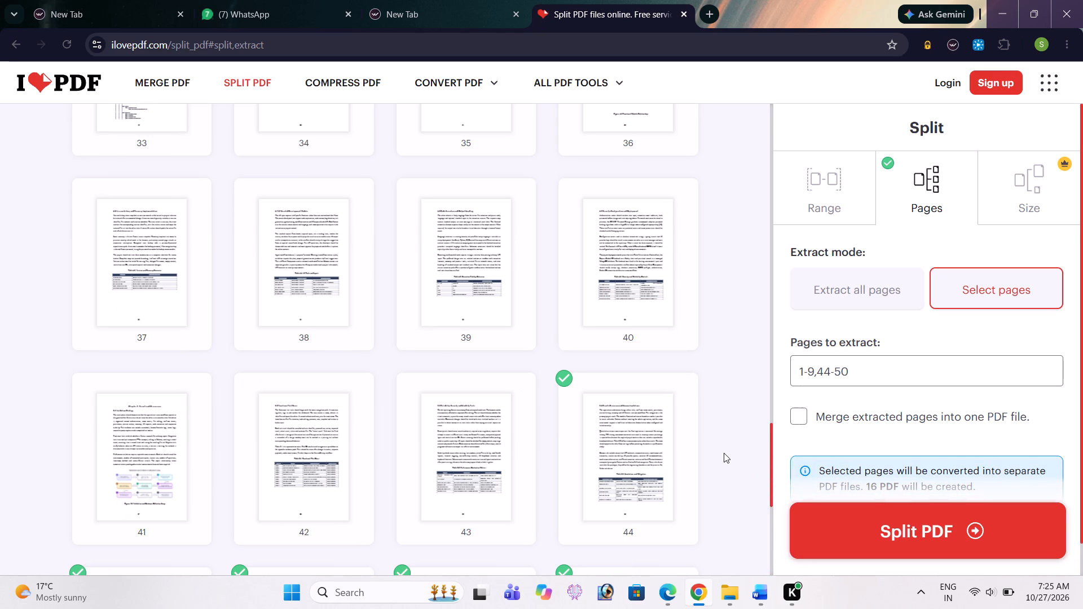
pyautogui.click(724, 453)
pyautogui.click(671, 463)
# Deselect pages 45 to 50, leaving only 1-9 as the pages to extract.
pyautogui.scroll(-3, 671, 463)
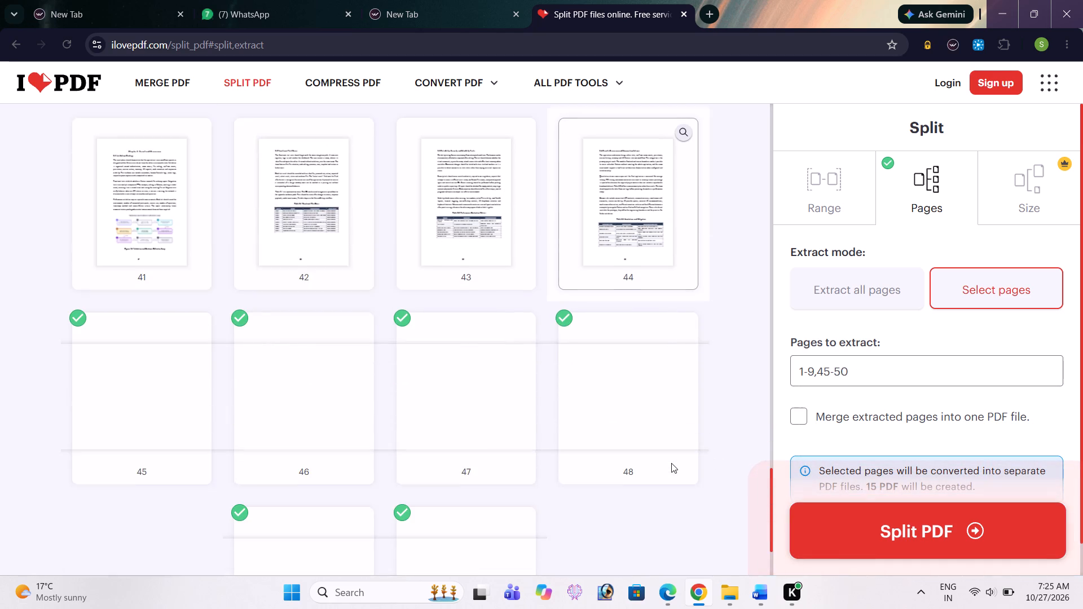
pyautogui.scroll(-1, 671, 463)
pyautogui.click(197, 348)
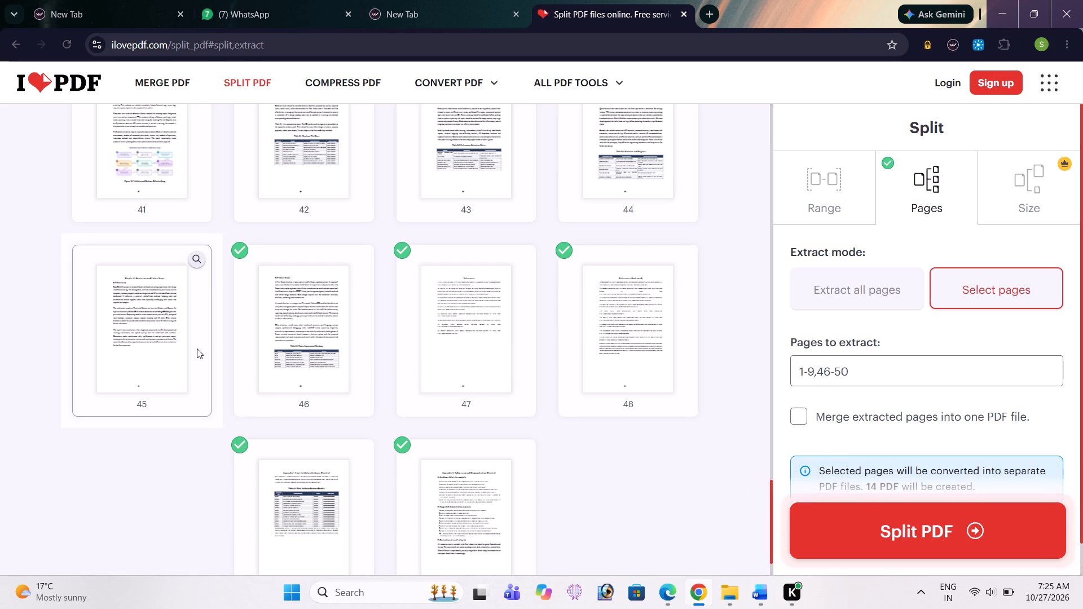
pyautogui.click(295, 325)
pyautogui.click(432, 325)
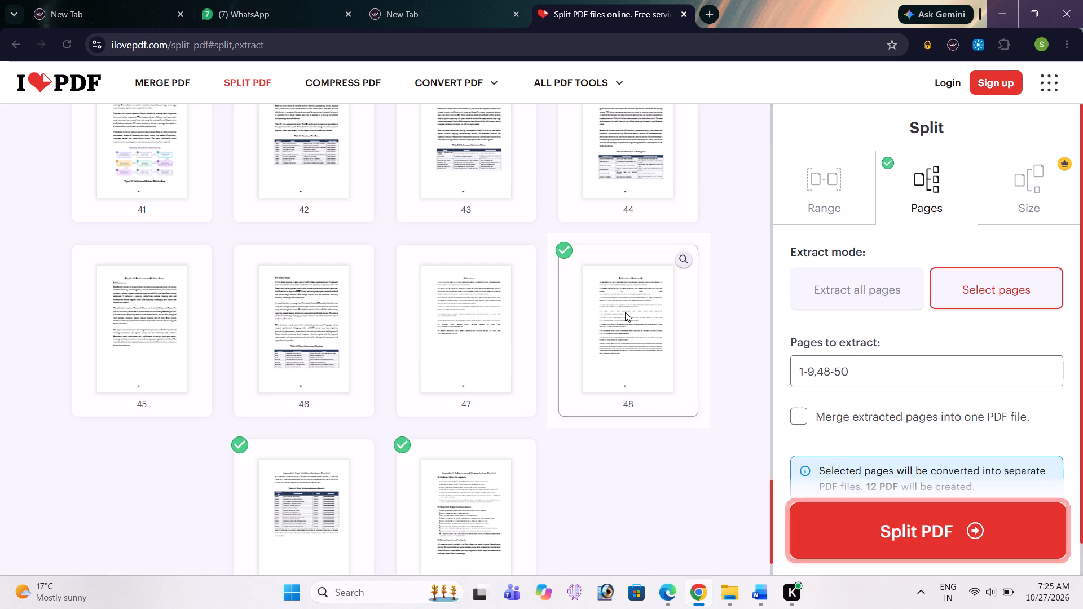
pyautogui.click(625, 312)
pyautogui.click(326, 471)
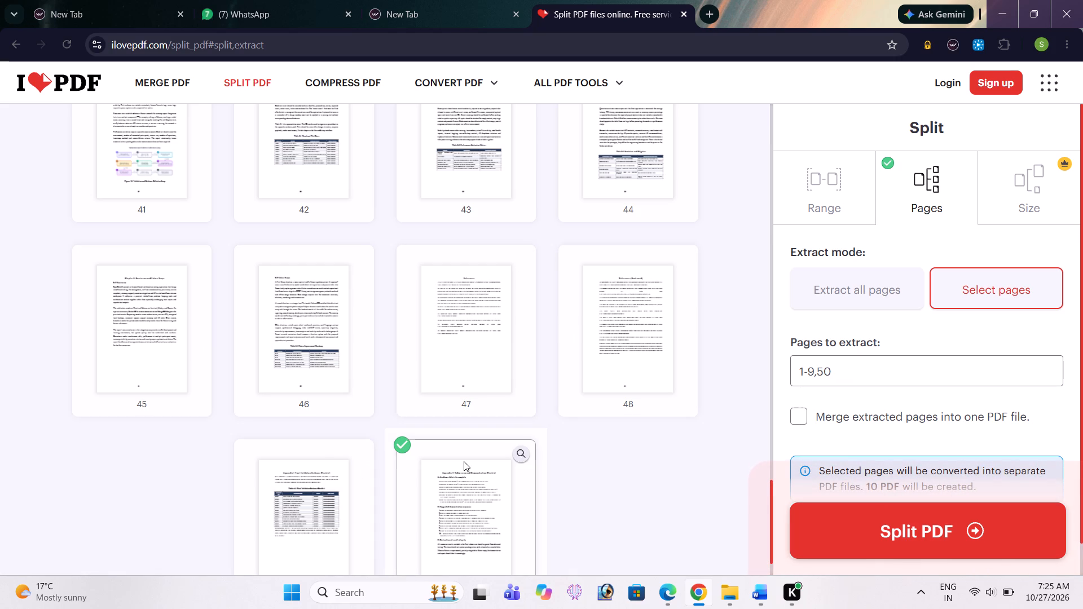
pyautogui.click(464, 461)
pyautogui.scroll(-5, 464, 461)
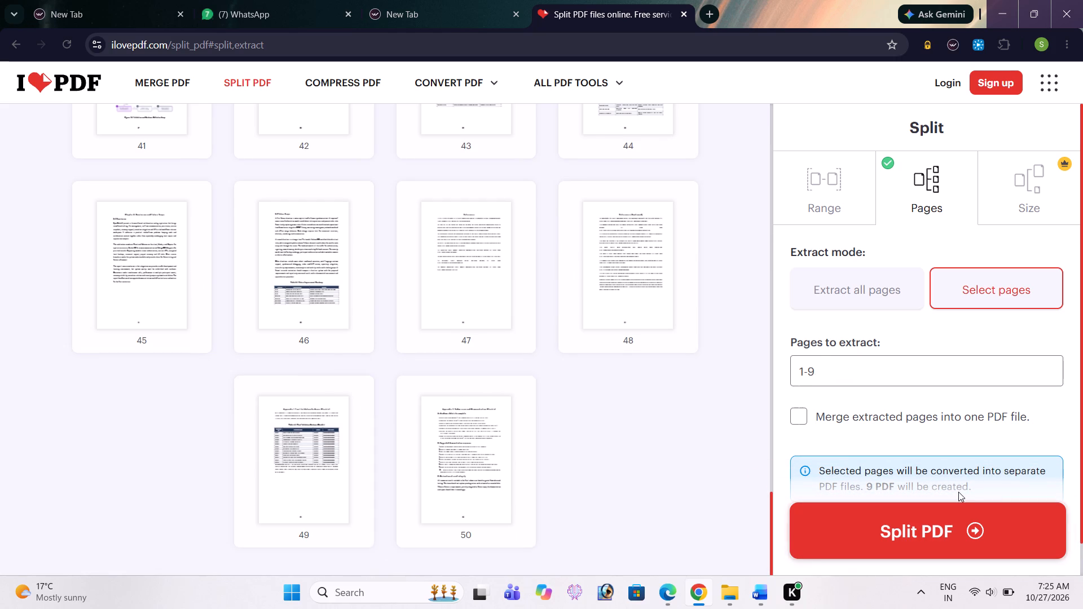
# Split the PDF into the selected pages 1-9 and download the result.
pyautogui.click(981, 528)
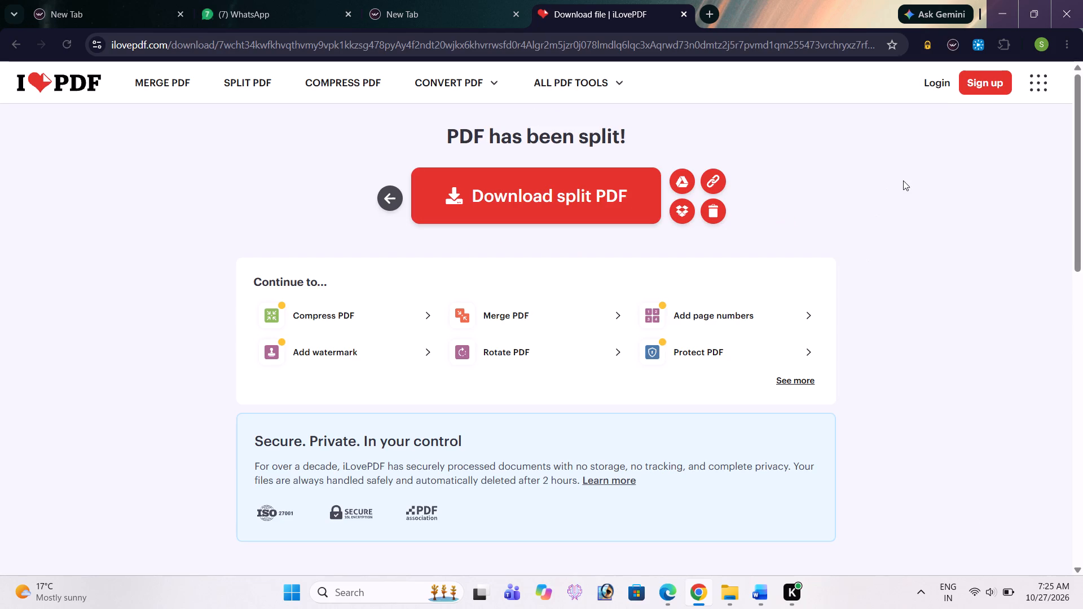
pyautogui.click(490, 194)
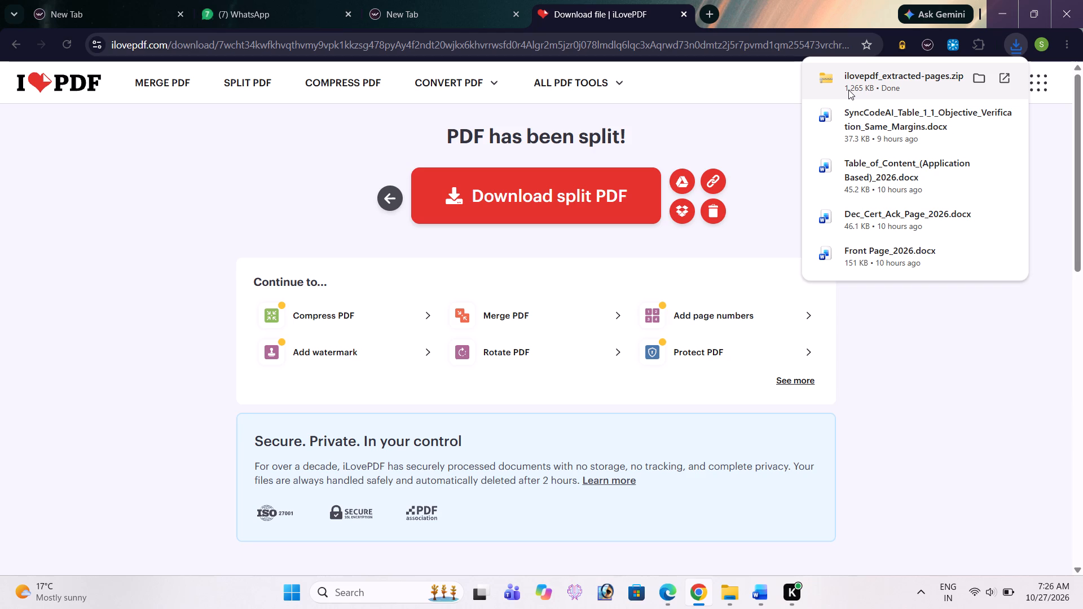
# Open the downloaded ilovepdf_extracted-pages.zip to check the split files, and close its window.
pyautogui.click(848, 90)
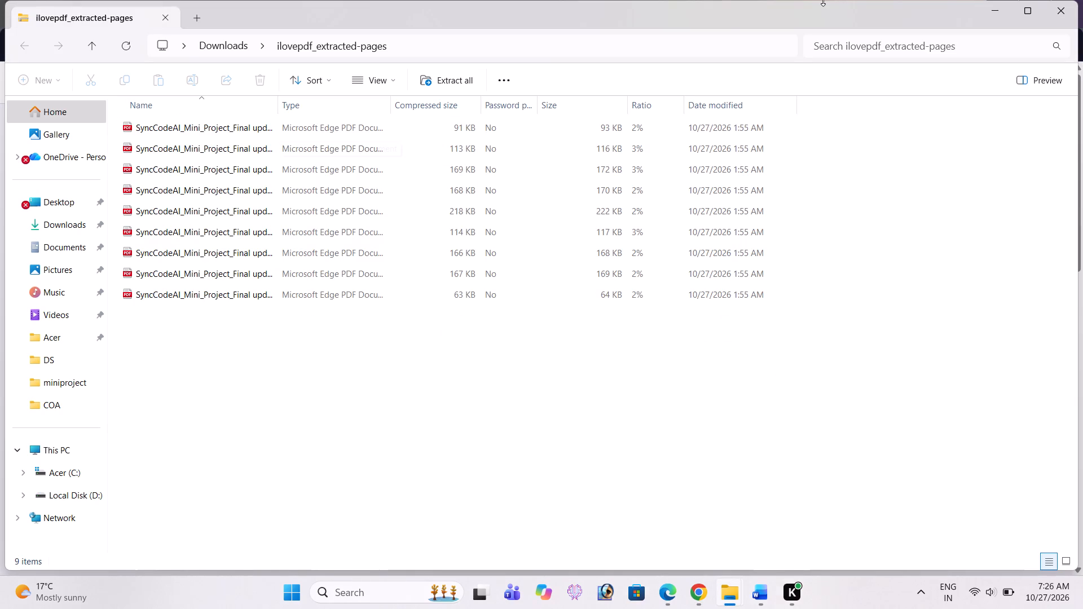
pyautogui.click(1063, 13)
# Return to the Split PDF tool and upload "SyncCodeAI_Mini_Project_Final update pdf" from Downloads again.
pyautogui.scroll(3, 711, 180)
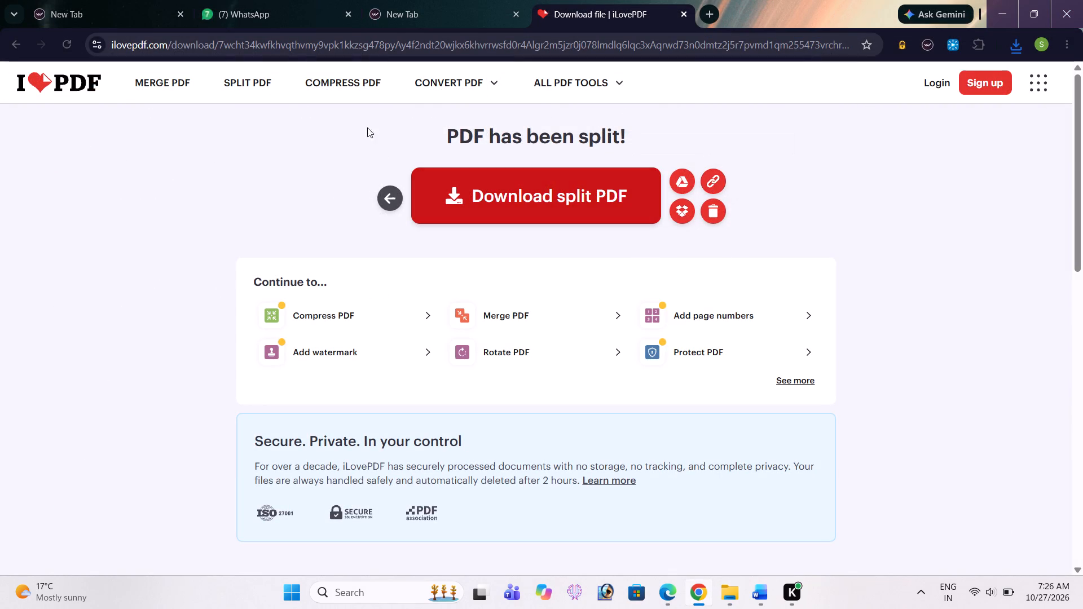
pyautogui.click(11, 41)
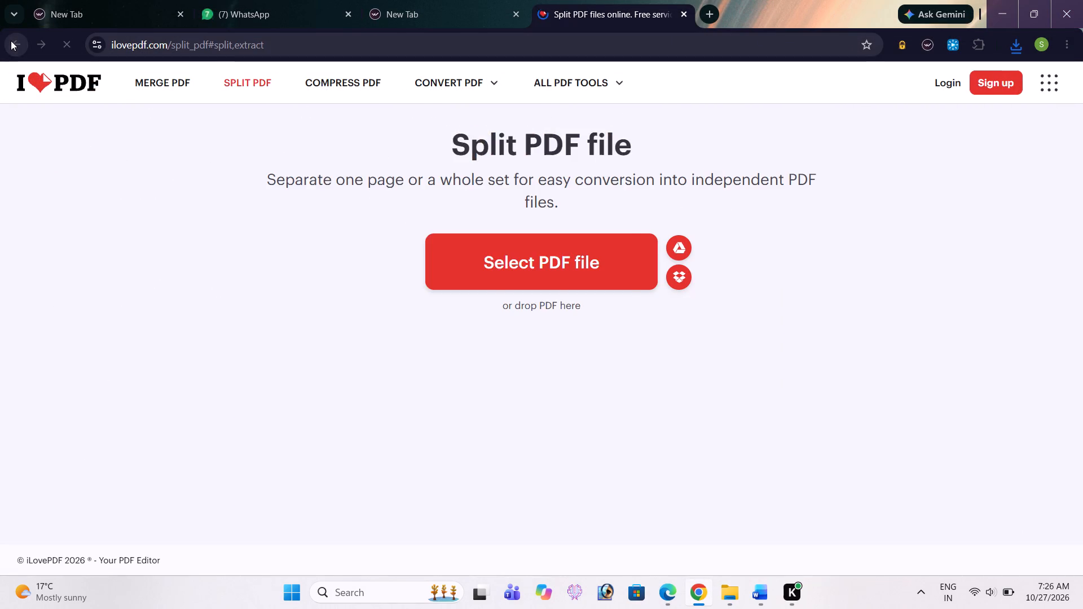
pyautogui.click(512, 267)
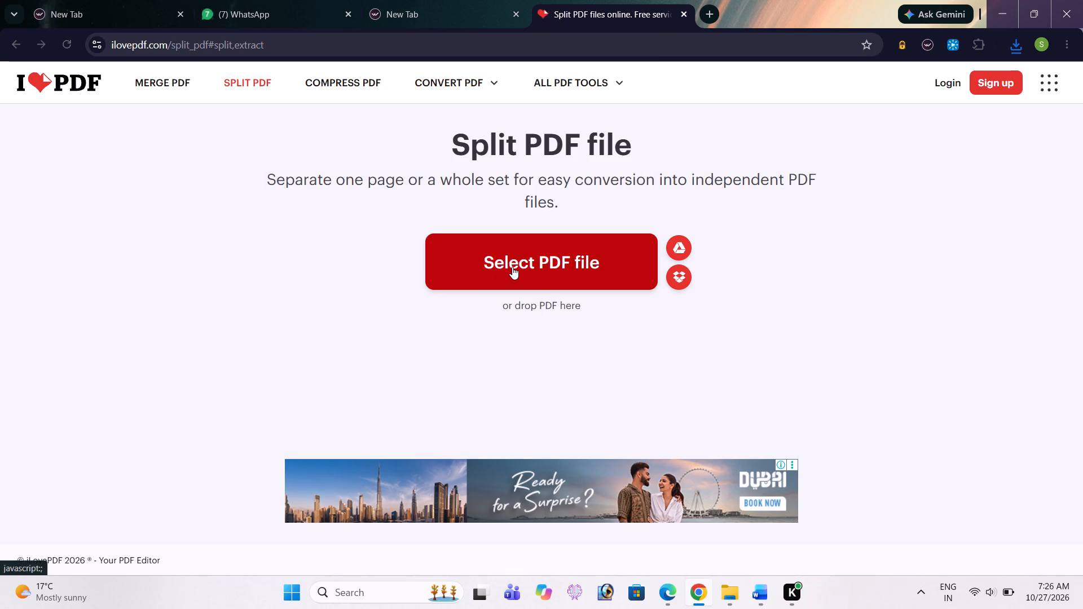
pyautogui.click(222, 135)
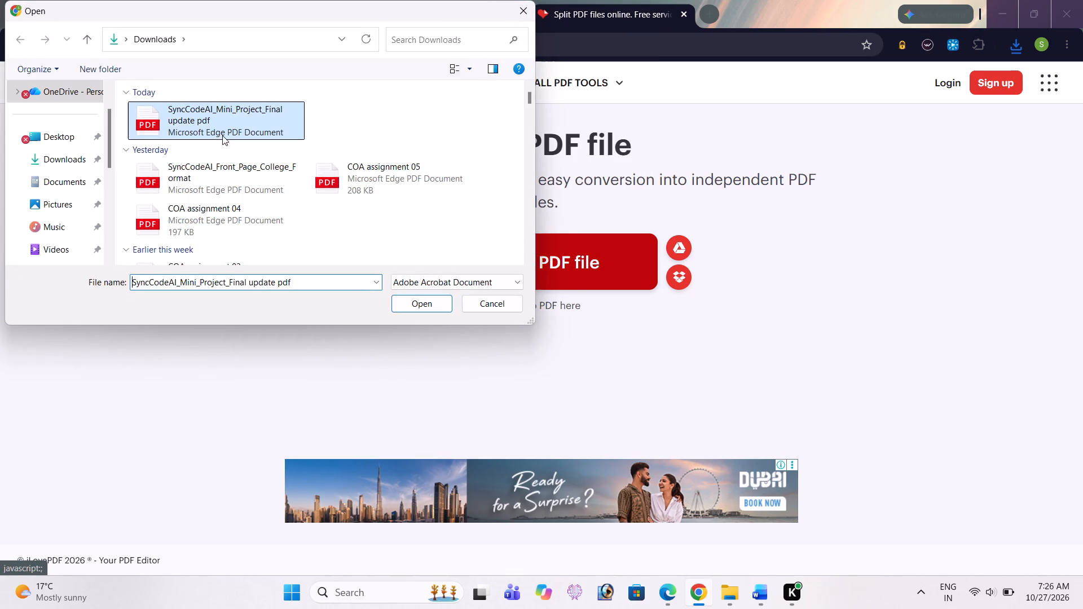
pyautogui.click(407, 305)
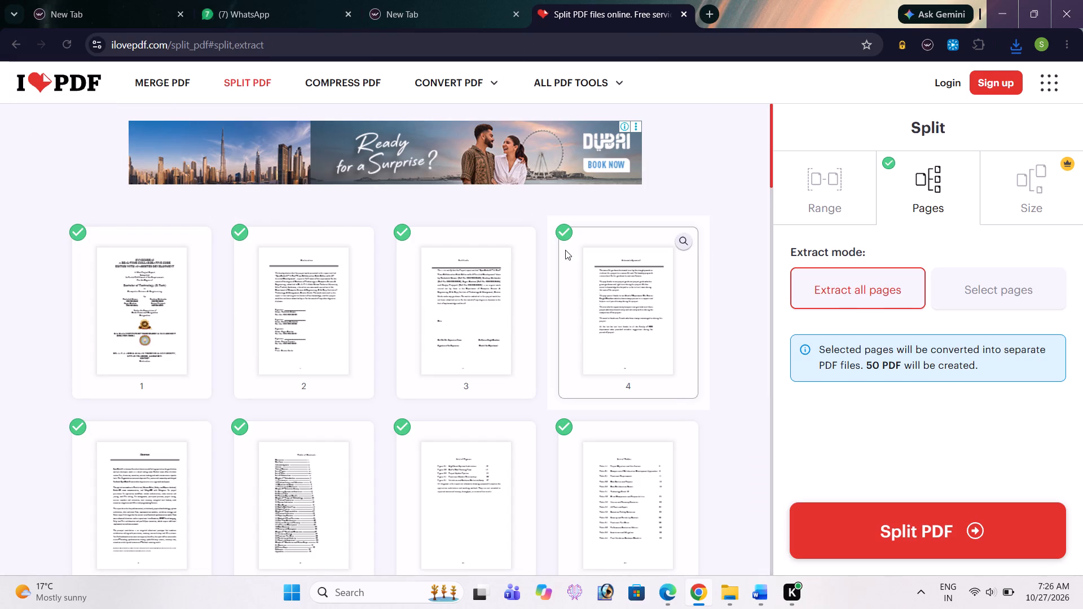
# Switch the split to a custom range and set Range 1 from page 1 to page 9.
pyautogui.click(785, 176)
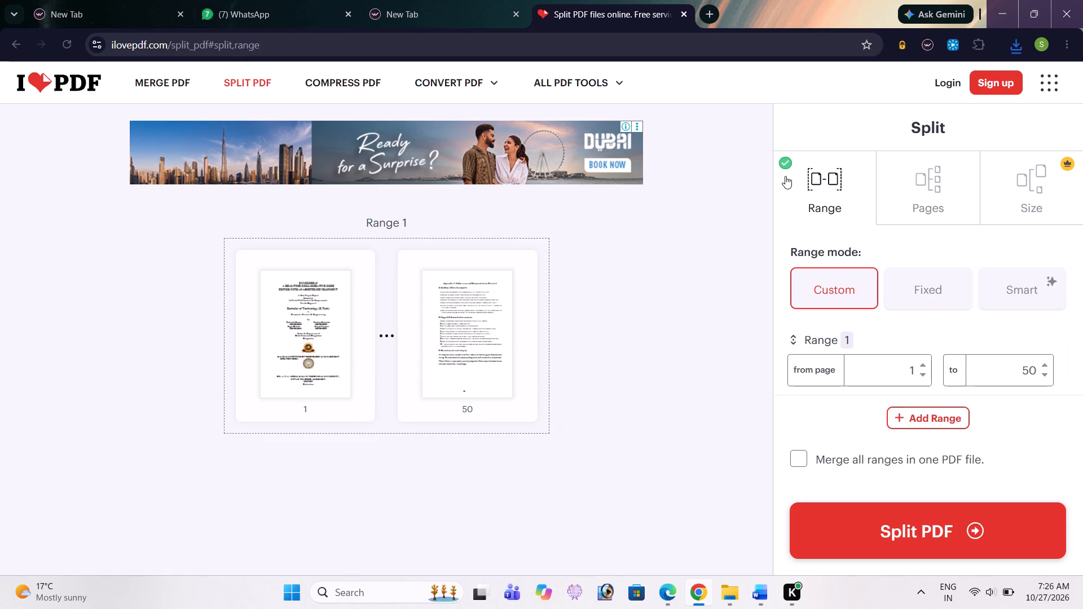
pyautogui.click(1043, 375)
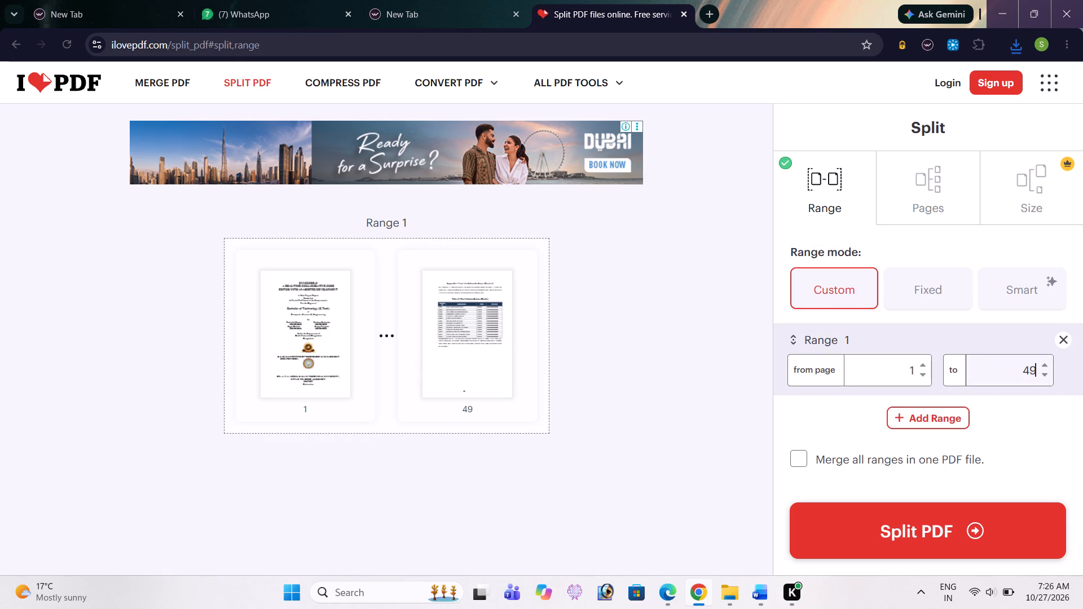
pyautogui.click(1044, 365)
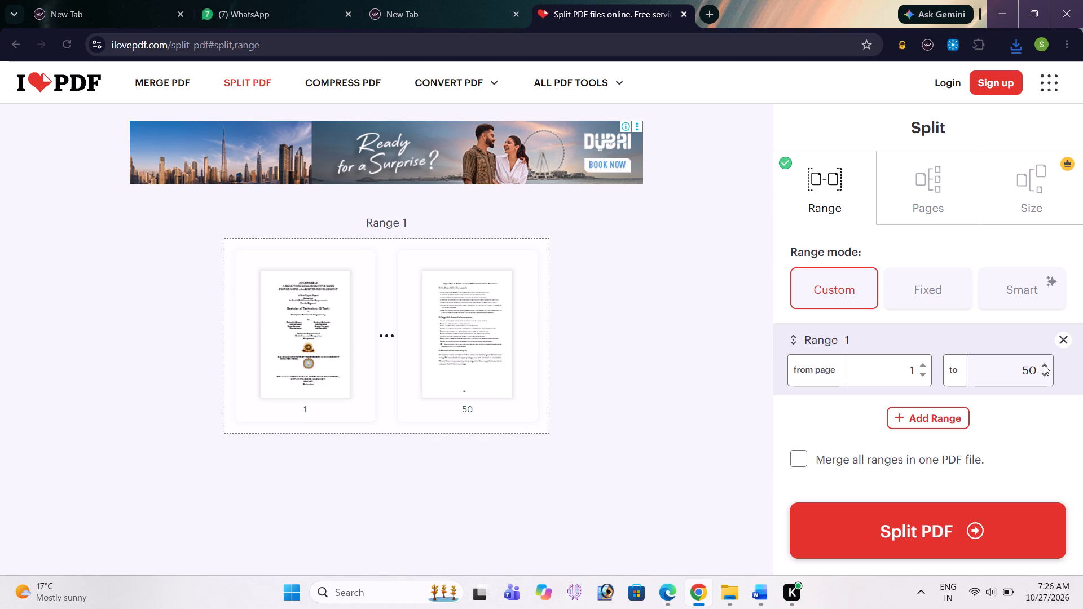
pyautogui.click(1044, 365)
pyautogui.click(1044, 365)
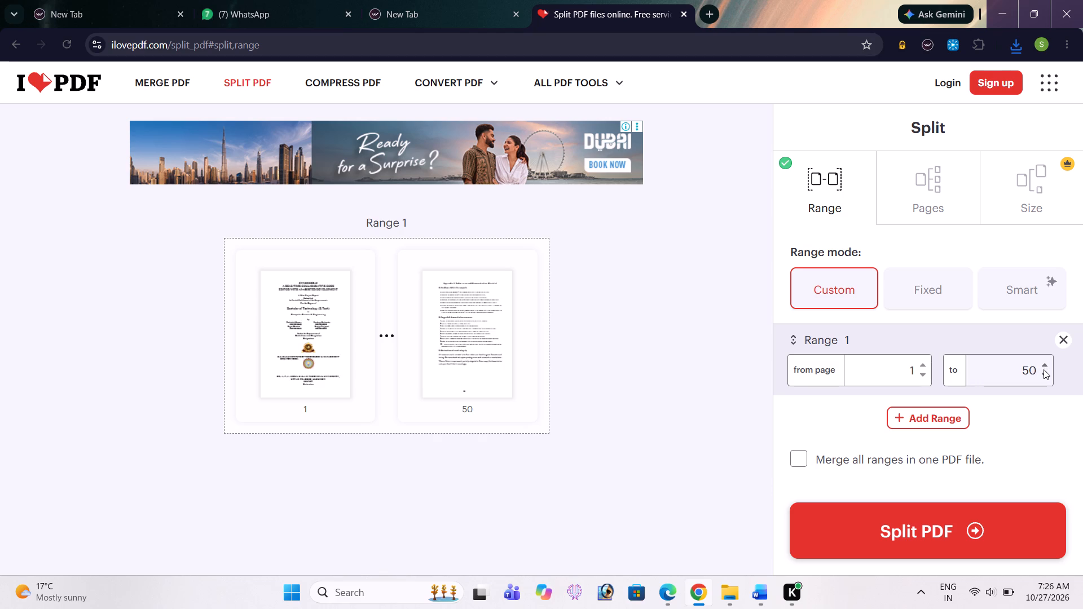
pyautogui.click(1044, 363)
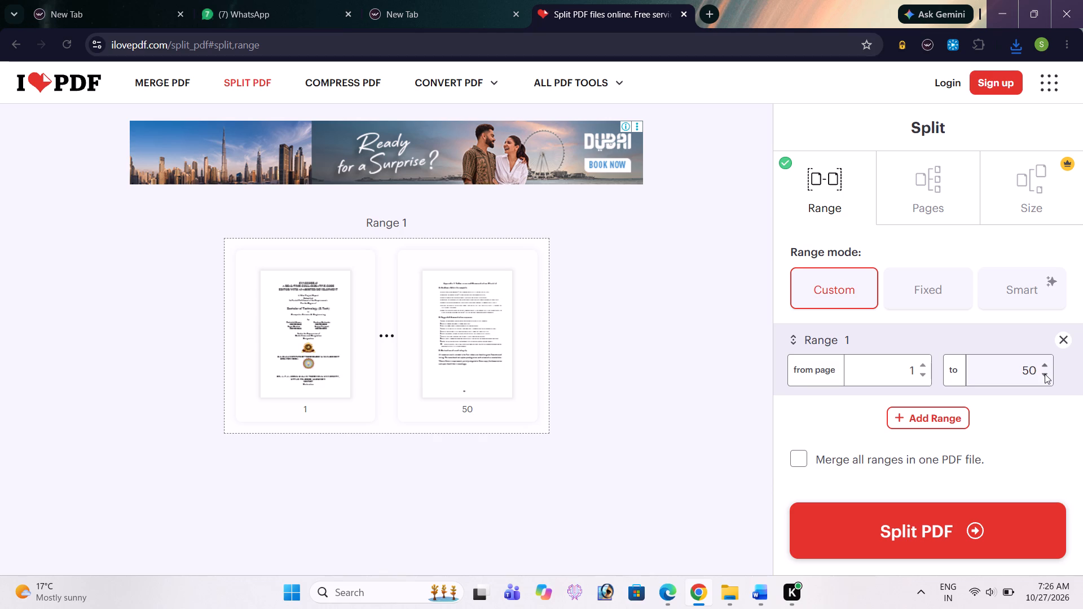
pyautogui.tripleClick(1045, 374)
pyautogui.tripleClick(1045, 374)
pyautogui.tripleClick(1045, 374)
pyautogui.tripleClick(1045, 374)
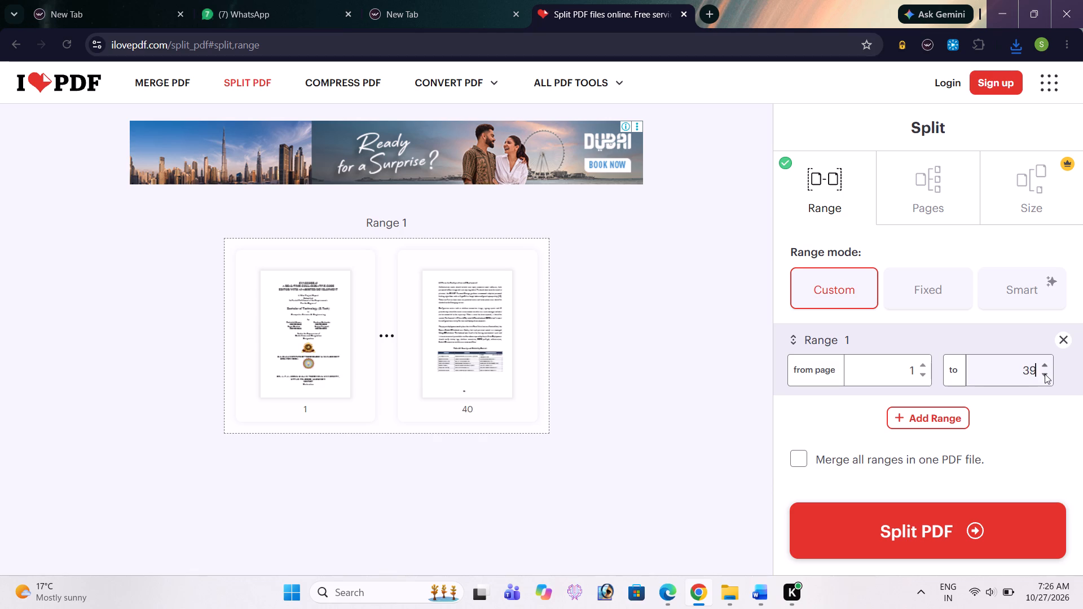
pyautogui.tripleClick(1045, 374)
pyautogui.tripleClick(1045, 374)
pyautogui.tripleClick(1045, 374)
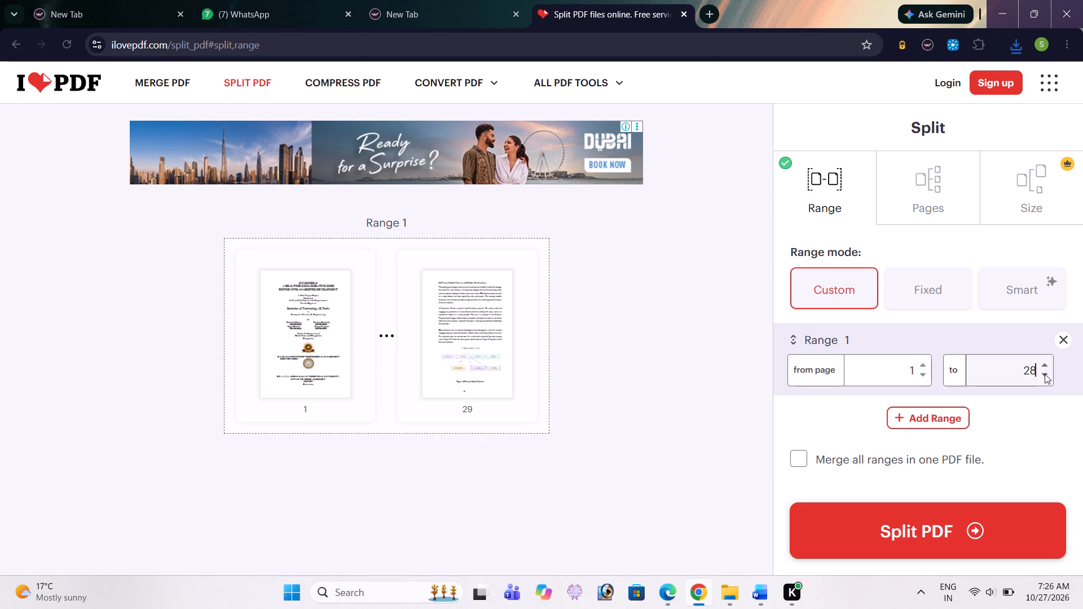
pyautogui.tripleClick(1045, 374)
pyautogui.tripleClick(1045, 374)
pyautogui.doubleClick(1045, 374)
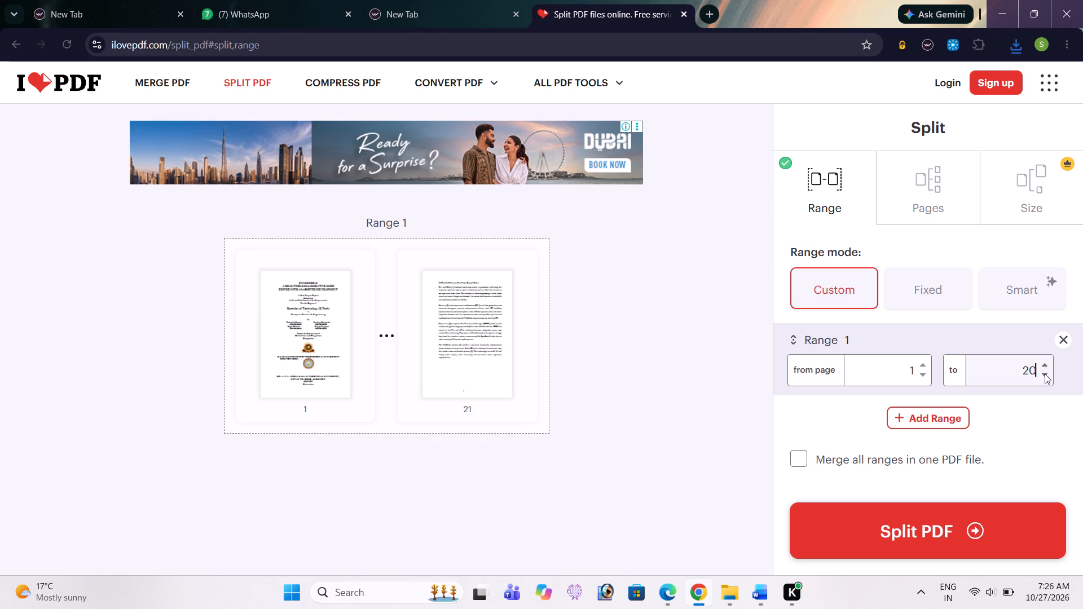
pyautogui.click(1045, 374)
pyautogui.click(1045, 374)
pyautogui.tripleClick(1045, 374)
pyautogui.tripleClick(1045, 374)
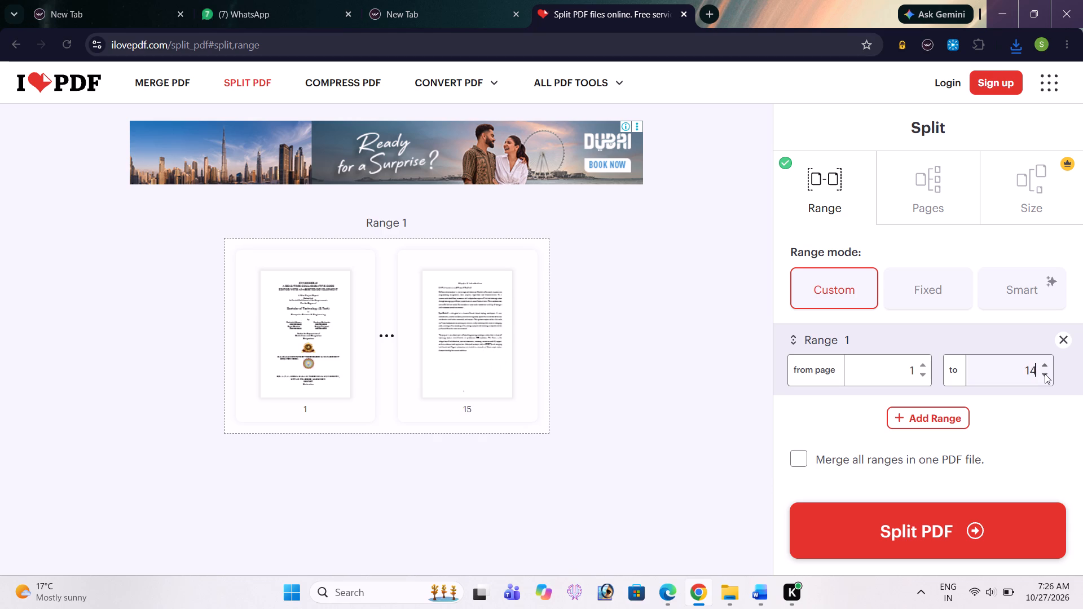
pyautogui.doubleClick(1045, 374)
pyautogui.click(1045, 374)
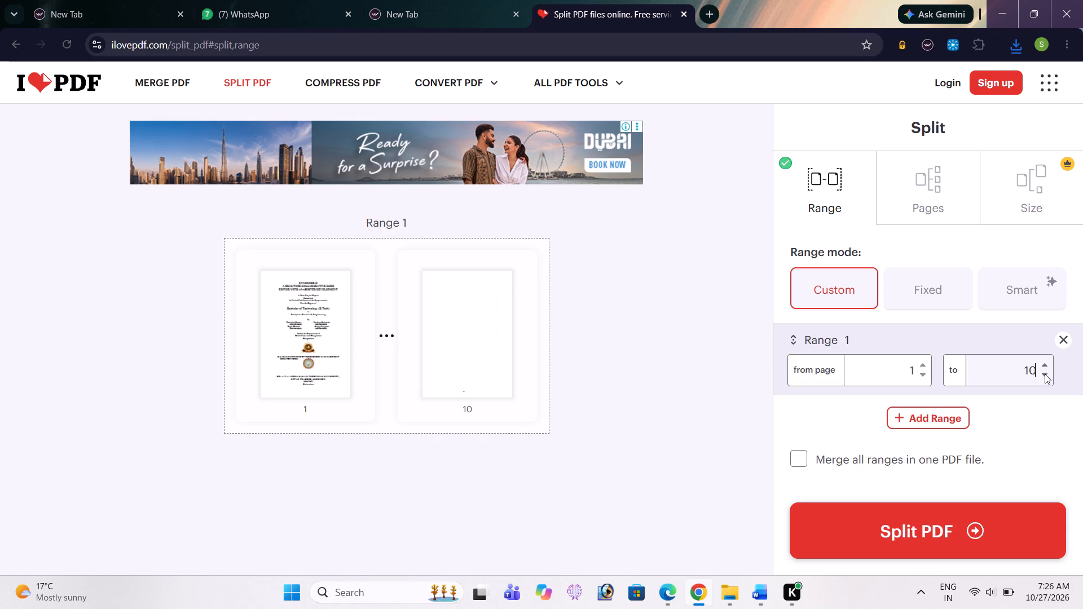
pyautogui.click(1045, 374)
pyautogui.click(953, 540)
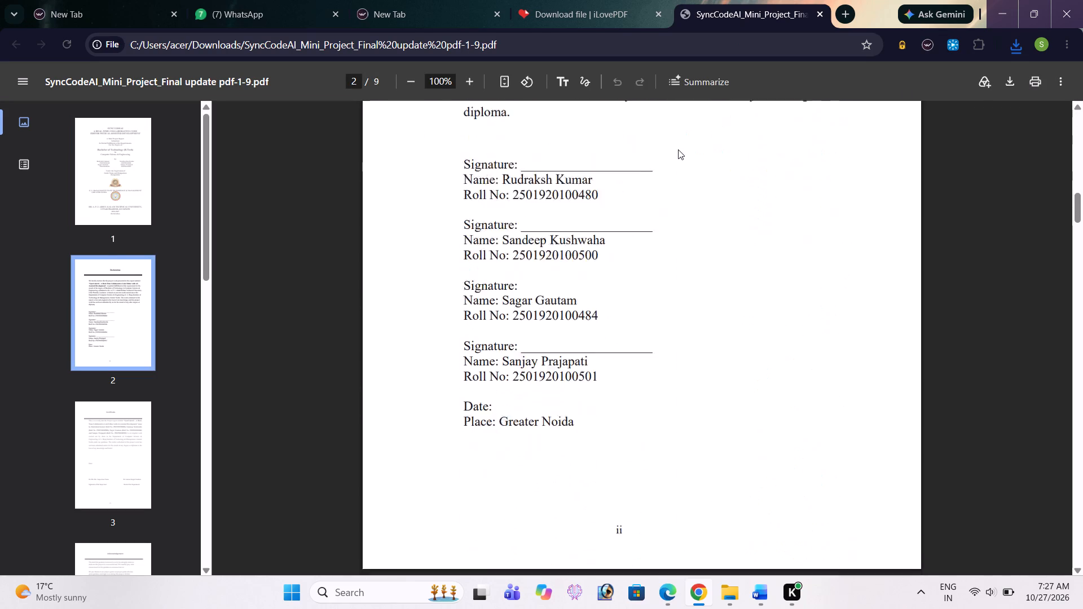
pyautogui.scroll(-20, 678, 149)
pyautogui.scroll(-6, 678, 149)
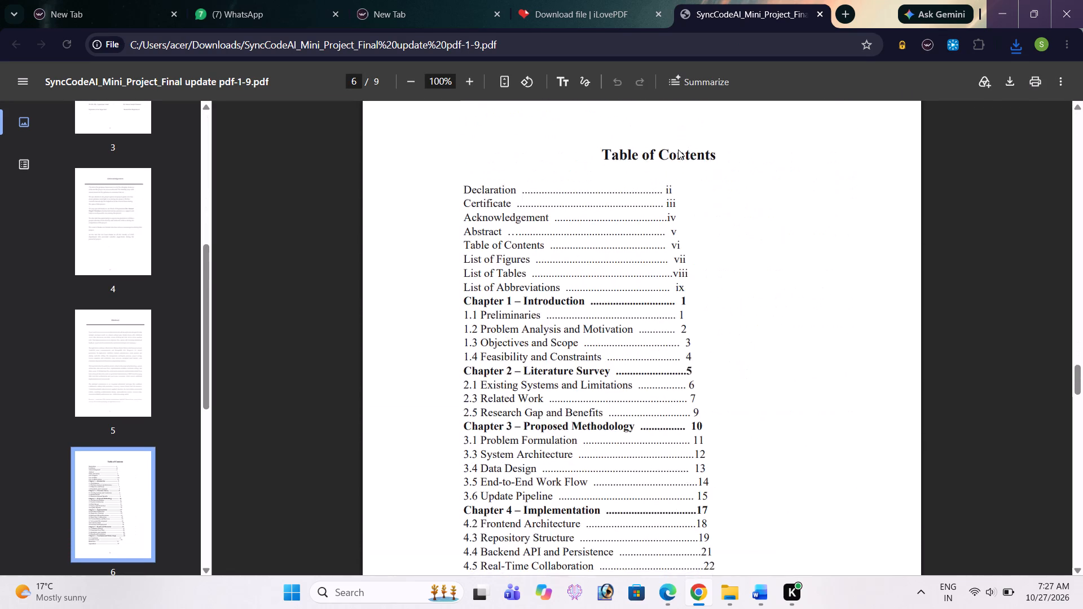
pyautogui.scroll(-20, 678, 149)
pyautogui.scroll(1, 678, 149)
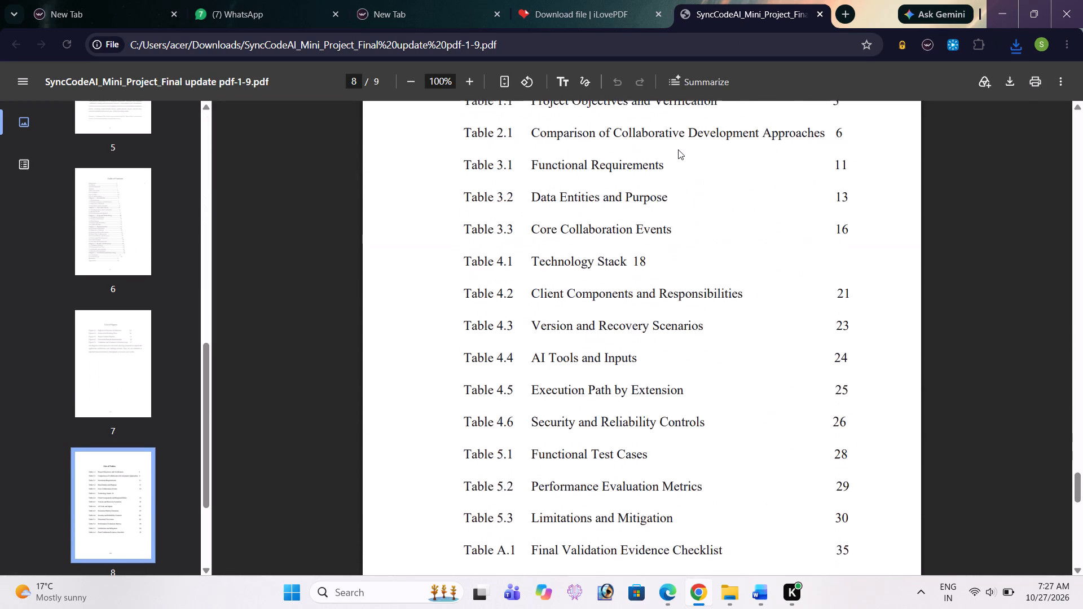
pyautogui.scroll(2, 678, 149)
pyautogui.scroll(-10, 678, 149)
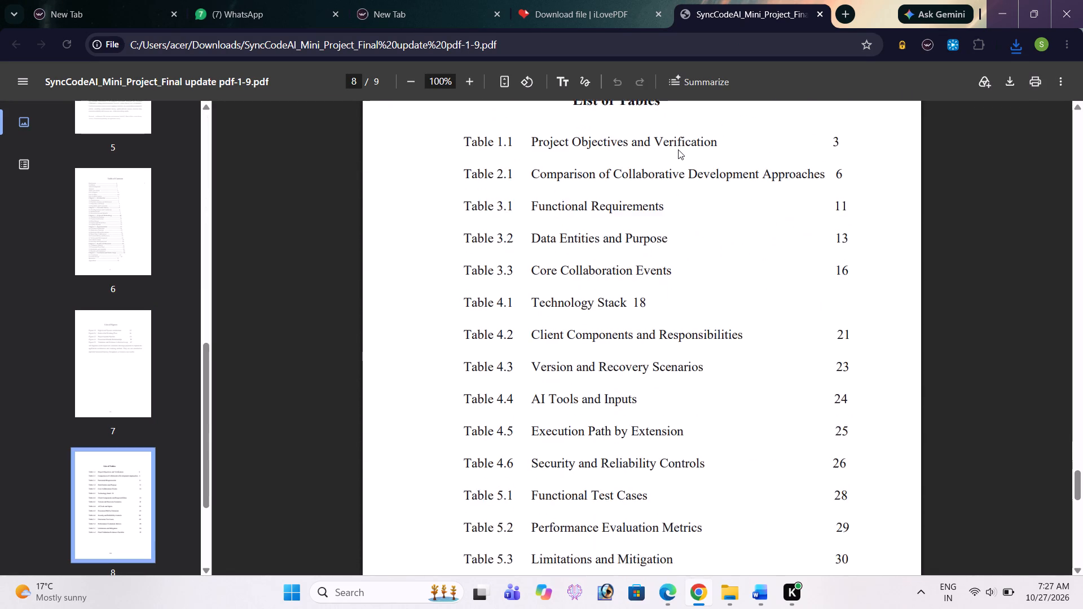
pyautogui.scroll(-8, 678, 149)
pyautogui.scroll(8, 678, 149)
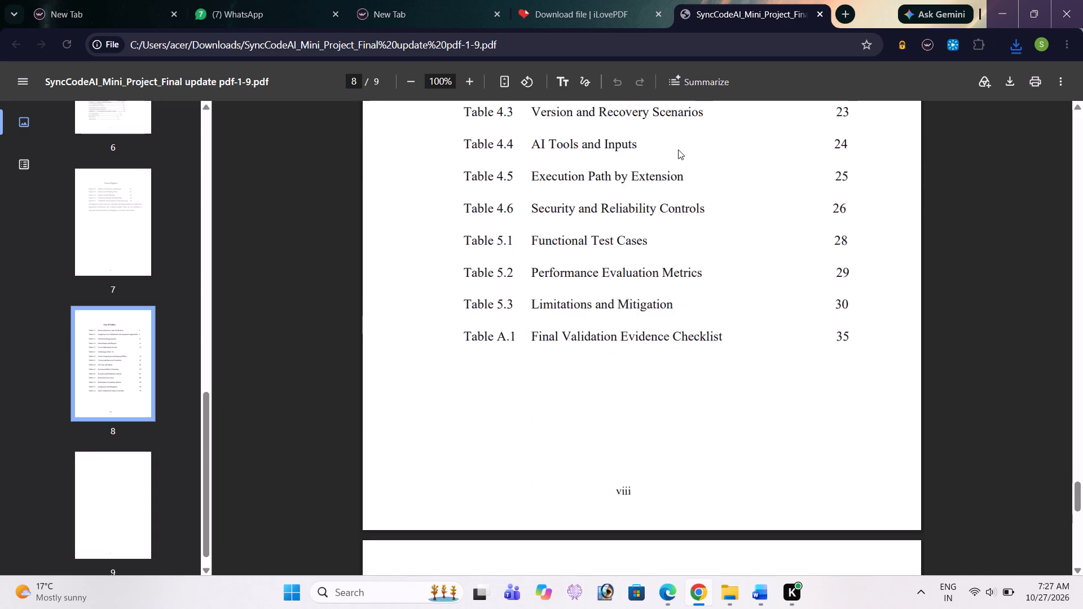
pyautogui.scroll(2, 678, 149)
pyautogui.scroll(-11, 678, 149)
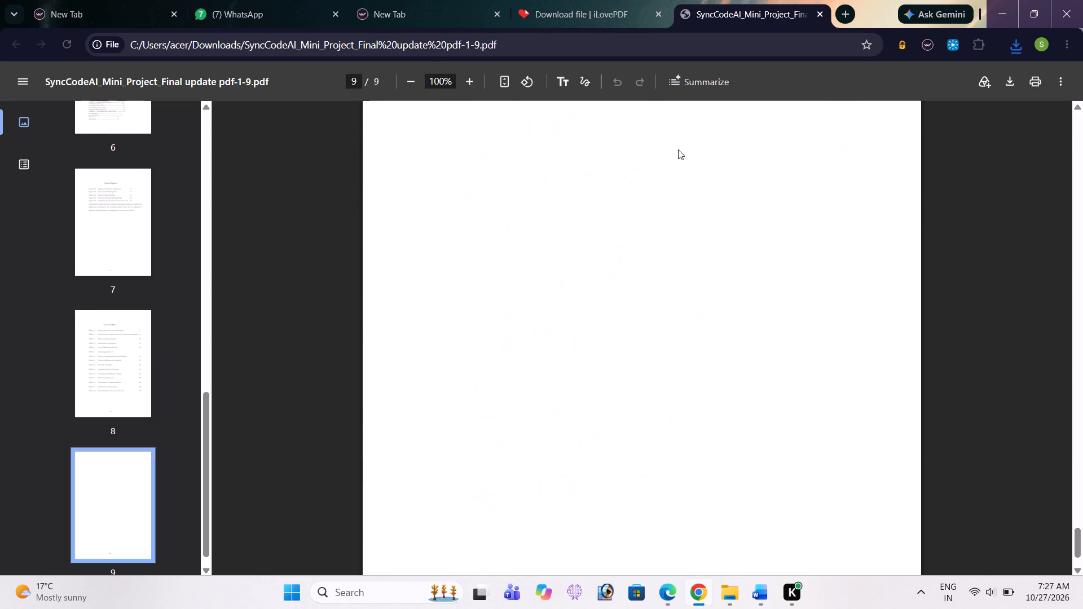
pyautogui.scroll(-5, 678, 149)
pyautogui.scroll(8, 678, 149)
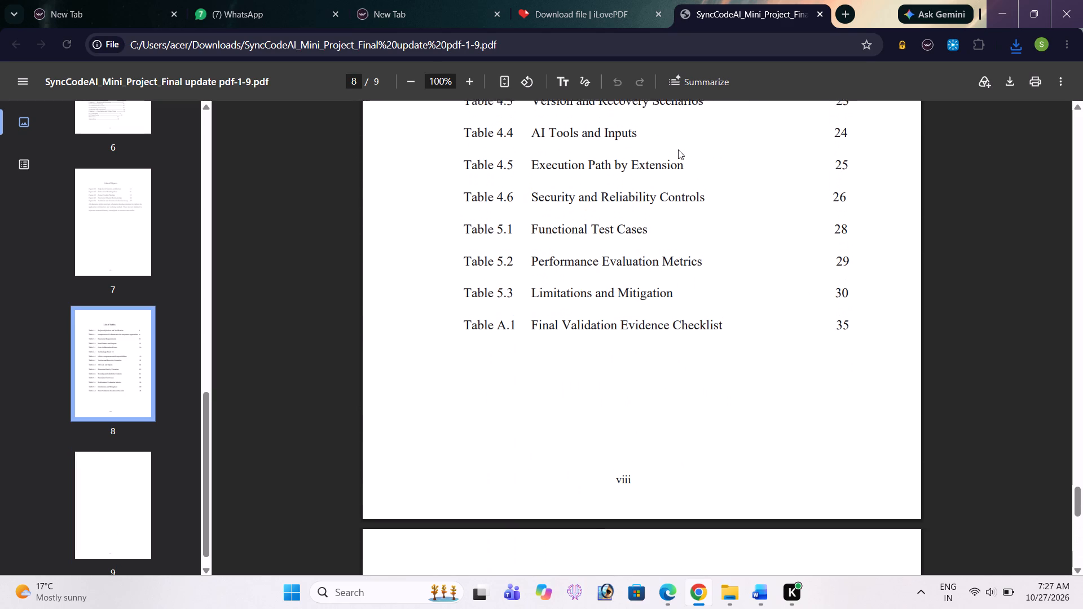
pyautogui.scroll(1, 678, 149)
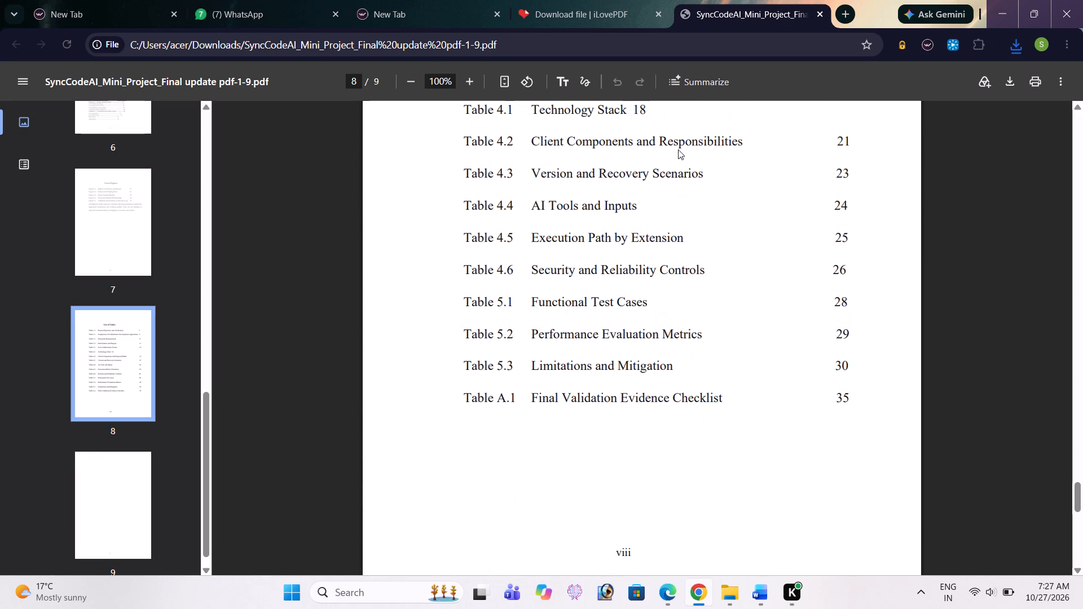
pyautogui.scroll(-11, 678, 149)
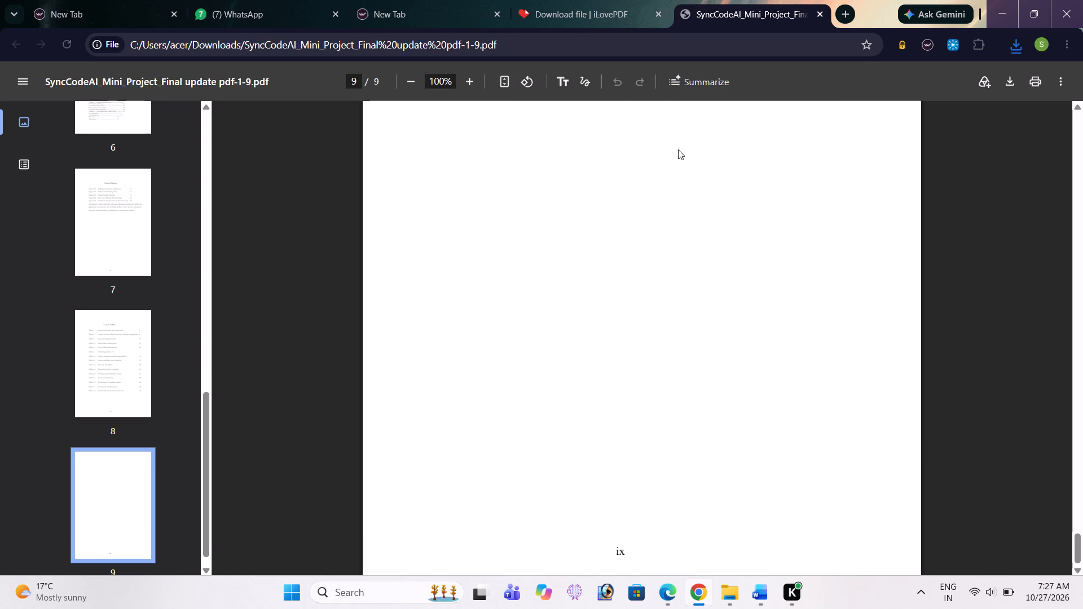
pyautogui.scroll(-1, 678, 149)
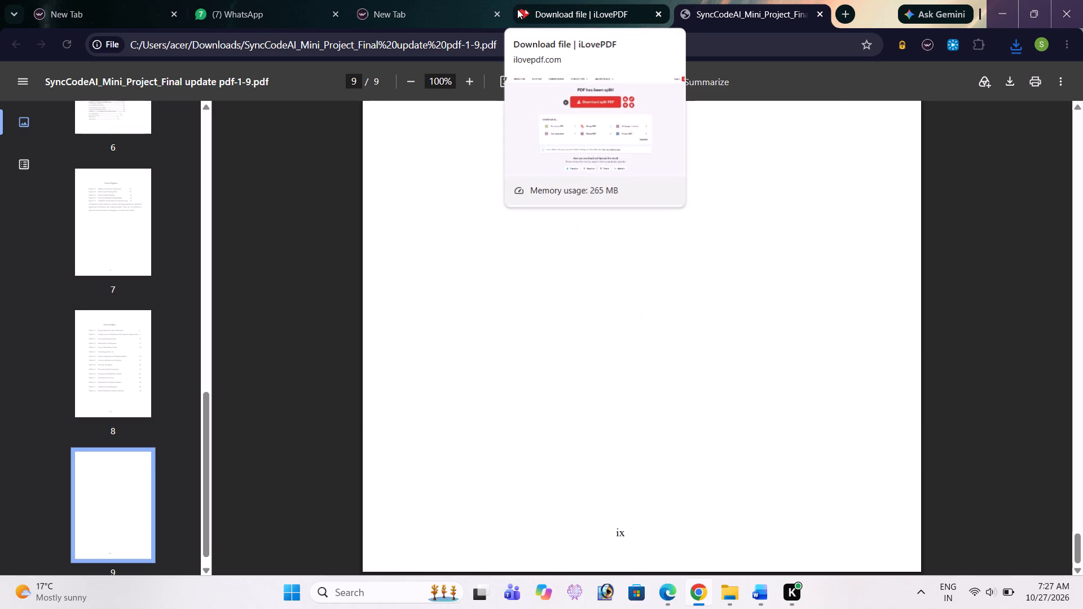
# Switch to the Downloads folder in File Explorer and open the Word document "SyncCodeAI_Mini_Project_Final (1)".
pyautogui.click(755, 605)
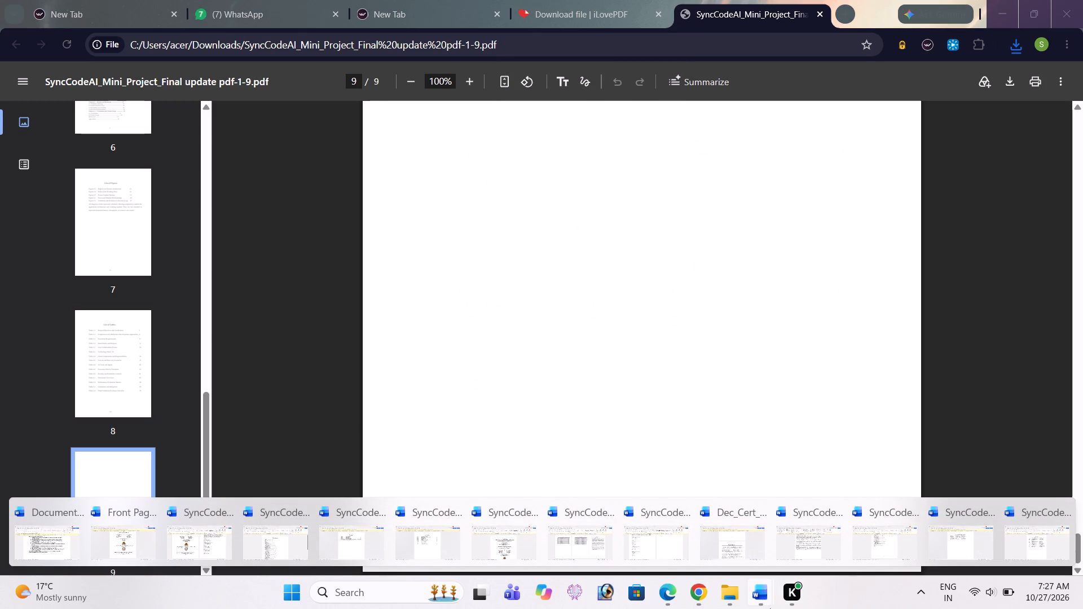
pyautogui.click(738, 608)
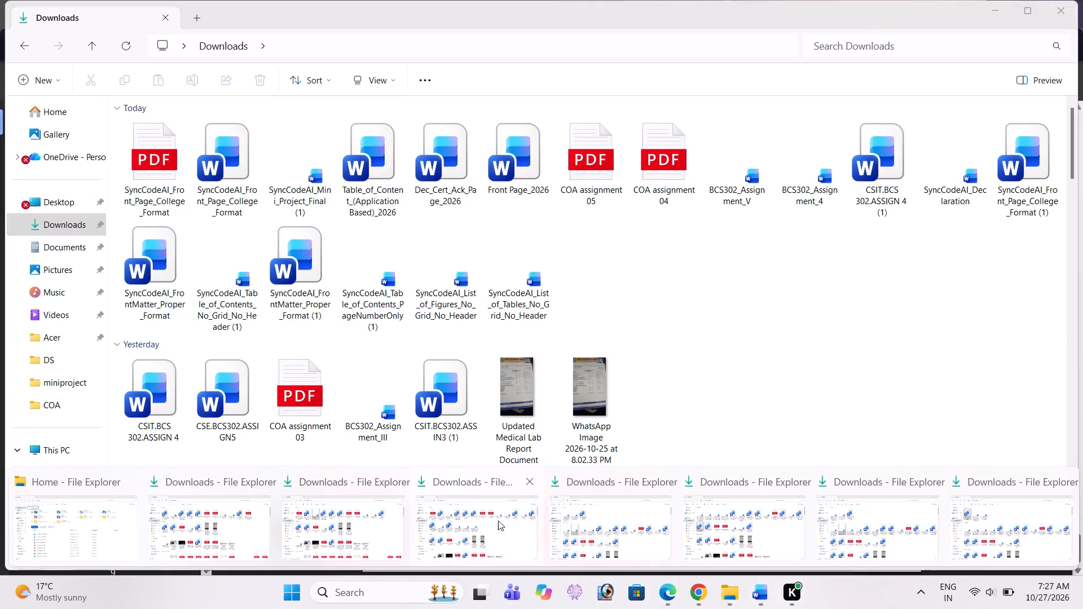
pyautogui.click(412, 515)
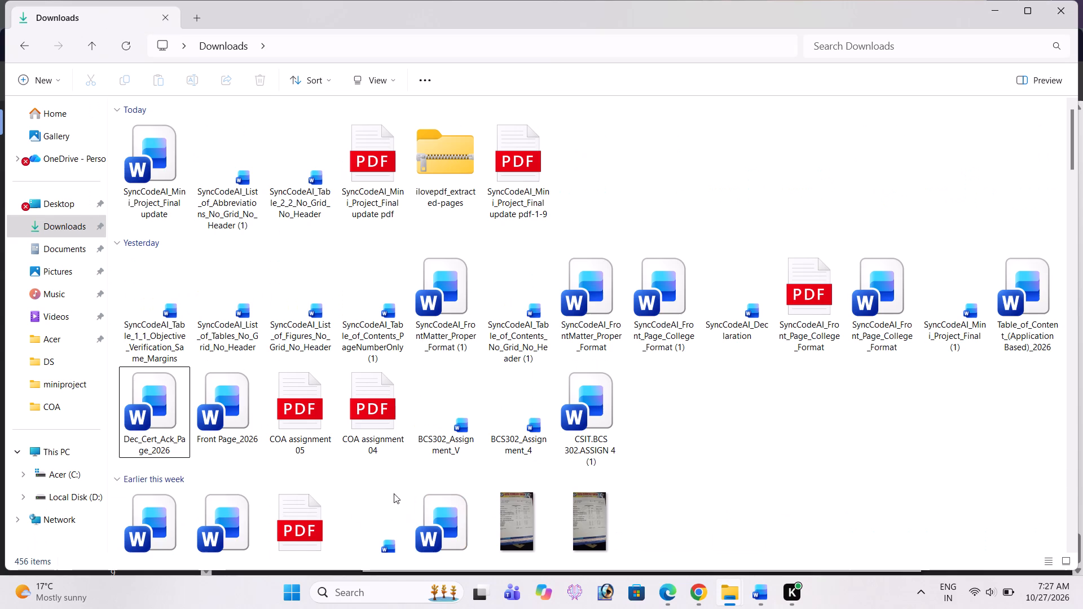
pyautogui.scroll(-1, 339, 395)
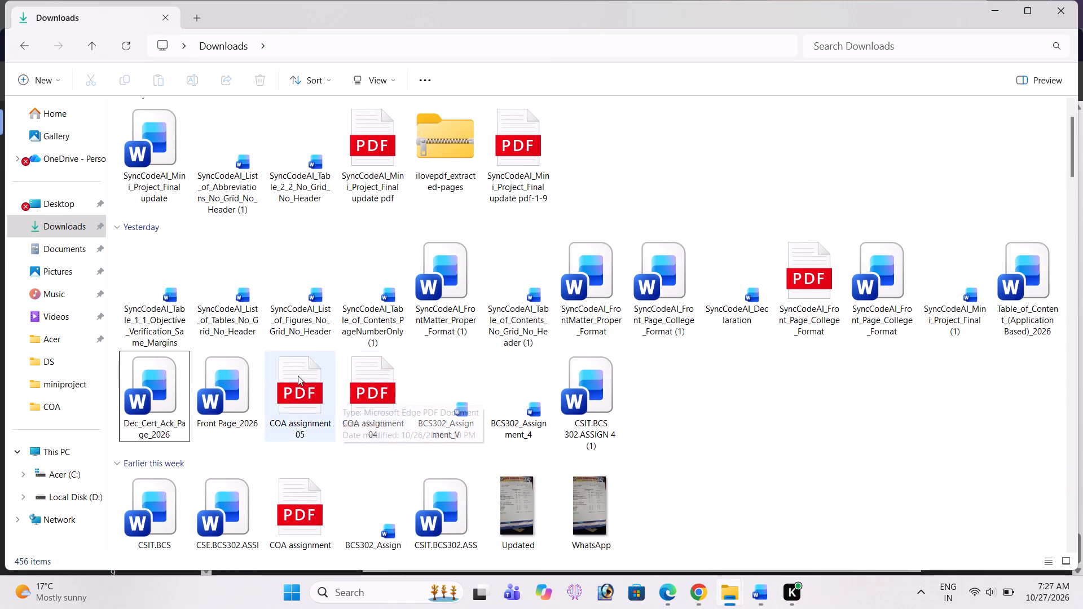
pyautogui.scroll(-1, 313, 349)
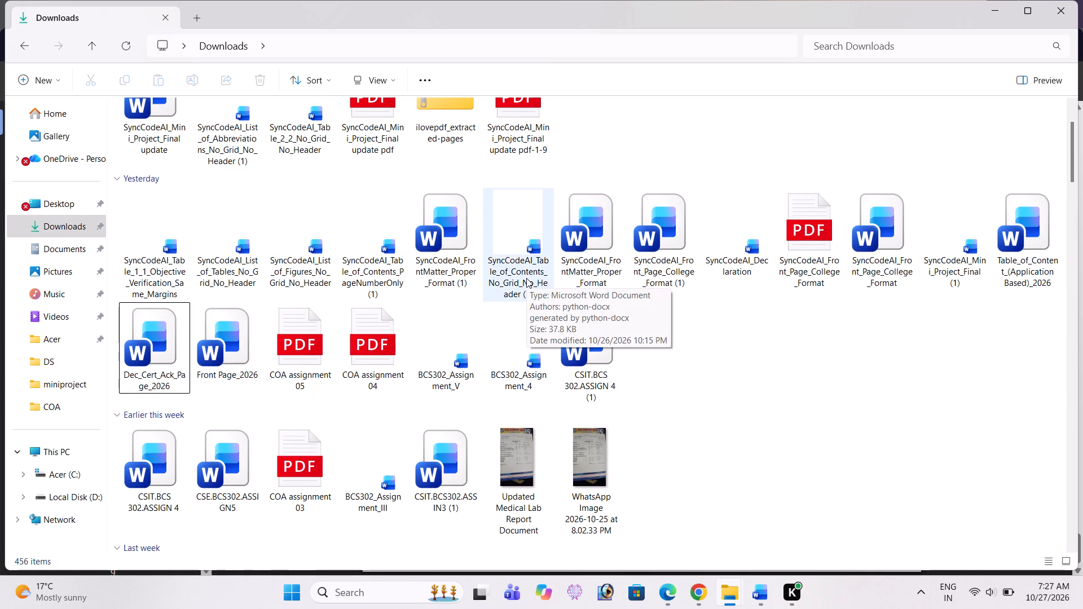
pyautogui.doubleClick(963, 236)
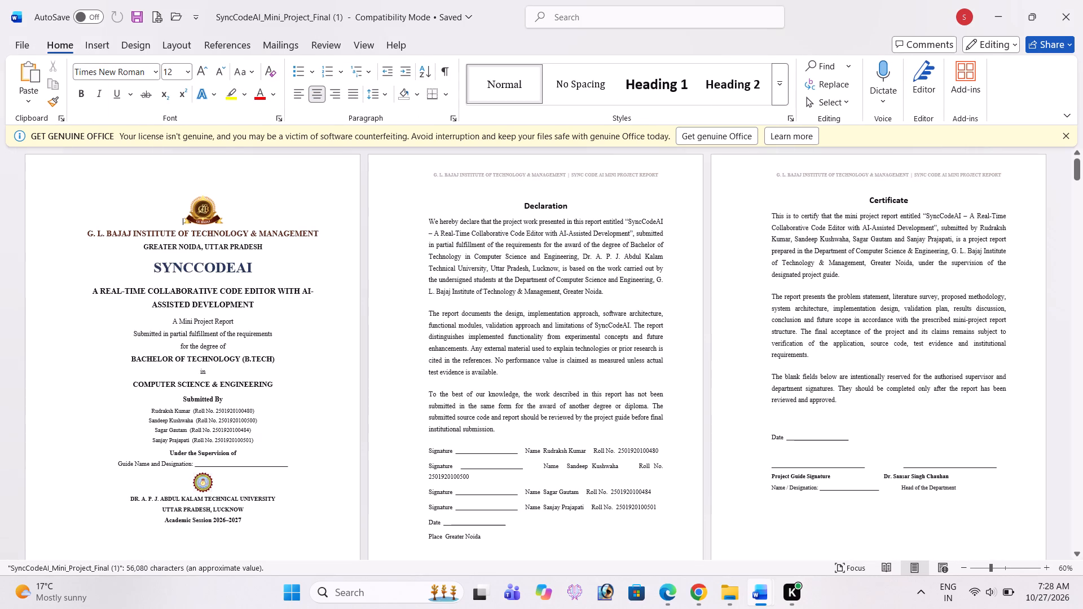
# Examine the report's front-matter pages in Word, from the Declaration through the List of Abbreviations to the start of Chapter 1.
pyautogui.scroll(-1, 775, 255)
pyautogui.scroll(-11, 460, 289)
pyautogui.scroll(1, 460, 289)
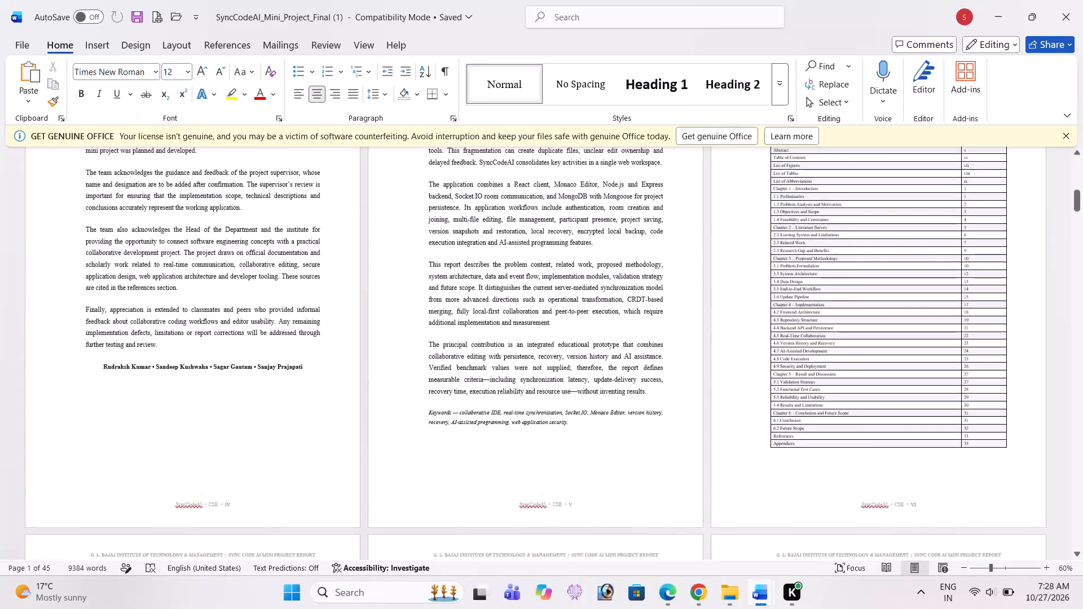
pyautogui.scroll(2, 460, 289)
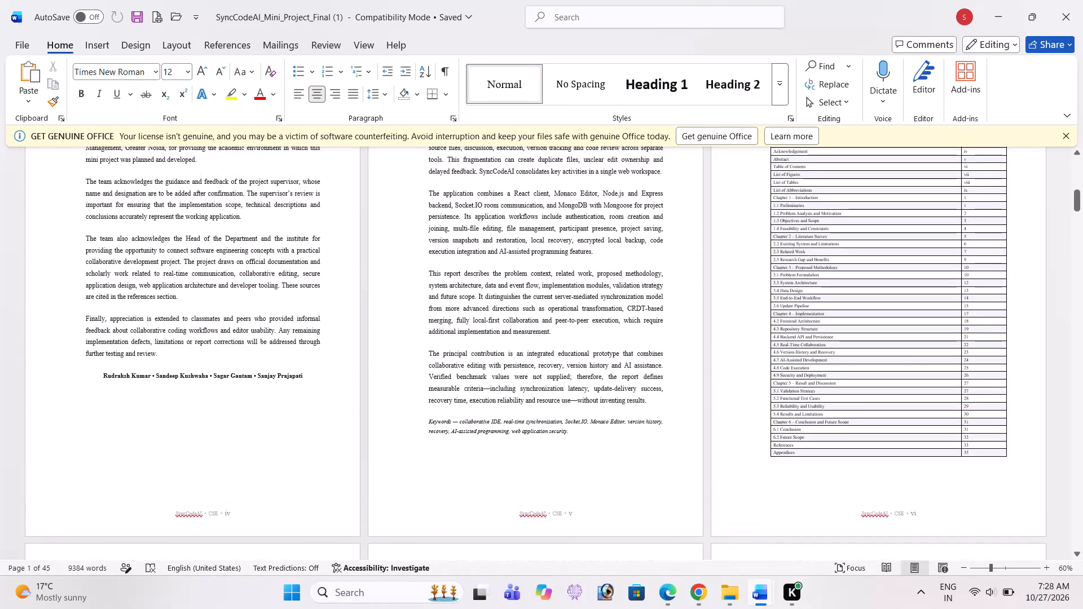
pyautogui.scroll(1, 460, 289)
pyautogui.scroll(-5, 460, 289)
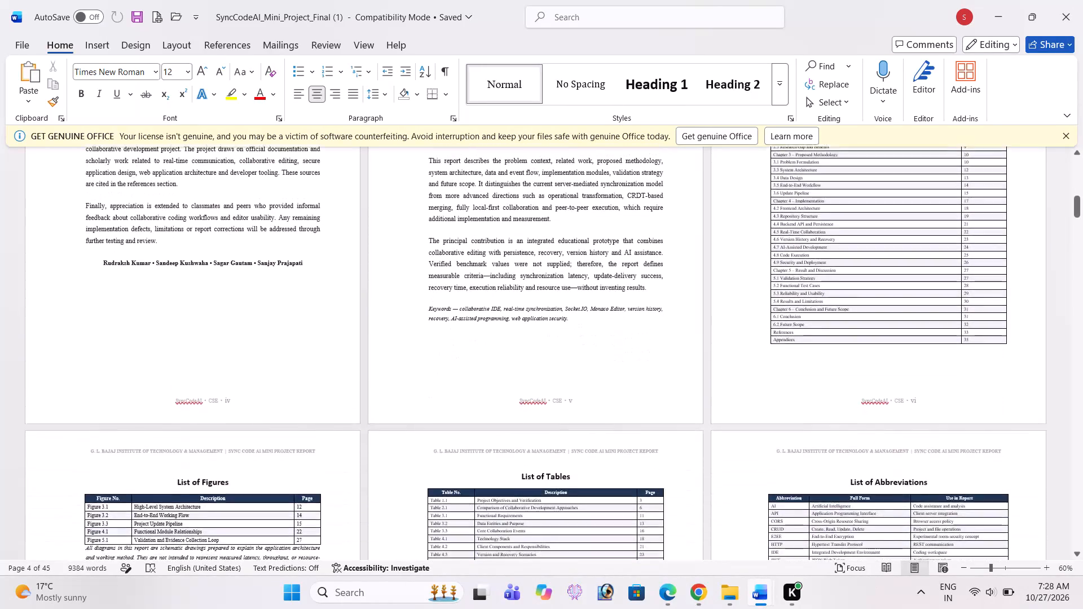
pyautogui.scroll(-9, 460, 289)
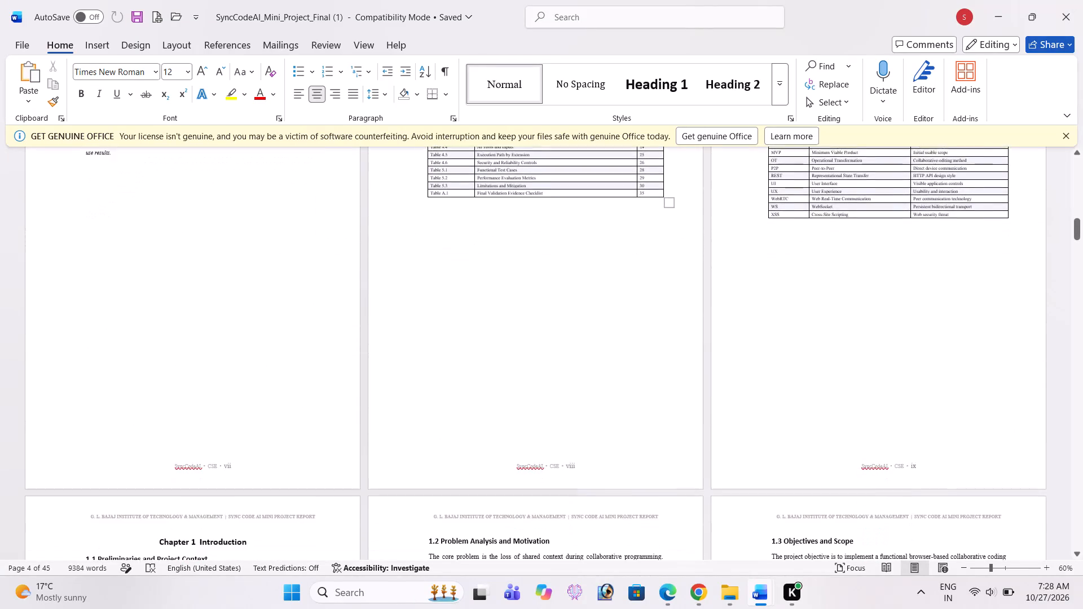
pyautogui.scroll(-3, 460, 286)
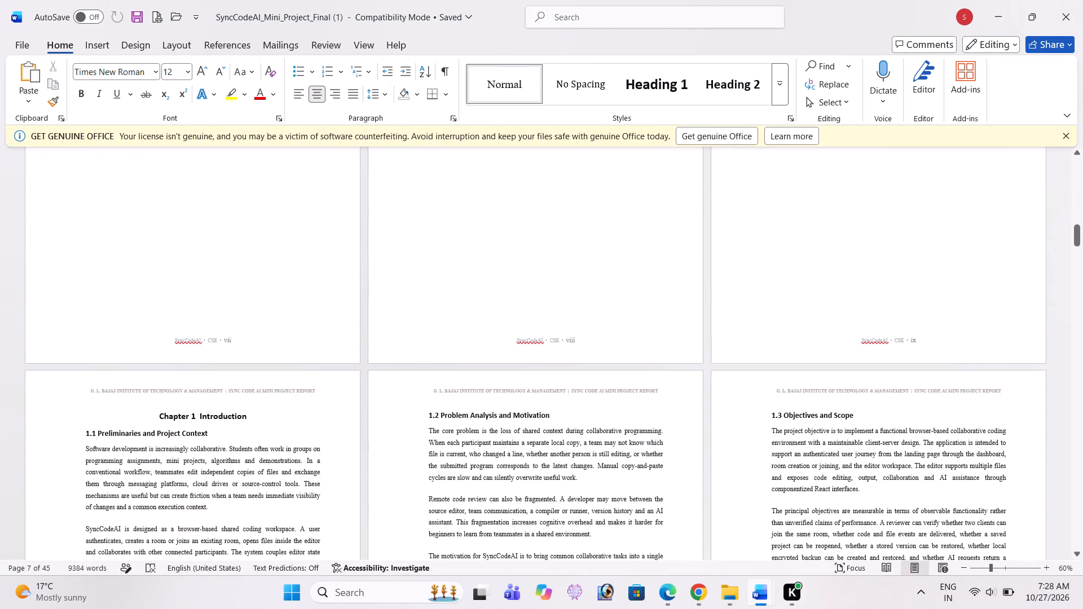
# Export the Word report as a PDF named "SyncCodeAI_Mini_Project_Final (1) page no 11" in the Downloads folder.
pyautogui.click(173, 16)
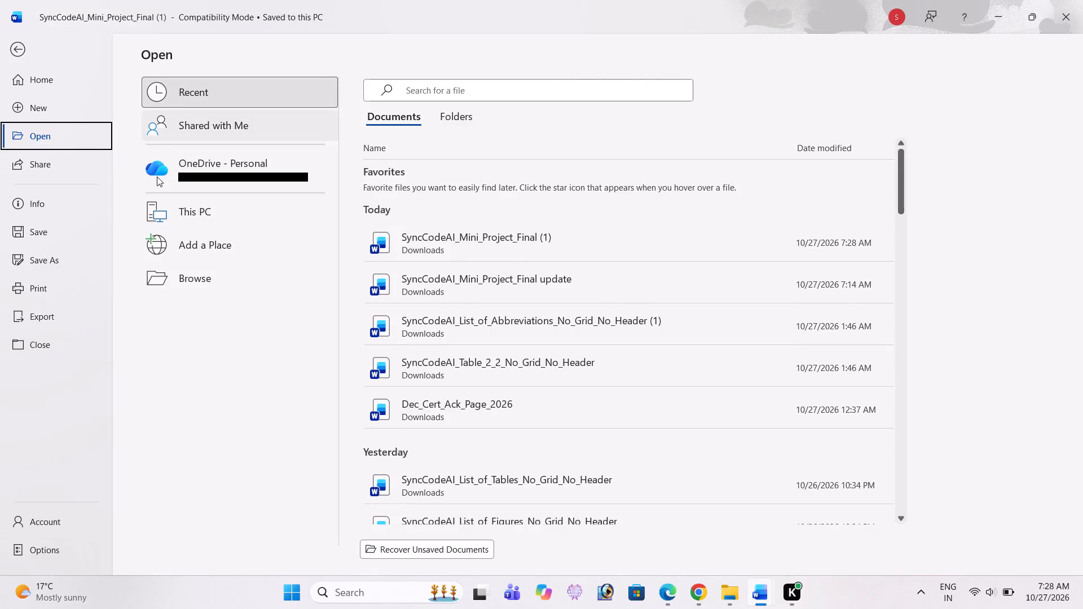
pyautogui.click(50, 308)
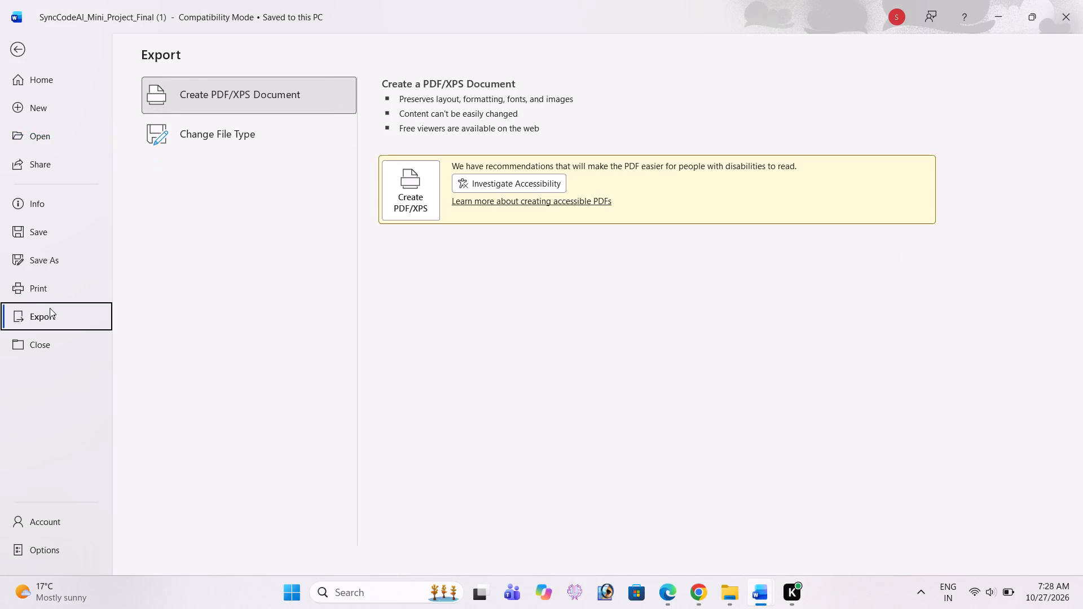
pyautogui.click(407, 187)
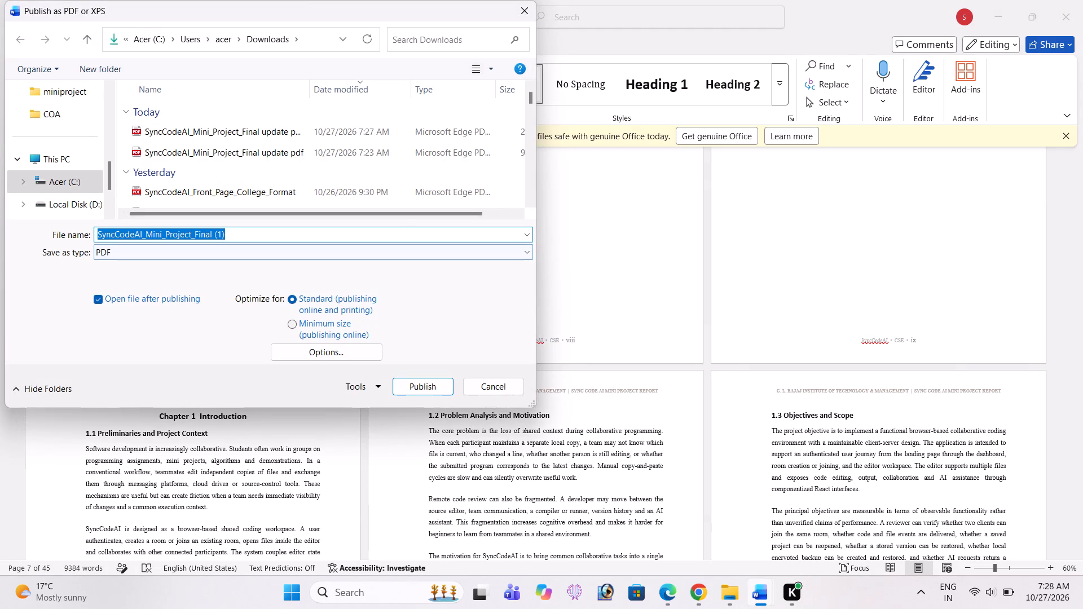
pyautogui.click(241, 236)
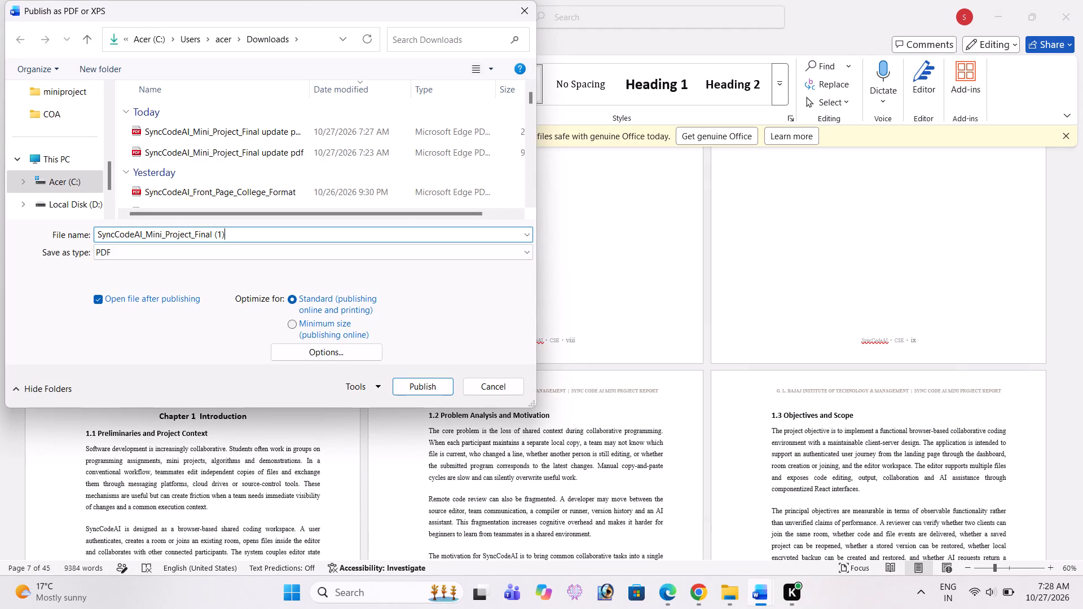
pyautogui.press('space')
pyautogui.press('p')
pyautogui.write('age no')
pyautogui.press('space')
pyautogui.write('11')
pyautogui.click(409, 394)
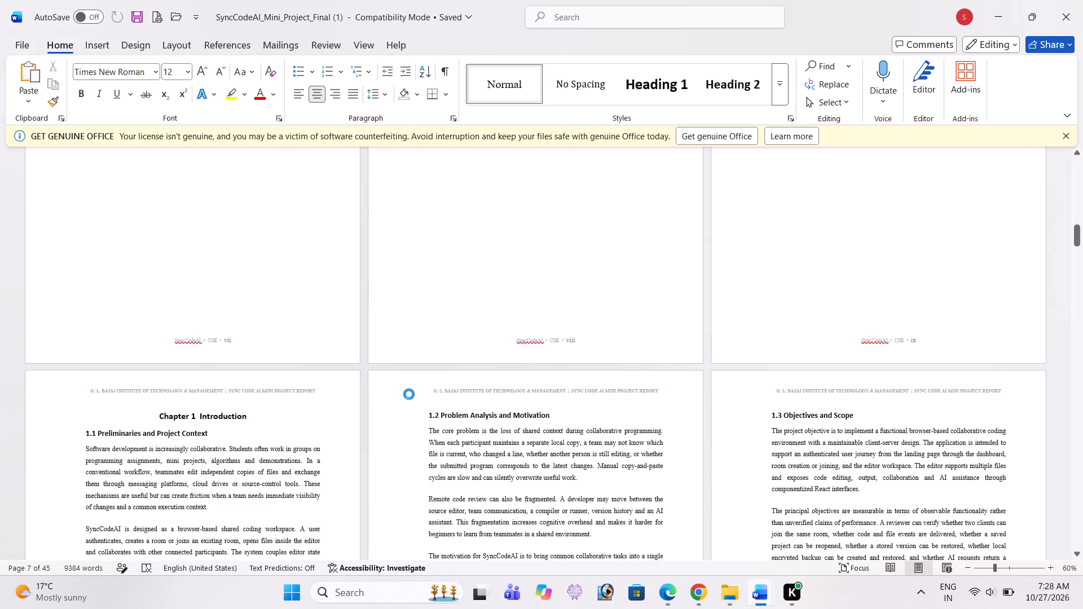
# Examine the published PDF from the cover page through the front matter and Chapter 1 to Table 2.1, including the page numbering.
pyautogui.scroll(-2, 409, 394)
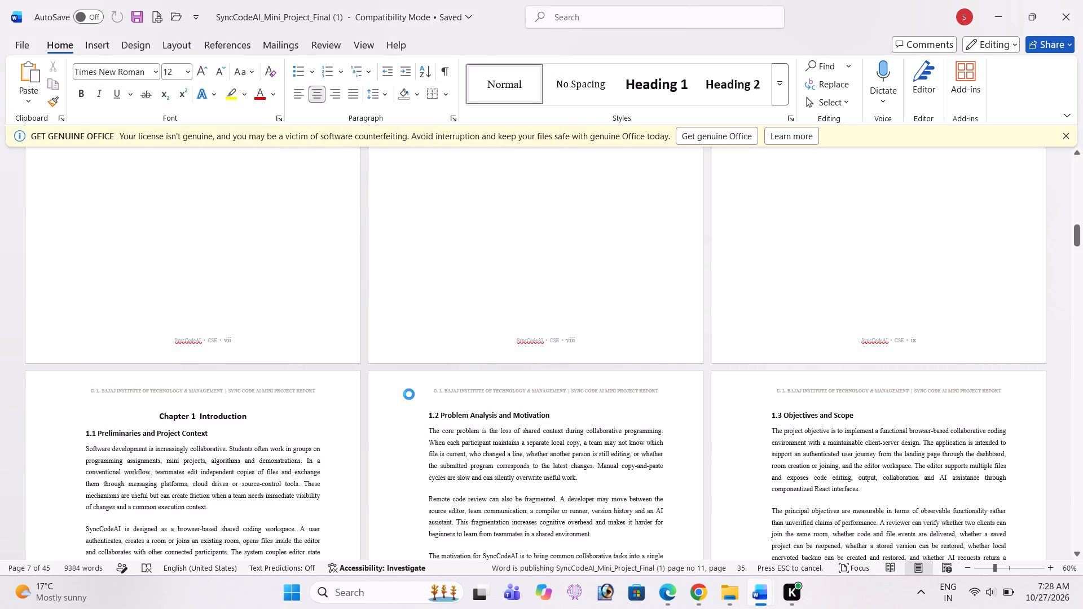
pyautogui.scroll(-9, 409, 394)
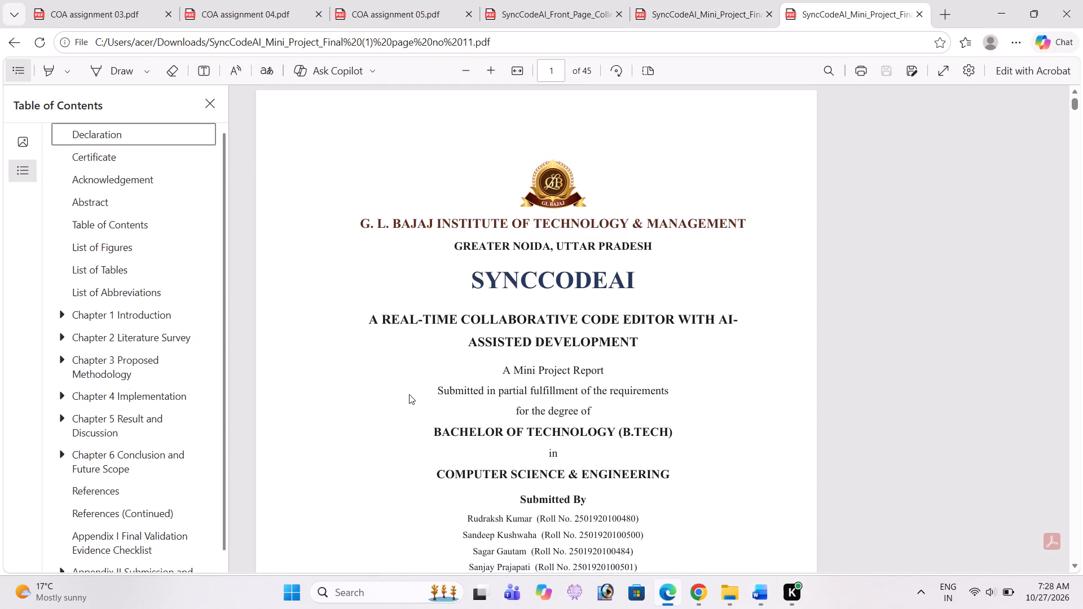
pyautogui.scroll(-8, 409, 394)
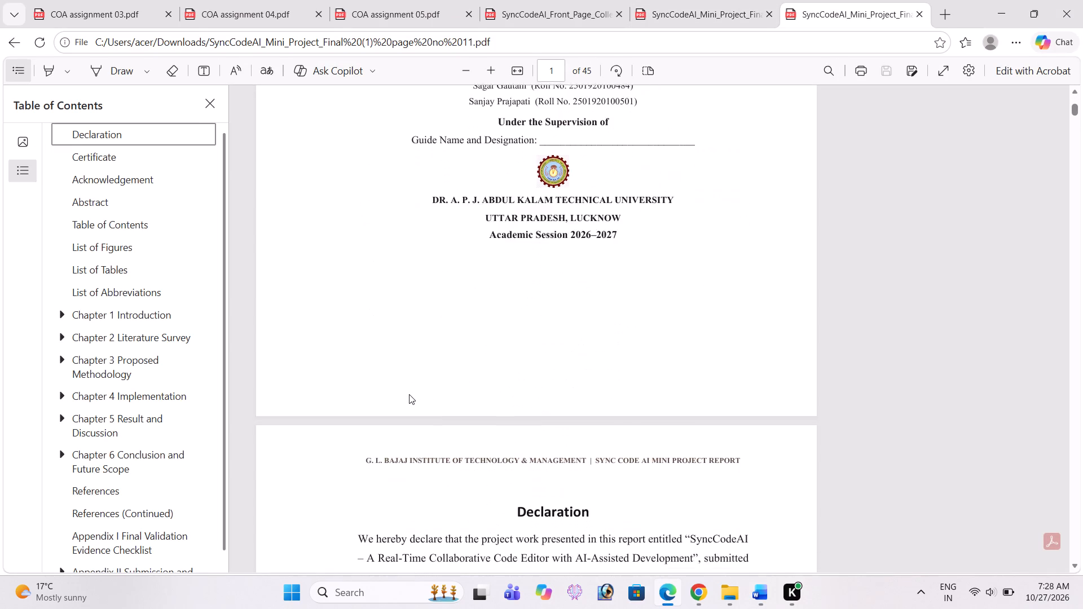
pyautogui.scroll(-20, 409, 394)
pyautogui.scroll(-2, 409, 394)
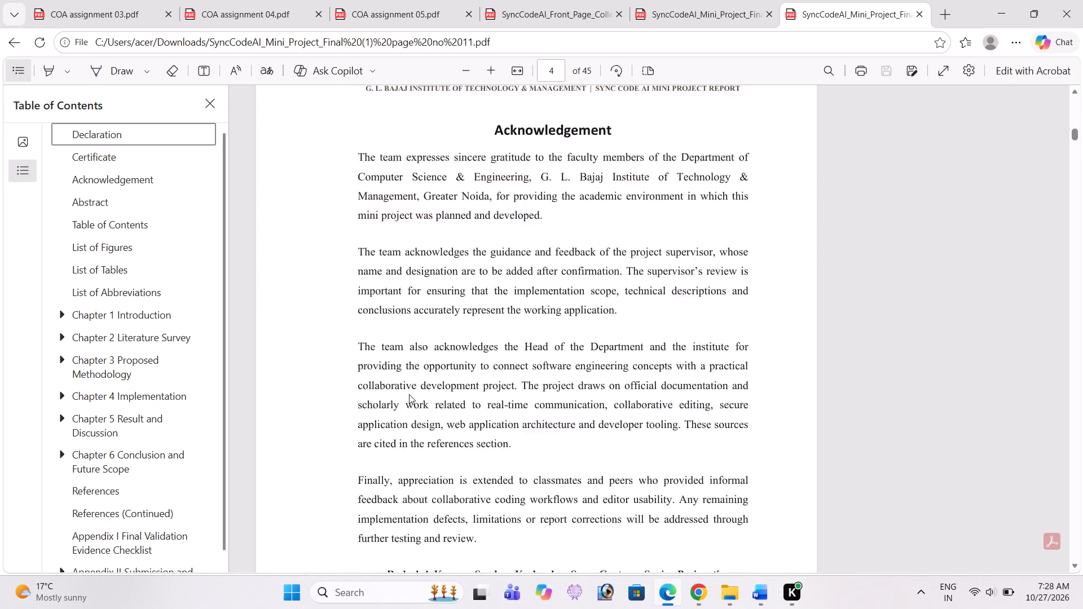
pyautogui.scroll(-20, 409, 394)
pyautogui.scroll(-2, 409, 394)
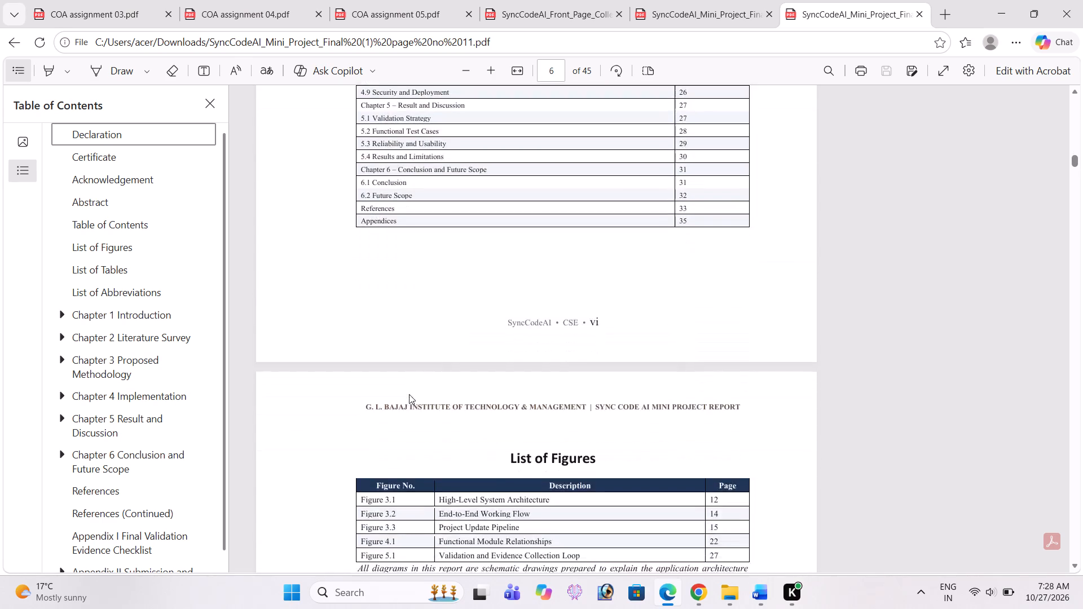
pyautogui.scroll(-20, 409, 394)
pyautogui.scroll(-2, 409, 394)
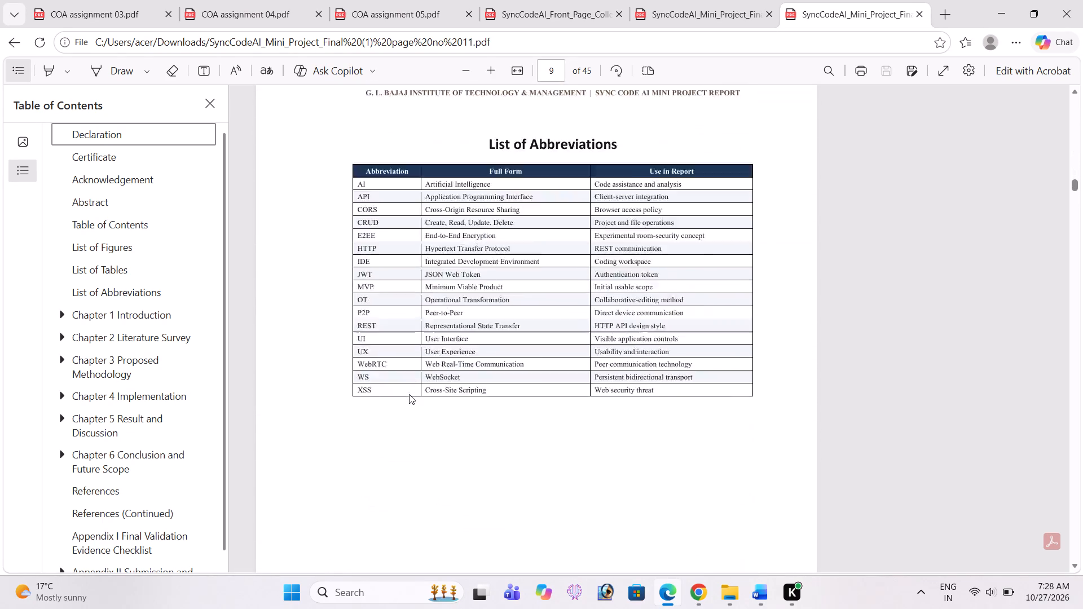
pyautogui.scroll(-16, 409, 394)
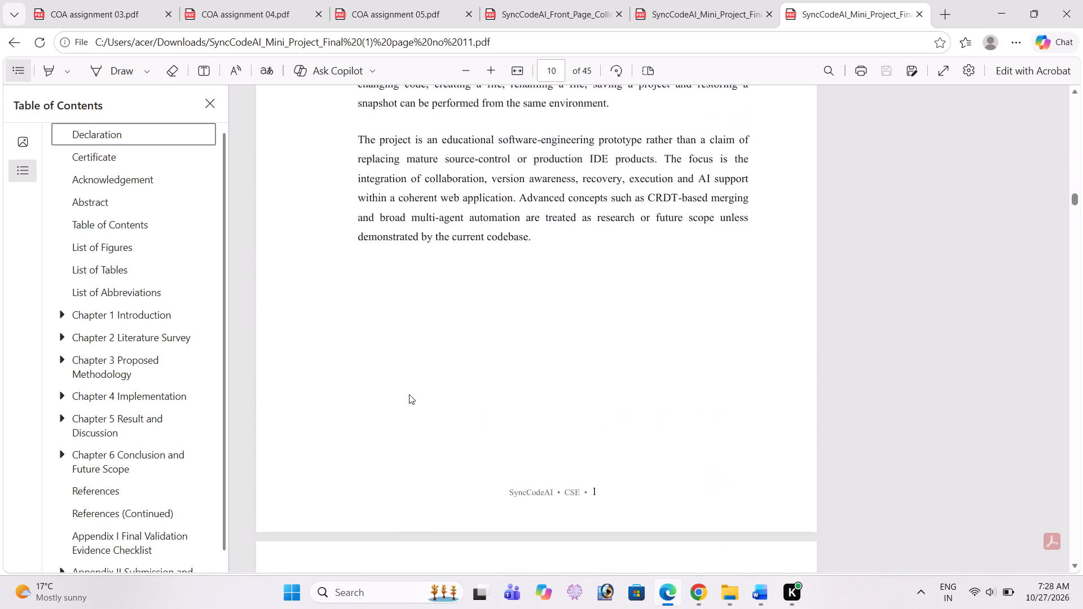
pyautogui.scroll(-7, 409, 394)
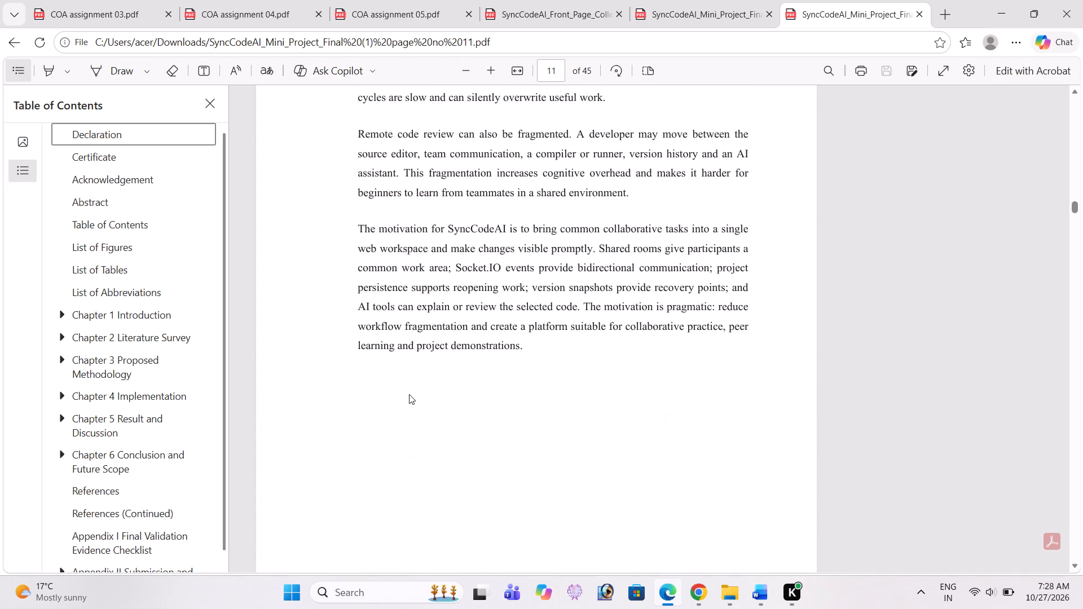
pyautogui.scroll(-16, 409, 394)
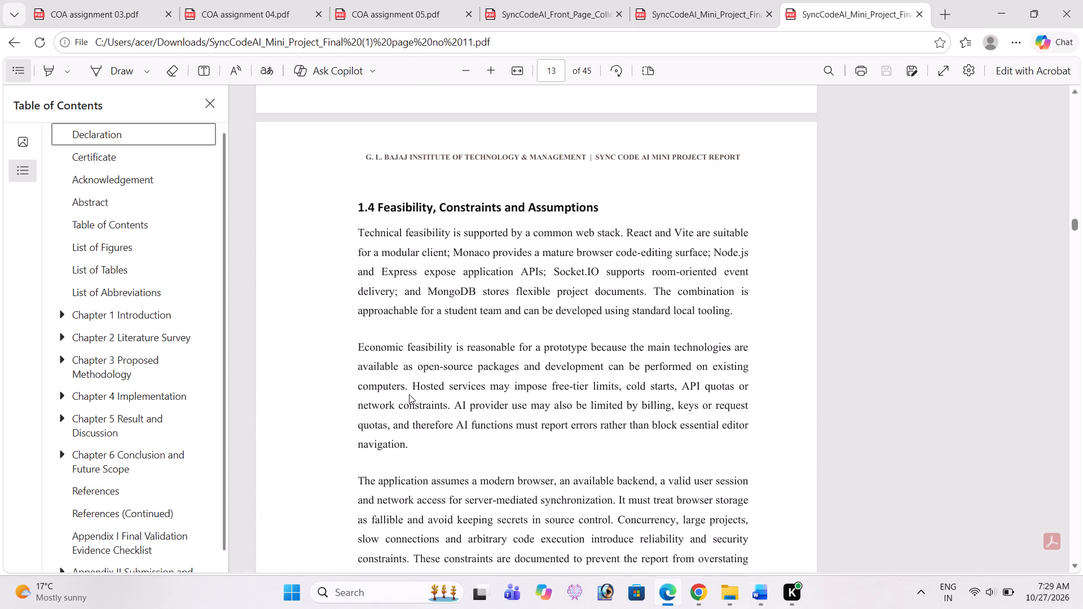
pyautogui.scroll(-16, 409, 394)
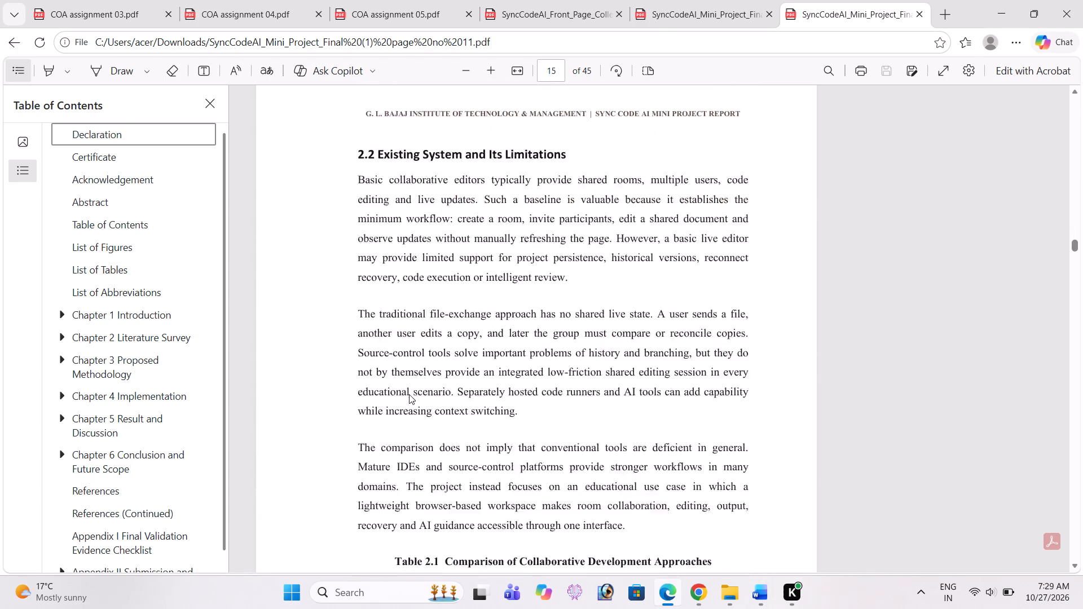
pyautogui.scroll(-5, 409, 394)
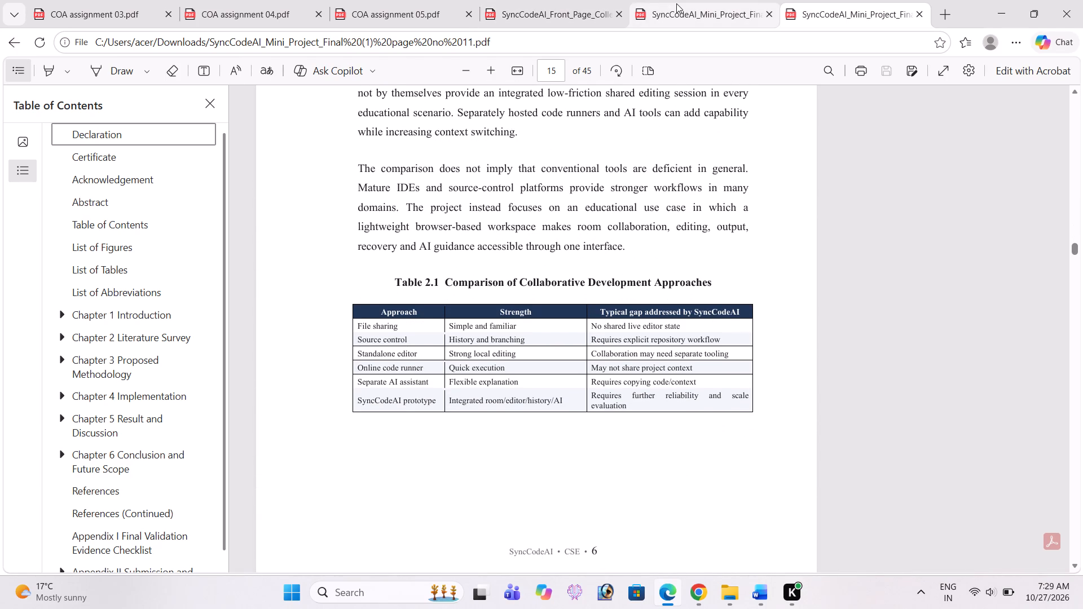
pyautogui.scroll(2, 676, 3)
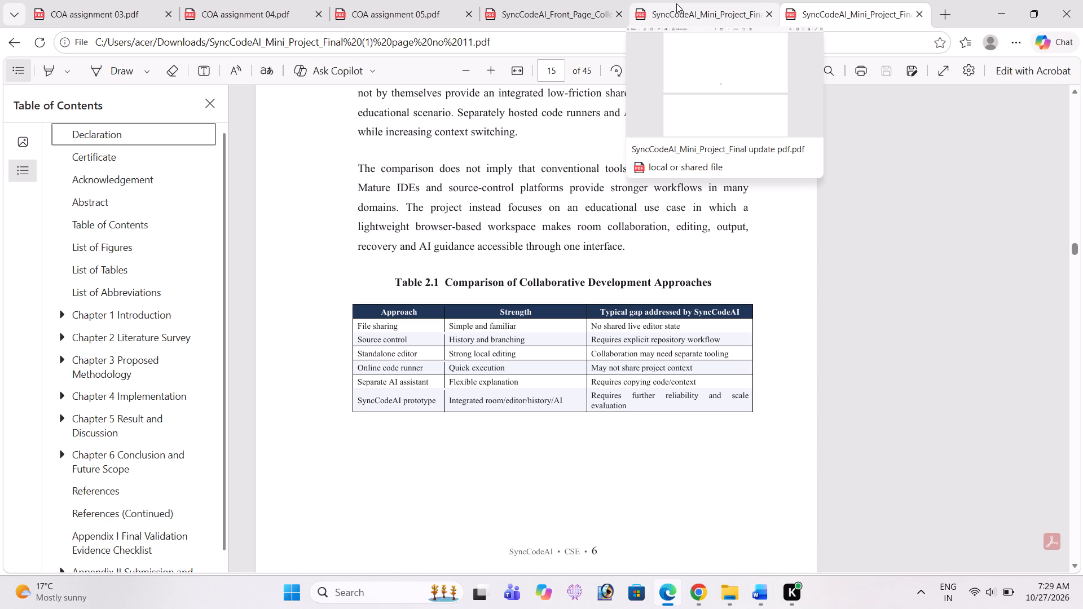
pyautogui.scroll(2, 676, 3)
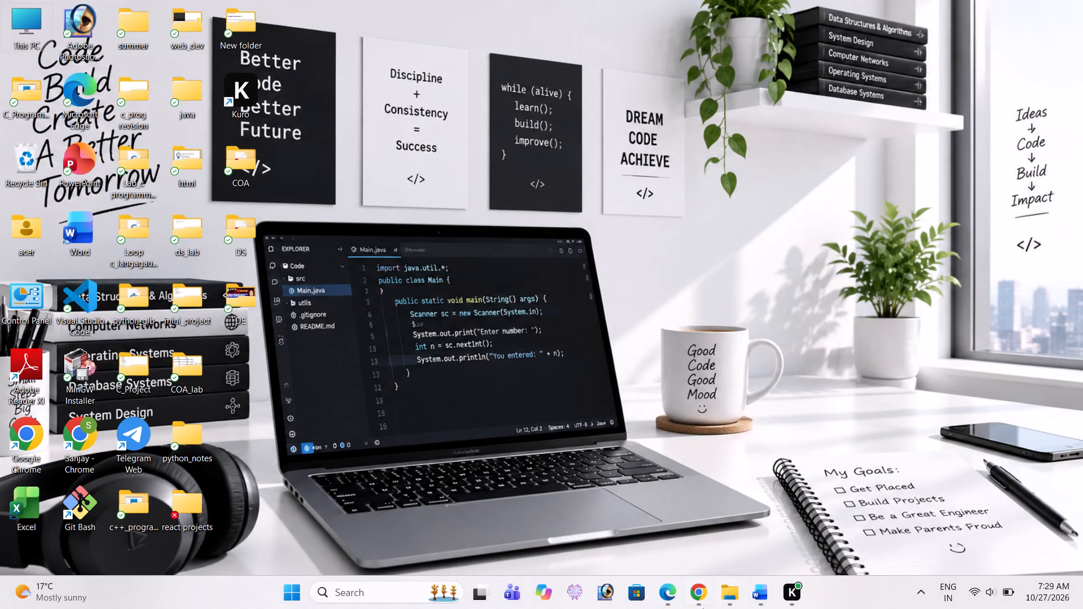
# Switch to iLovePDF in Chrome and load "SyncCodeAI_Mini_Project_Final (1) page no 11" into a new Split PDF task.
pyautogui.click(681, 607)
pyautogui.click(696, 603)
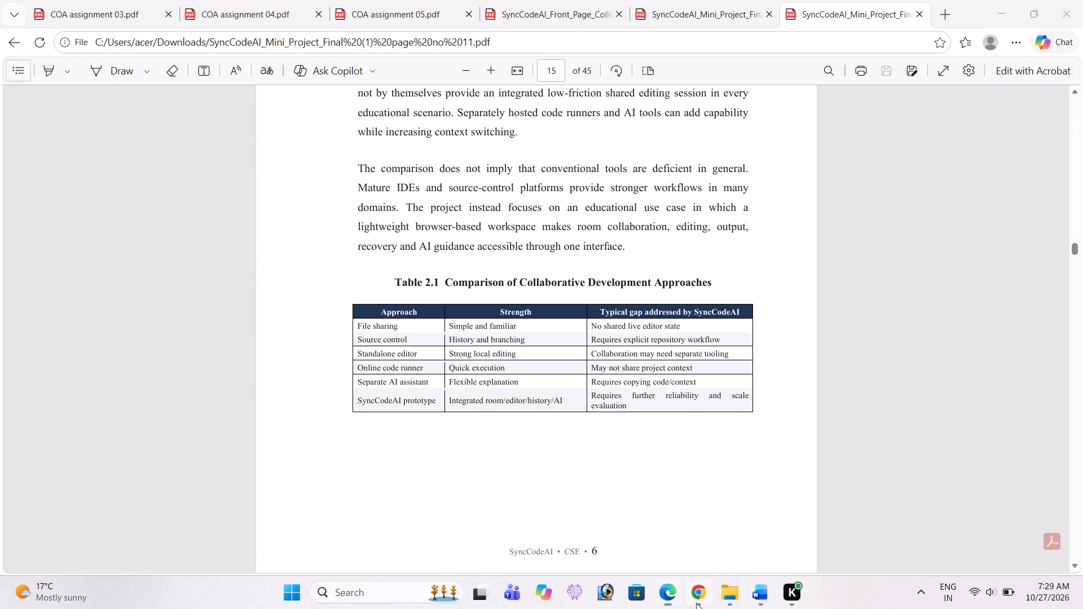
pyautogui.click(535, 17)
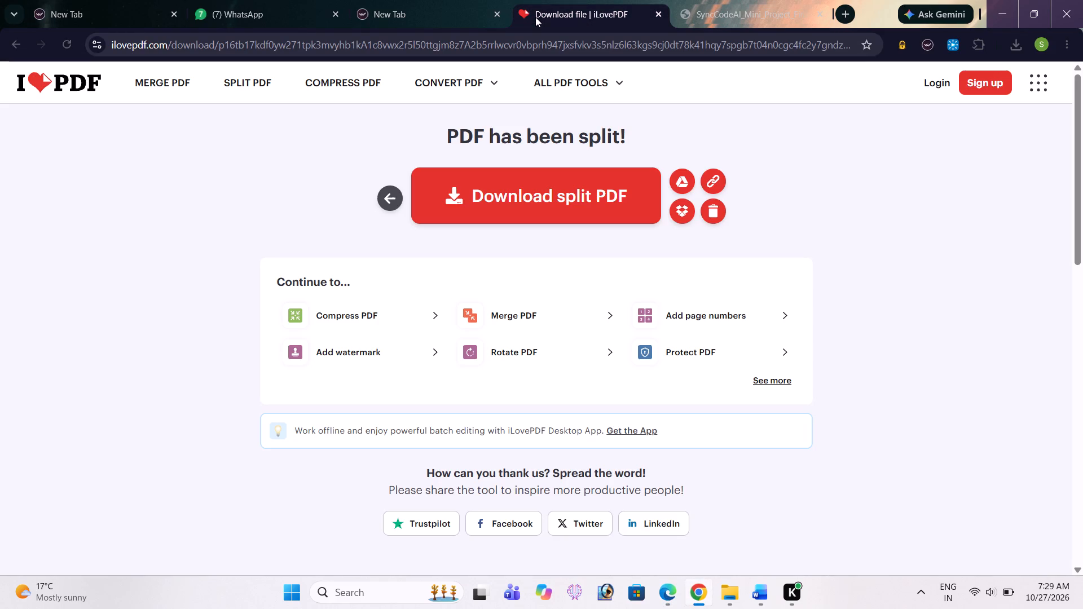
pyautogui.click(395, 196)
pyautogui.click(486, 271)
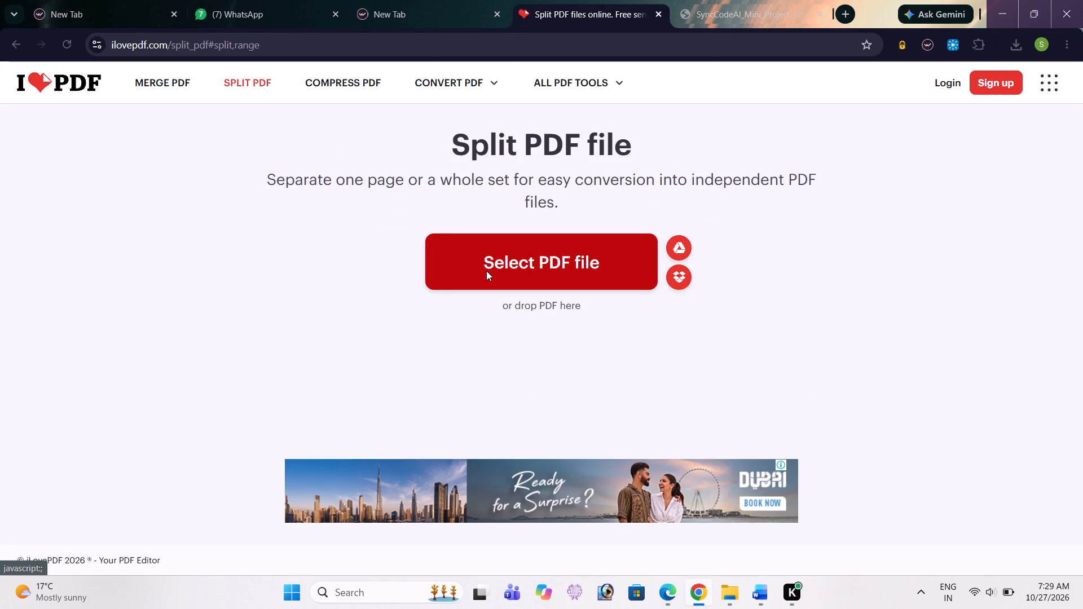
pyautogui.click(195, 116)
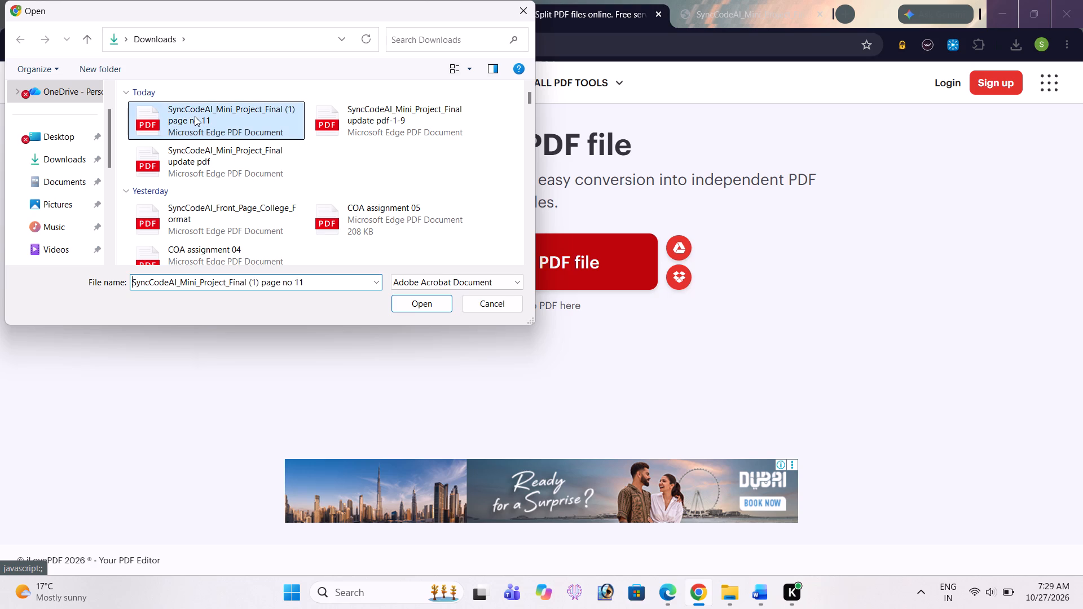
pyautogui.click(407, 304)
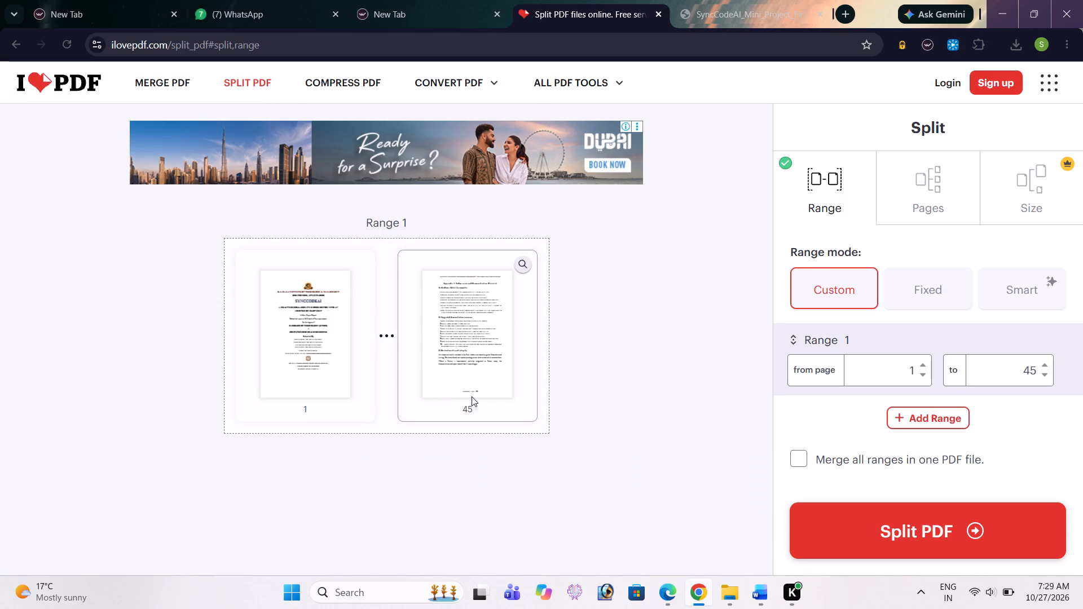
pyautogui.click(925, 376)
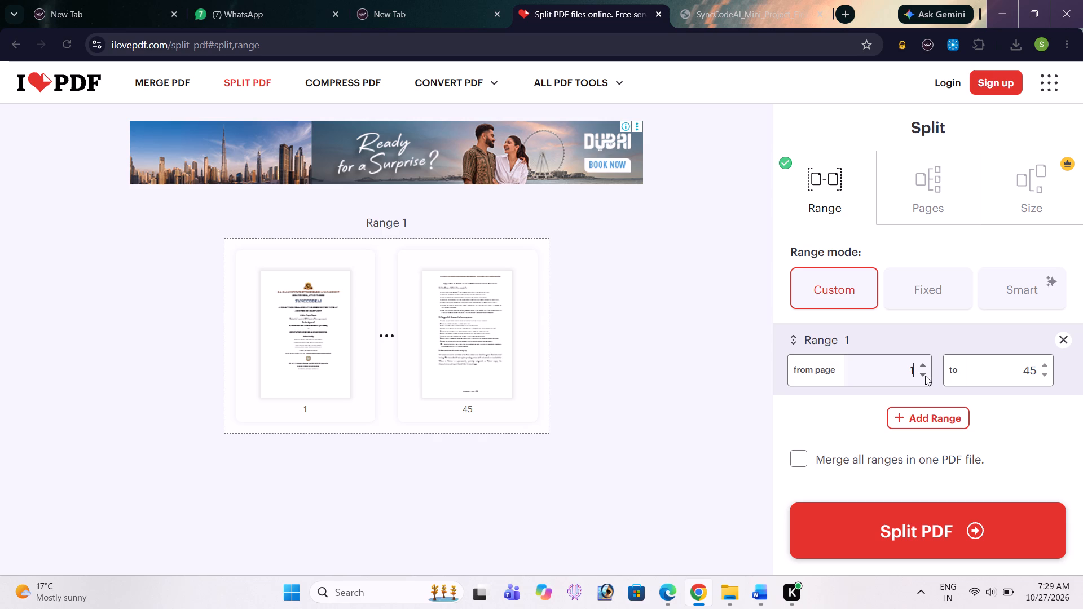
pyautogui.click(920, 366)
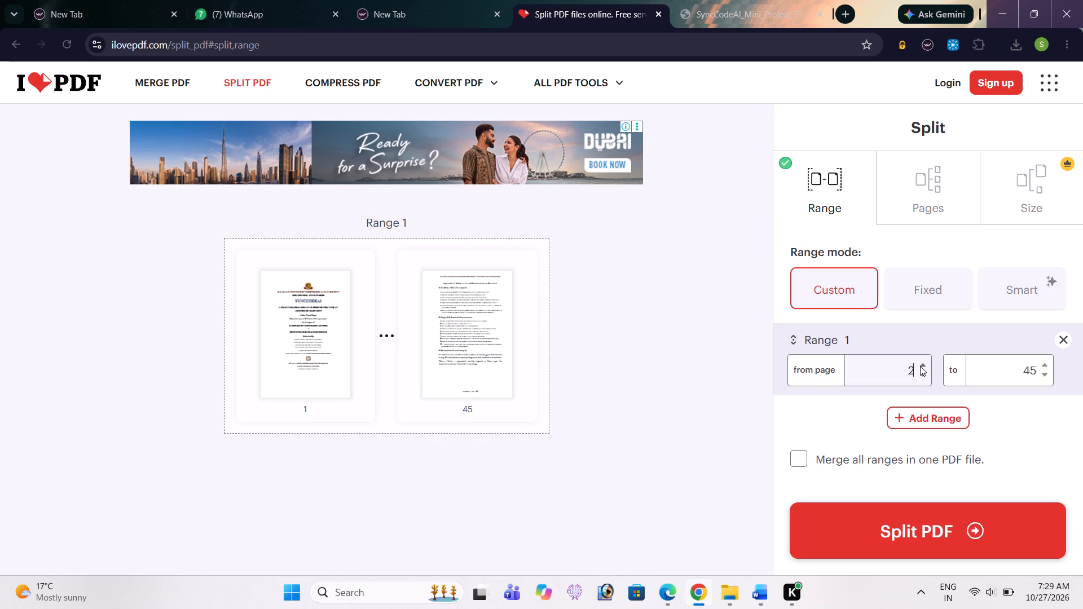
pyautogui.click(920, 366)
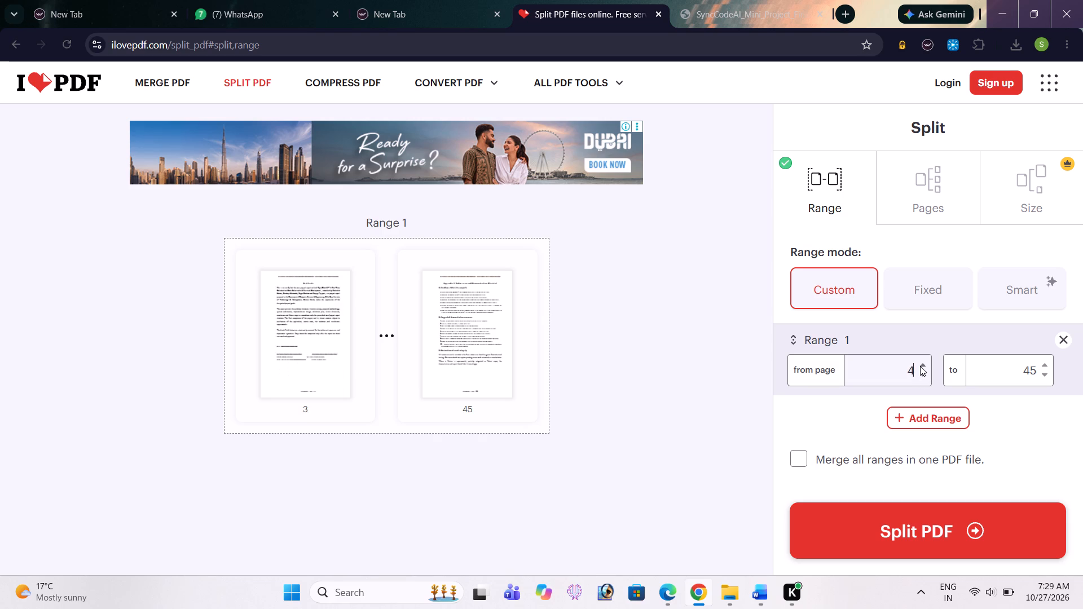
pyautogui.doubleClick(920, 366)
pyautogui.click(920, 366)
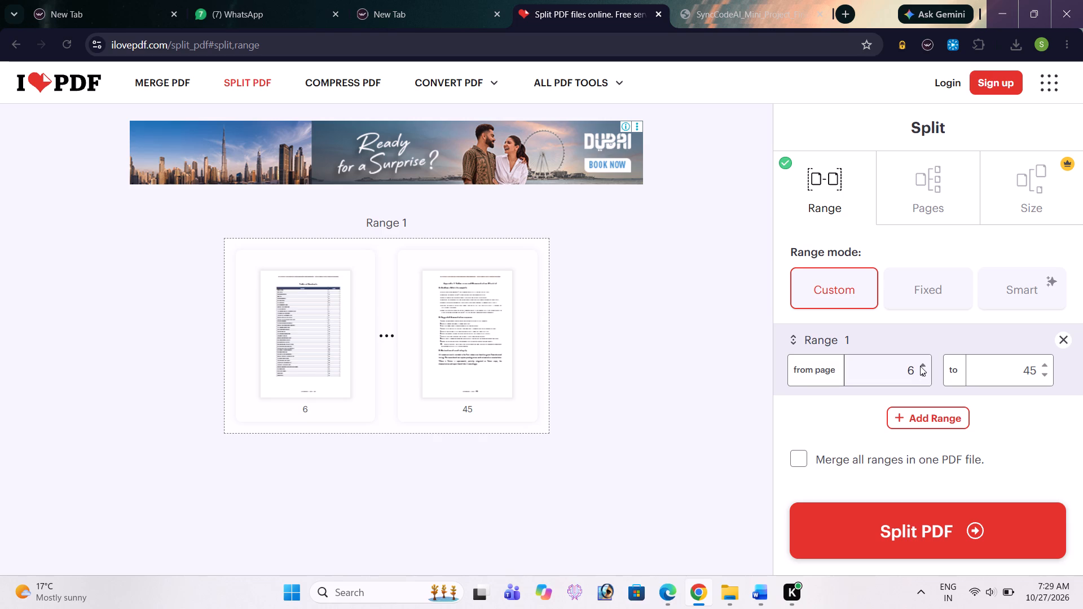
pyautogui.click(920, 366)
pyautogui.click(920, 366)
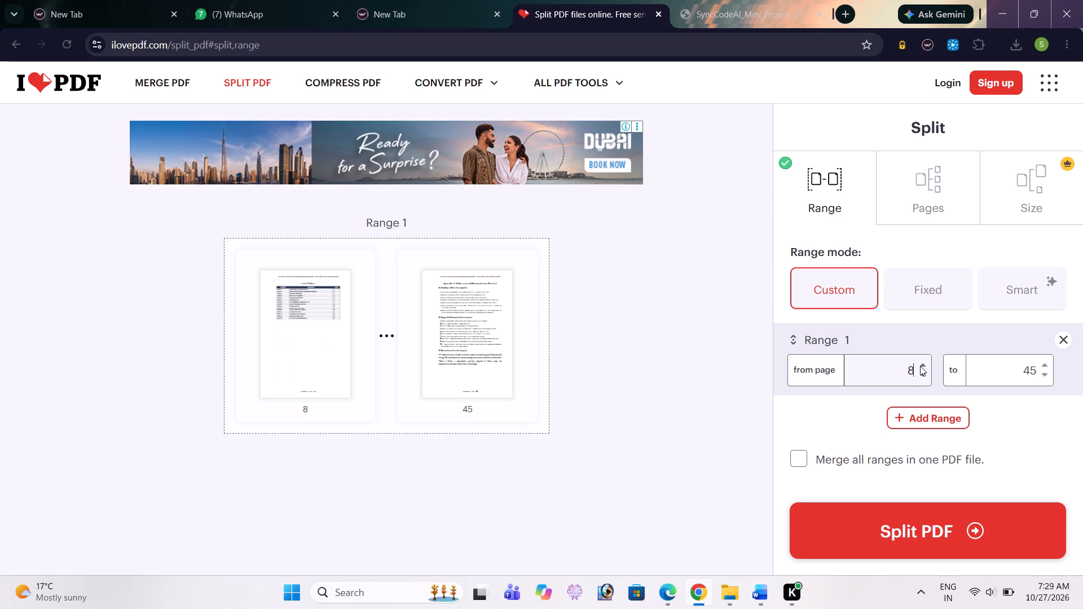
pyautogui.click(920, 366)
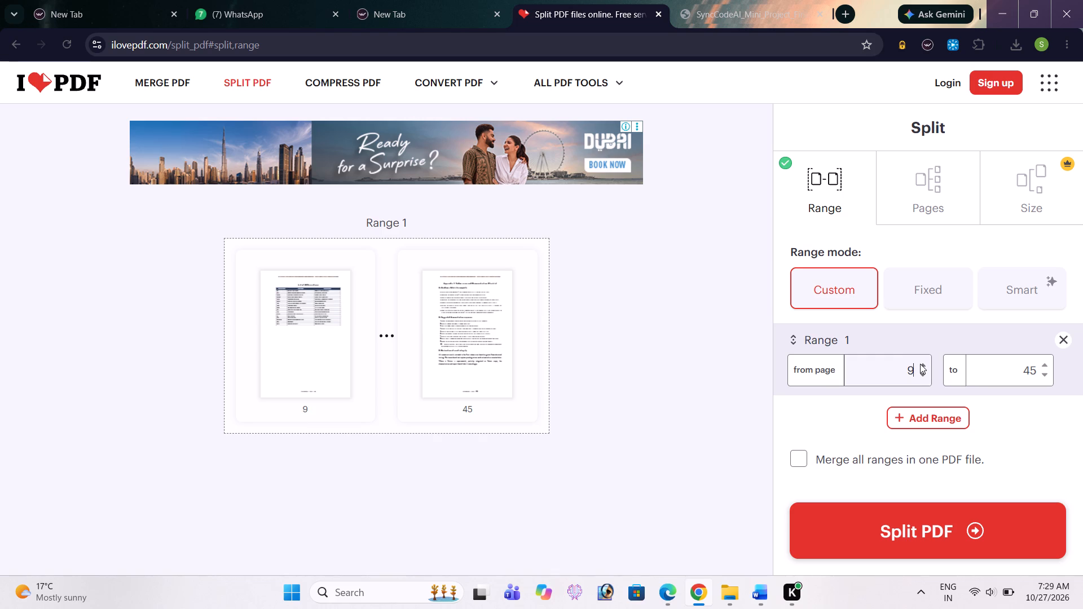
pyautogui.click(920, 364)
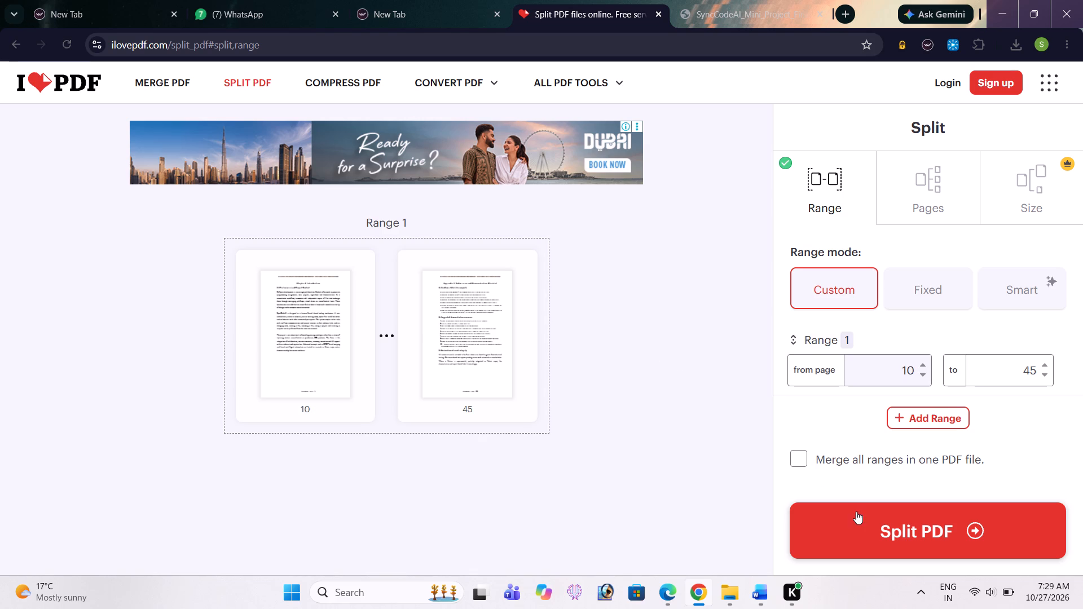
pyautogui.click(990, 536)
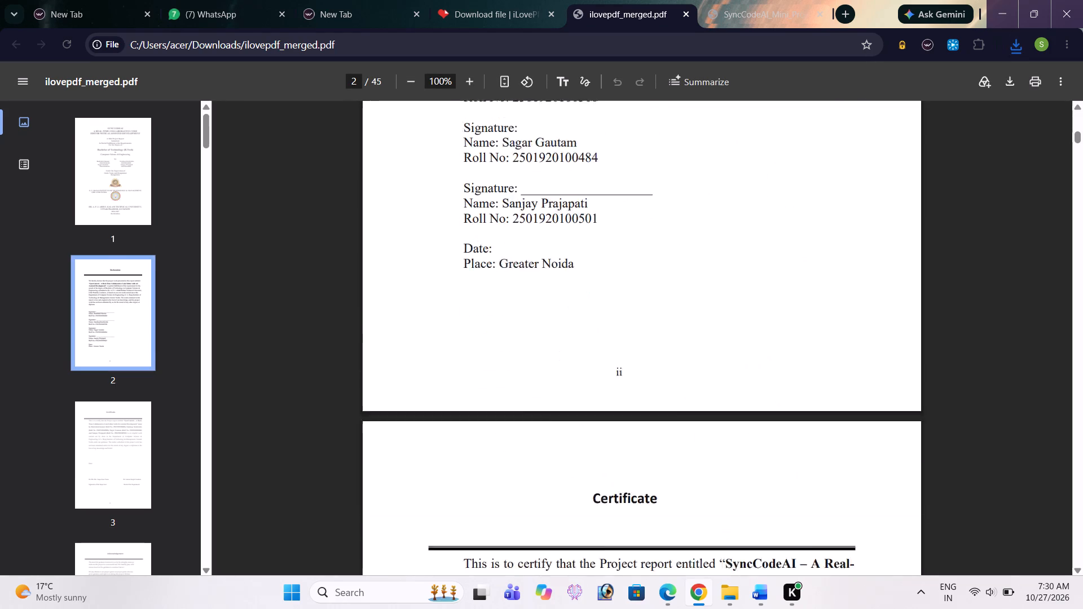
pyautogui.scroll(-20, 767, 224)
pyautogui.scroll(-11, 767, 224)
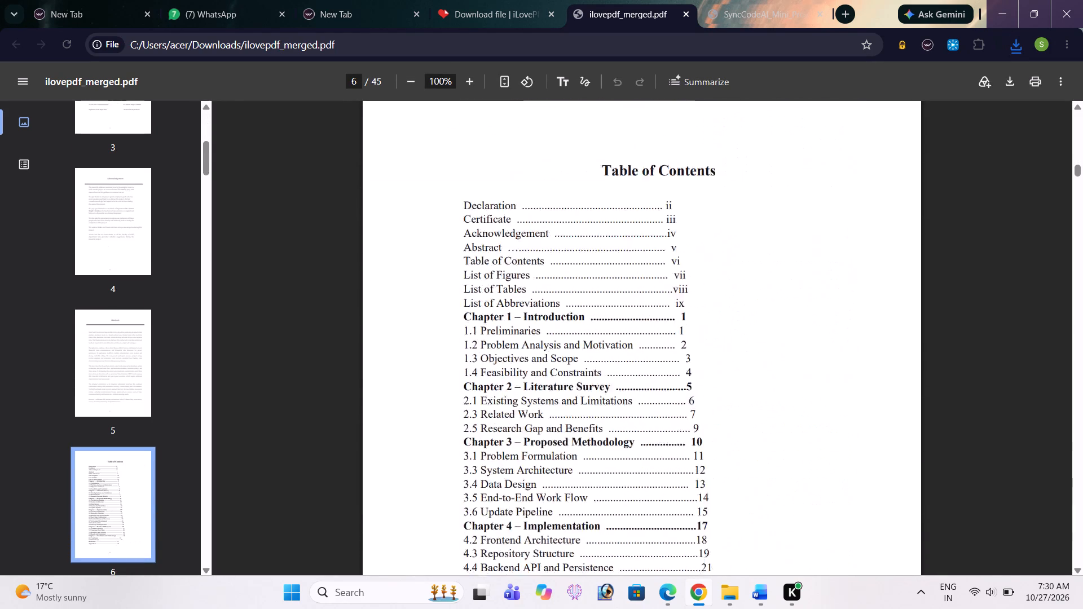
pyautogui.scroll(-19, 767, 224)
pyautogui.scroll(4, 767, 224)
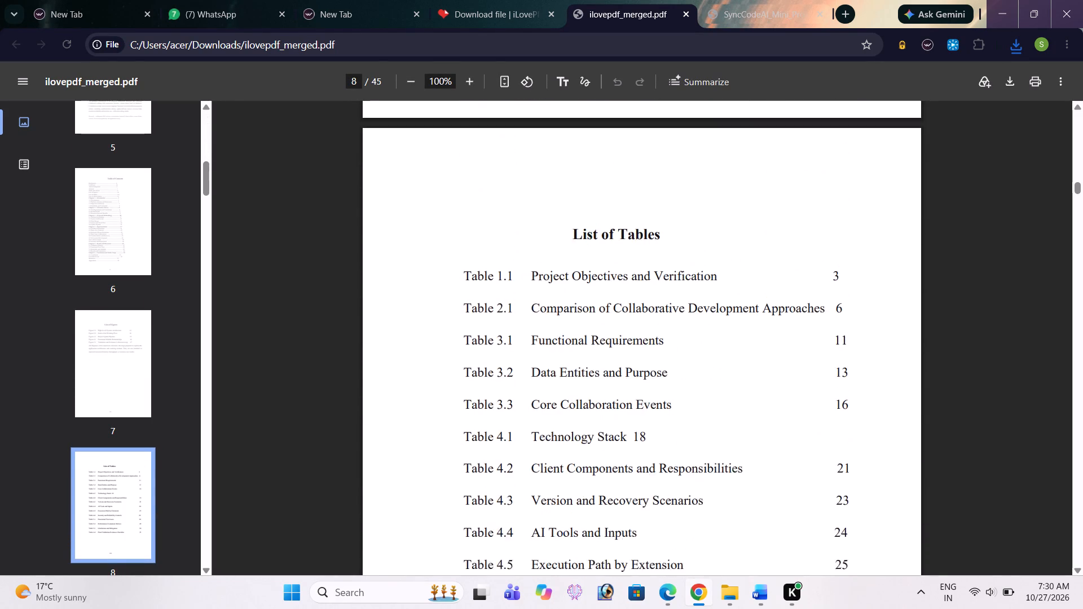
pyautogui.scroll(4, 767, 224)
pyautogui.scroll(-8, 767, 224)
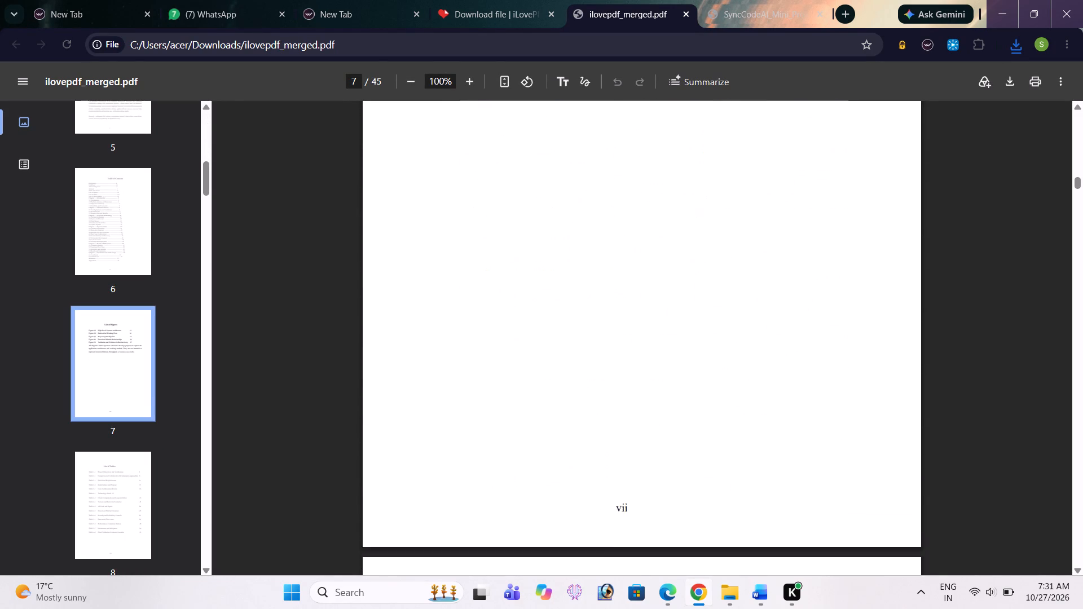
pyautogui.scroll(-11, 767, 224)
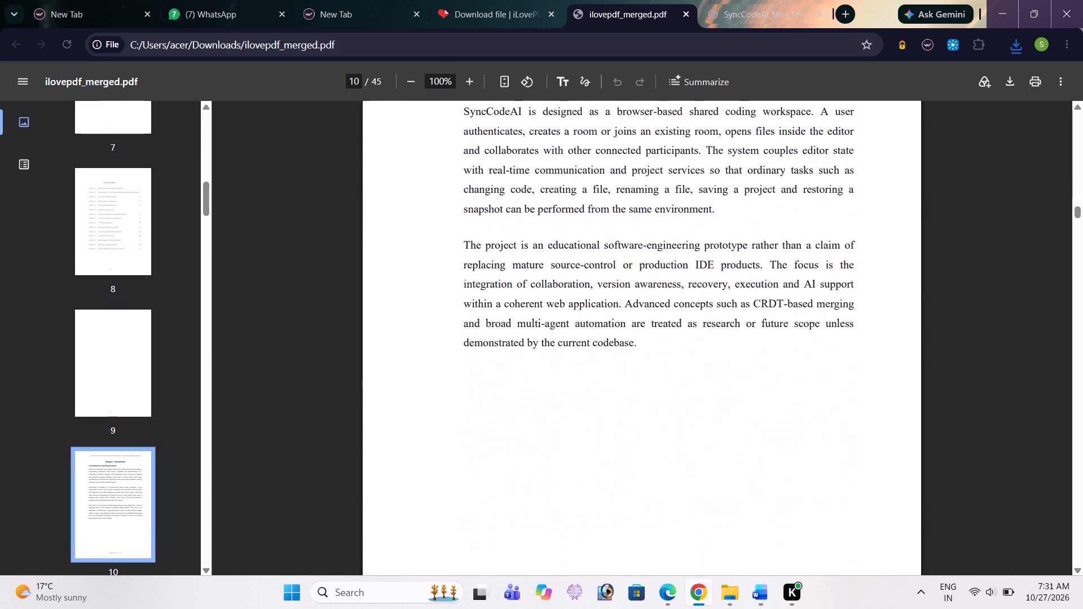
pyautogui.scroll(-3, 767, 224)
pyautogui.scroll(1, 767, 224)
pyautogui.scroll(-7, 767, 224)
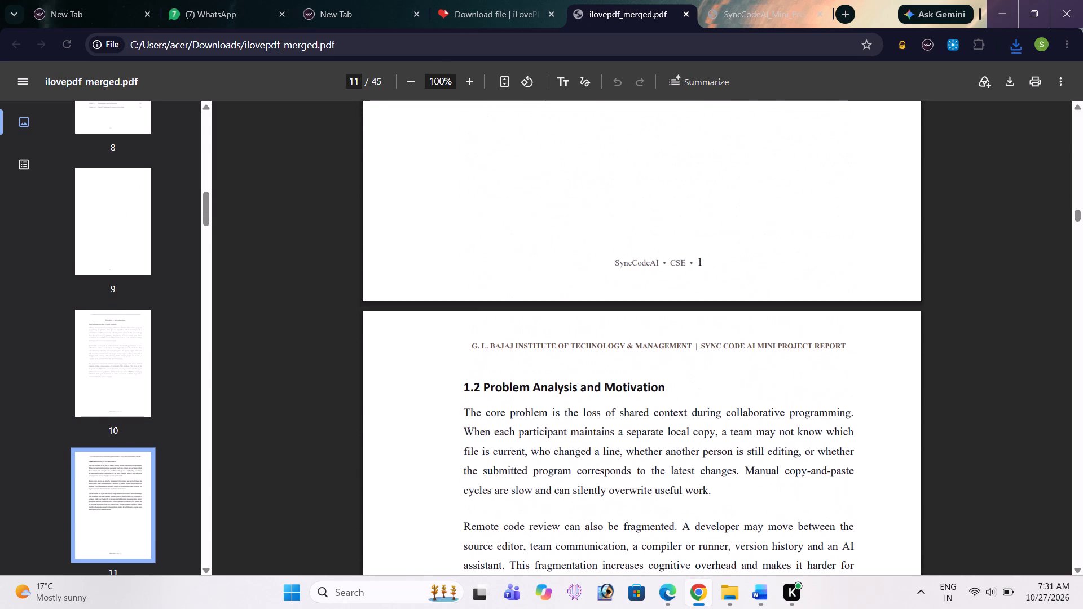
pyautogui.scroll(-1, 767, 224)
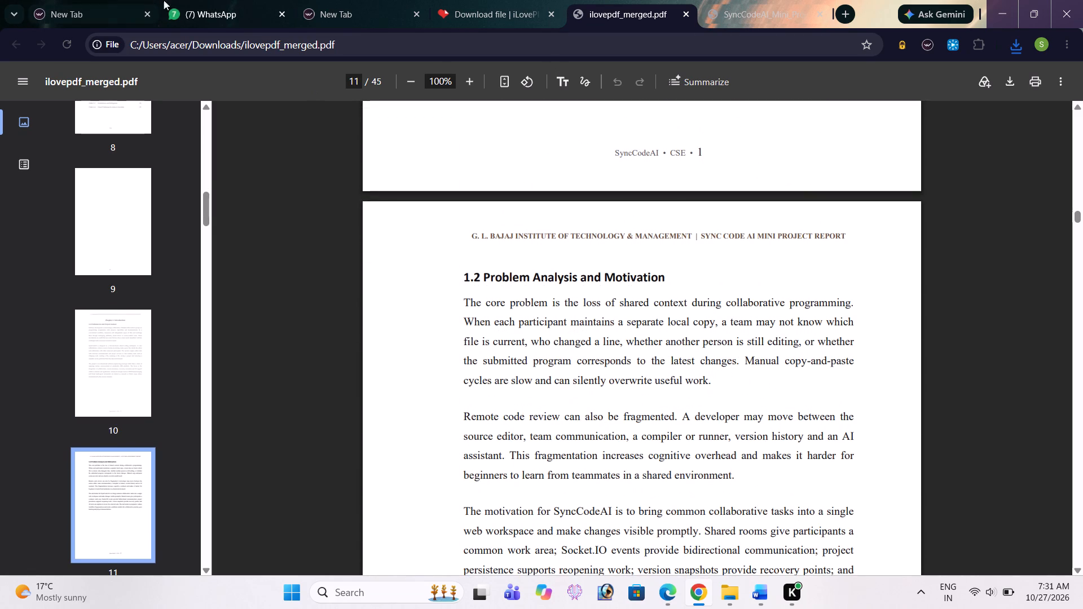
# Return to the iLovePDF download page and close its tab.
pyautogui.click(494, 0)
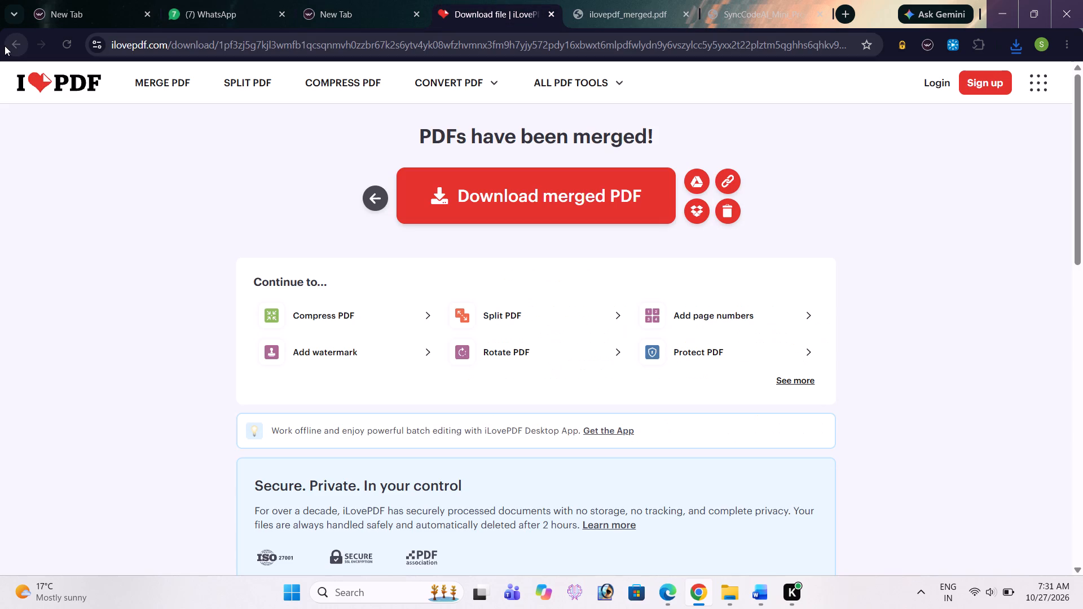
pyautogui.click(5, 46)
pyautogui.doubleClick(5, 46)
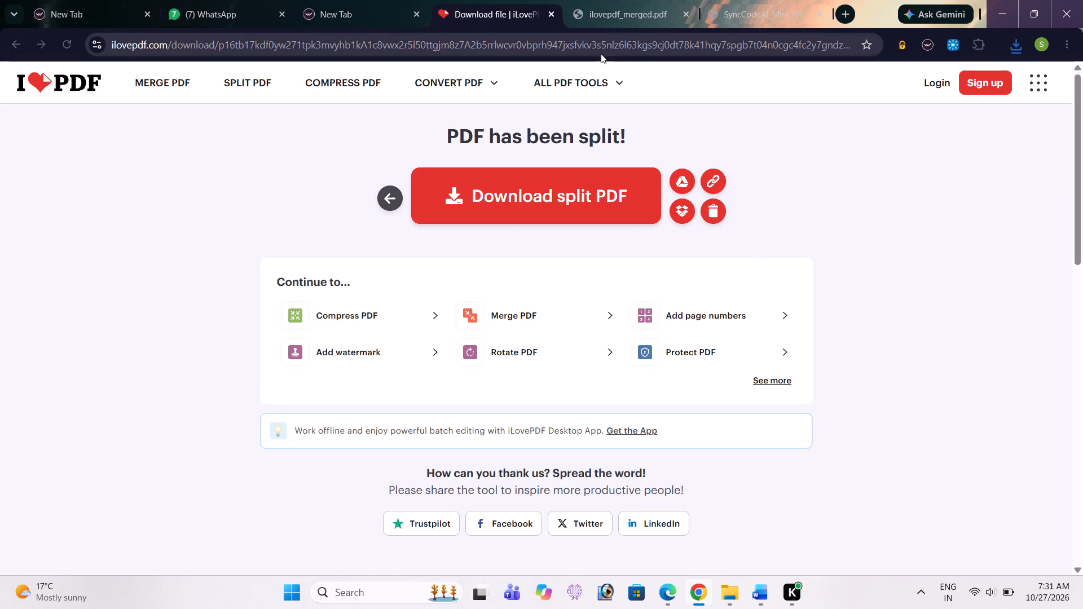
pyautogui.click(544, 10)
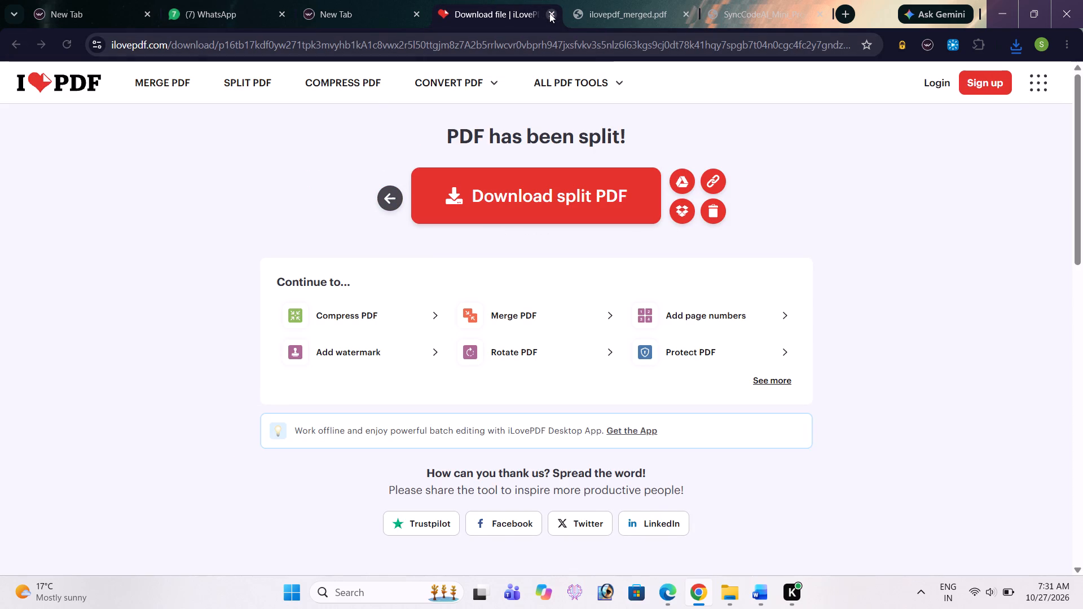
pyautogui.click(549, 13)
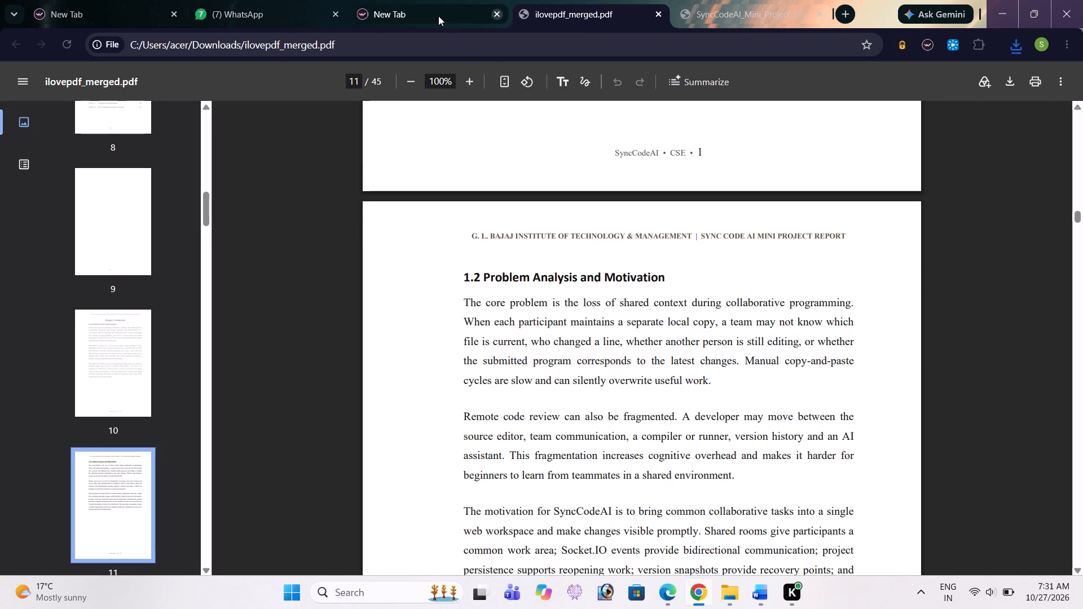
# Search the web for "pdf convert into word" from the existing new-tab page and open iLovePDF's PDF to WORD converter.
pyautogui.click(438, 16)
pyautogui.press('BackSpace')
pyautogui.press('BackSpace')
pyautogui.press('BackSpace')
pyautogui.press('BackSpace')
pyautogui.press('BackSpace')
pyautogui.press('BackSpace')
pyautogui.press('BackSpace')
pyautogui.press('BackSpace')
pyautogui.press('BackSpace')
pyautogui.press('BackSpace')
pyautogui.press('BackSpace')
pyautogui.press('BackSpace')
pyautogui.press('BackSpace')
pyautogui.press('BackSpace')
pyautogui.press('BackSpace')
pyautogui.press('BackSpace')
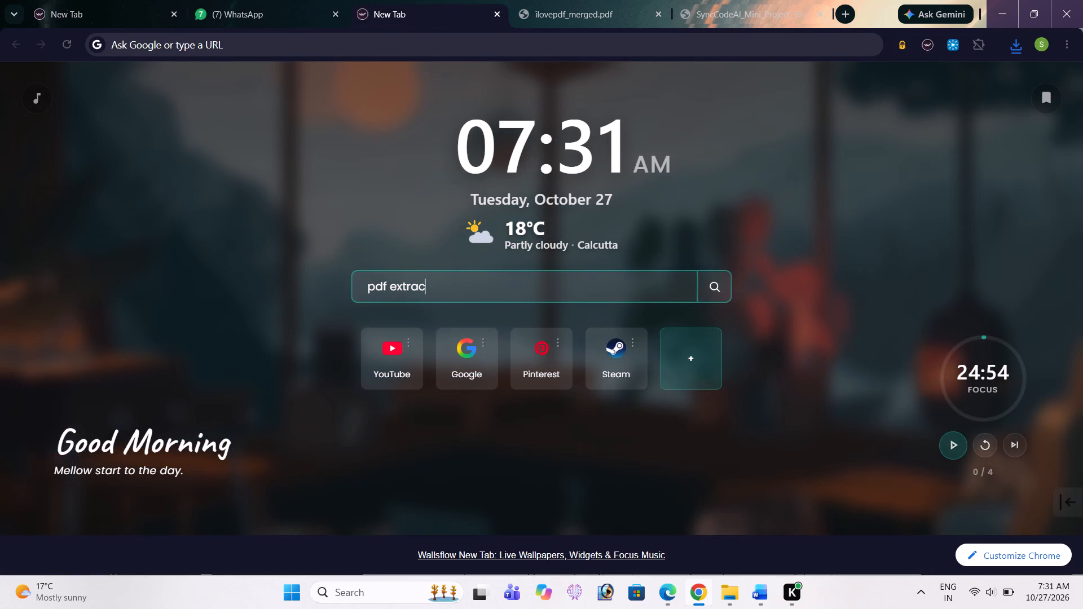
pyautogui.write('pdf convert into word')
pyautogui.press('Return')
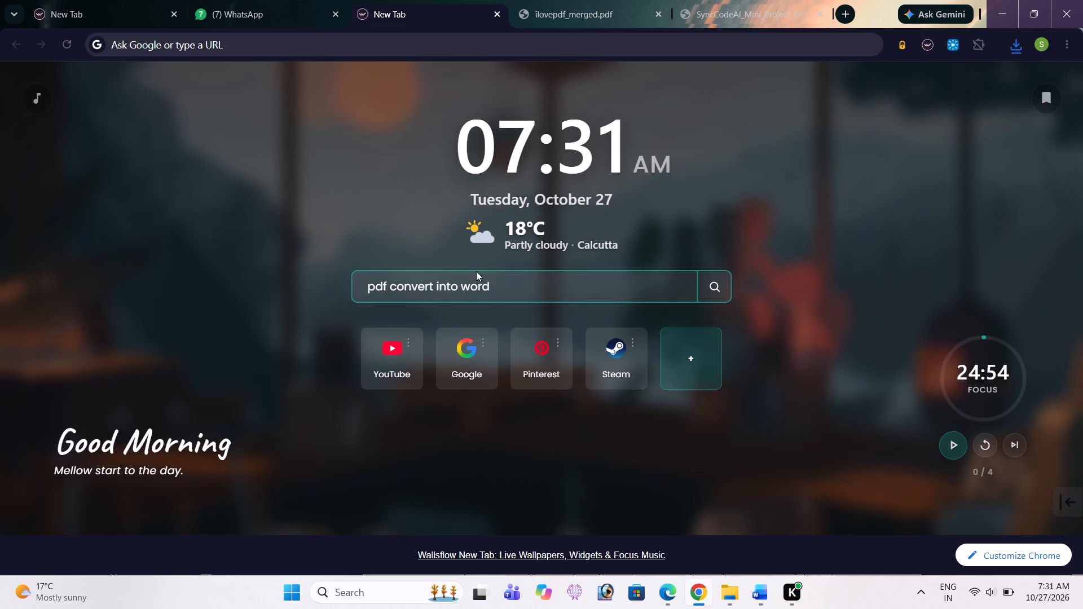
pyautogui.click(161, 240)
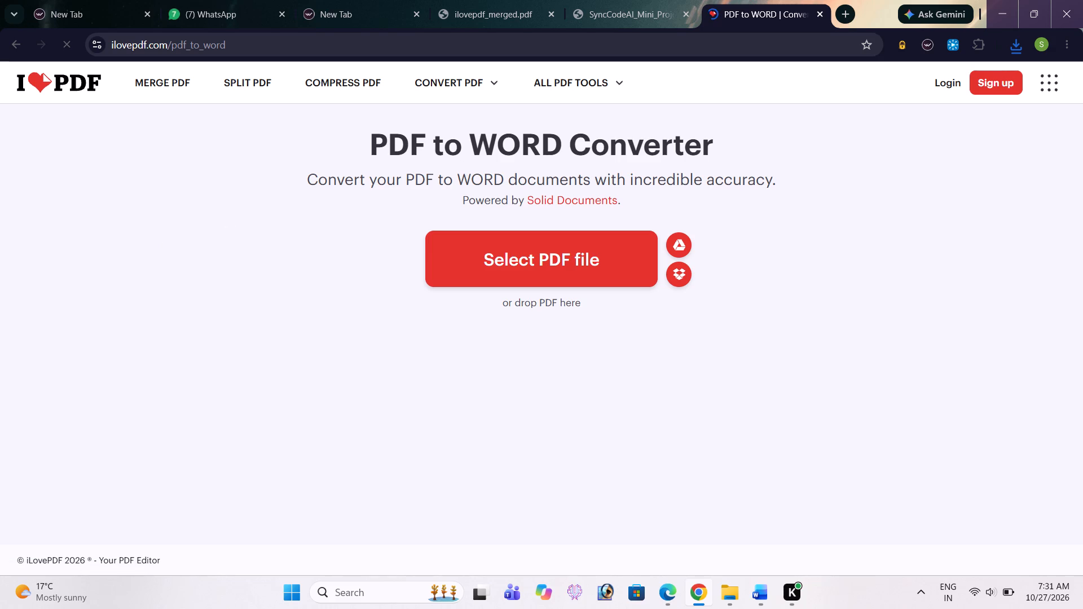
# Load ilovepdf_merged.pdf from Downloads, convert it to Word with No OCR, and download the resulting document.
pyautogui.click(500, 264)
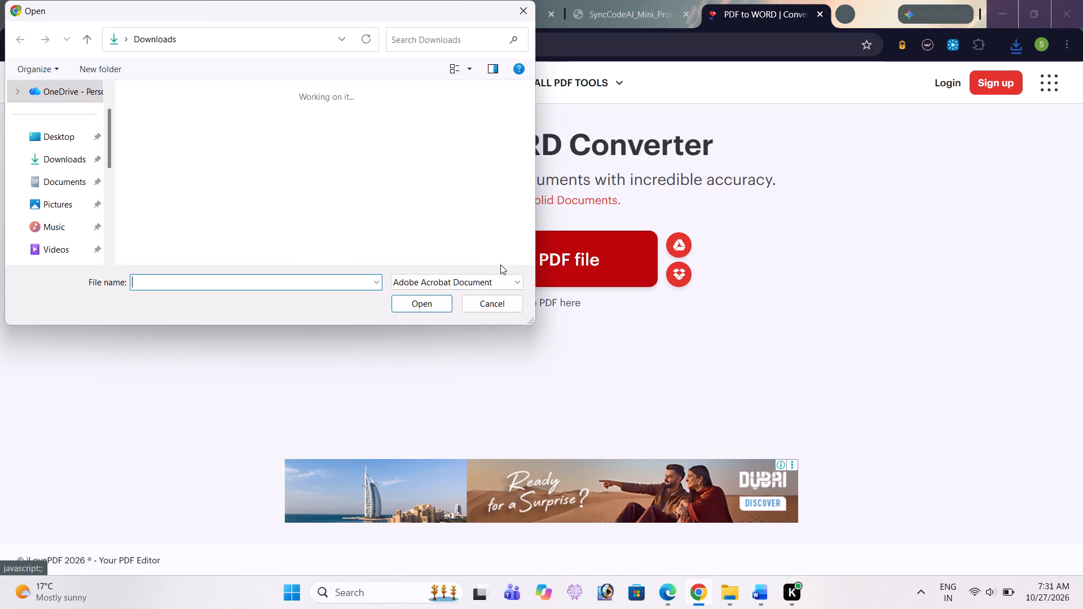
pyautogui.click(200, 107)
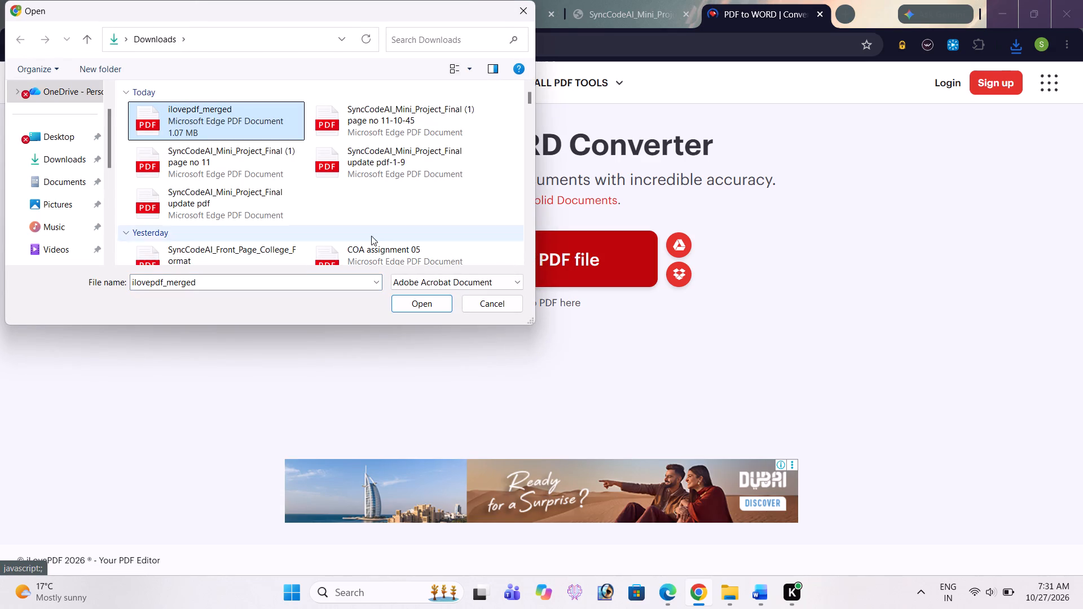
pyautogui.click(406, 295)
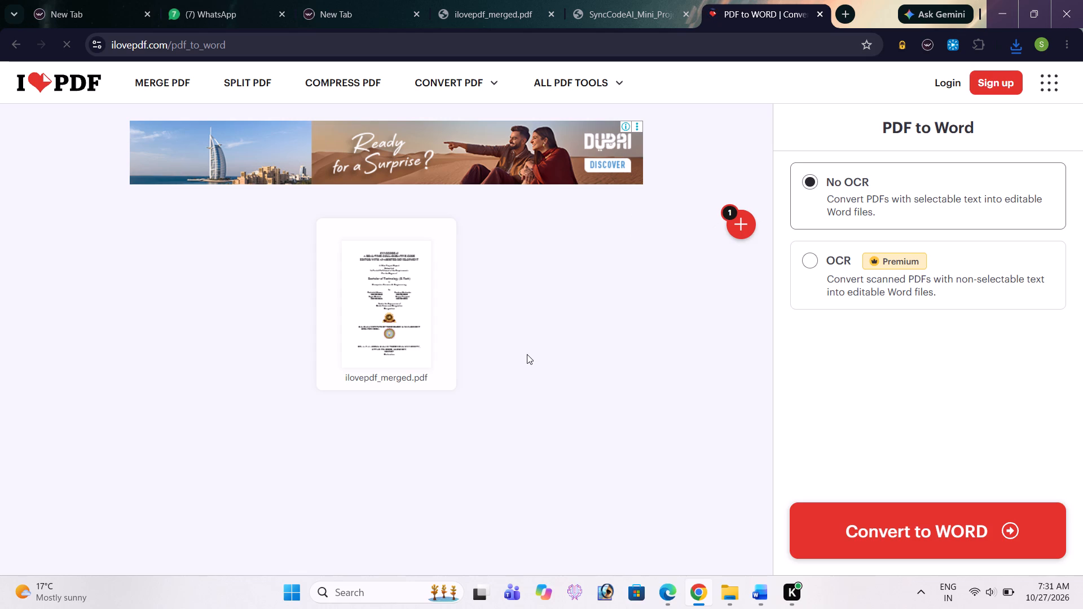
pyautogui.click(1004, 530)
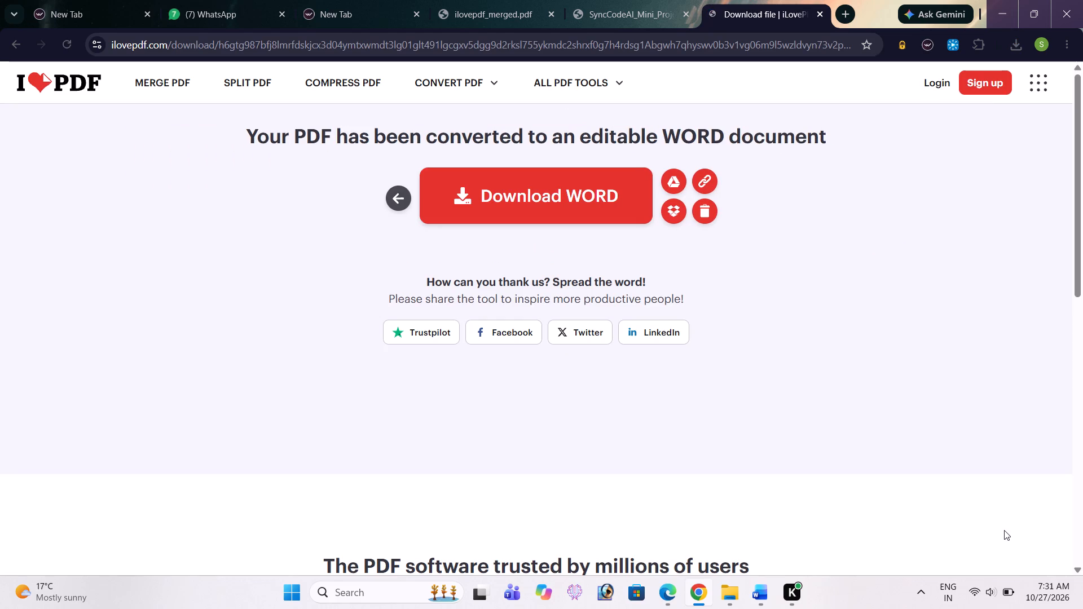
pyautogui.click(491, 196)
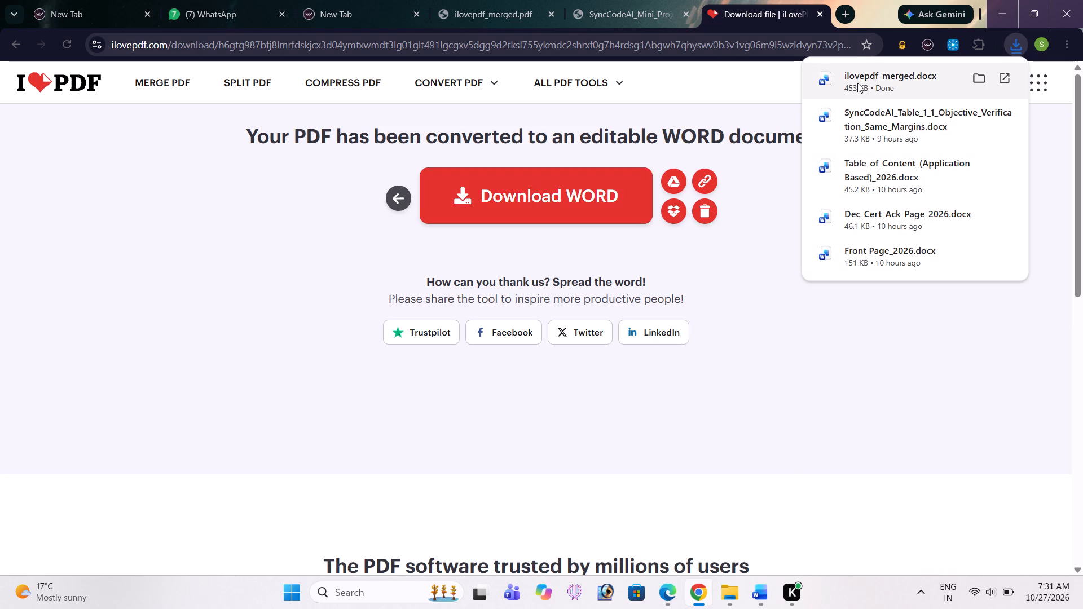
# Open the downloaded ilovepdf_merged.docx in Word and enable editing.
pyautogui.click(857, 83)
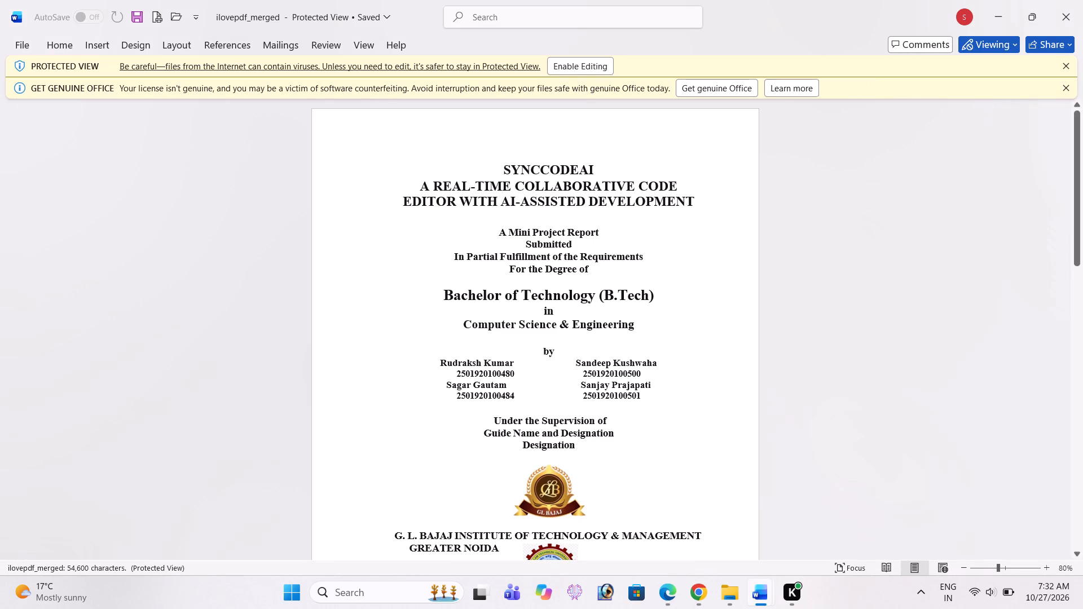
pyautogui.click(563, 70)
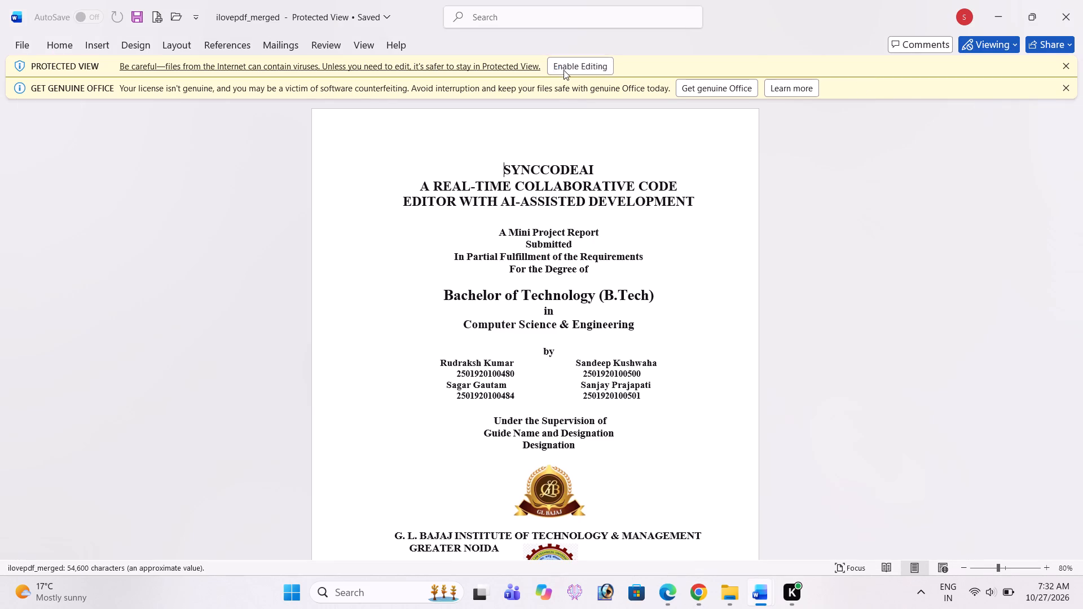
# Delete the institute and mini project report text from the header of the Chapter 1 Introduction page.
pyautogui.scroll(-9, 559, 234)
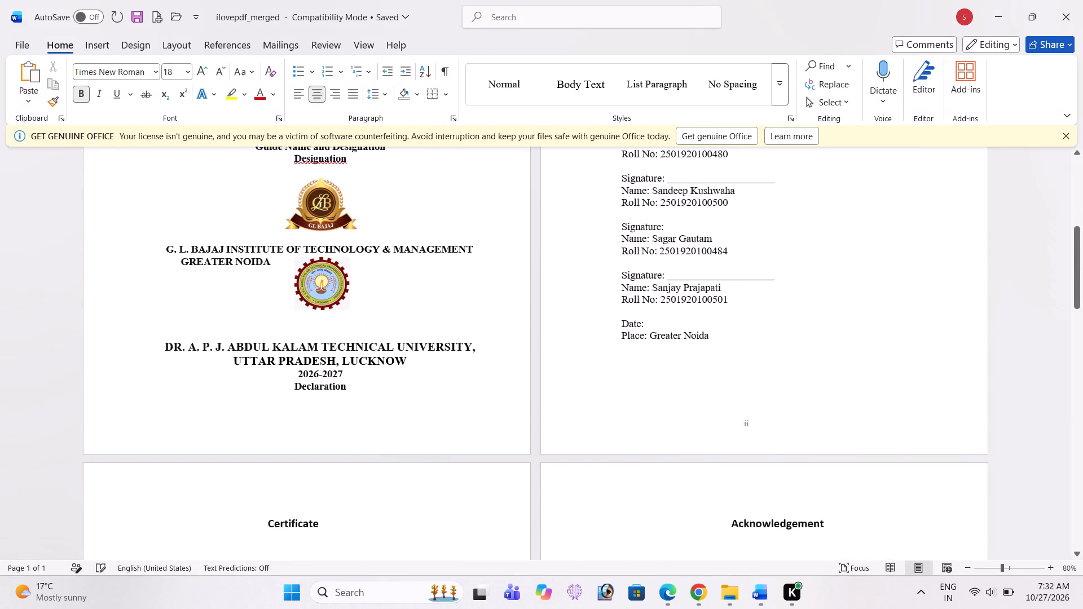
pyautogui.scroll(-17, 559, 234)
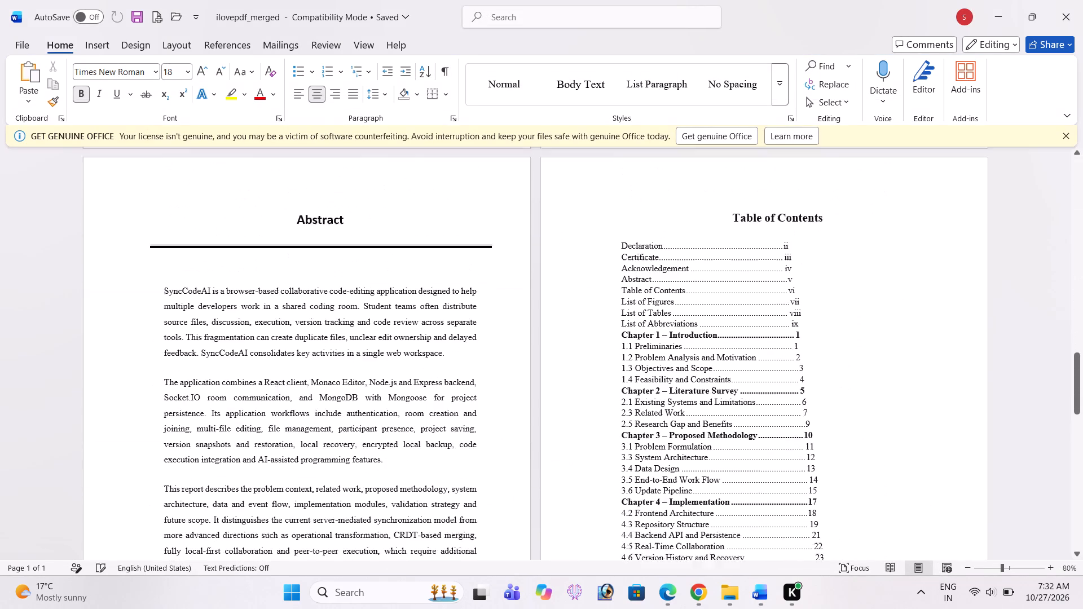
pyautogui.scroll(-17, 559, 234)
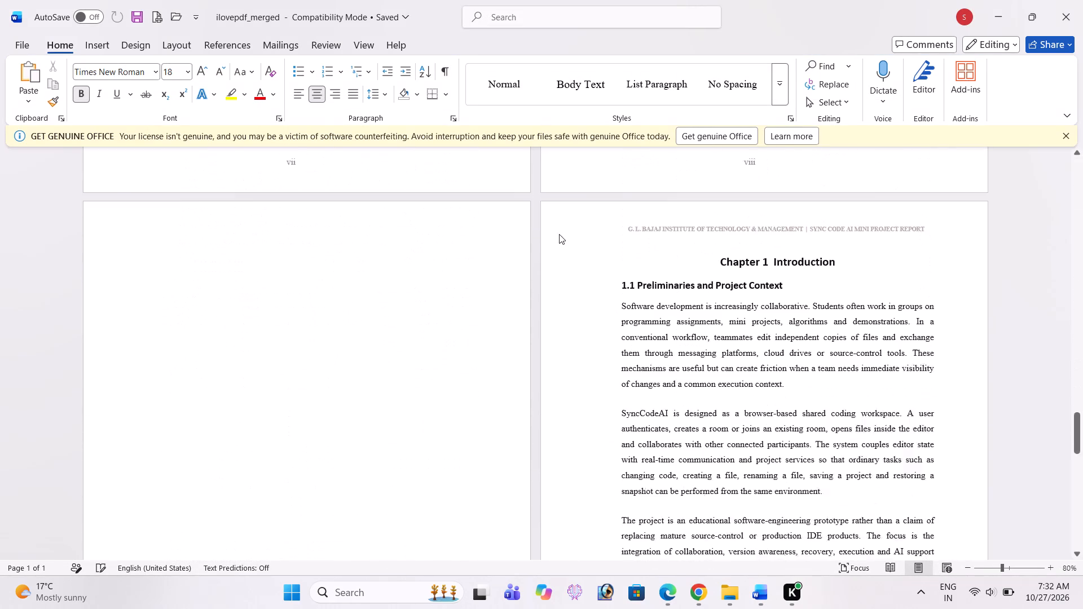
pyautogui.scroll(2, 559, 234)
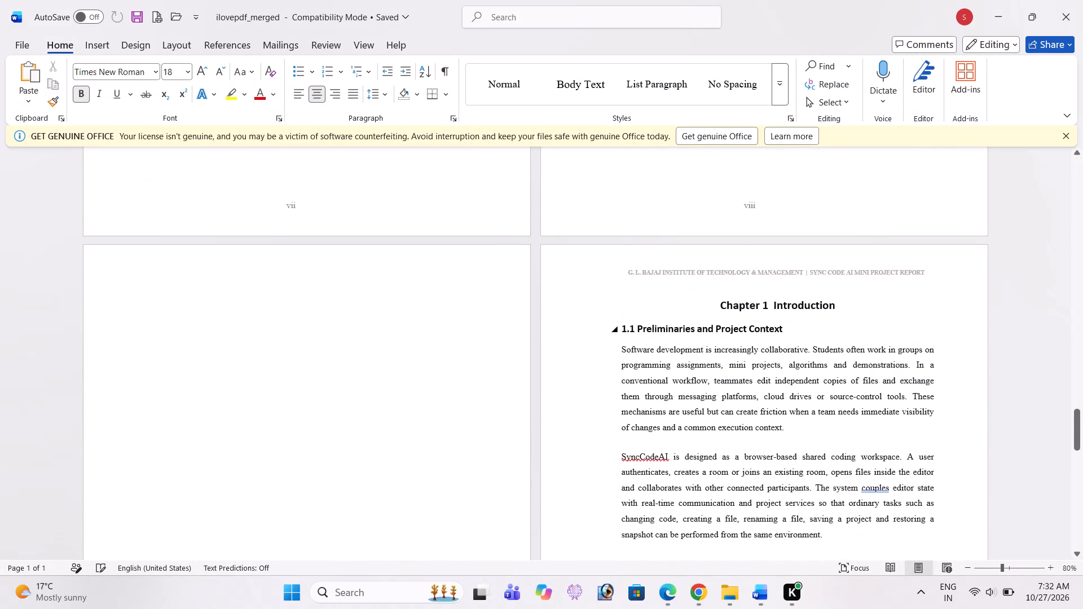
pyautogui.doubleClick(666, 267)
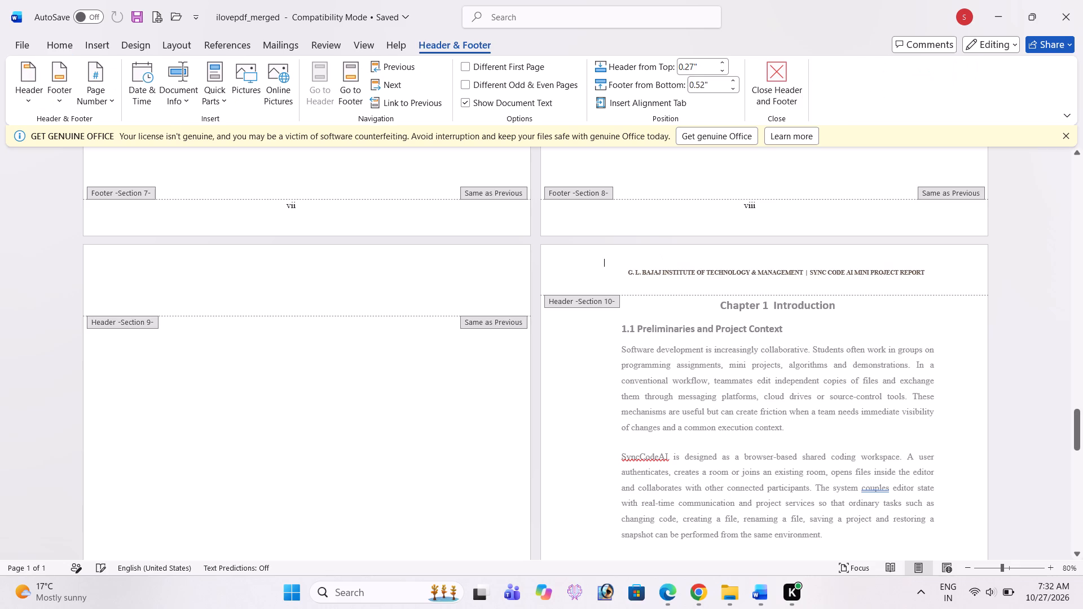
pyautogui.click(926, 269)
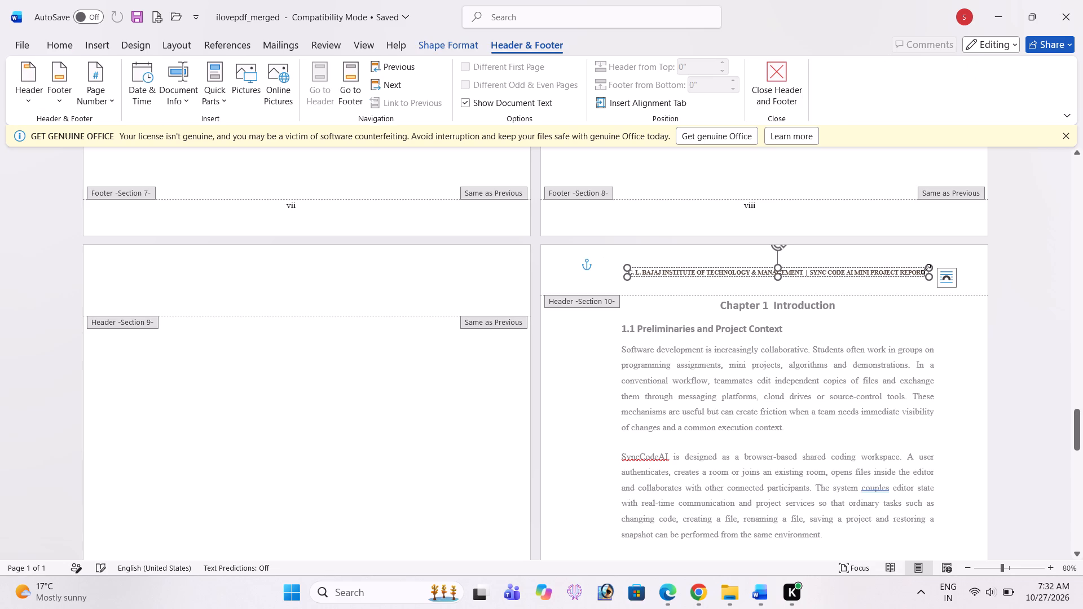
pyautogui.press('BackSpace')
pyautogui.press('BackSpace')
pyautogui.press('BackSpace')
pyautogui.press('BackSpace')
pyautogui.press('BackSpace')
pyautogui.press('BackSpace')
pyautogui.press('BackSpace')
pyautogui.press('BackSpace')
pyautogui.press('BackSpace')
pyautogui.press('BackSpace')
pyautogui.press('BackSpace')
pyautogui.press('BackSpace')
pyautogui.press('BackSpace')
pyautogui.press('BackSpace')
pyautogui.press('BackSpace')
pyautogui.press('BackSpace')
pyautogui.press('BackSpace')
pyautogui.press('BackSpace')
pyautogui.press('BackSpace')
pyautogui.press('BackSpace')
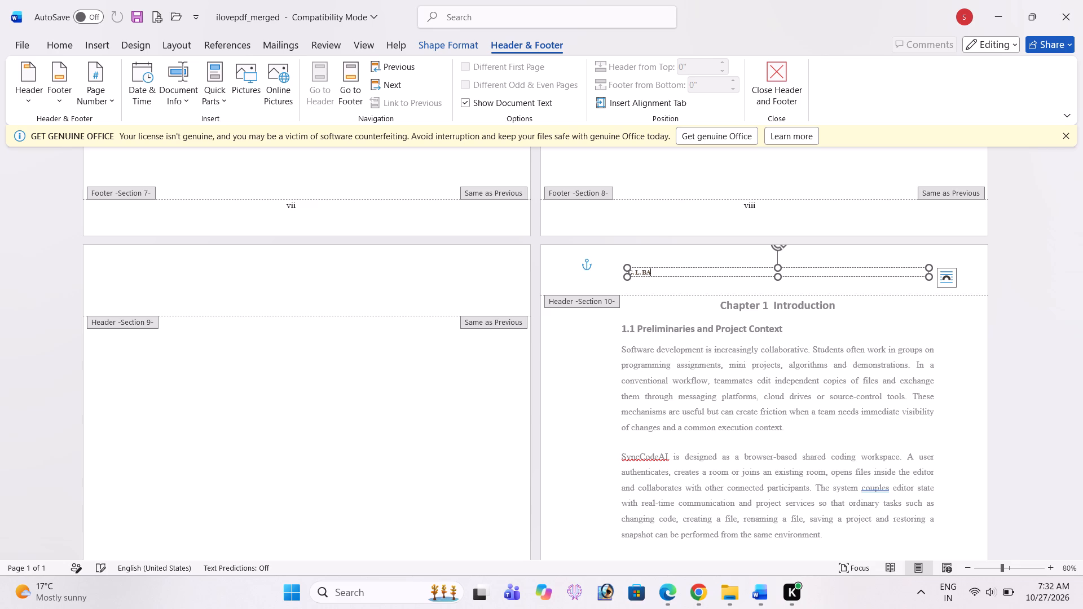
pyautogui.press('BackSpace')
pyautogui.press('BackSpace')
pyautogui.press('BackSpace')
pyautogui.press('BackSpace')
pyautogui.press('BackSpace')
pyautogui.press('BackSpace')
pyautogui.press('BackSpace')
pyautogui.press('BackSpace')
# Delete "SyncCodeAI • CSE •" from the footer of the Chapter 1 Introduction page, keeping only the page number.
pyautogui.scroll(-7, 952, 376)
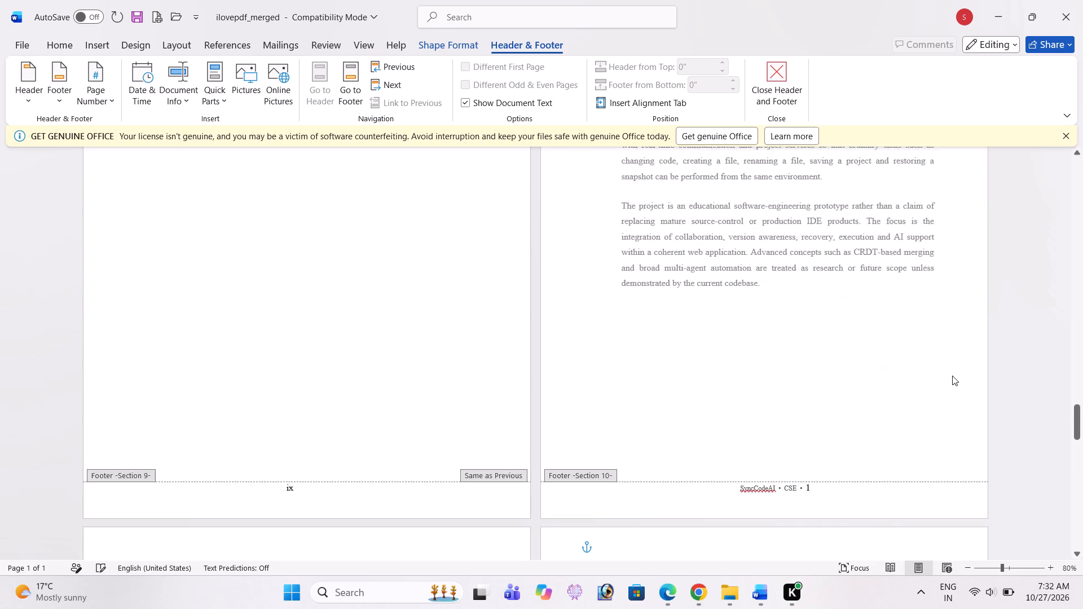
pyautogui.scroll(-1, 952, 376)
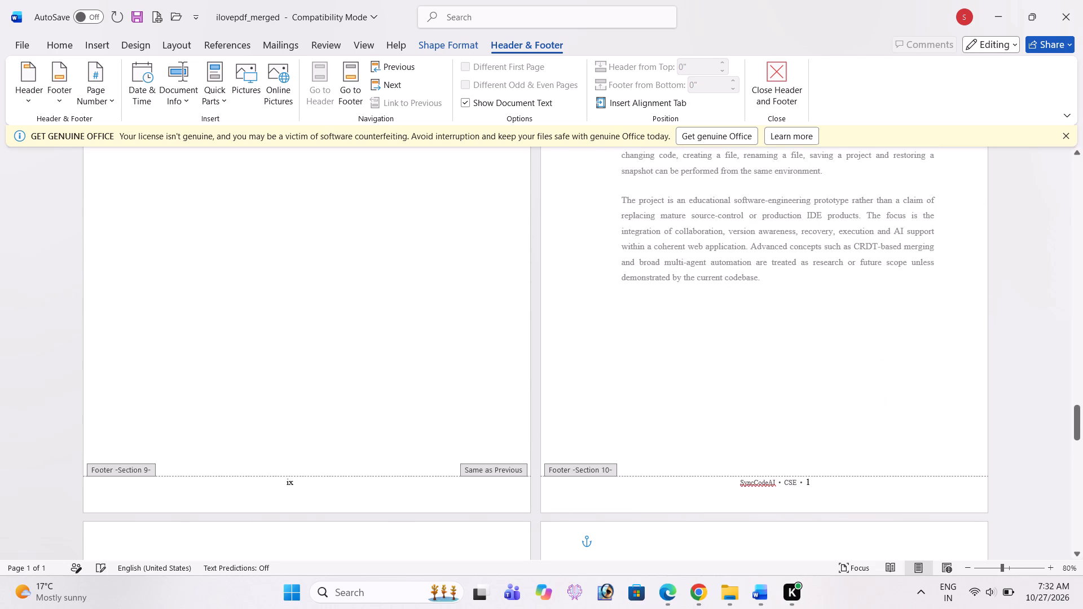
pyautogui.click(804, 482)
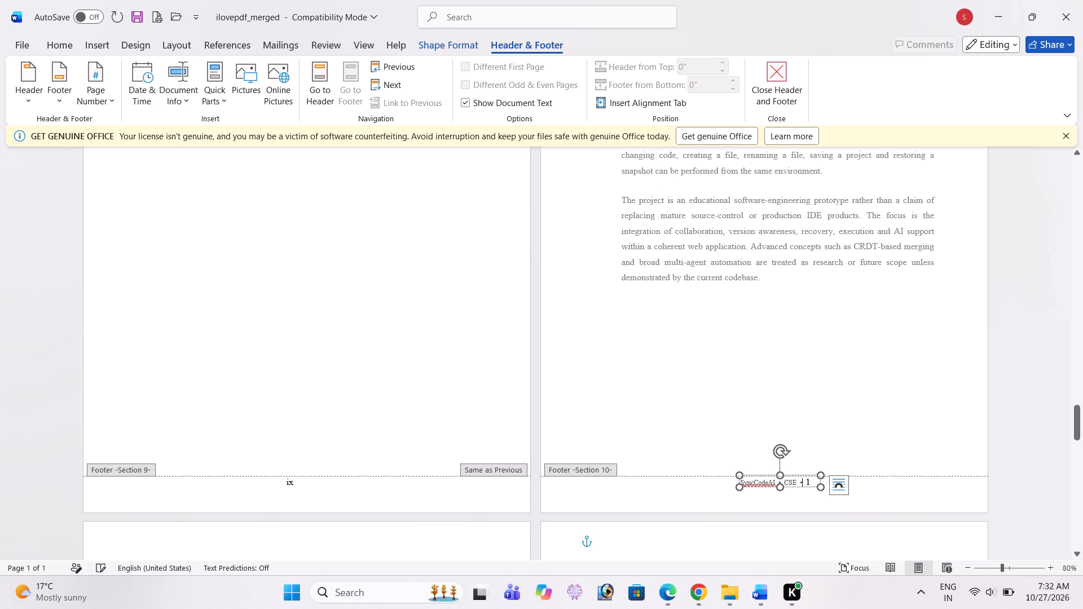
pyautogui.press('BackSpace')
pyautogui.press('BackSpace')
pyautogui.press('BackSpace')
pyautogui.press('BackSpace')
pyautogui.press('BackSpace')
pyautogui.press('BackSpace')
pyautogui.press('BackSpace')
pyautogui.press('BackSpace')
pyautogui.press('BackSpace')
pyautogui.press('BackSpace')
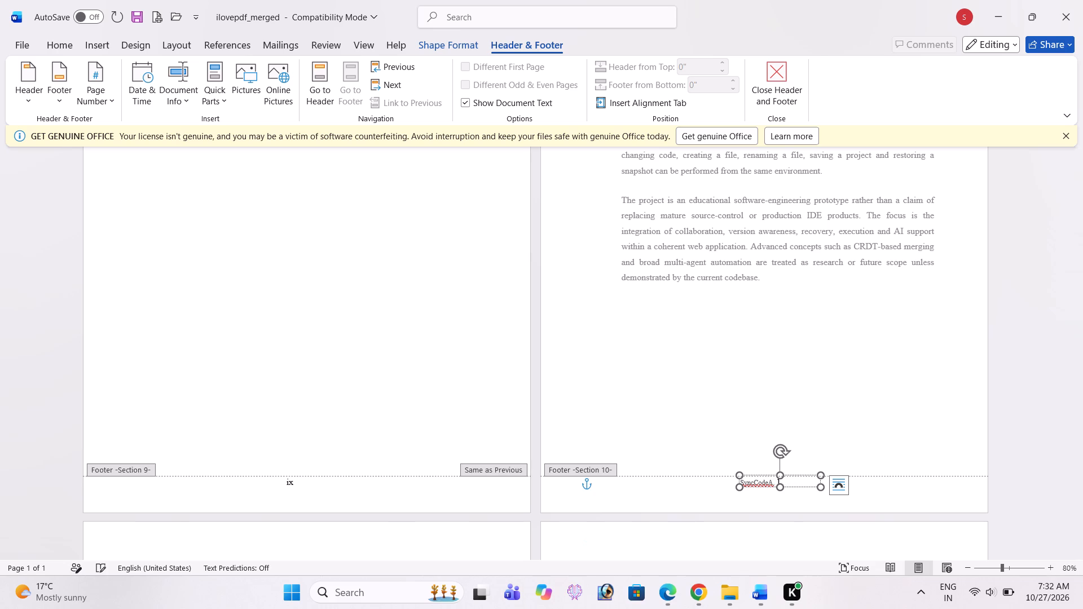
pyautogui.press('BackSpace')
pyautogui.press('BackSpace')
pyautogui.press('BackSpace')
pyautogui.press('BackSpace')
pyautogui.press('BackSpace')
pyautogui.press('BackSpace')
pyautogui.press('BackSpace')
pyautogui.press('BackSpace')
pyautogui.click(757, 396)
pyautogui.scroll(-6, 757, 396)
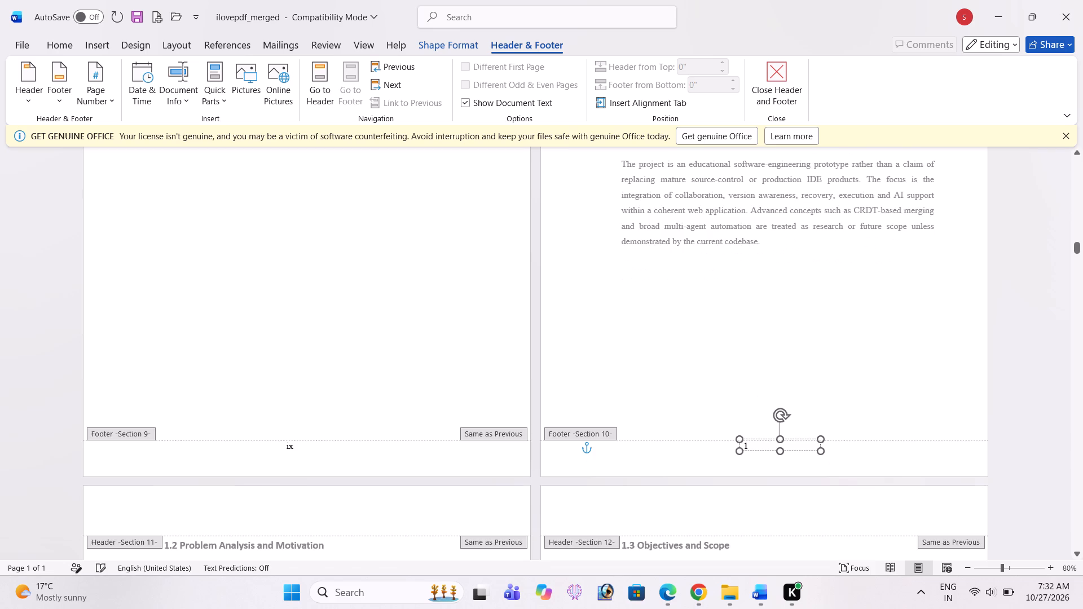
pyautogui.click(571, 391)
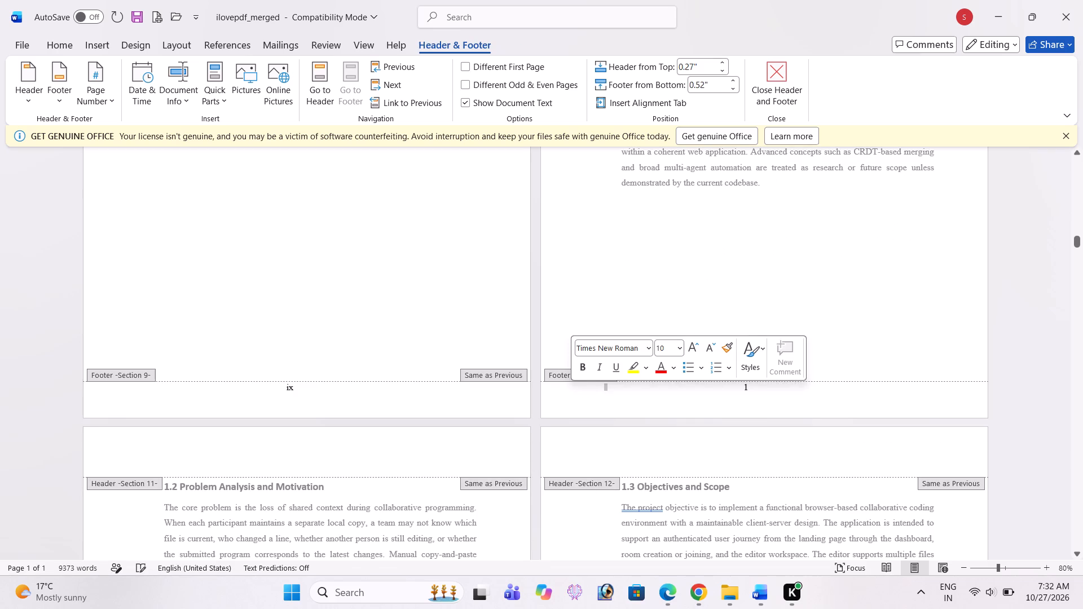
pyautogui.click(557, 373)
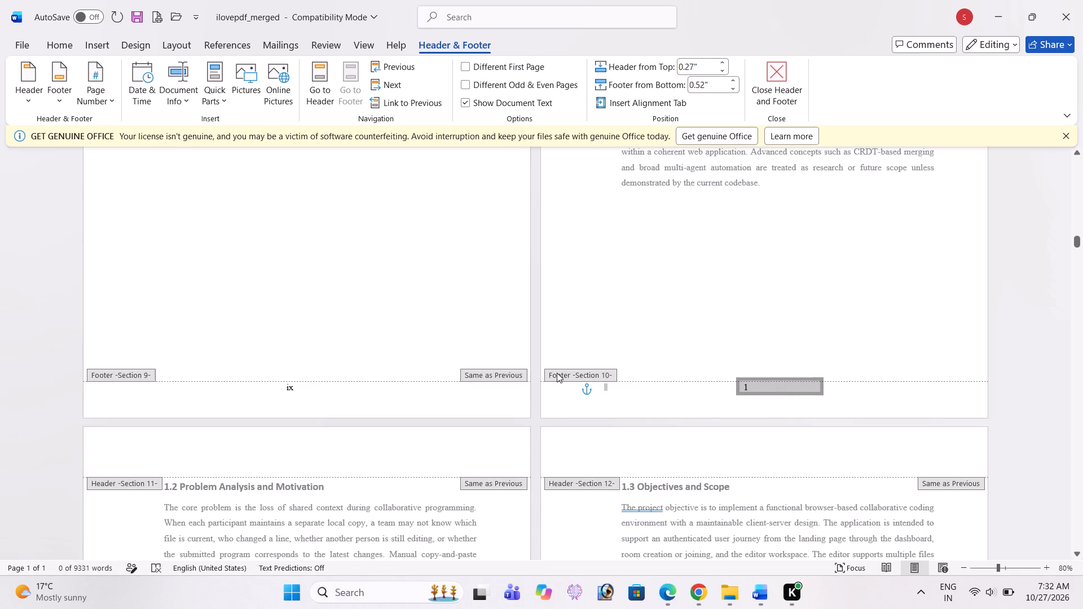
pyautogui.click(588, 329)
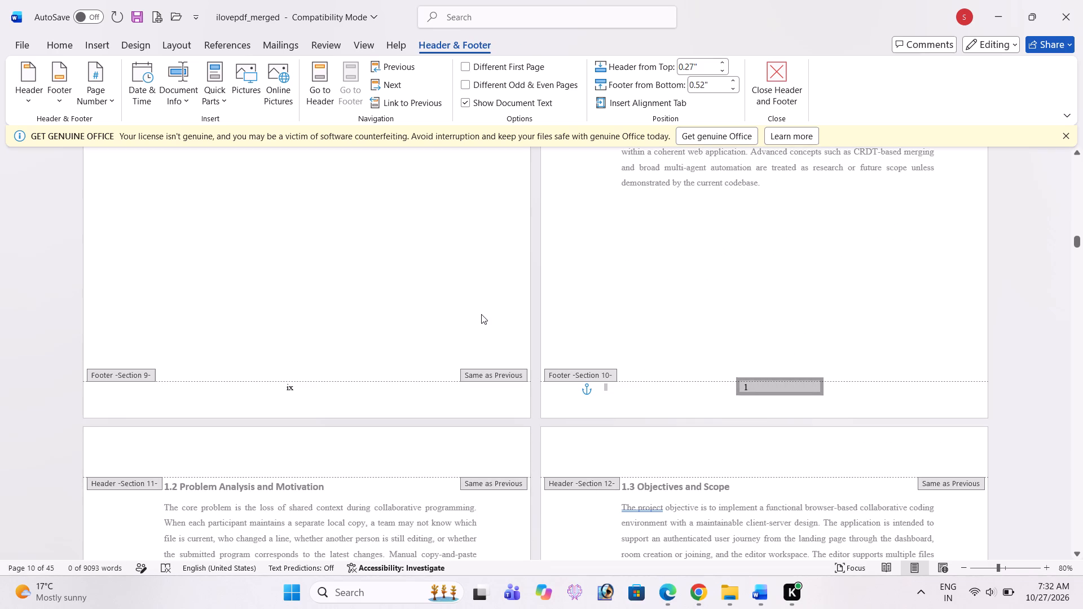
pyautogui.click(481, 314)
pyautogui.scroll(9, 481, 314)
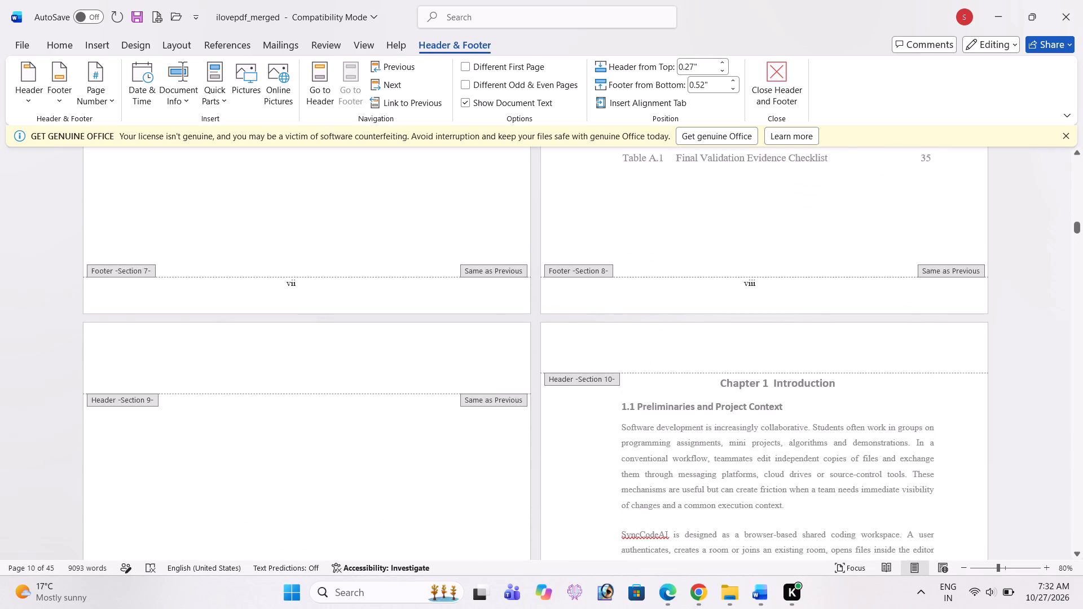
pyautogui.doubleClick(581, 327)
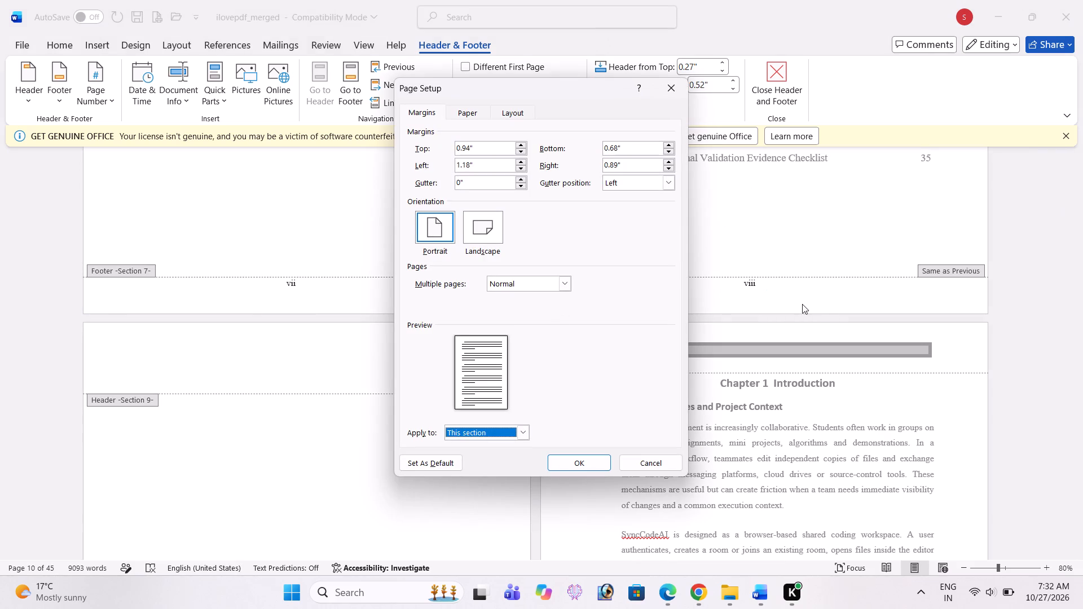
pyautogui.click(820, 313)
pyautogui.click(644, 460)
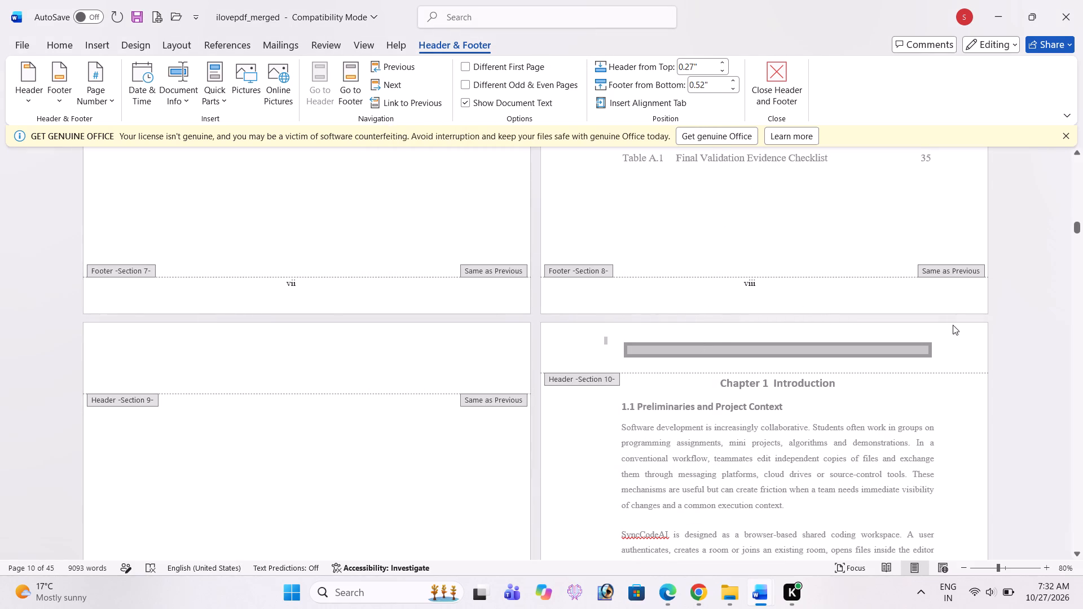
# Leave header and footer editing and return to the body text at Chapter 1 with nothing selected.
pyautogui.click(1033, 383)
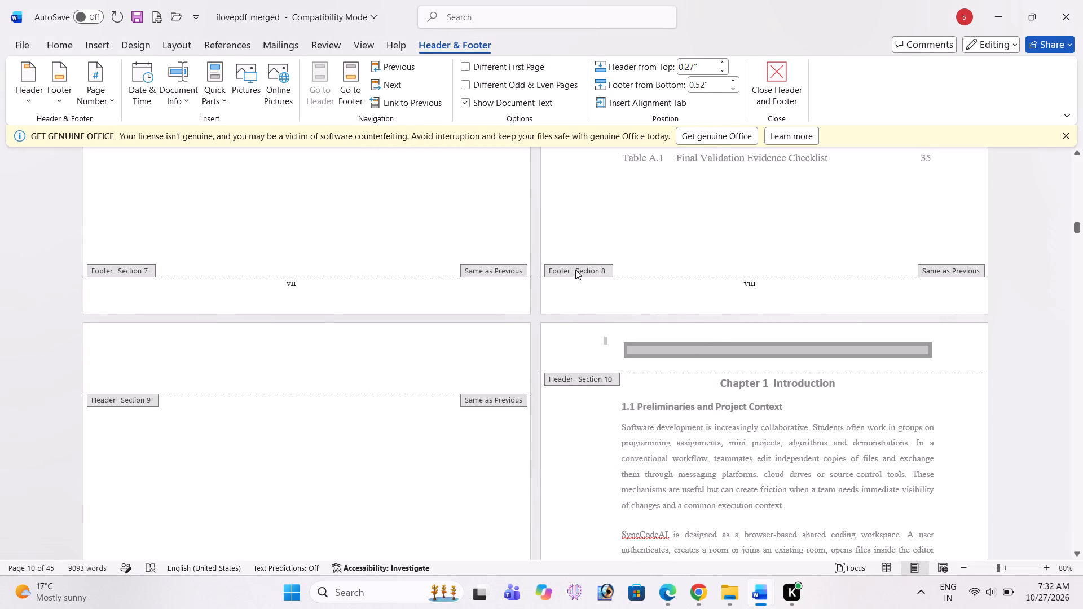
pyautogui.click(575, 270)
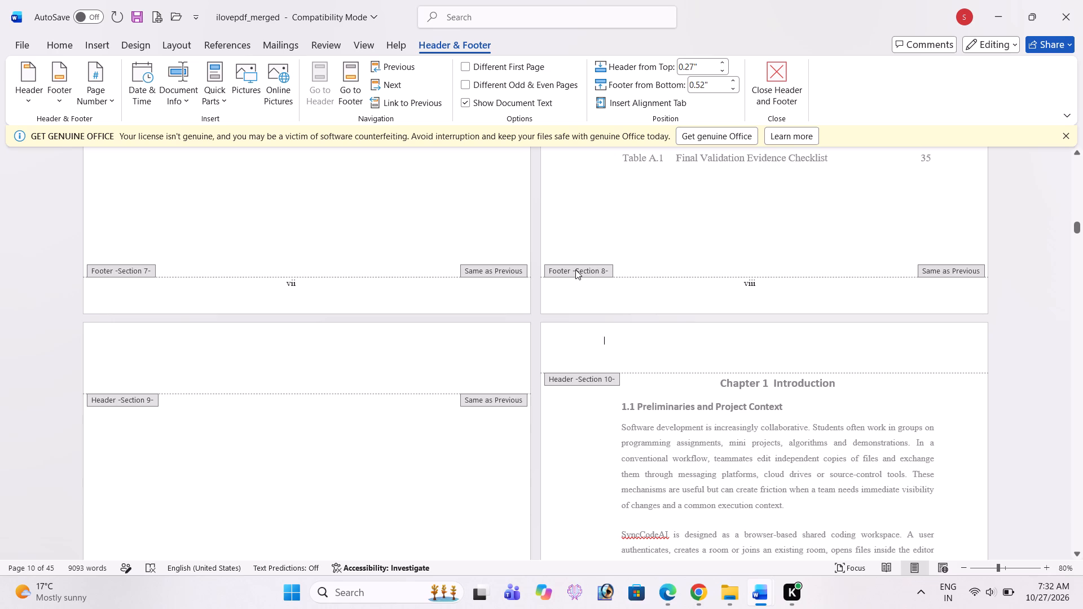
pyautogui.scroll(6, 575, 270)
pyautogui.scroll(-5, 575, 270)
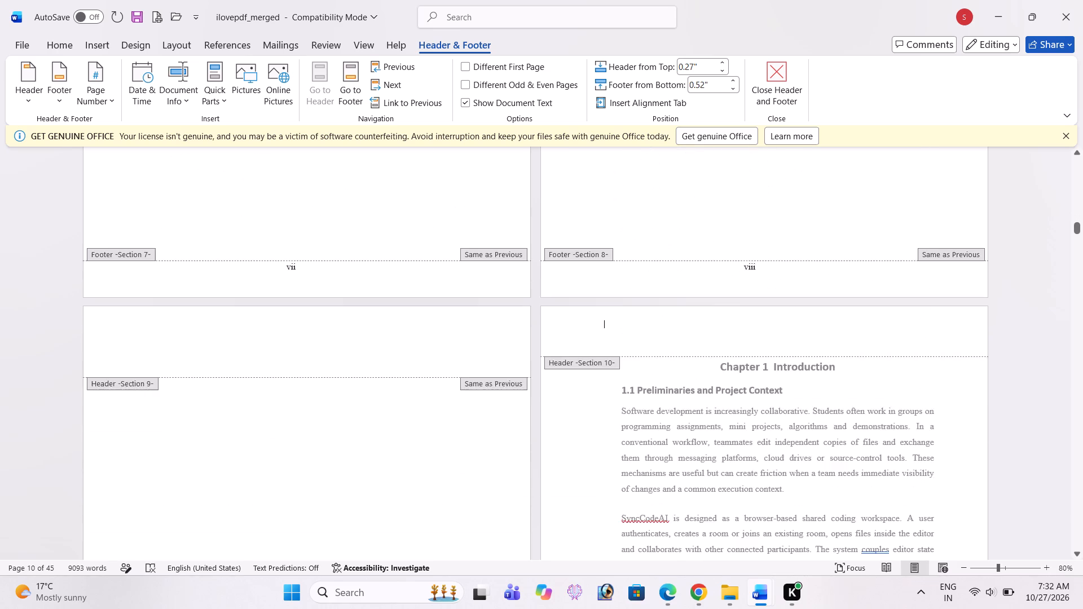
pyautogui.scroll(-5, 575, 270)
pyautogui.click(575, 270)
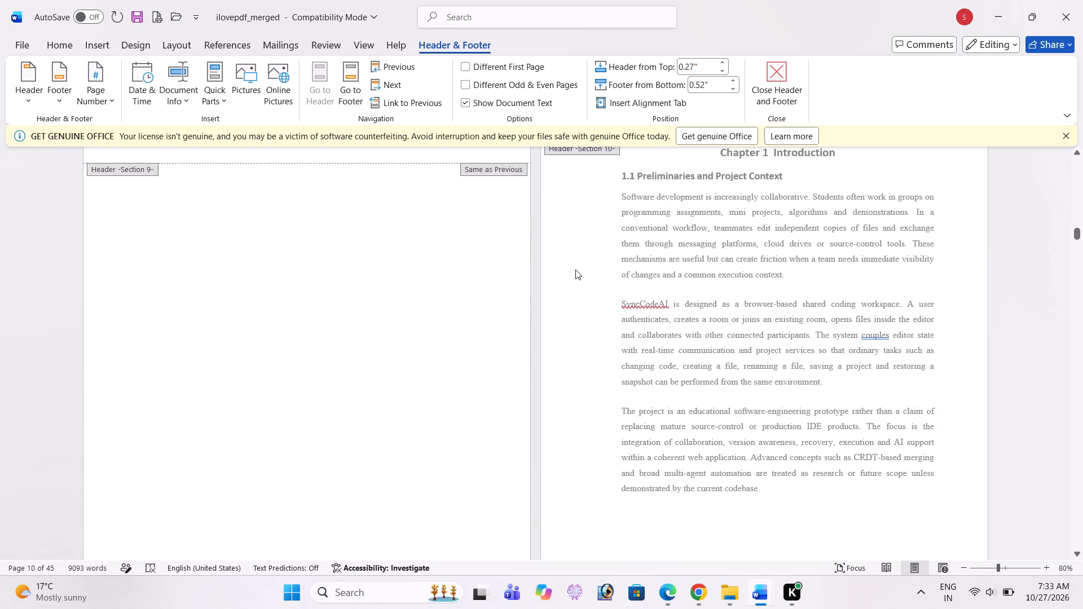
pyautogui.tripleClick(575, 270)
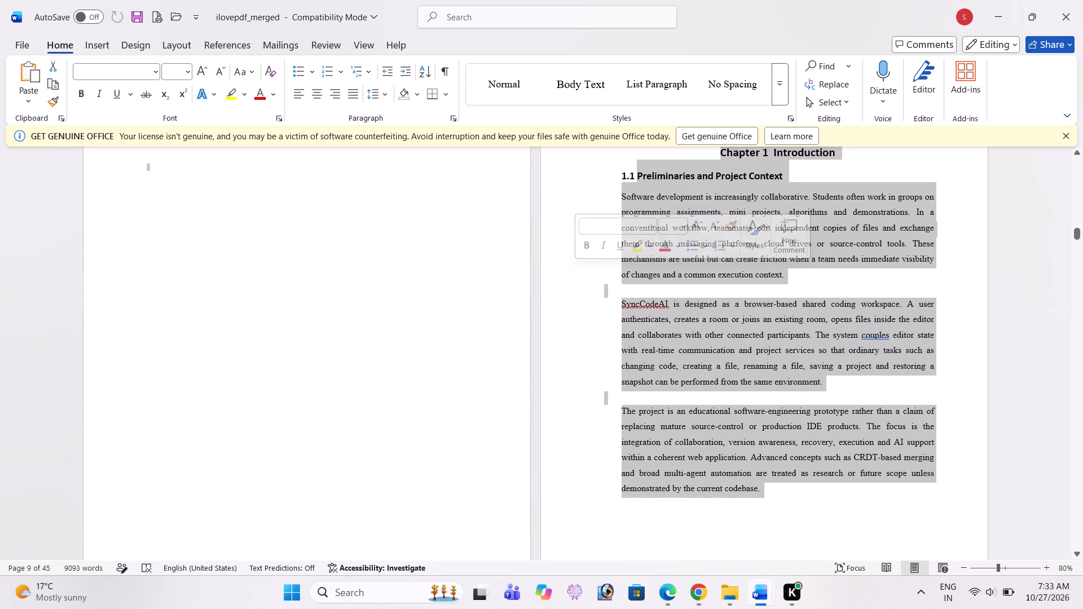
pyautogui.click(557, 293)
pyautogui.hscroll(1, 557, 293)
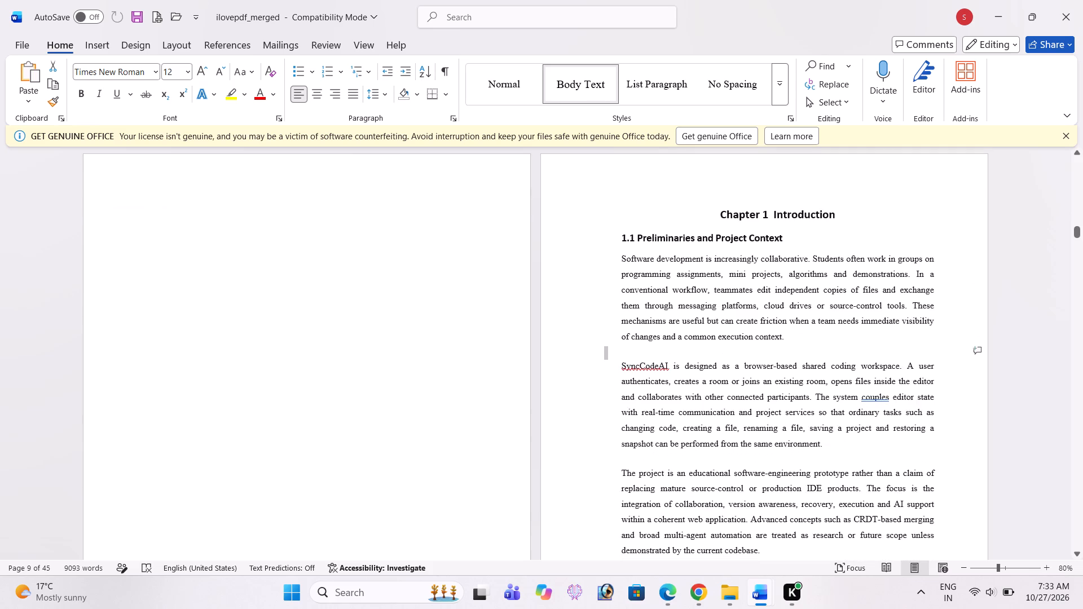
# Check the page headers and footers from Chapter 1 through Chapter 3 of ilovepdf_merged, including the working flow and pipeline figures.
pyautogui.scroll(-14, 557, 293)
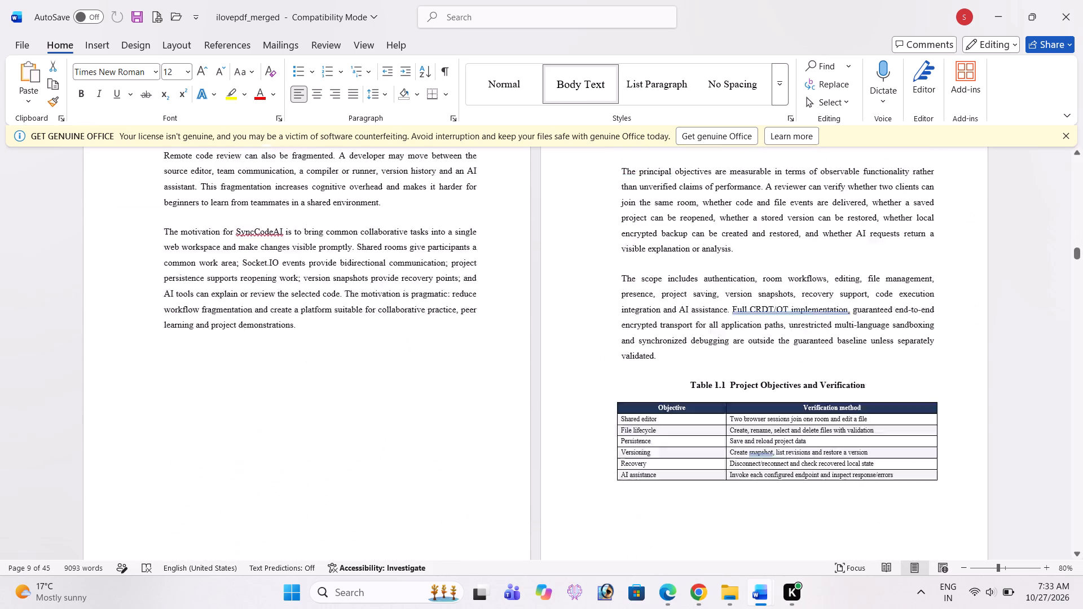
pyautogui.scroll(-4, 557, 293)
pyautogui.scroll(3, 557, 293)
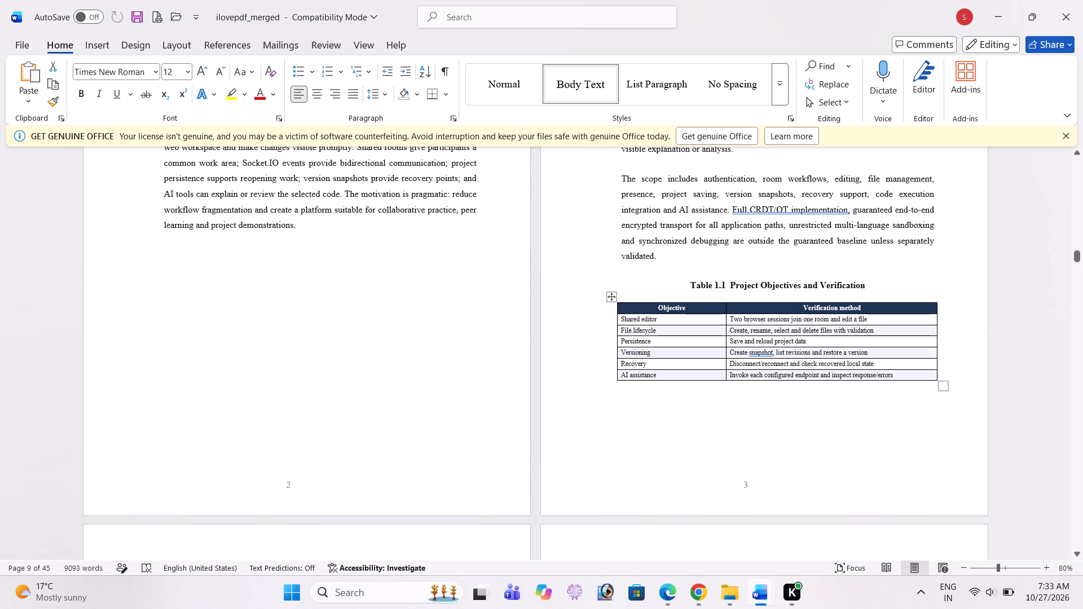
pyautogui.scroll(-2, 602, 399)
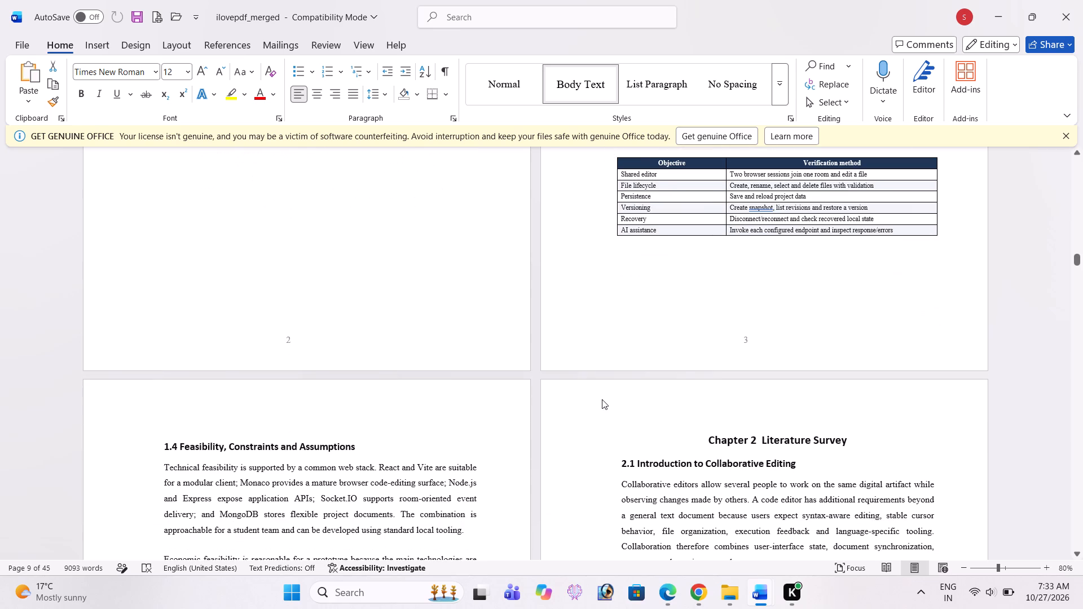
pyautogui.scroll(1, 602, 399)
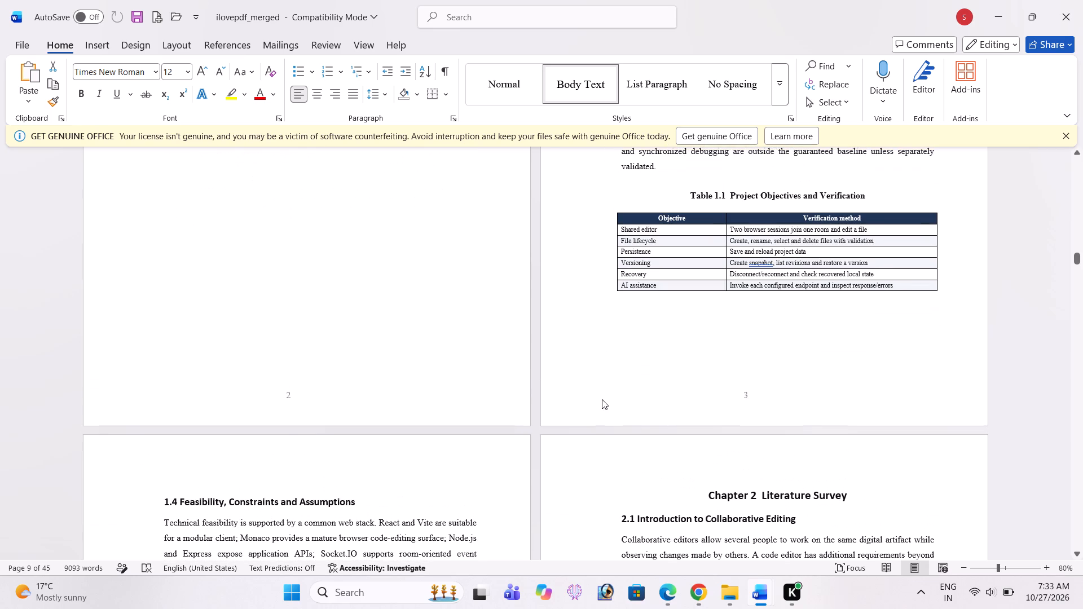
pyautogui.scroll(2, 602, 399)
pyautogui.scroll(-1, 602, 399)
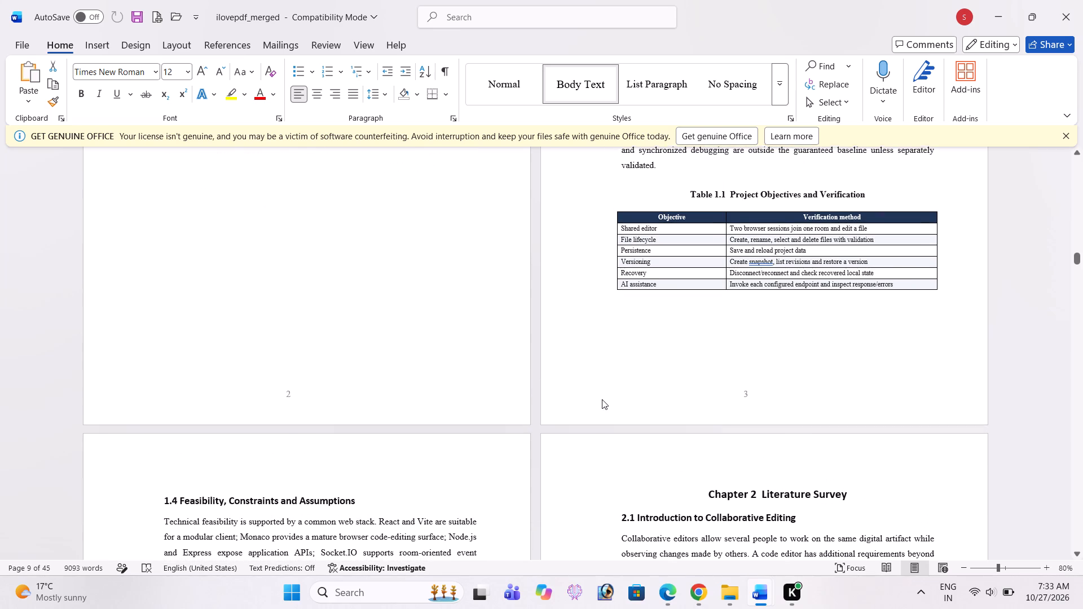
pyautogui.scroll(-11, 602, 399)
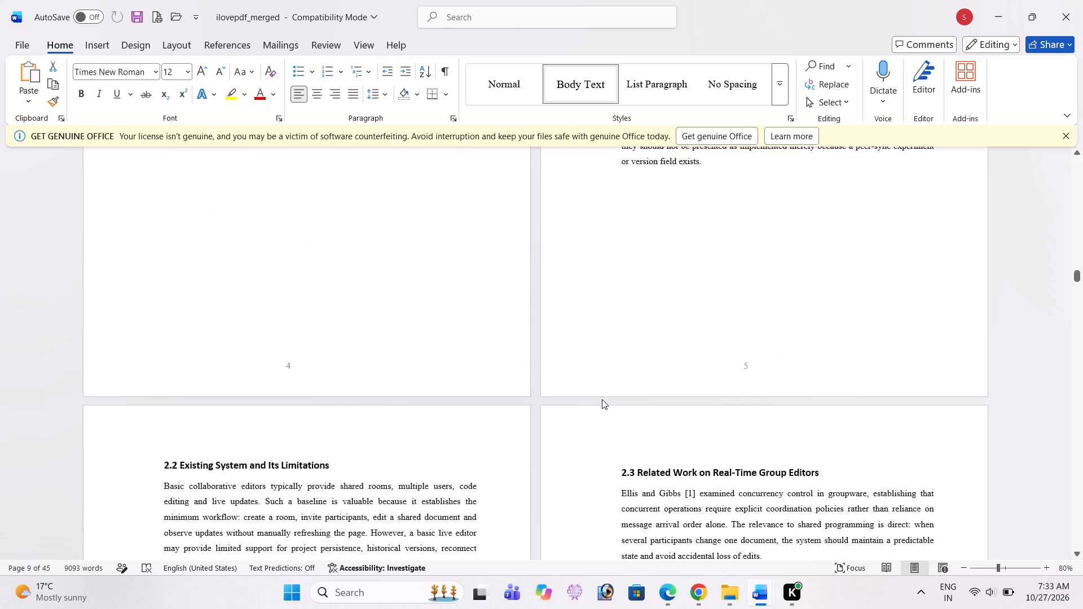
pyautogui.scroll(-14, 602, 399)
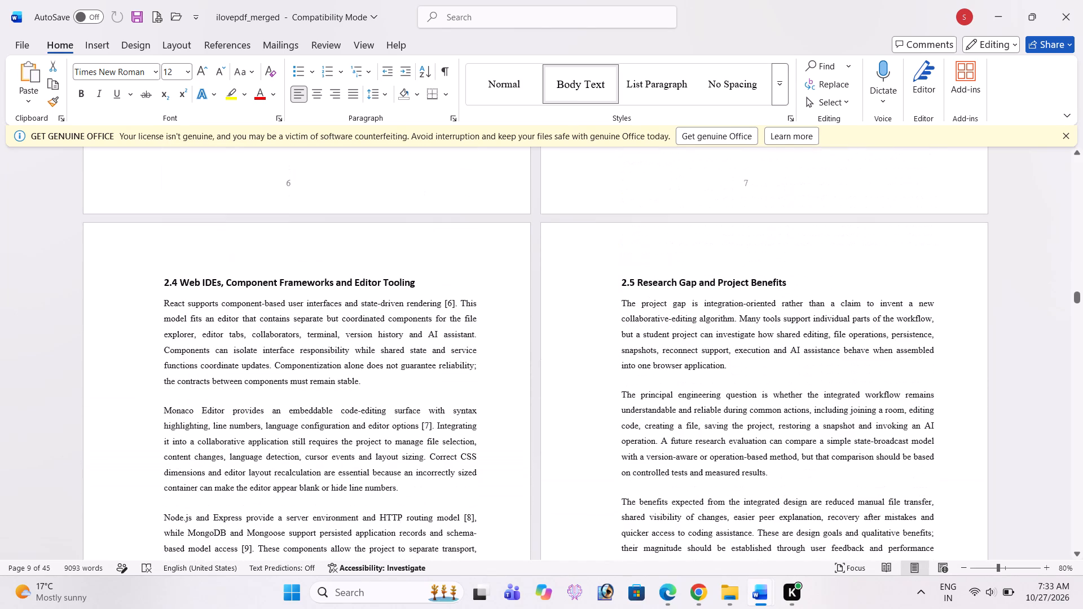
pyautogui.scroll(-7, 602, 399)
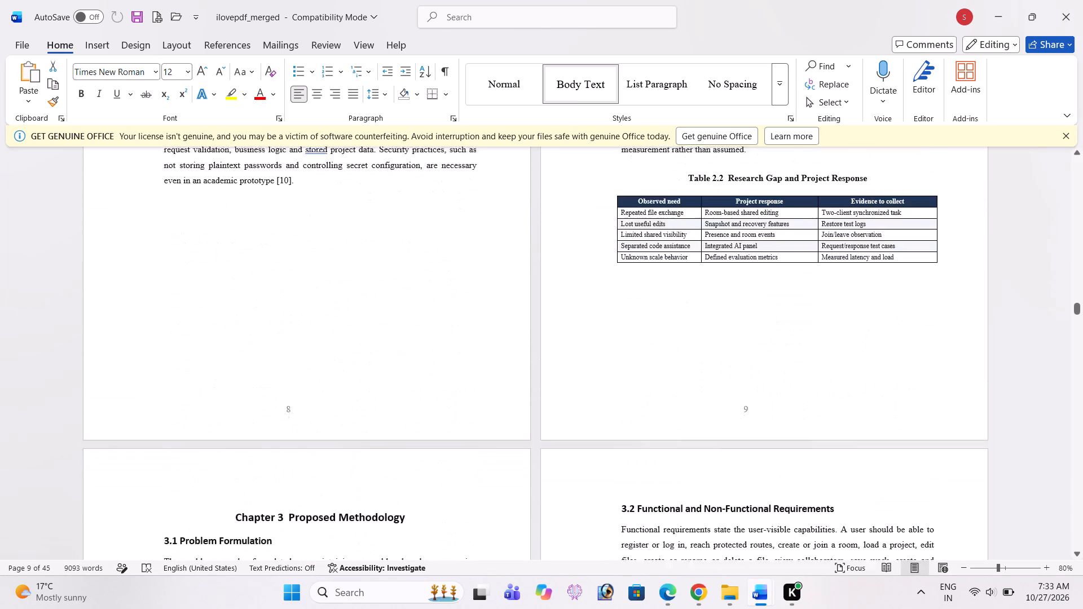
pyautogui.scroll(-15, 602, 399)
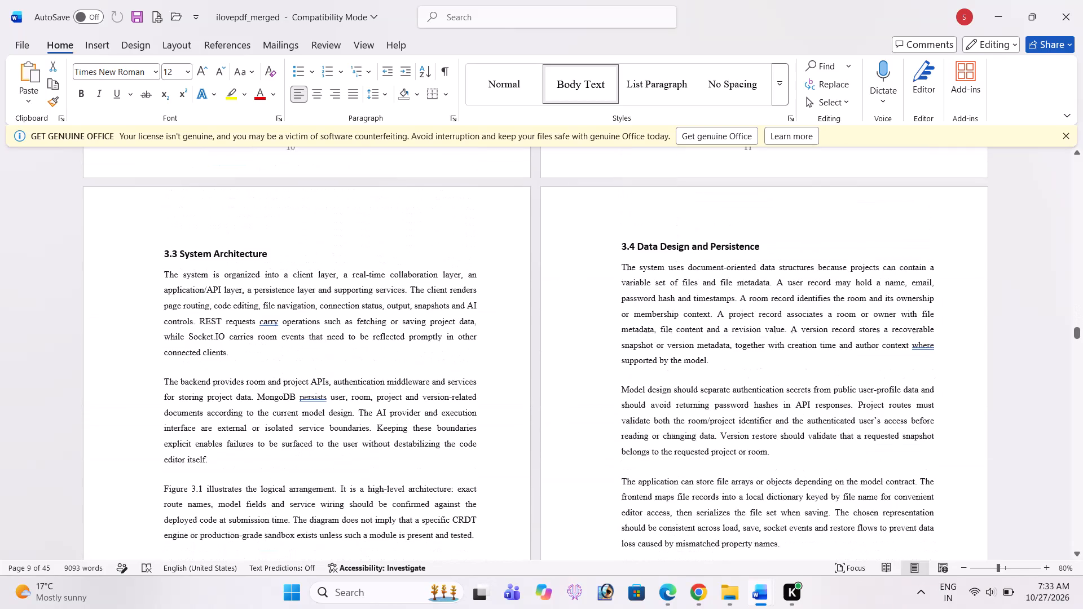
pyautogui.scroll(-13, 602, 399)
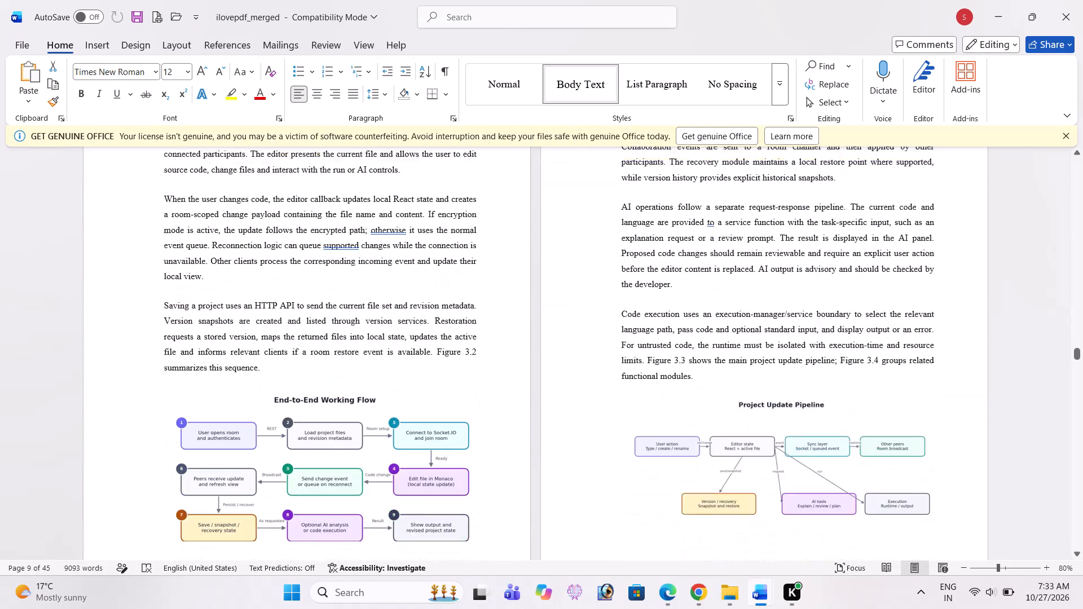
pyautogui.scroll(-3, 602, 399)
pyautogui.scroll(12, 602, 399)
pyautogui.scroll(9, 602, 399)
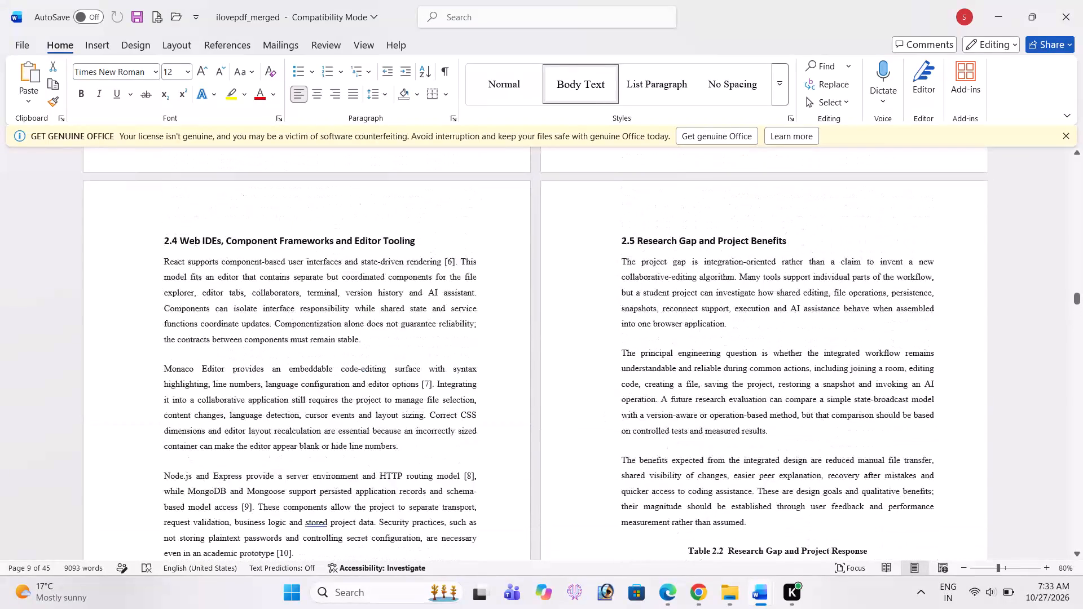
pyautogui.scroll(1, 602, 399)
pyautogui.scroll(-8, 602, 399)
pyautogui.scroll(3, 602, 399)
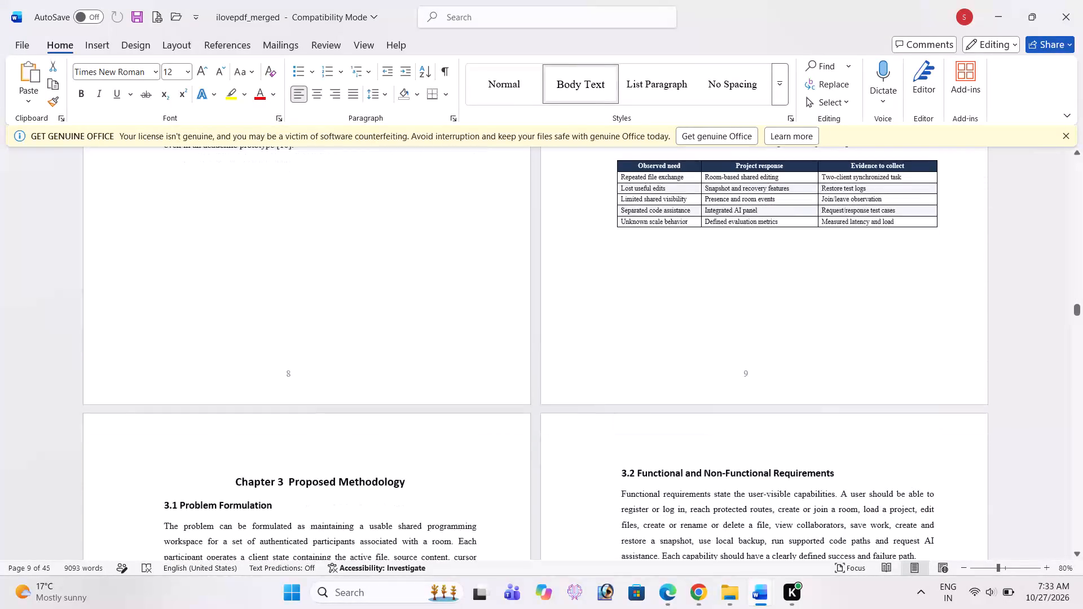
pyautogui.scroll(14, 602, 399)
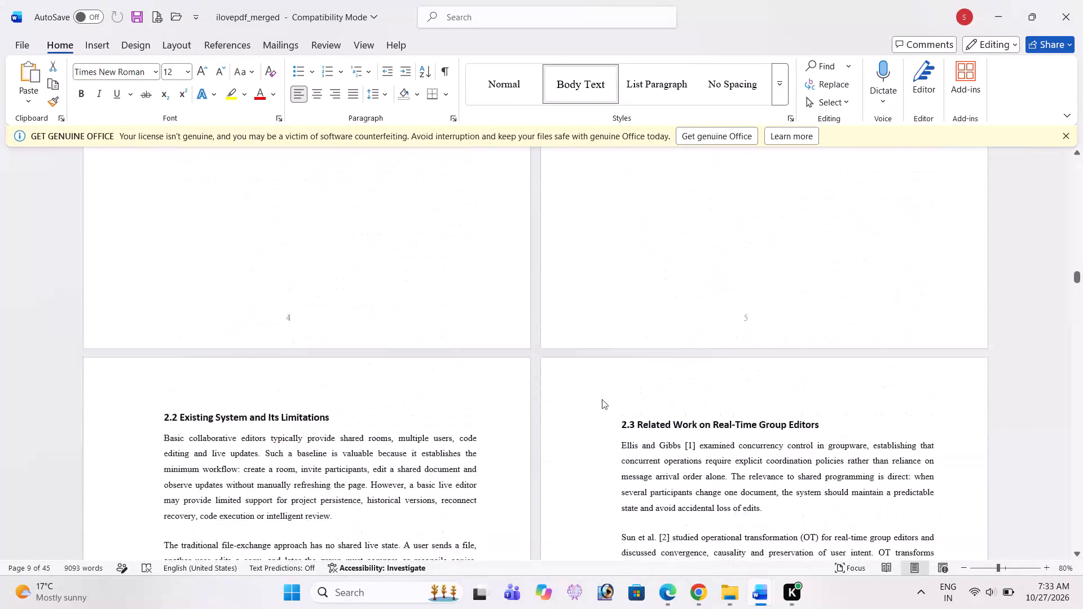
pyautogui.scroll(12, 602, 399)
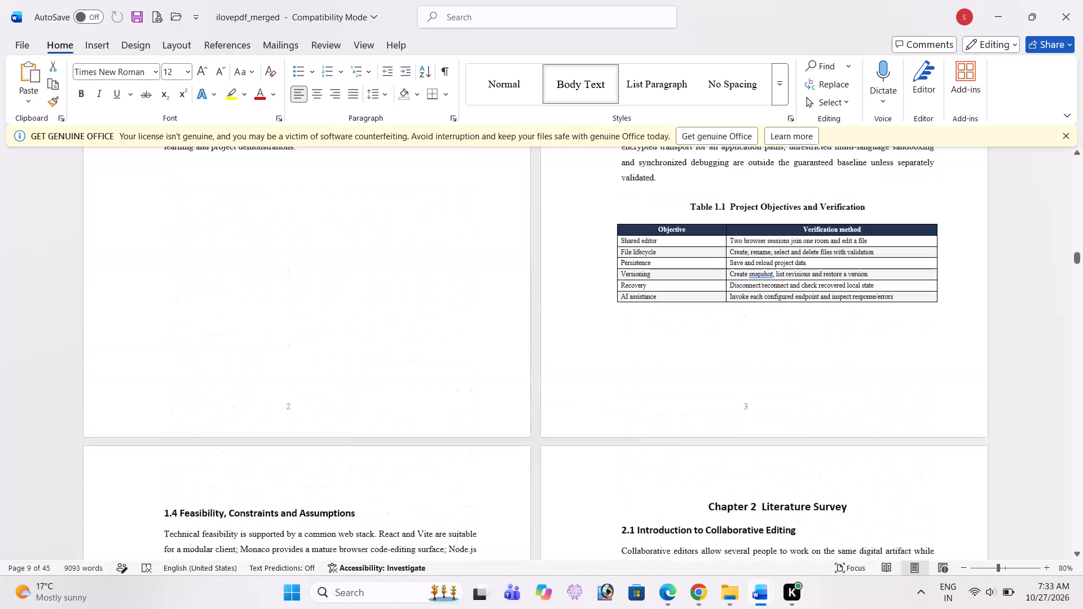
pyautogui.scroll(13, 602, 399)
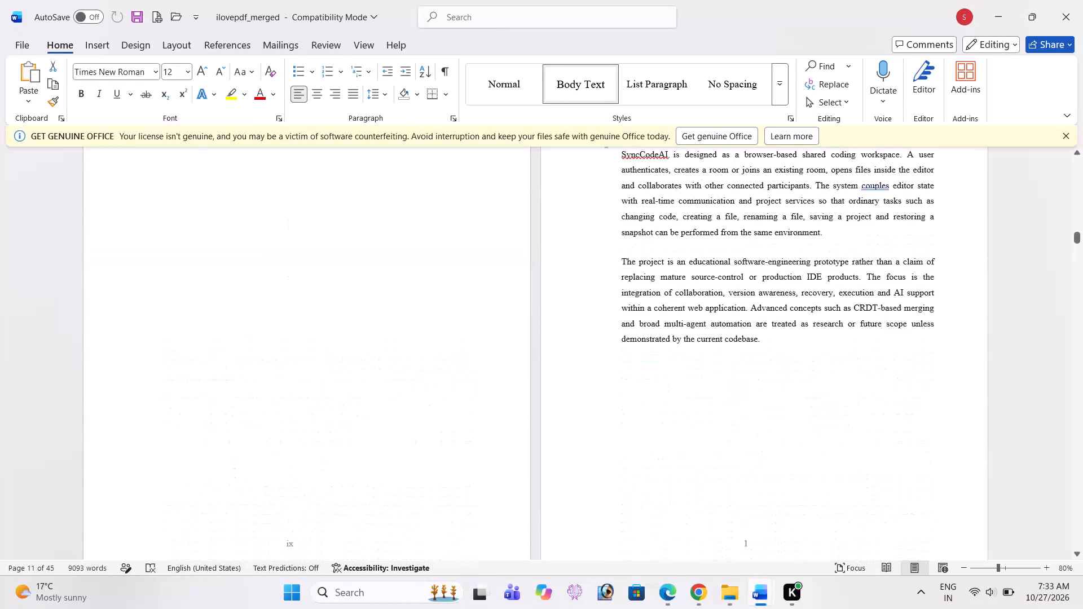
pyautogui.scroll(6, 602, 399)
pyautogui.scroll(4, 381, 361)
pyautogui.scroll(-5, 380, 359)
# In the SyncCodeAI_List_of_Abbreviations_No_Grid_No_Header (1) document, paste over the selected list, then copy the whole list with its heading.
pyautogui.click(276, 231)
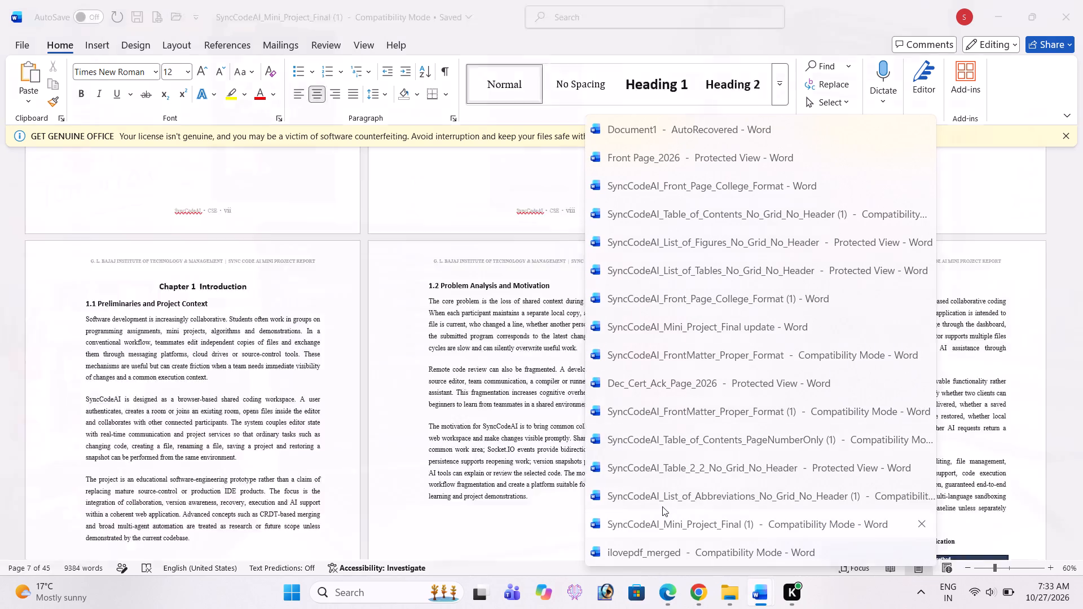
pyautogui.click(662, 506)
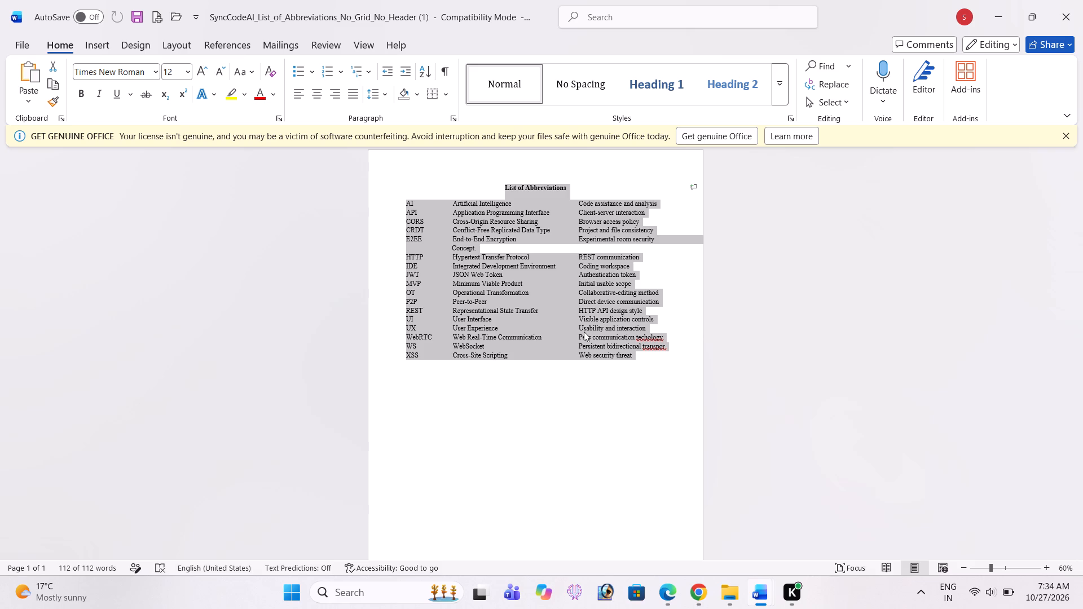
pyautogui.hotkey('ctrl', 'v')
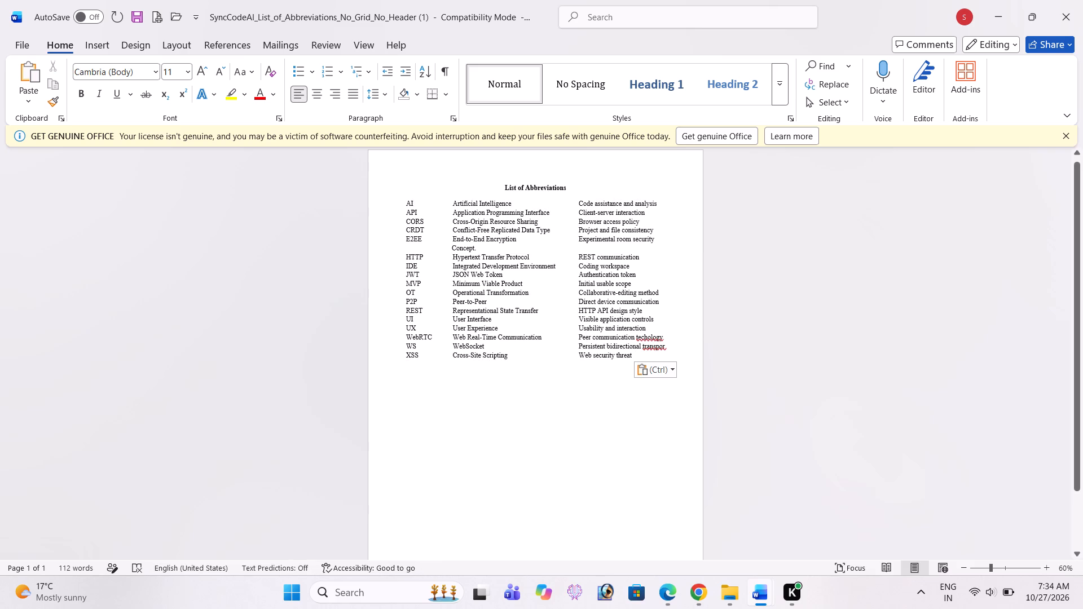
pyautogui.moveTo(500, 189); pyautogui.dragTo(603, 363)
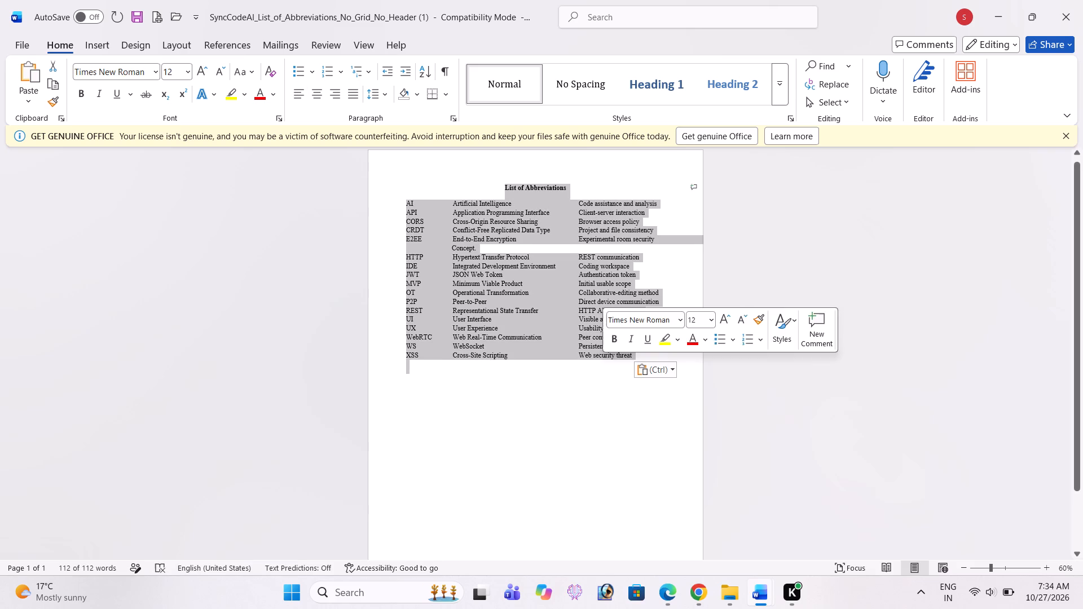
pyautogui.hotkey('ctrl', 'c')
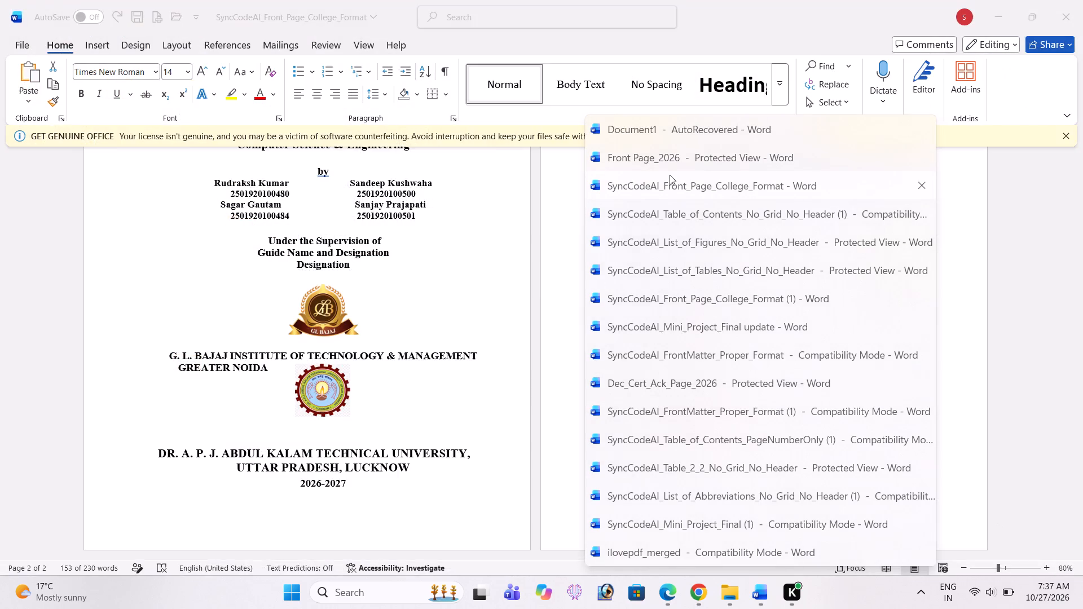
pyautogui.click(725, 549)
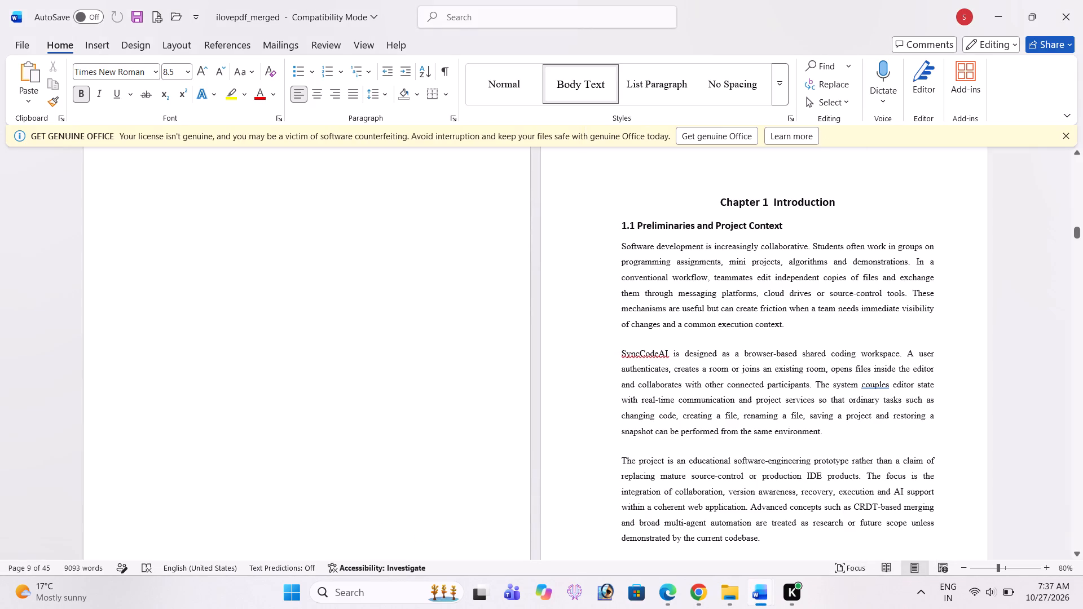
pyautogui.click(278, 230)
pyautogui.hotkey('ctrl', 'v')
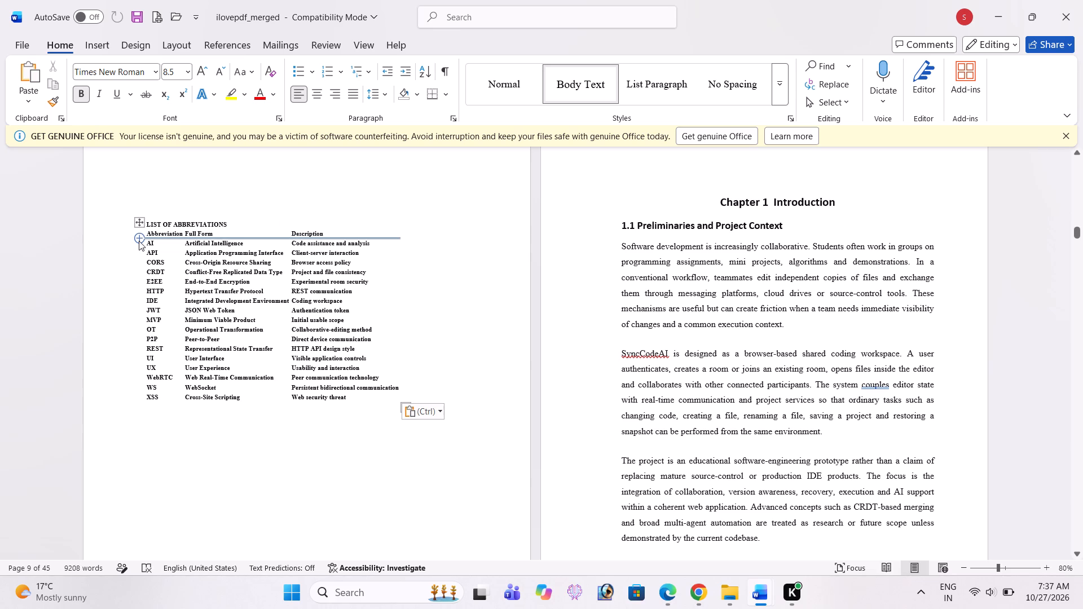
# Remove bold from all abbreviation rows below the column headings, AI through XSS, and set their font size to 14.
pyautogui.moveTo(145, 240); pyautogui.dragTo(210, 312)
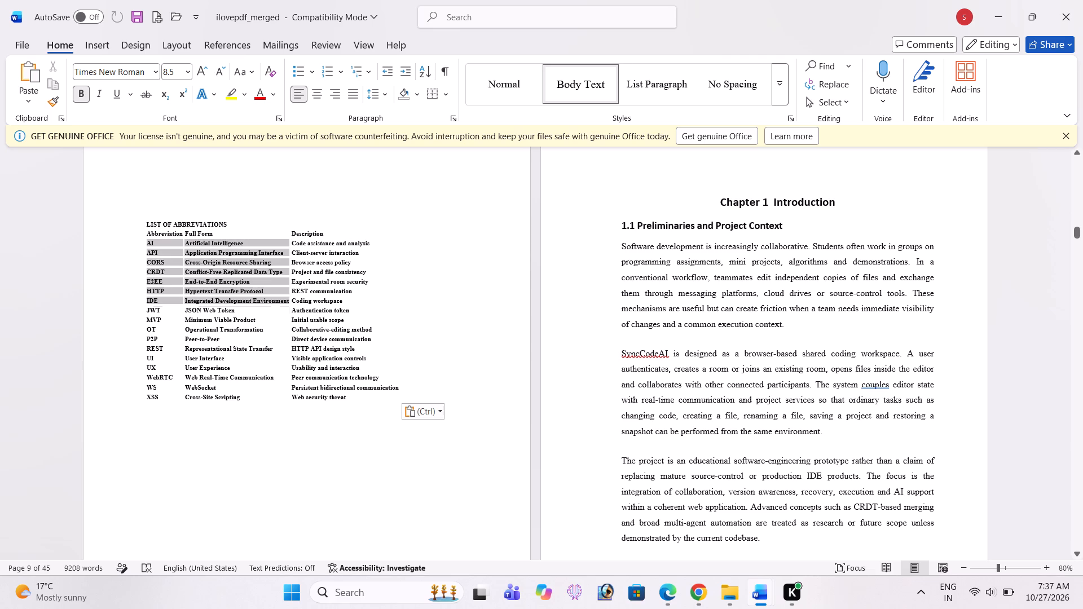
pyautogui.moveTo(210, 312); pyautogui.dragTo(306, 411)
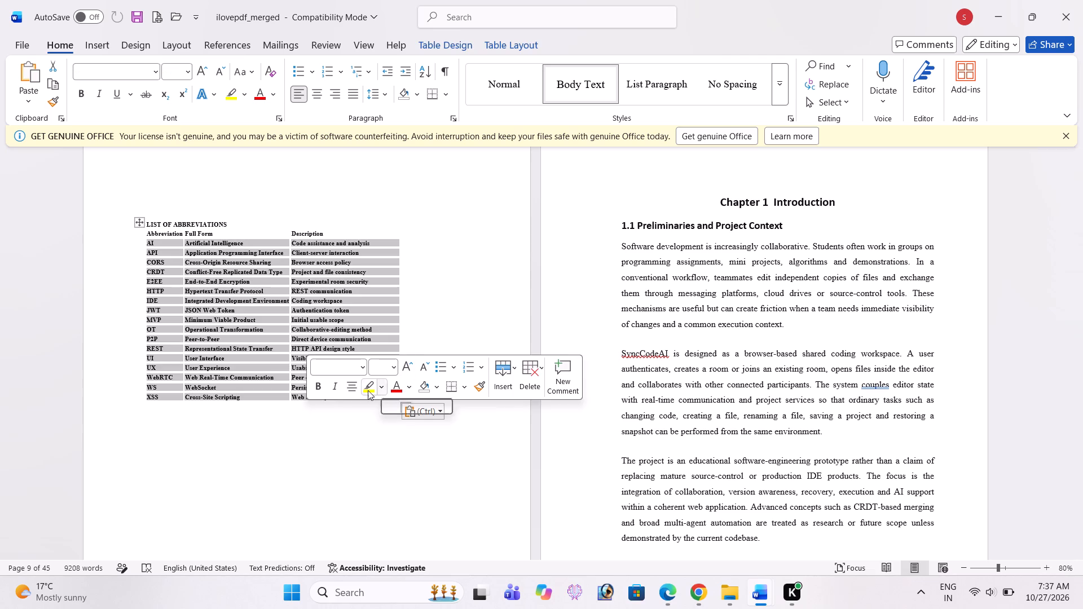
pyautogui.click(313, 386)
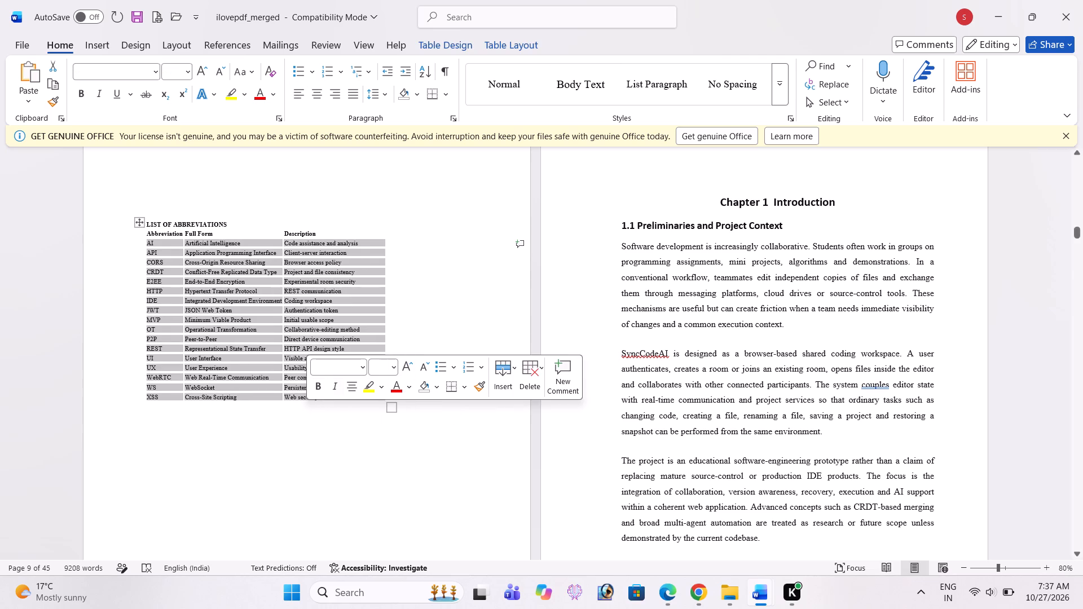
pyautogui.click(412, 369)
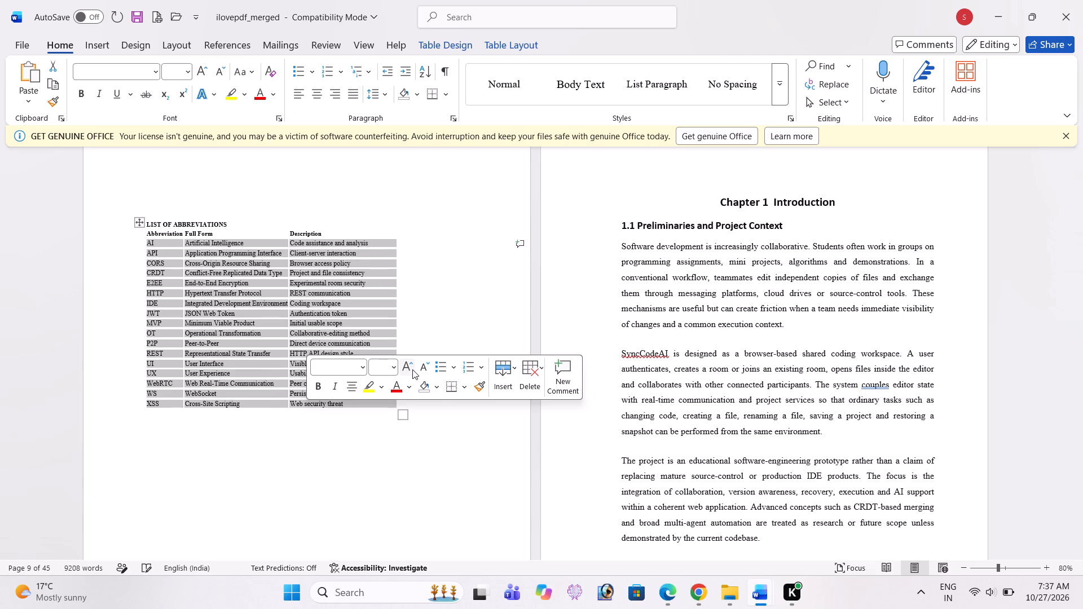
pyautogui.click(412, 369)
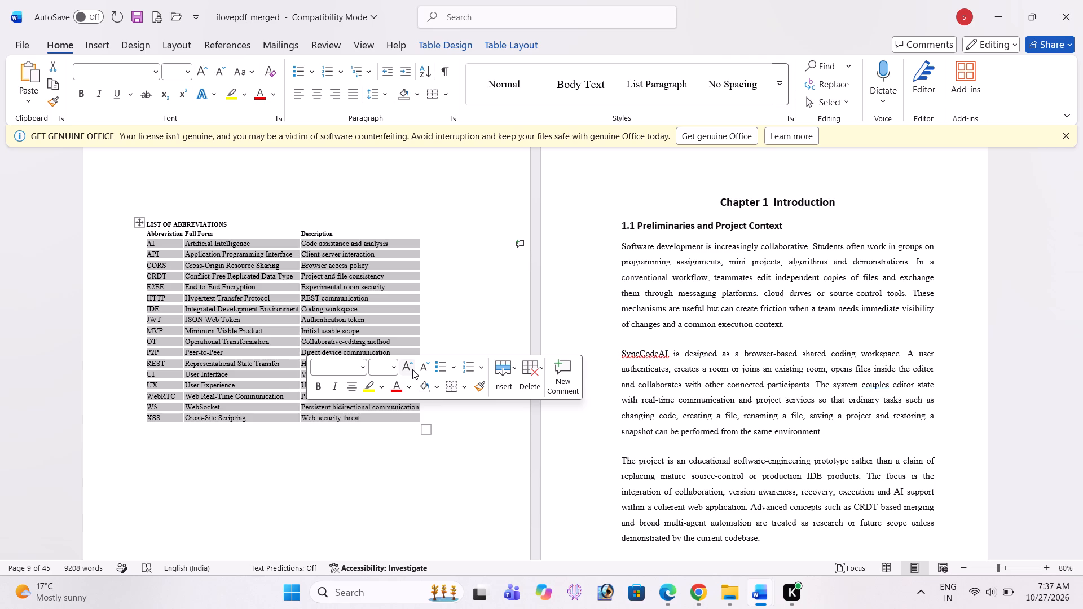
pyautogui.click(412, 369)
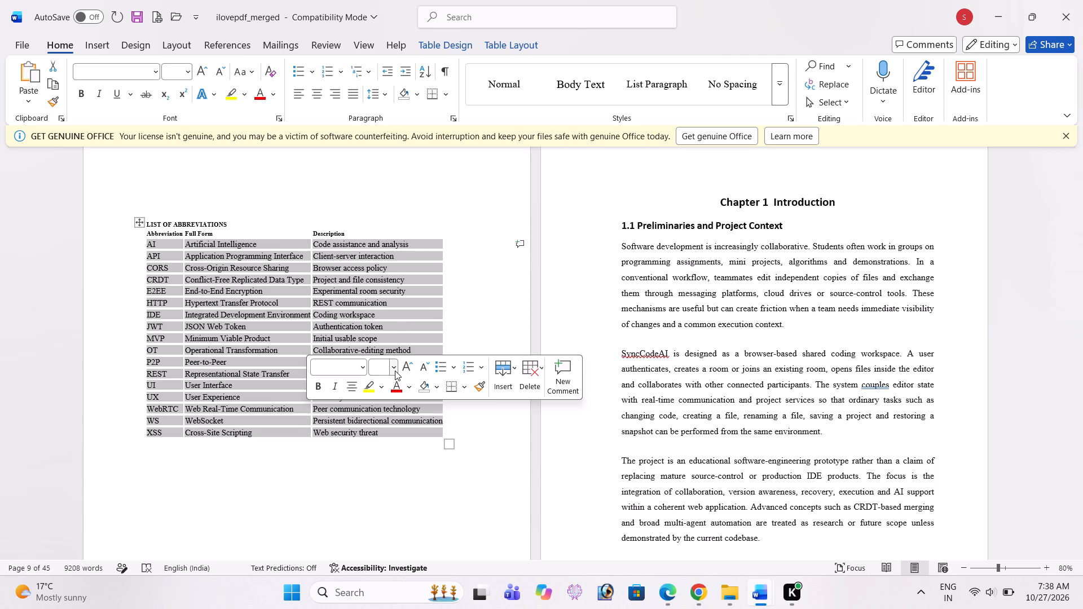
pyautogui.click(395, 370)
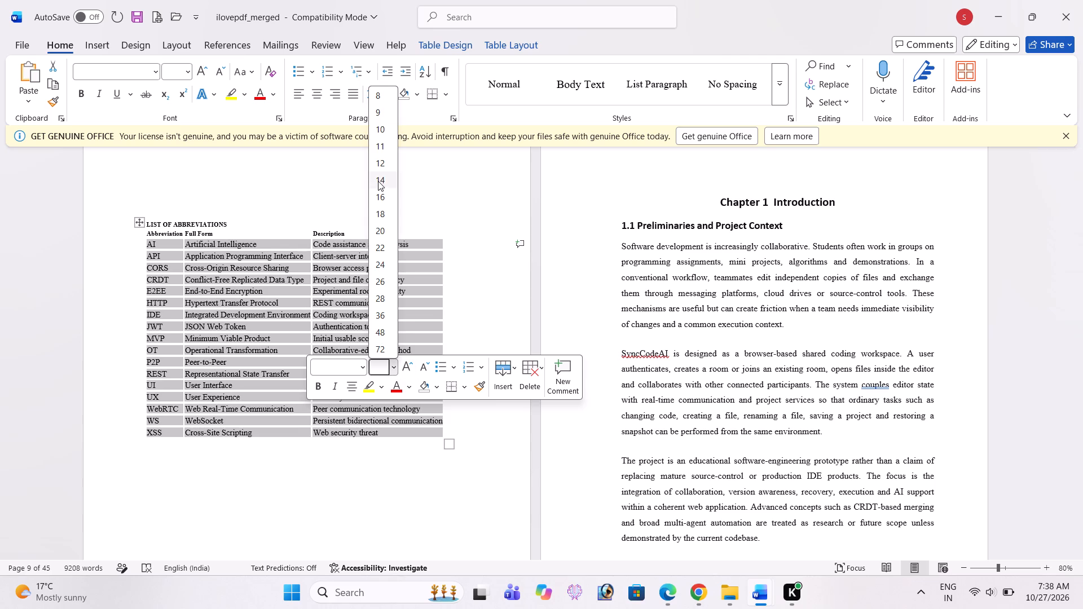
pyautogui.click(378, 181)
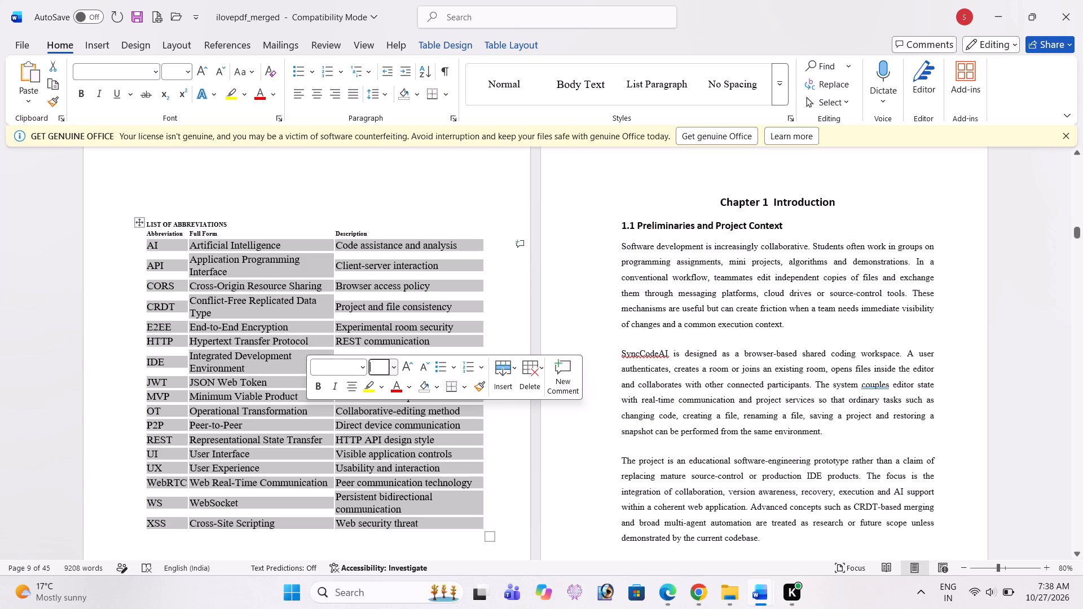
pyautogui.click(296, 198)
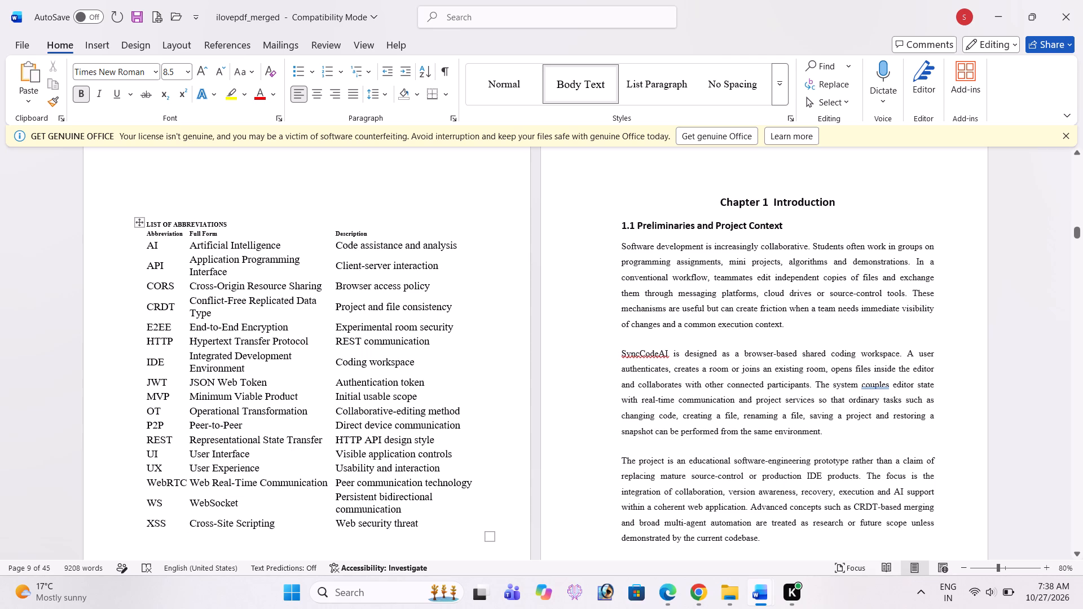
# Reduce the font size of all abbreviation rows from AI to XSS to 12.
pyautogui.moveTo(147, 246); pyautogui.dragTo(430, 529)
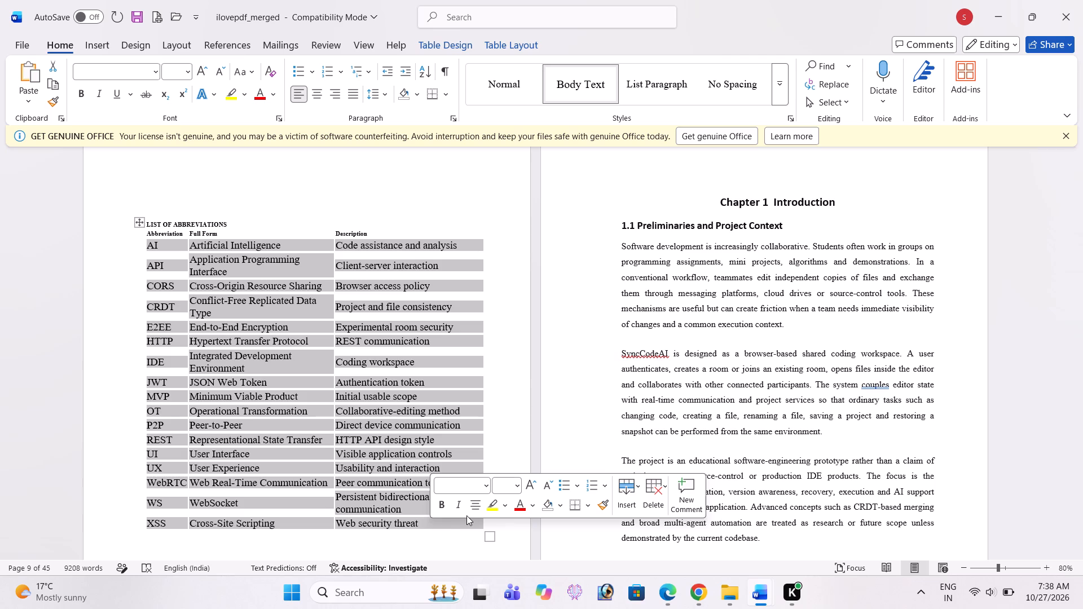
pyautogui.click(551, 486)
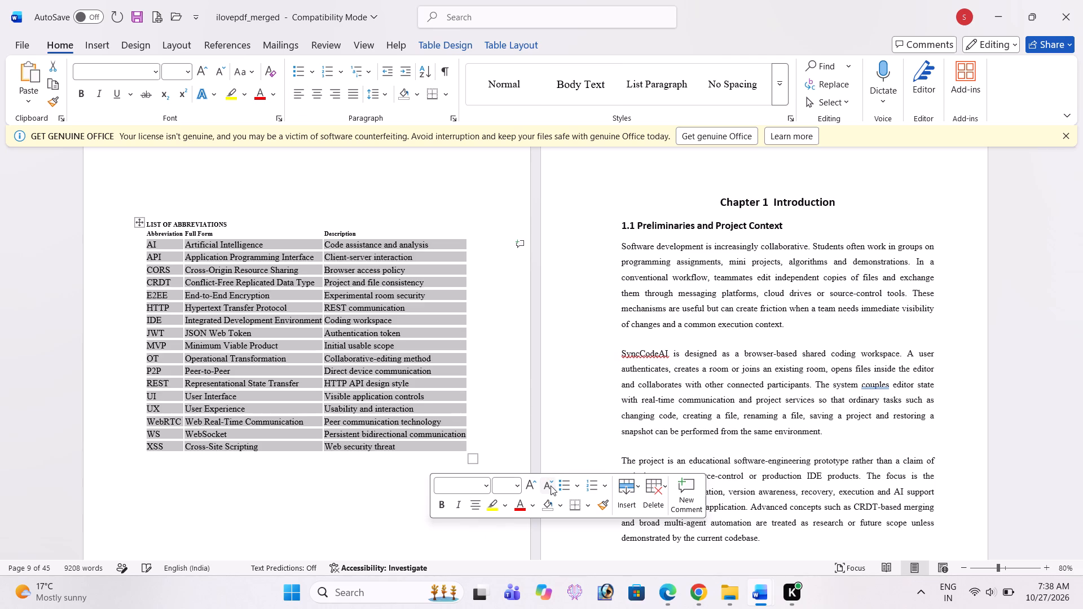
pyautogui.click(262, 503)
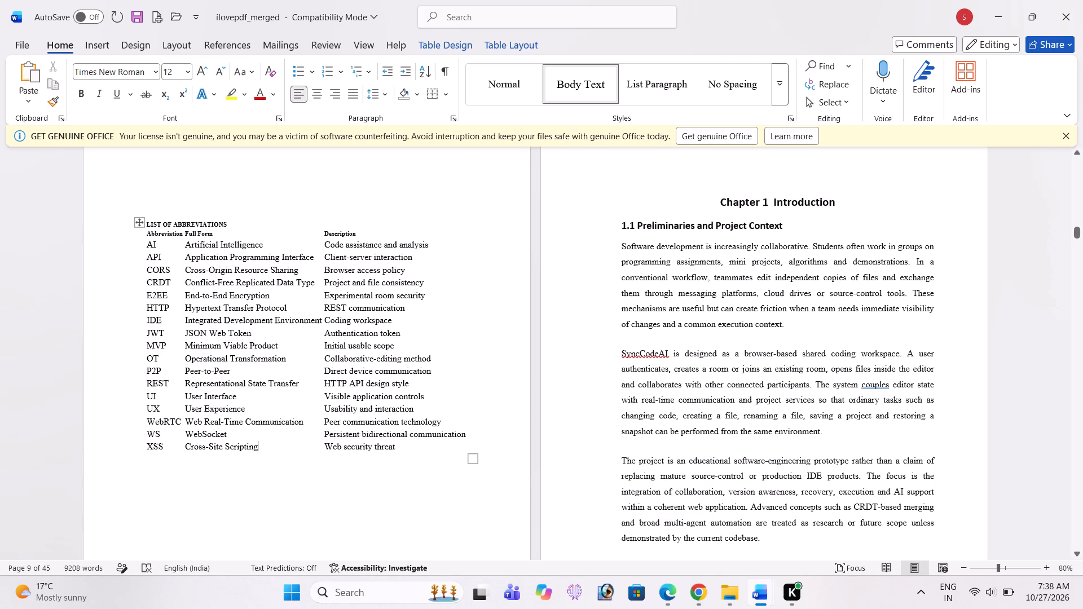
# Adjust the boundary between the Abbreviation and Full Form columns so that the Full Form column is slightly wider.
pyautogui.moveTo(147, 237); pyautogui.dragTo(179, 240)
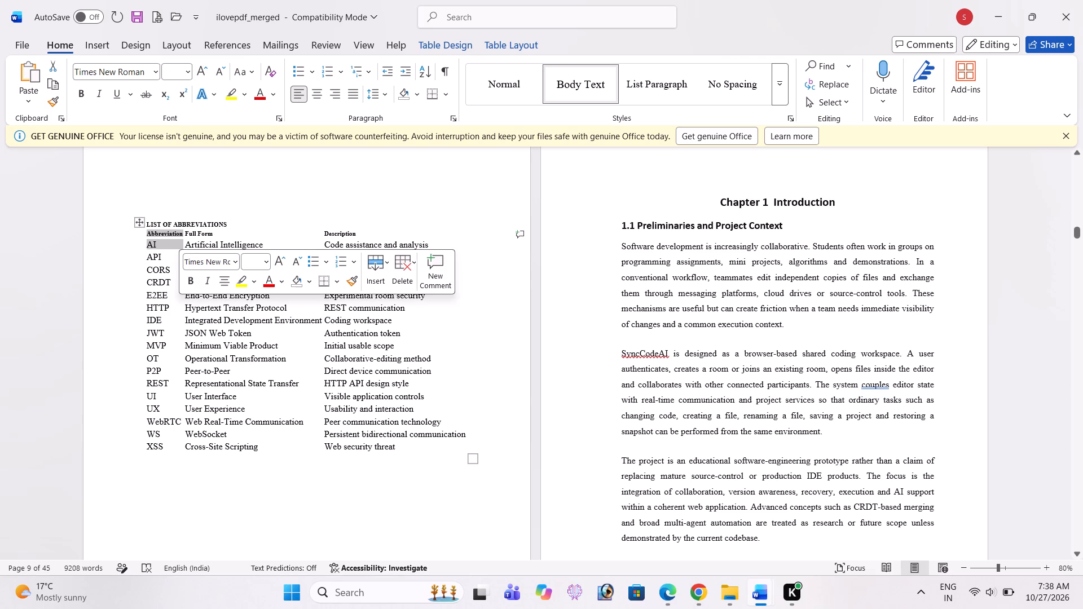
pyautogui.doubleClick(168, 241)
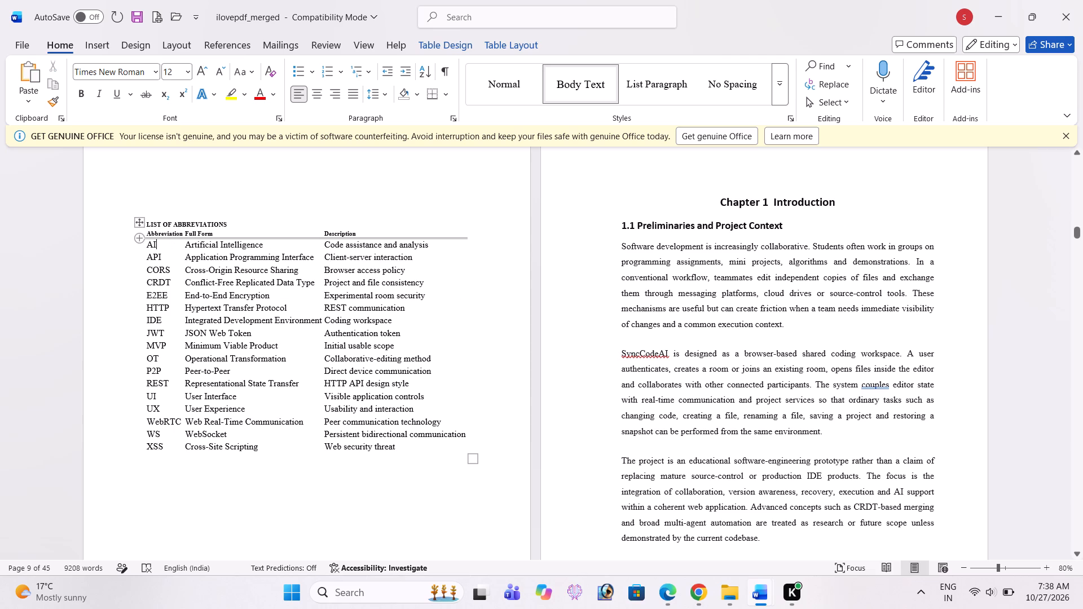
pyautogui.moveTo(146, 232); pyautogui.dragTo(187, 238)
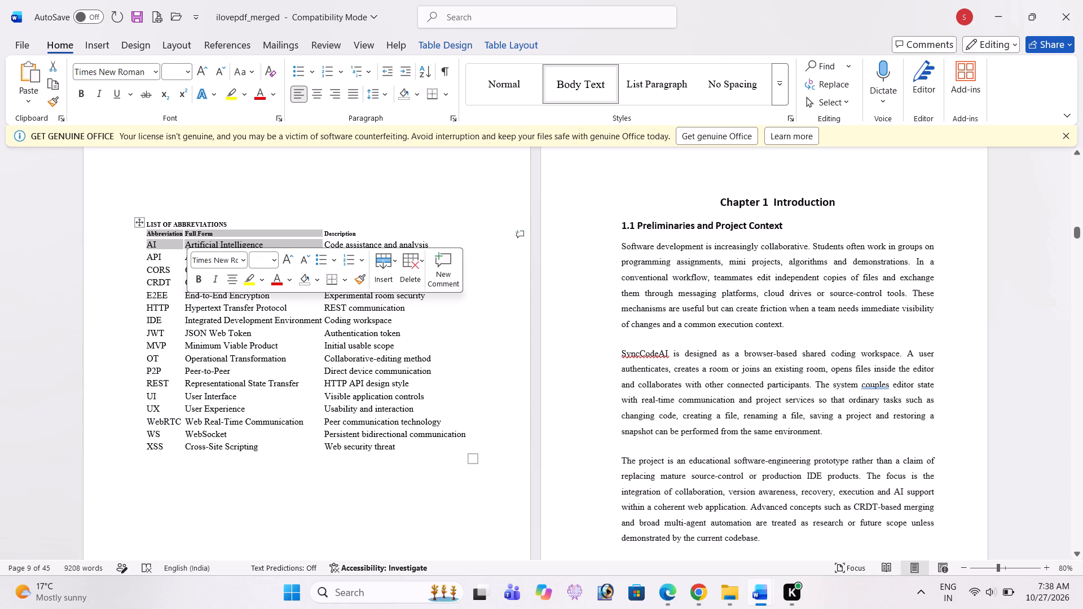
pyautogui.click(185, 237)
pyautogui.moveTo(183, 236); pyautogui.dragTo(154, 231)
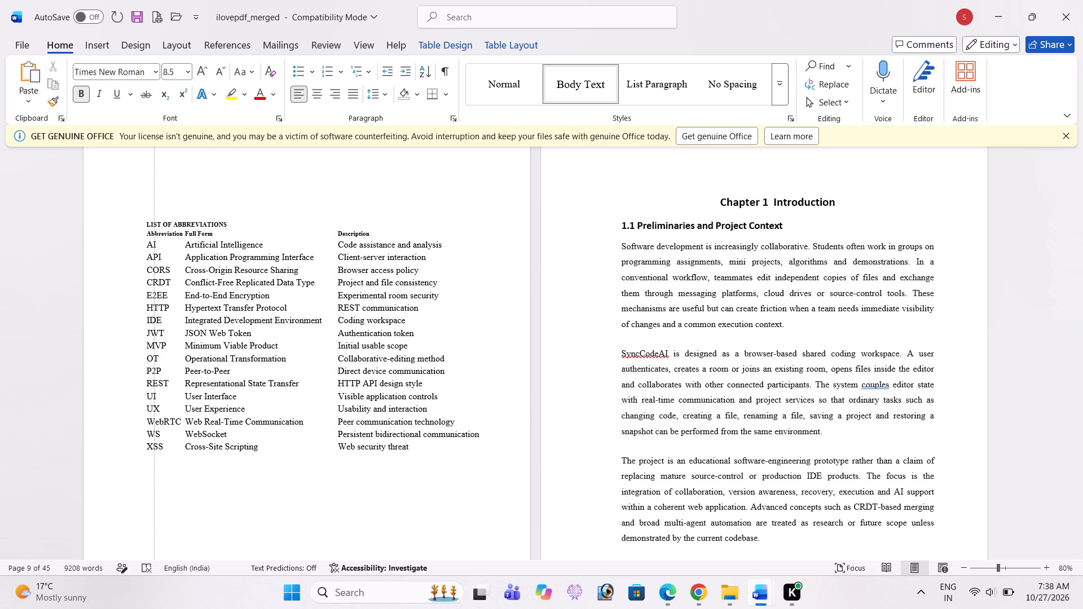
pyautogui.moveTo(154, 231); pyautogui.dragTo(171, 235)
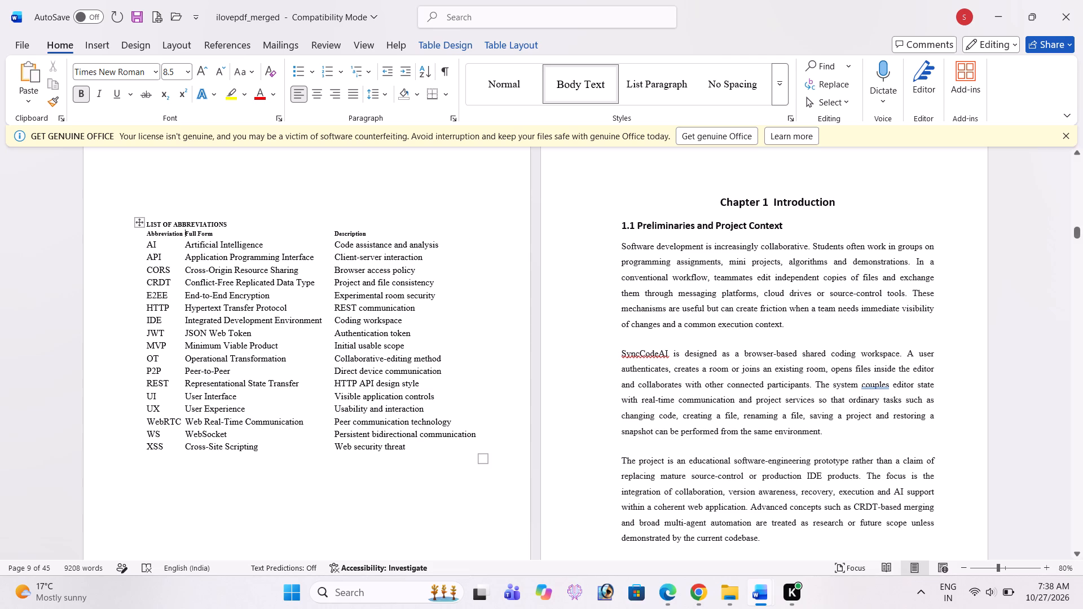
# Shift the LIST OF ABBREVIATIONS heading toward the centre above the table by inserting spaces before it.
pyautogui.click(231, 223)
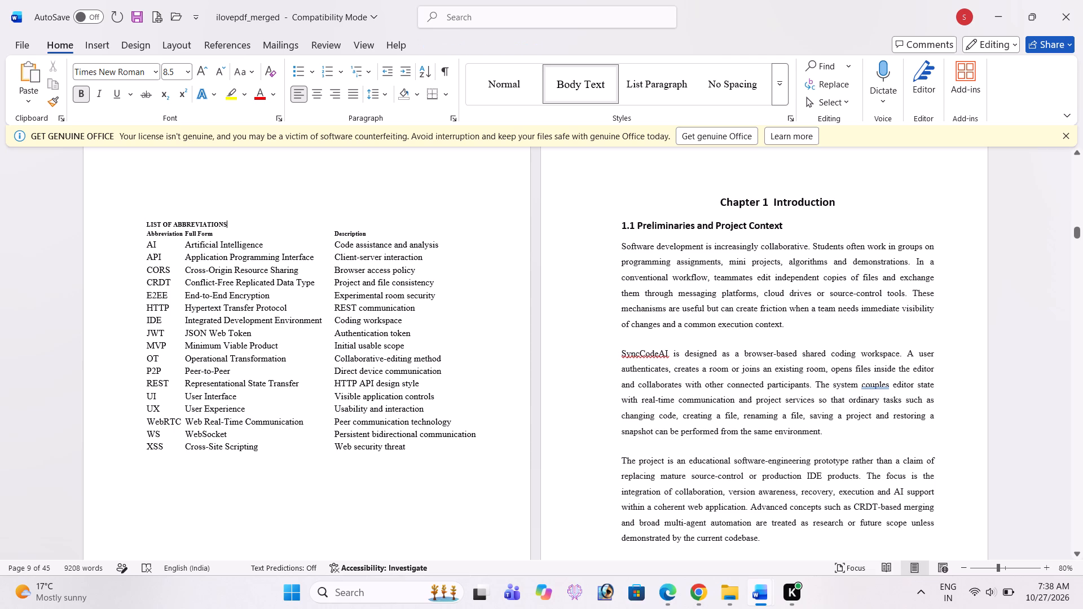
pyautogui.press('Left')
pyautogui.press('Left')
pyautogui.press('Left')
pyautogui.press('Left')
pyautogui.press('Left')
pyautogui.press('Left')
pyautogui.press('Left')
pyautogui.press('Left')
pyautogui.press('Left')
pyautogui.press('Left')
pyautogui.press('Left')
pyautogui.press('Left')
pyautogui.press('Left')
pyautogui.press('Left')
pyautogui.press('Left')
pyautogui.press('Left')
pyautogui.press('Left')
pyautogui.press('Left')
pyautogui.press('Left')
pyautogui.press('Left')
pyautogui.press('Left')
pyautogui.press('space')
pyautogui.press('space')
pyautogui.press('space')
pyautogui.press('space')
pyautogui.press('space')
pyautogui.press('space')
pyautogui.press('space')
pyautogui.press('space')
pyautogui.press('space')
pyautogui.press('space')
pyautogui.press('space')
pyautogui.press('space')
pyautogui.press('space')
pyautogui.press('space')
pyautogui.press('space')
pyautogui.press('space')
pyautogui.press('space')
pyautogui.press('space')
pyautogui.press('space')
pyautogui.press('space')
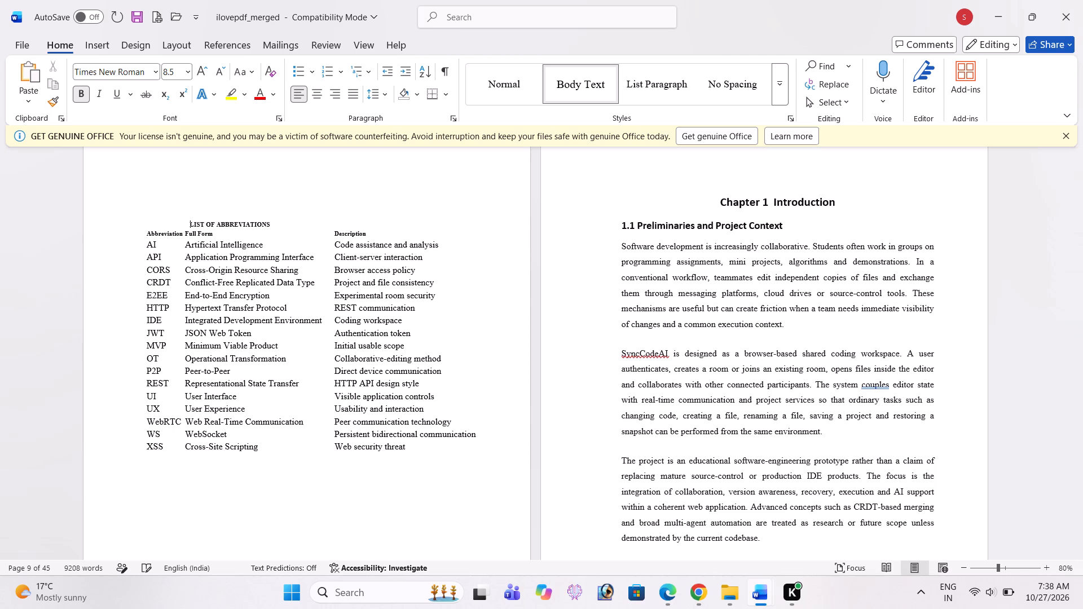
pyautogui.press('space')
pyautogui.press('space')
pyautogui.press('space')
pyautogui.press('space')
pyautogui.press('space')
pyautogui.press('space')
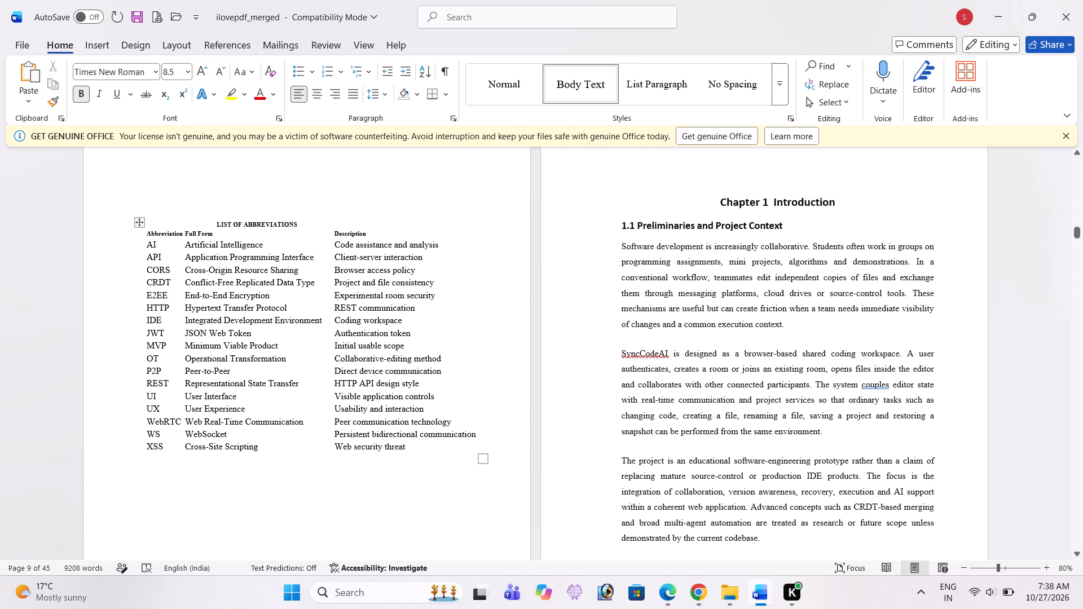
# Insert a blank line between the LIST OF ABBREVIATIONS heading and the table.
pyautogui.click(301, 229)
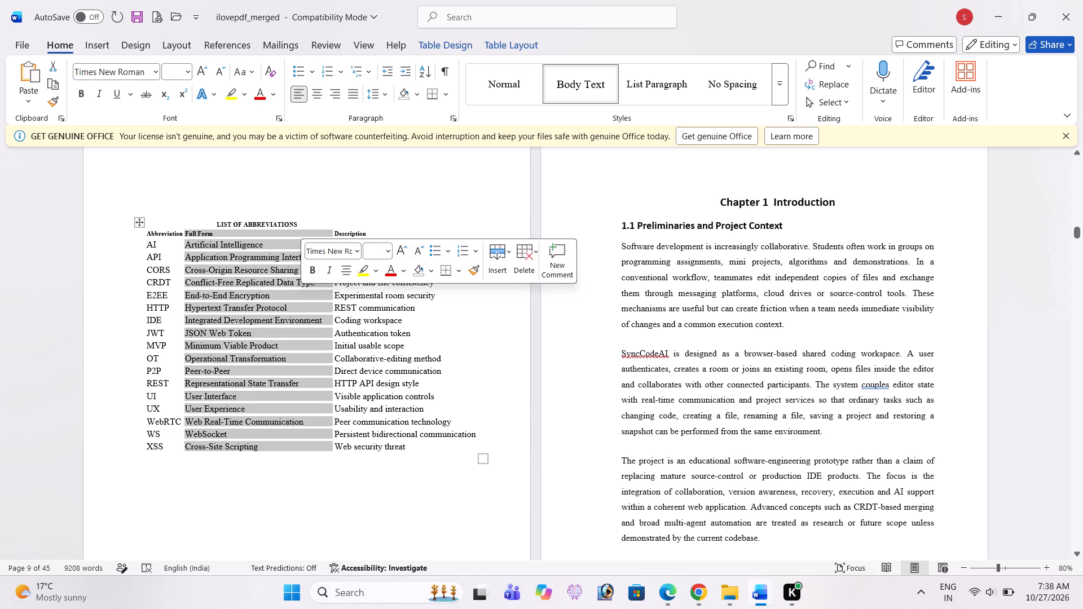
pyautogui.click(302, 226)
pyautogui.press('Return')
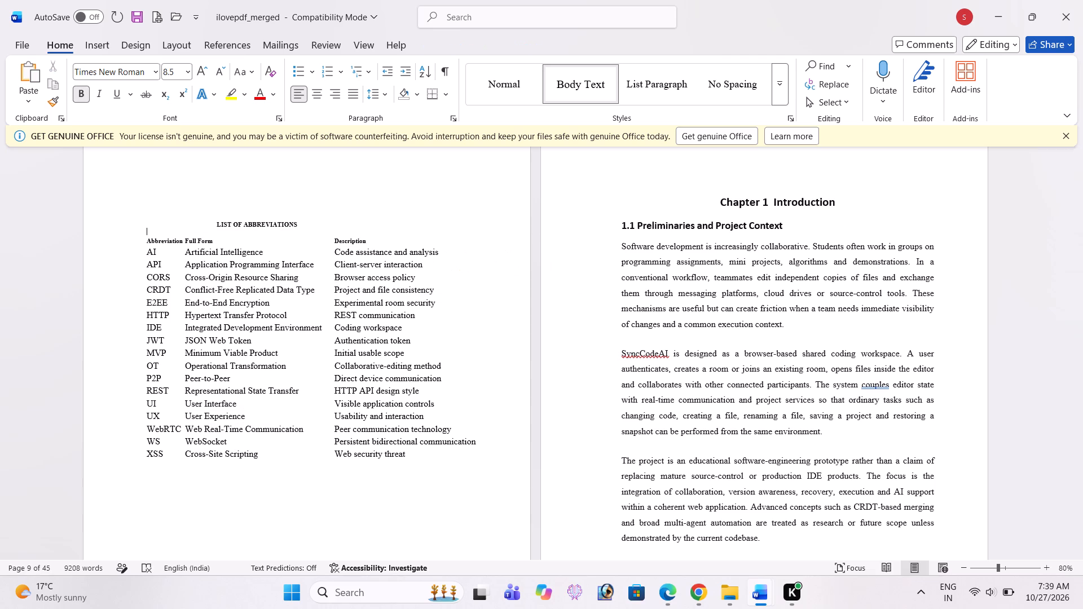
# Indent the Full Form column heading with five spaces to separate it from the Abbreviation heading.
pyautogui.click(184, 241)
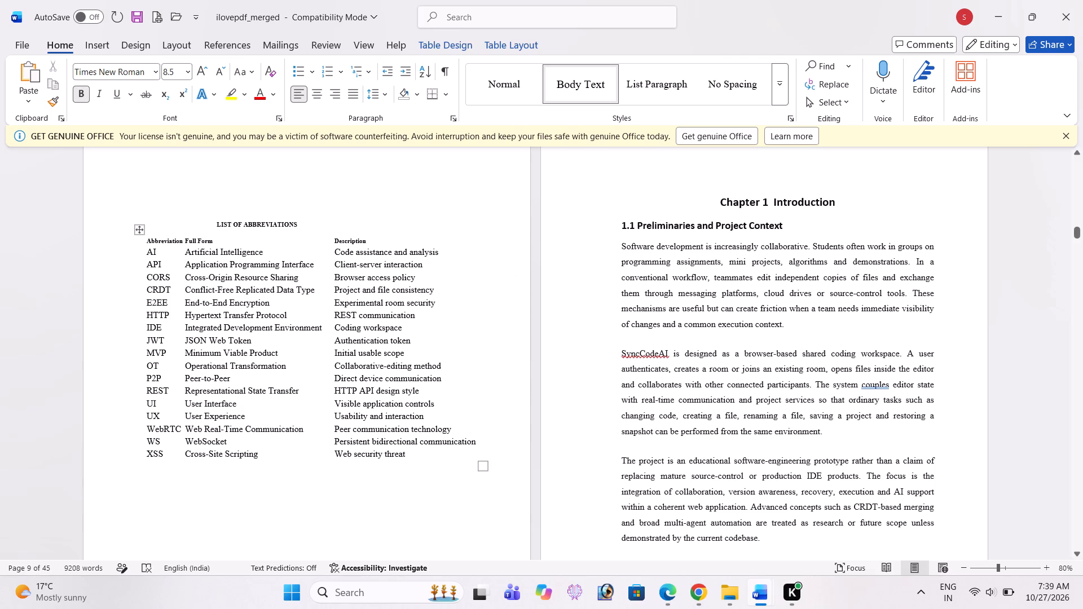
pyautogui.press('space')
pyautogui.press('space')
pyautogui.press('space')
pyautogui.press('space')
pyautogui.press('space')
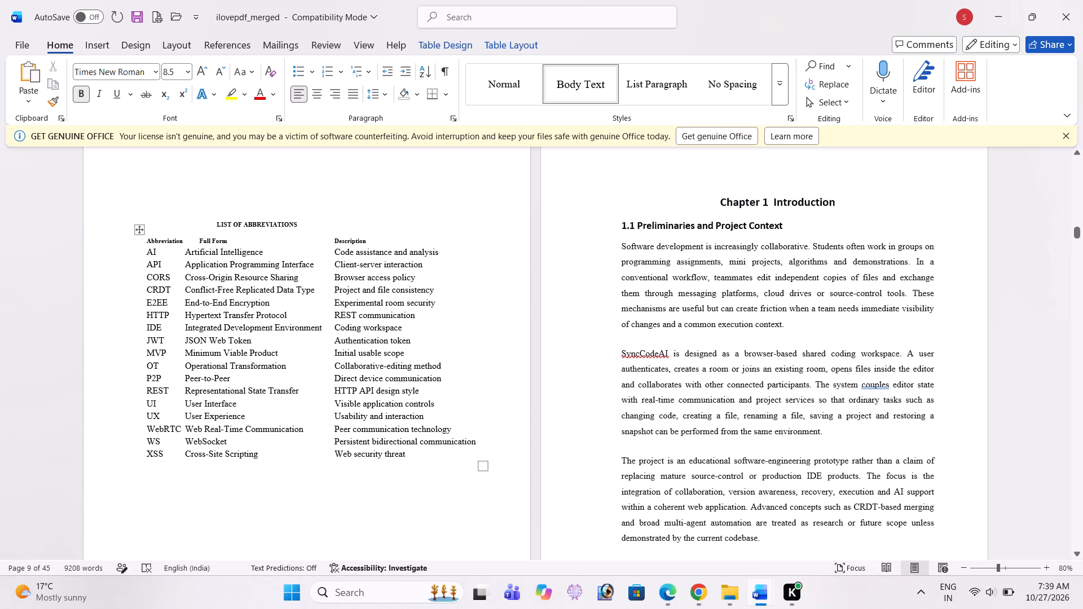
# Increase the font size of the Full Form, Abbreviation and Description column headings to 10.
pyautogui.moveTo(199, 241); pyautogui.dragTo(222, 242)
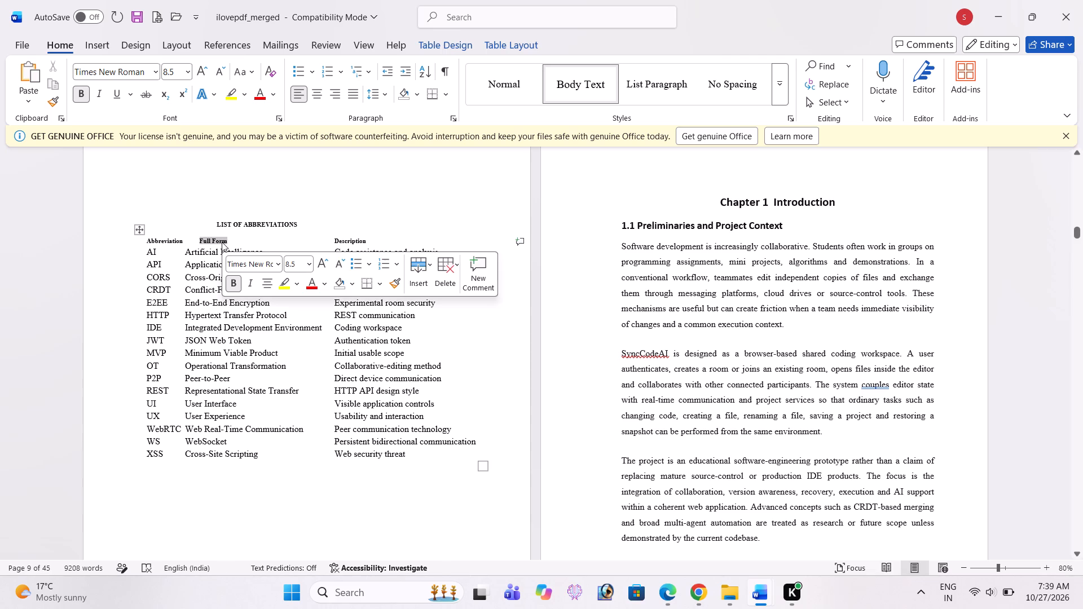
pyautogui.click(326, 258)
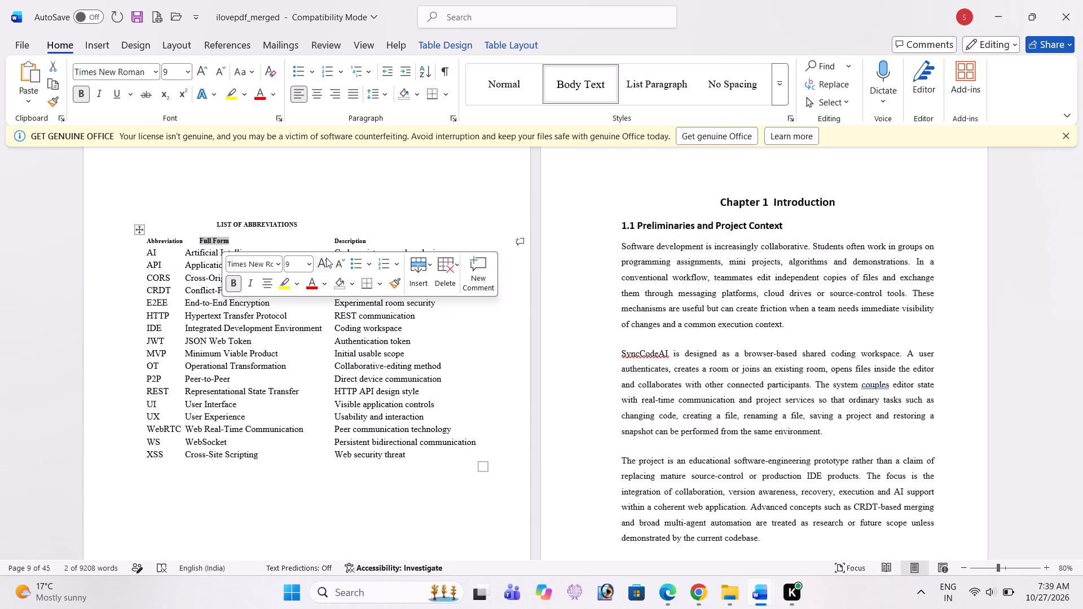
pyautogui.click(326, 258)
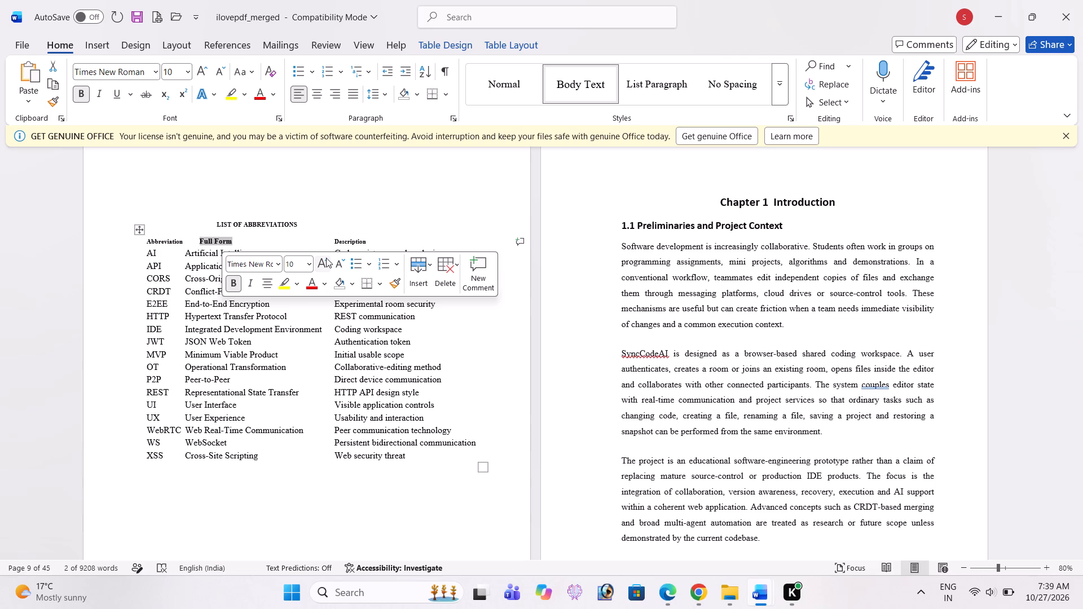
pyautogui.moveTo(146, 240); pyautogui.dragTo(182, 241)
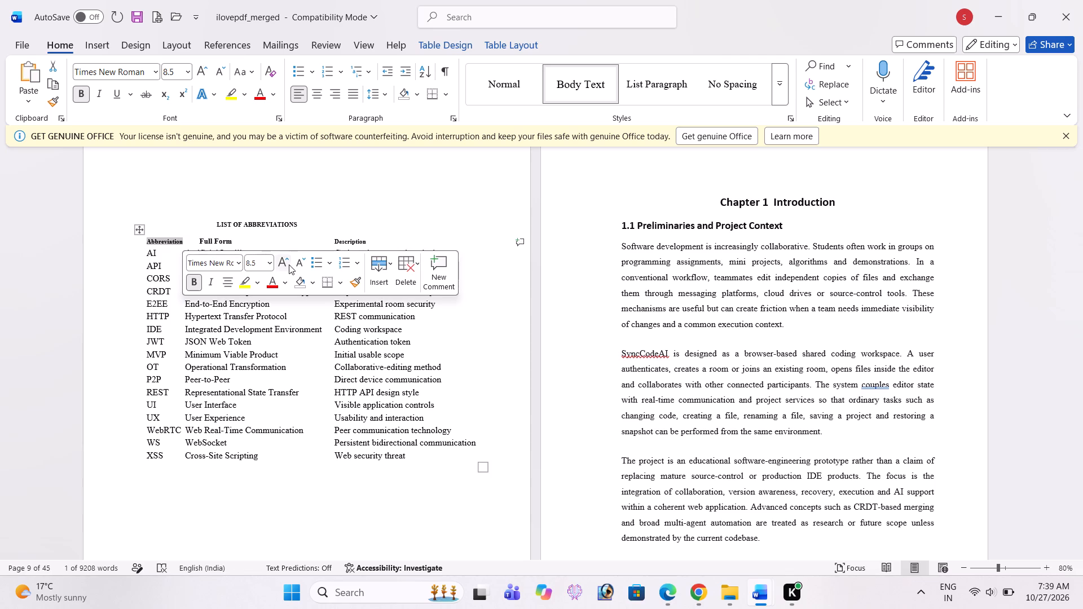
pyautogui.click(283, 263)
pyautogui.click(283, 263)
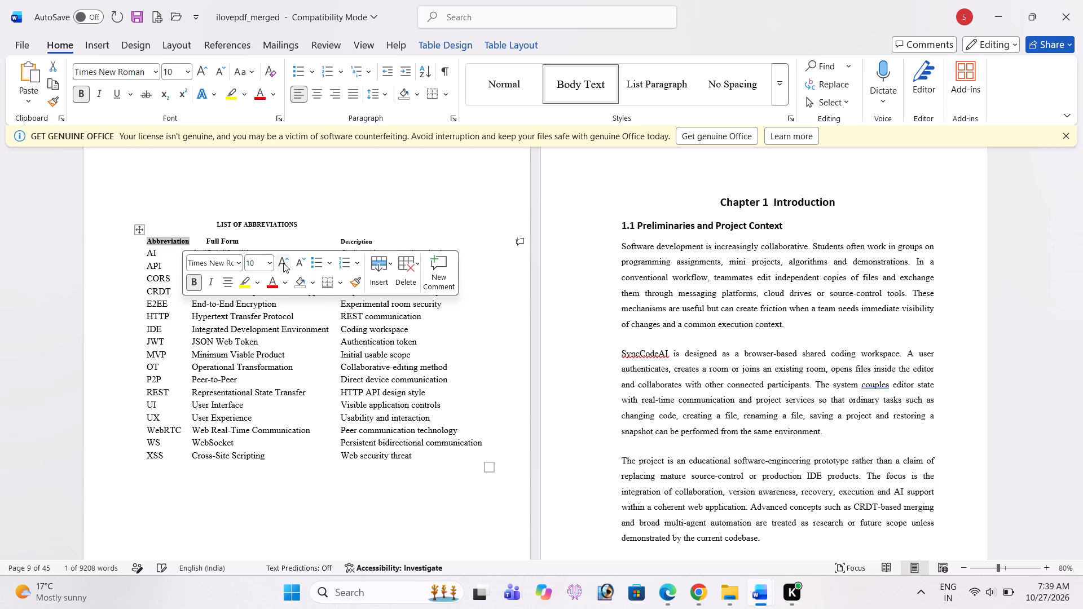
pyautogui.click(338, 246)
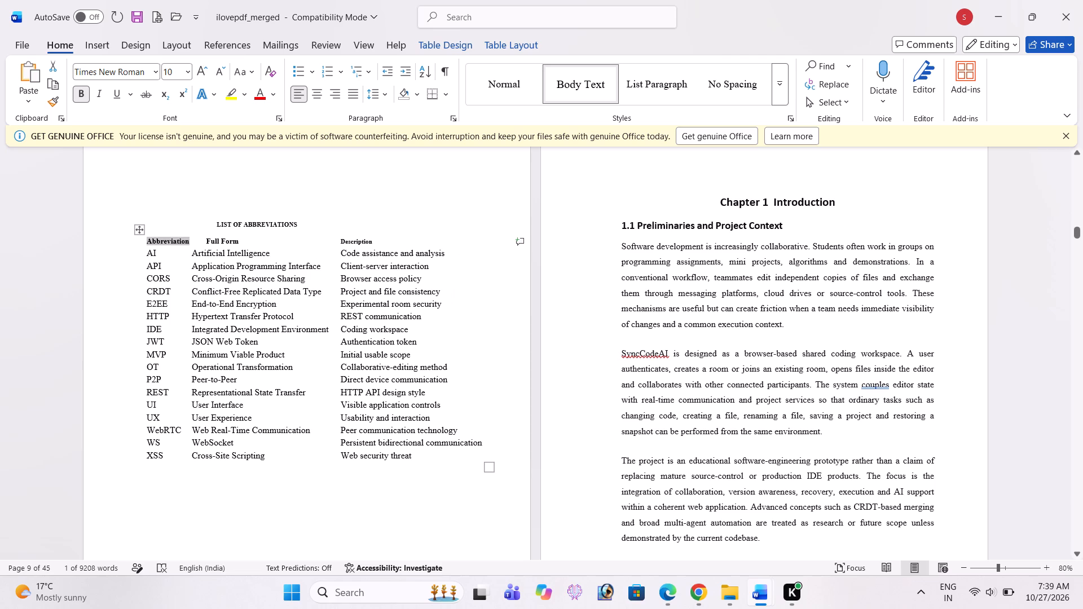
pyautogui.moveTo(340, 241); pyautogui.dragTo(361, 243)
pyautogui.click(361, 243)
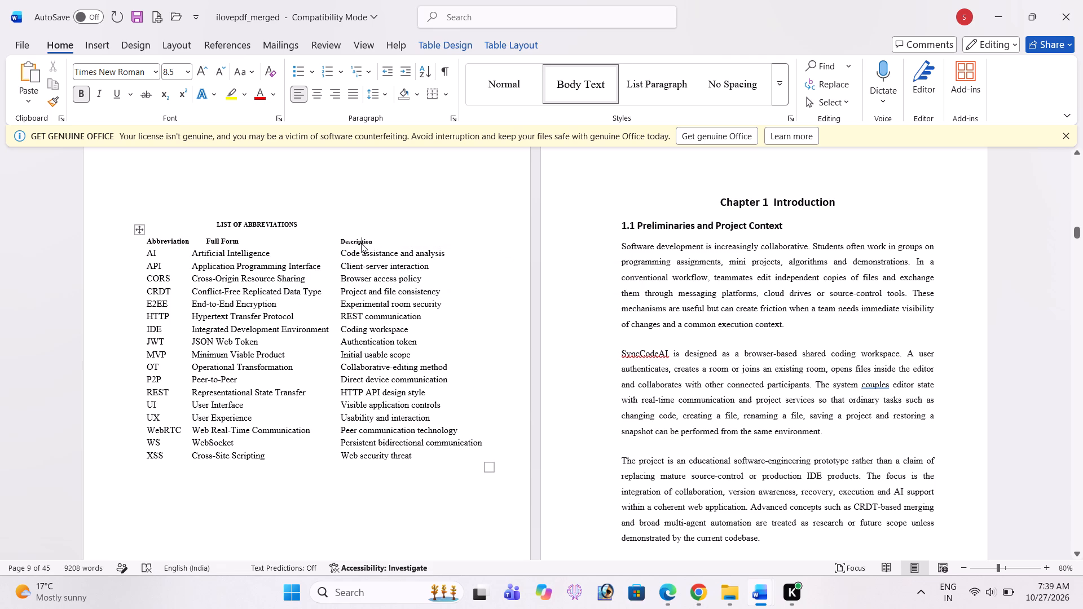
pyautogui.moveTo(340, 241); pyautogui.dragTo(366, 240)
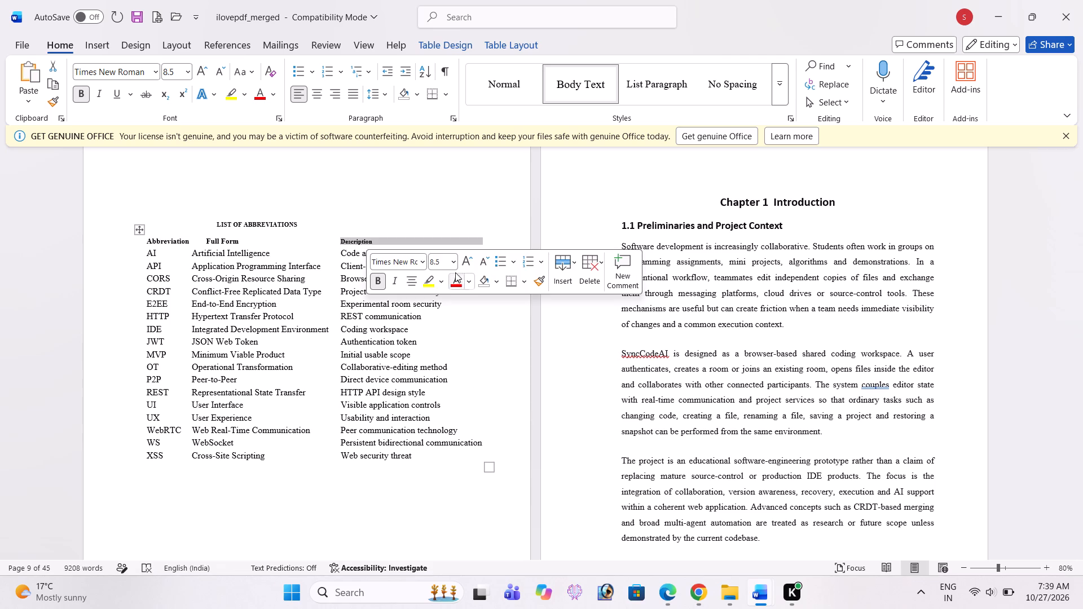
pyautogui.click(462, 266)
pyautogui.click(462, 266)
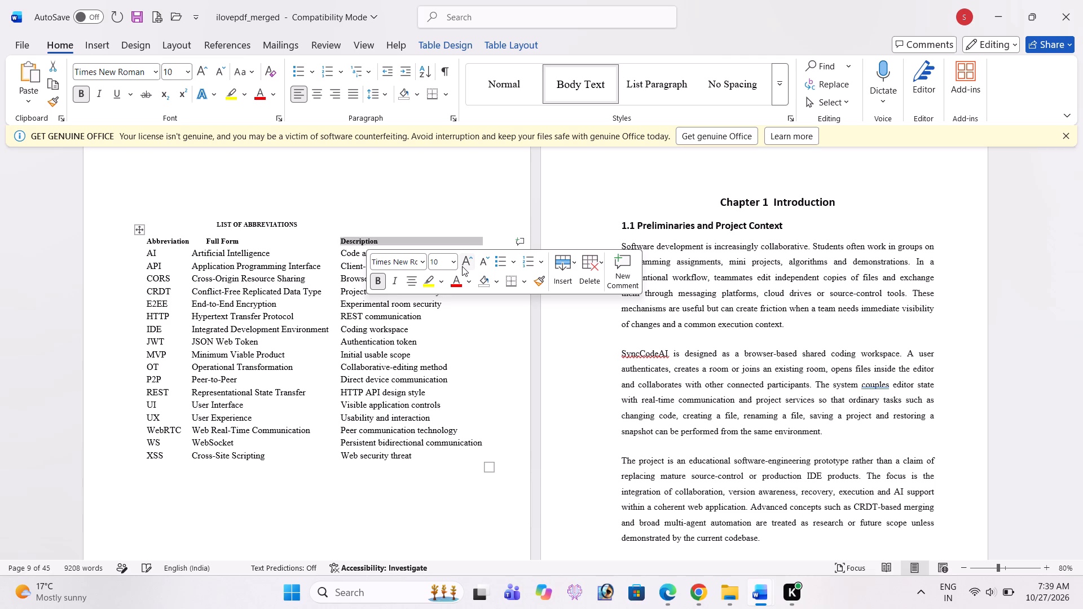
# Increase the font size of the LIST OF ABBREVIATIONS heading above the table to 11.
pyautogui.click(409, 201)
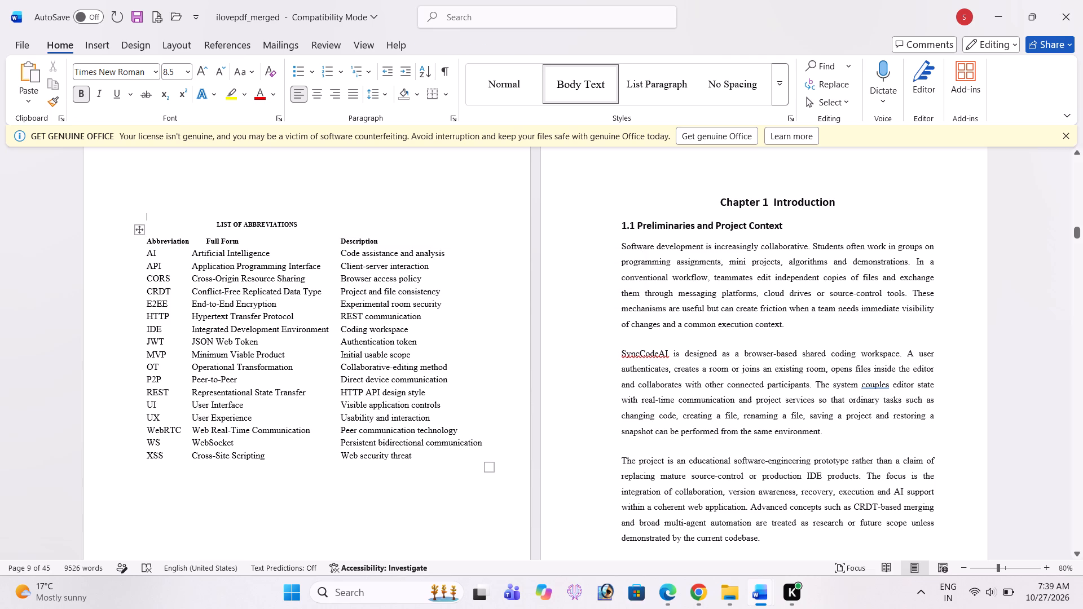
pyautogui.moveTo(213, 222); pyautogui.dragTo(287, 225)
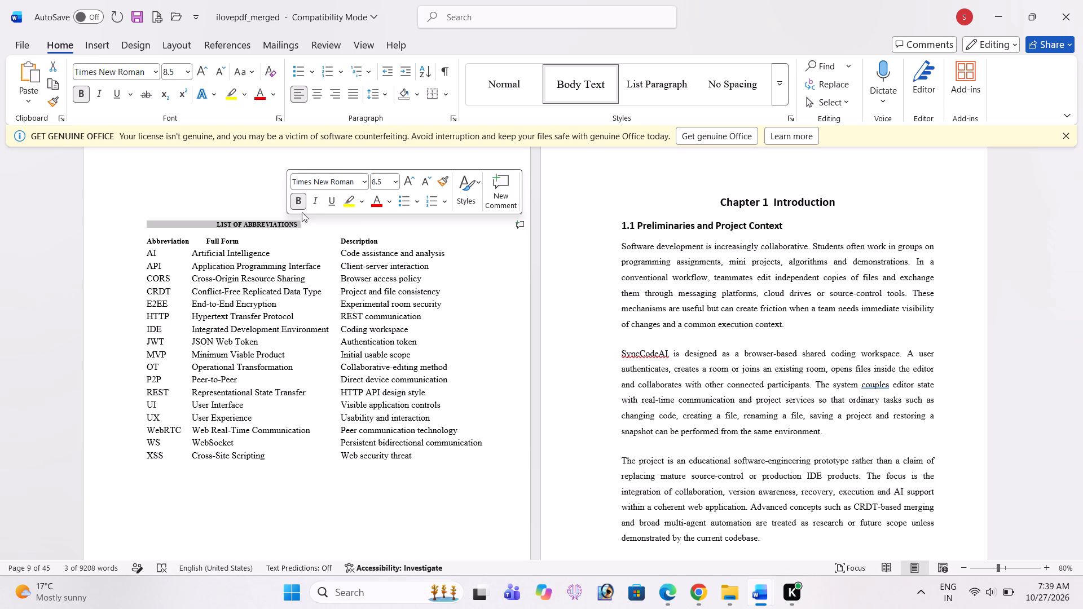
pyautogui.click(408, 182)
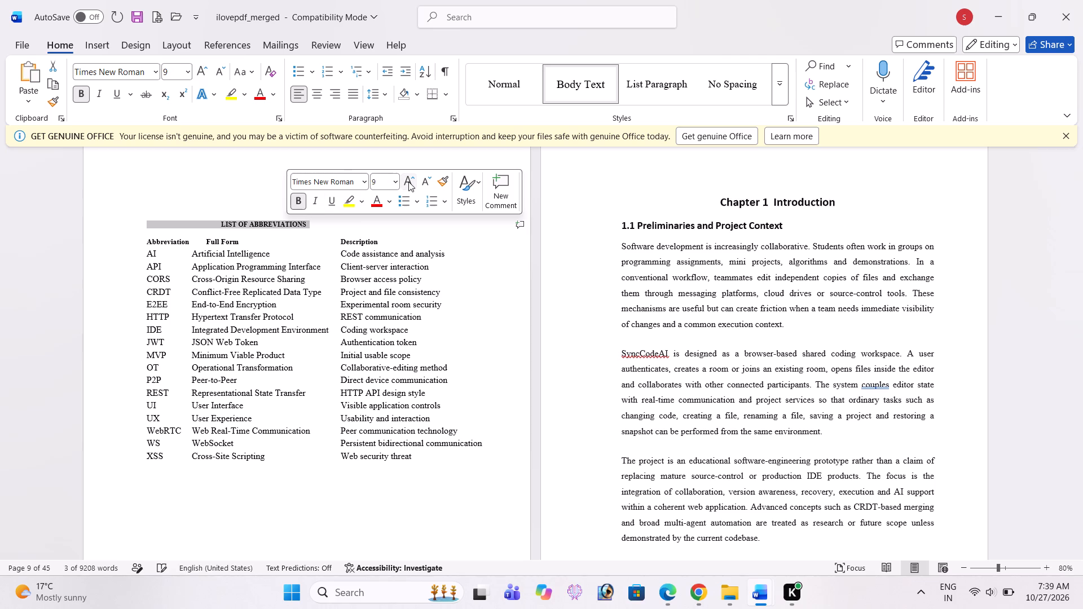
pyautogui.click(408, 182)
pyautogui.click(408, 182)
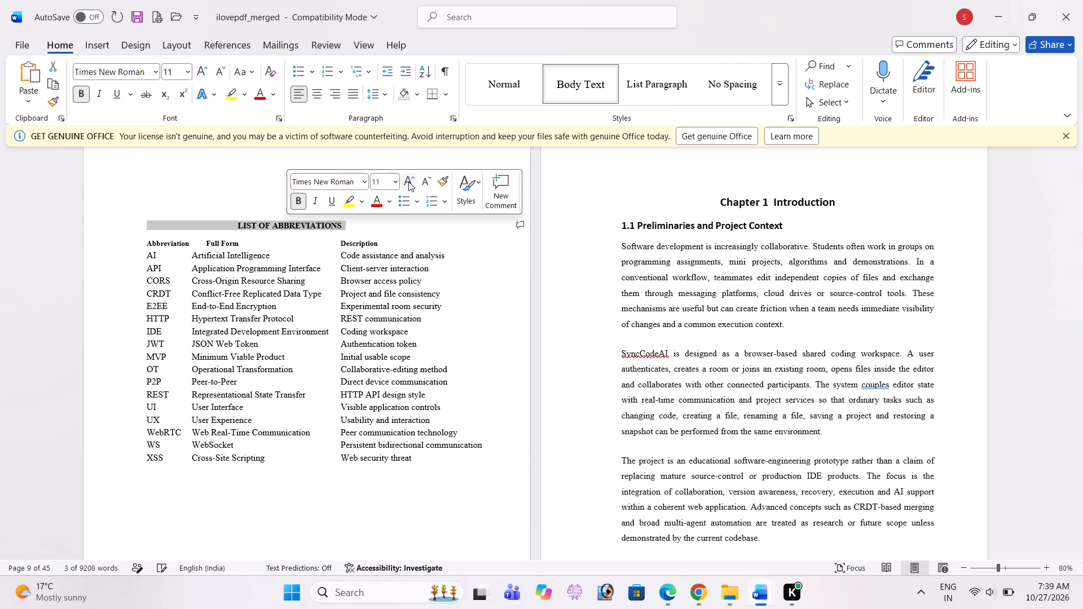
pyautogui.click(398, 237)
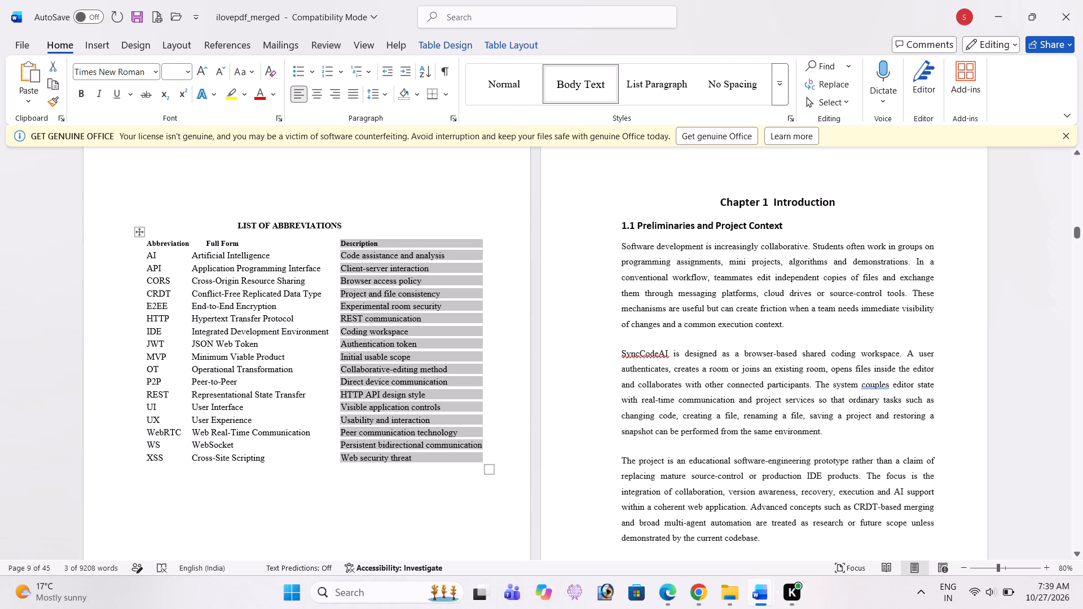
# Copy all the Table of Contents entries, from Declaration through Appendices, without the page heading.
pyautogui.scroll(-1, 367, 178)
pyautogui.click(324, 425)
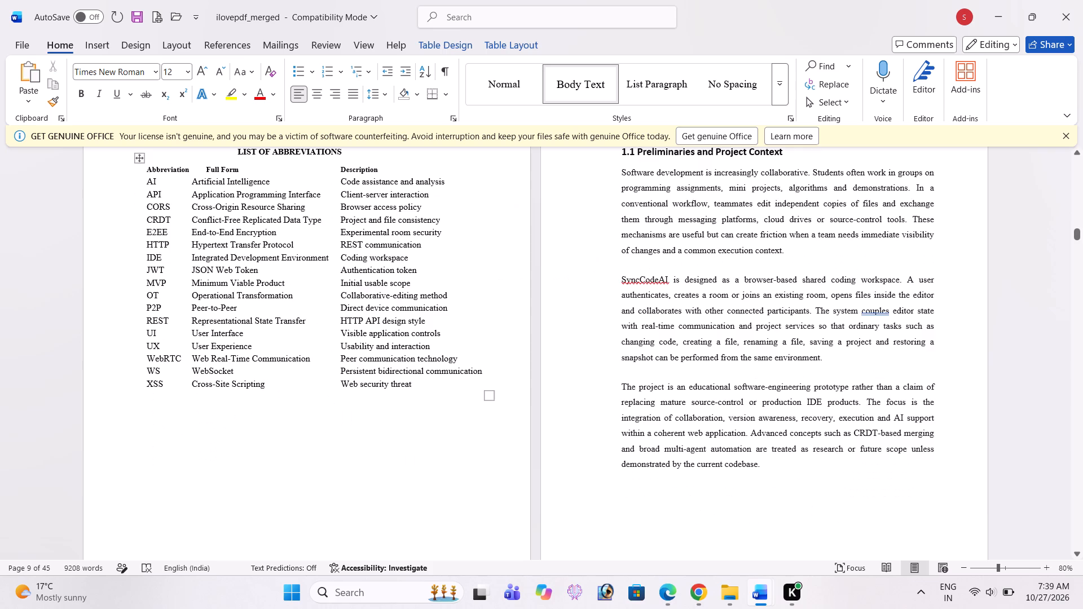
pyautogui.scroll(-3, 324, 425)
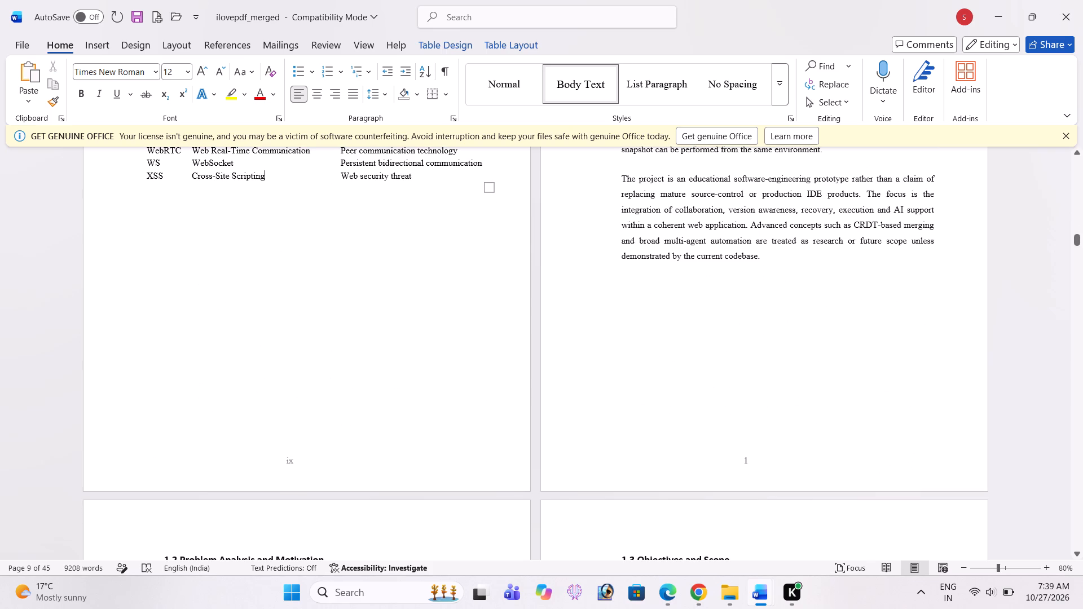
pyautogui.scroll(19, 324, 425)
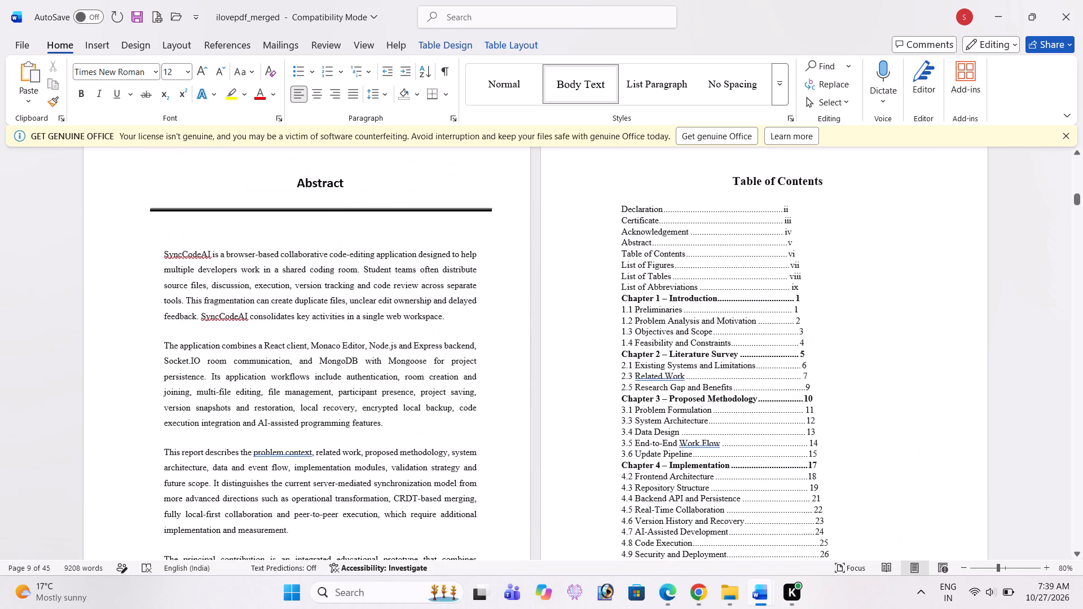
pyautogui.scroll(1, 324, 425)
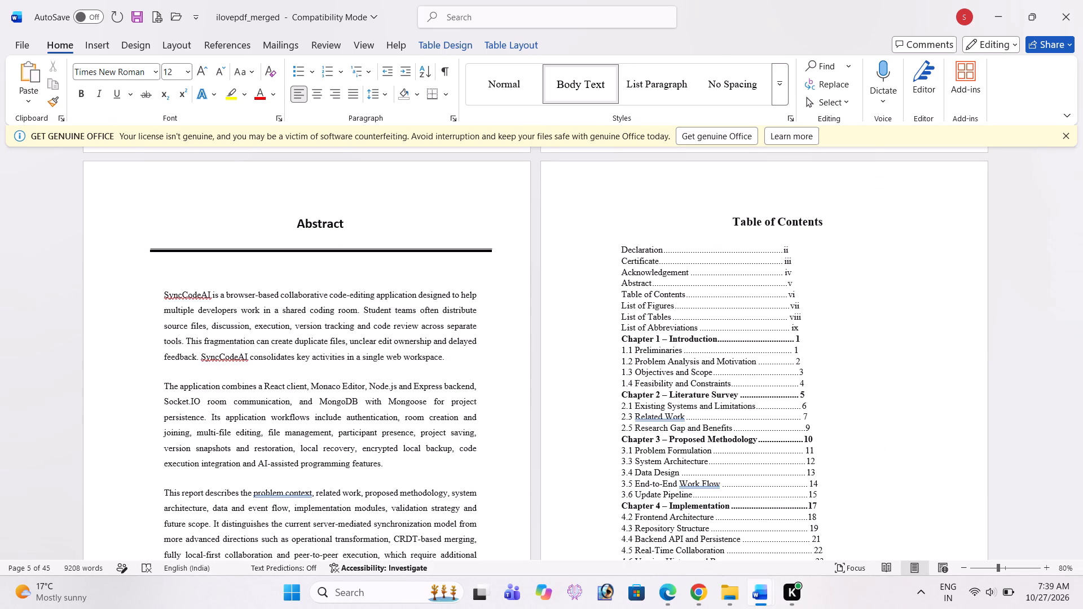
pyautogui.moveTo(717, 219); pyautogui.dragTo(840, 415)
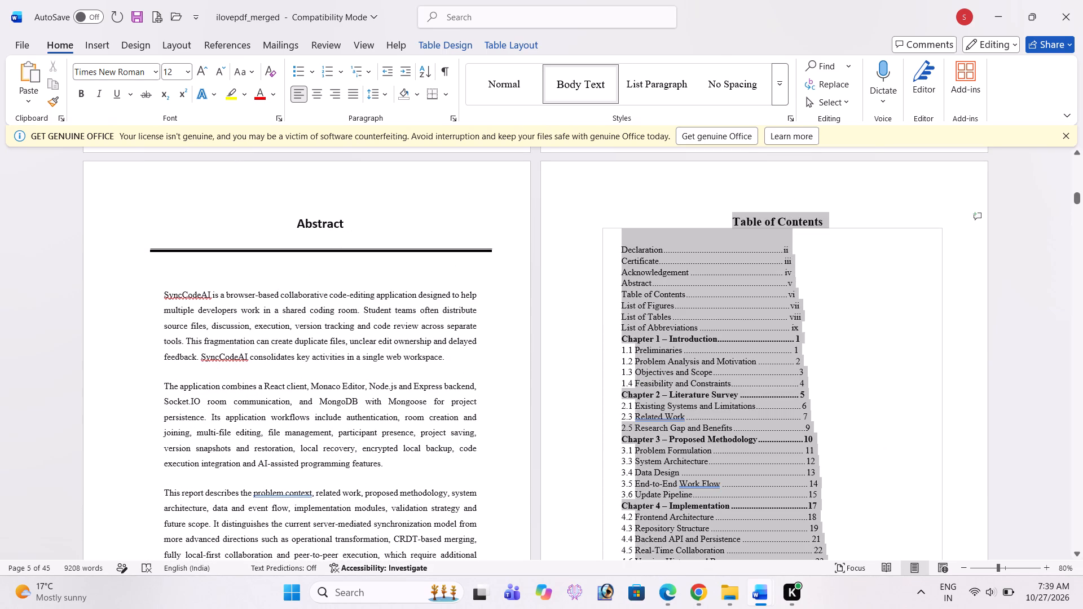
pyautogui.moveTo(840, 415); pyautogui.dragTo(837, 522)
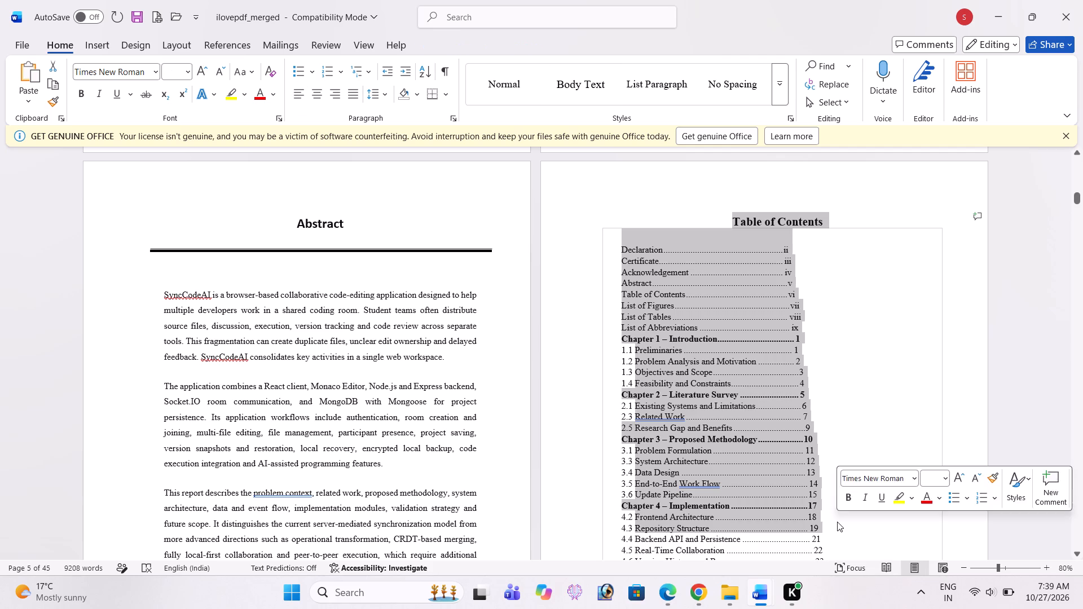
pyautogui.click(634, 250)
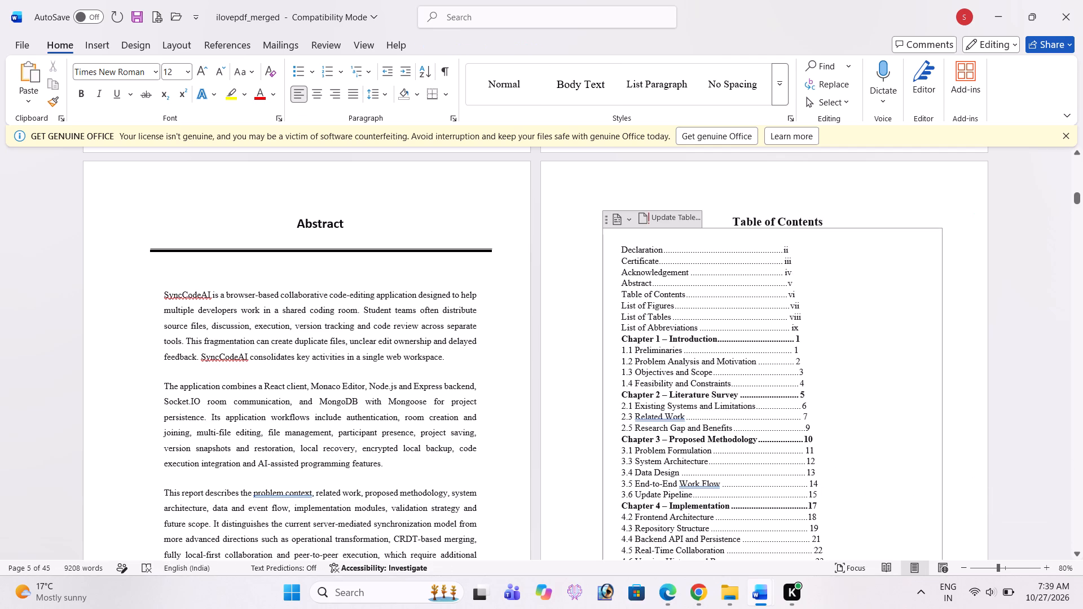
pyautogui.scroll(-3, 905, 335)
pyautogui.moveTo(817, 519); pyautogui.dragTo(694, 518)
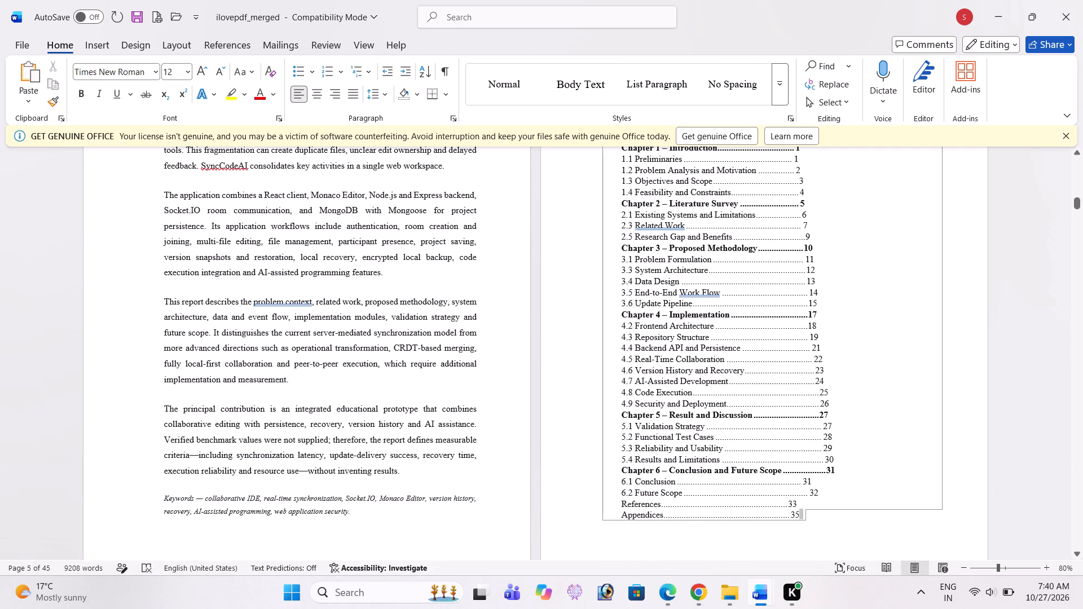
pyautogui.moveTo(694, 518); pyautogui.dragTo(590, 471)
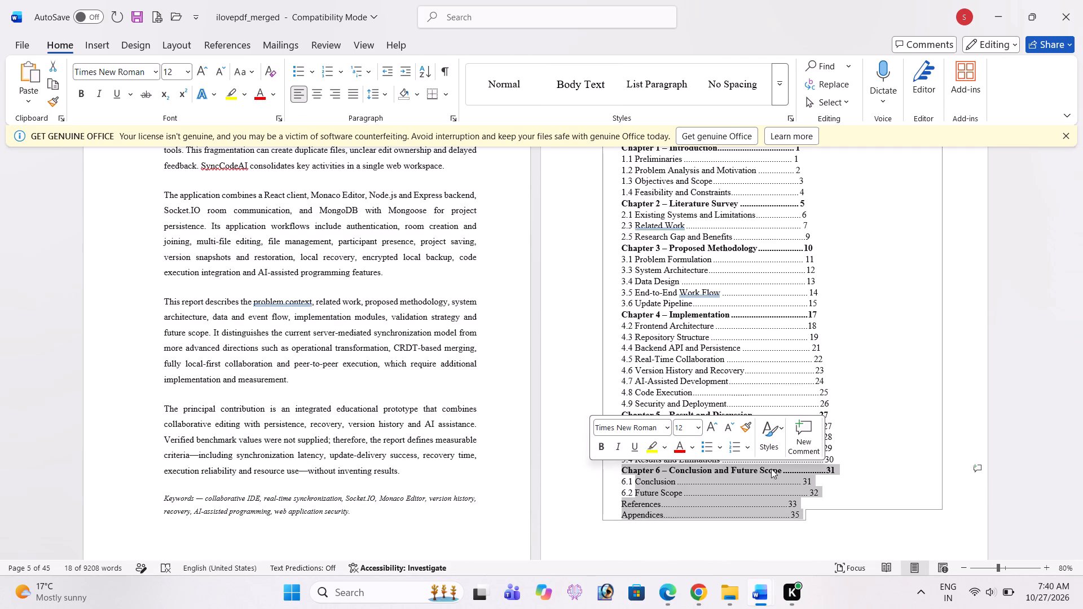
pyautogui.click(896, 528)
pyautogui.moveTo(820, 513); pyautogui.dragTo(672, 514)
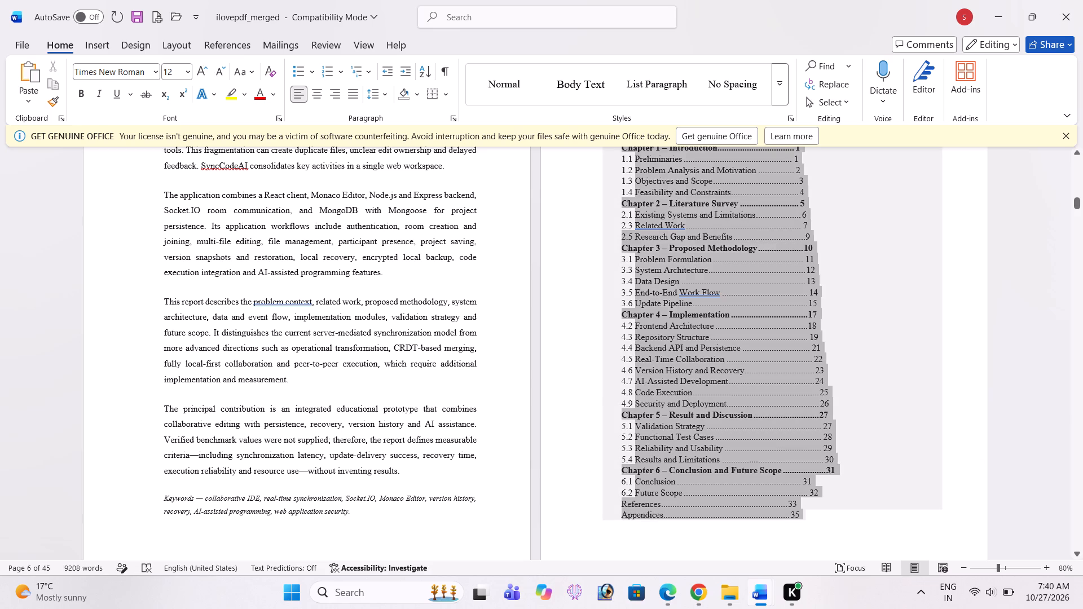
pyautogui.moveTo(672, 514); pyautogui.dragTo(673, 517)
pyautogui.scroll(4, 673, 517)
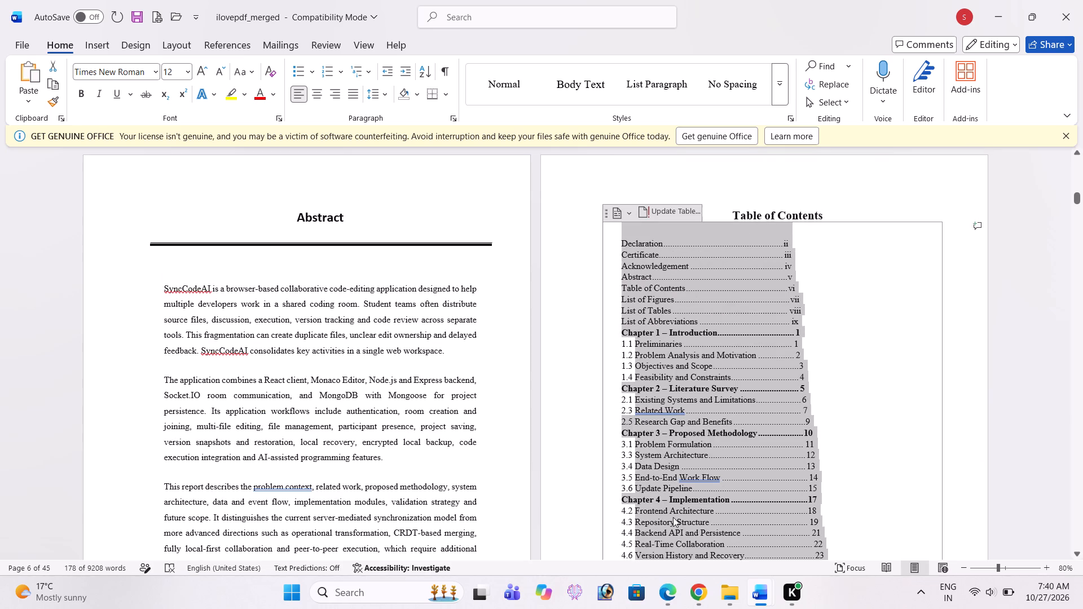
pyautogui.hotkey('ctrl', 'c')
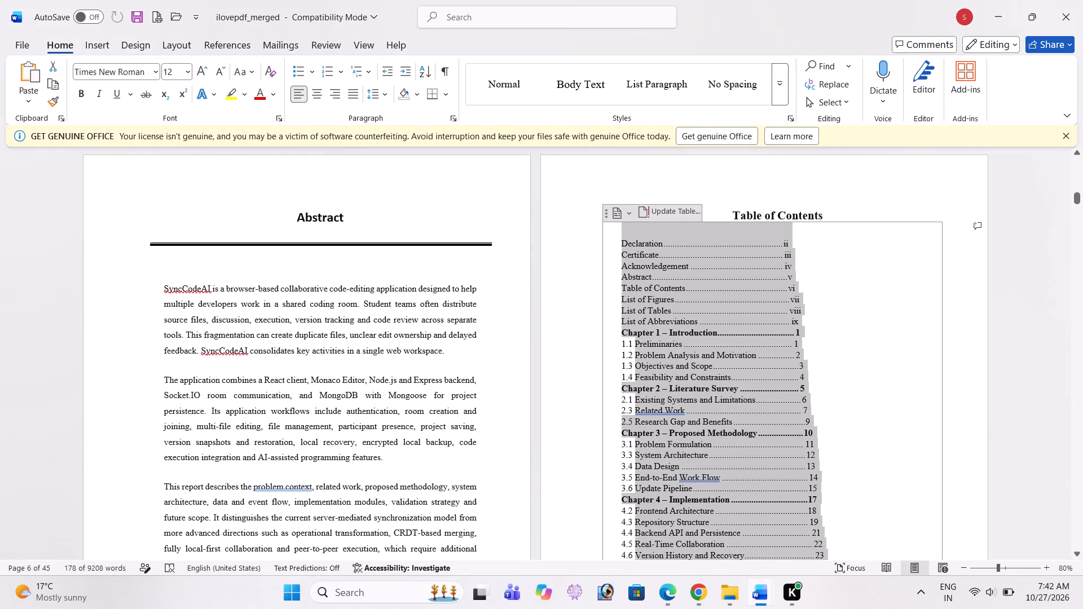
# Replace the leader before page number 31 on the "Chapter 6 – Conclusion and Future Scope" contents line with a manual row of dots.
pyautogui.scroll(-5, 847, 324)
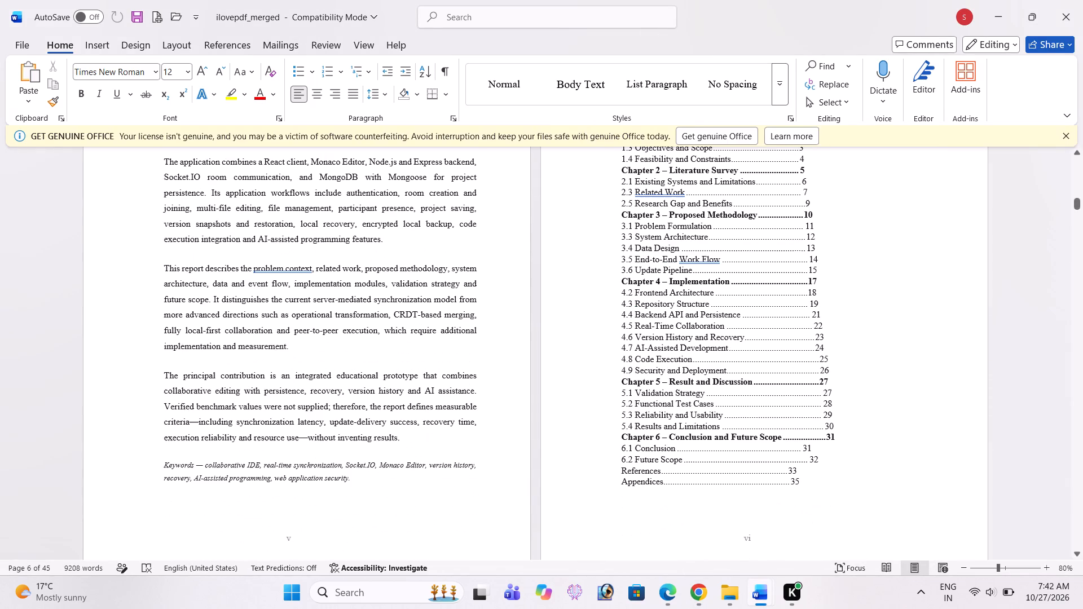
pyautogui.click(847, 324)
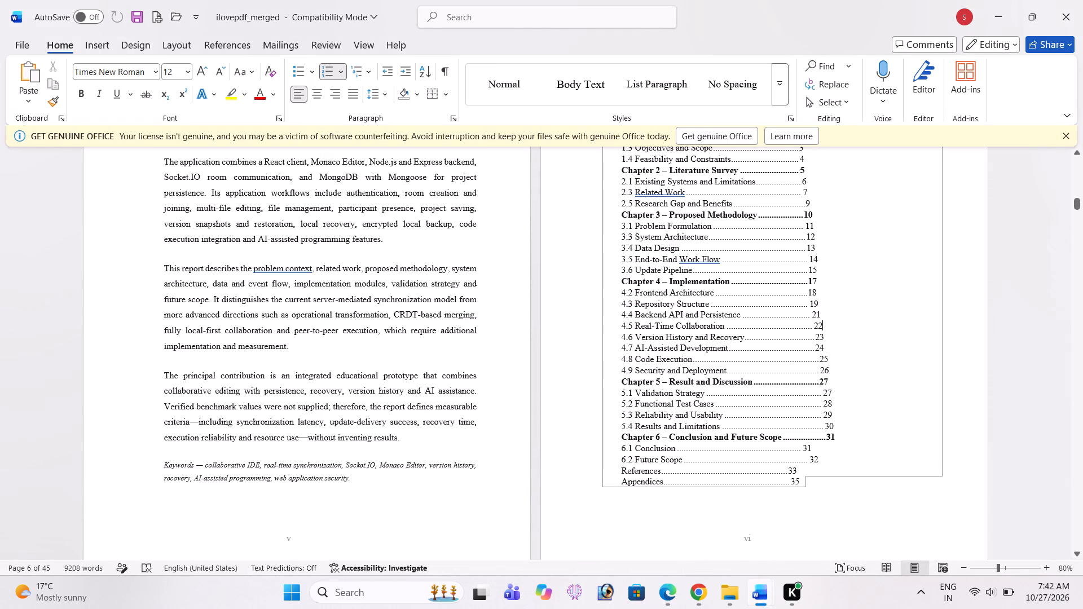
pyautogui.click(827, 440)
pyautogui.scroll(2, 827, 440)
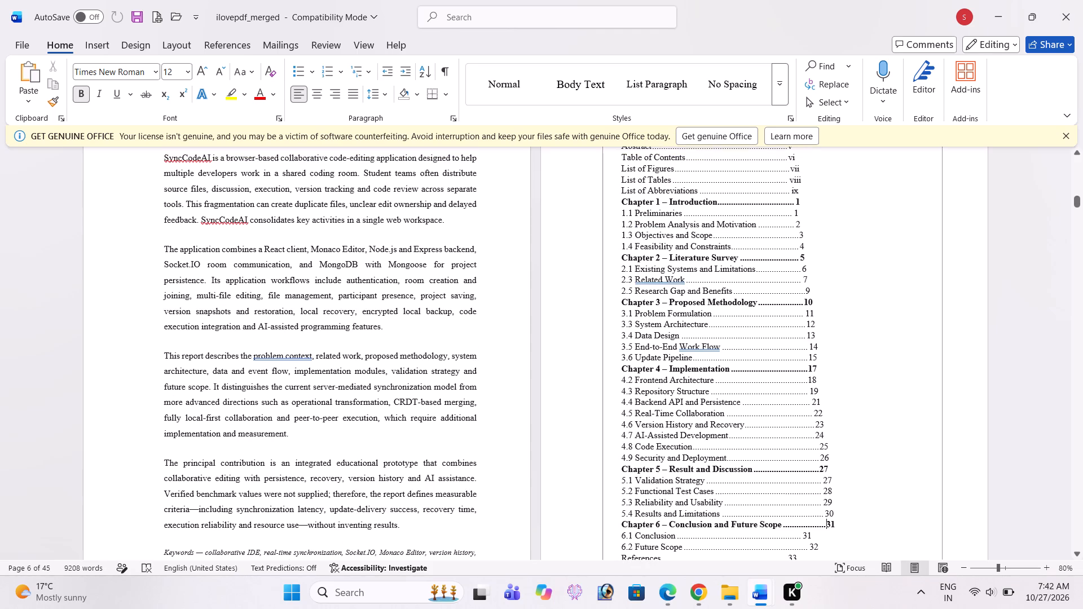
pyautogui.press('BackSpace')
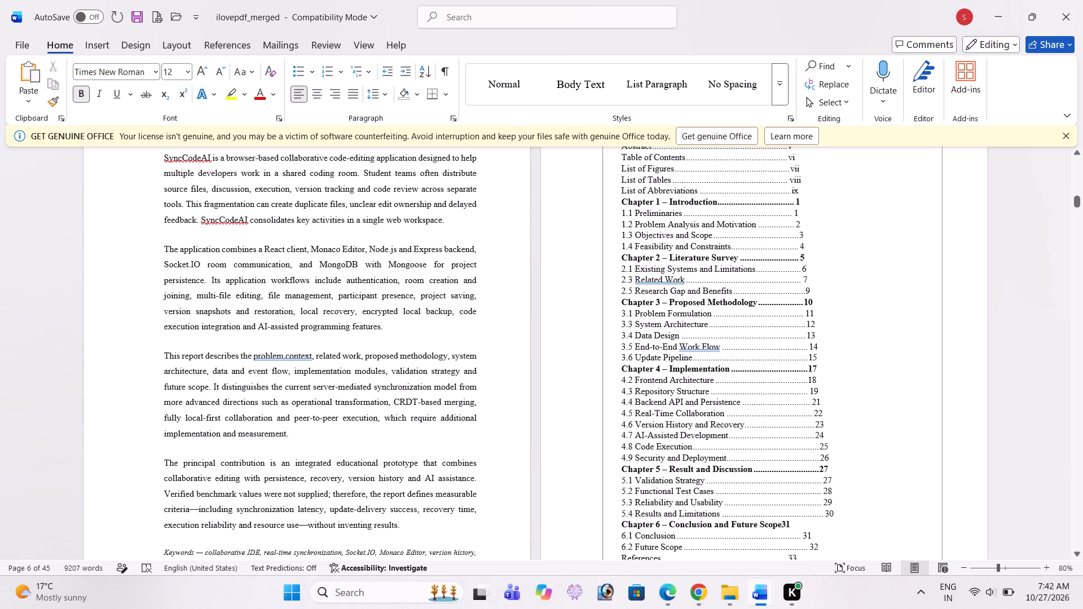
pyautogui.press('.')
pyautogui.press('.')
pyautogui.press('.')
pyautogui.press('.')
pyautogui.press('.')
pyautogui.press('.')
pyautogui.press('.')
pyautogui.press('.')
pyautogui.press('.')
pyautogui.press('.')
pyautogui.press('.')
pyautogui.press('.')
pyautogui.write('.....')
pyautogui.press('BackSpace')
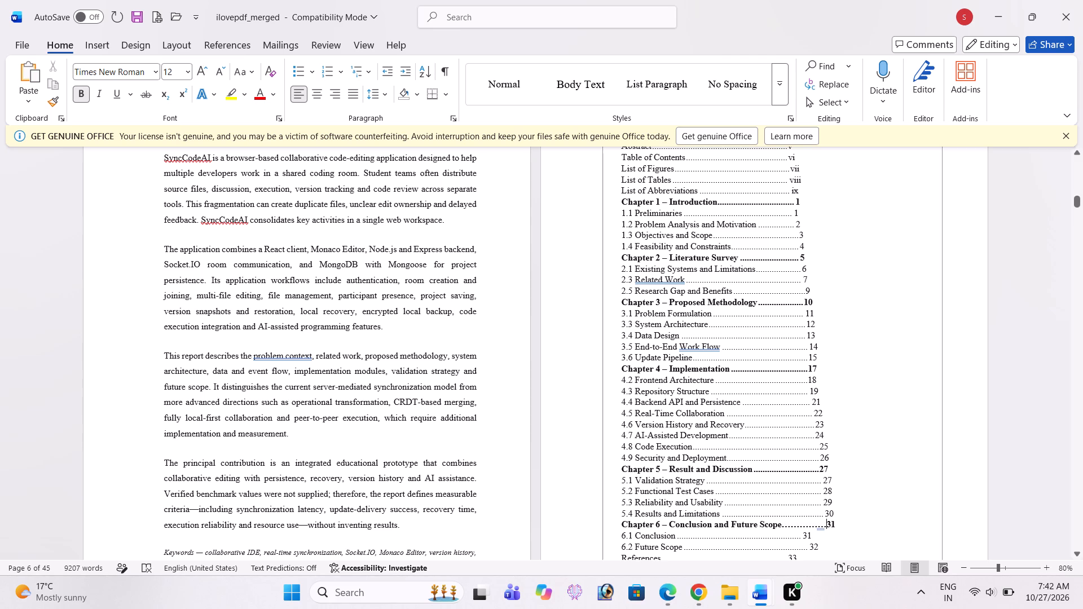
# Replace the leader before page number 29 on the "5.3 Reliability and Usability" contents line with a manual row of dots, aligned with neighbouring numbers.
pyautogui.scroll(1, 810, 363)
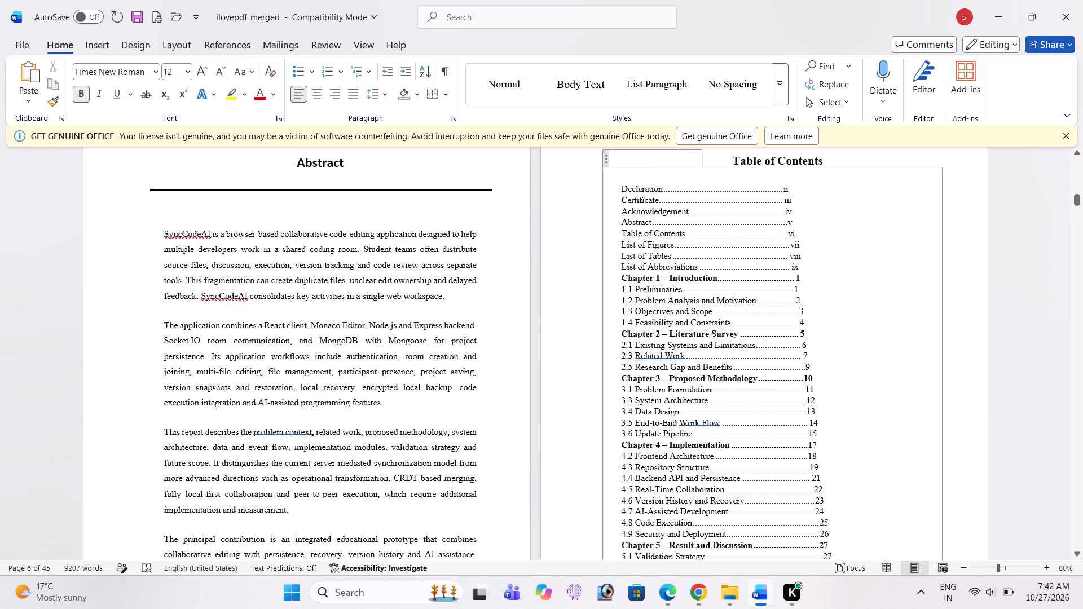
pyautogui.scroll(-5, 793, 295)
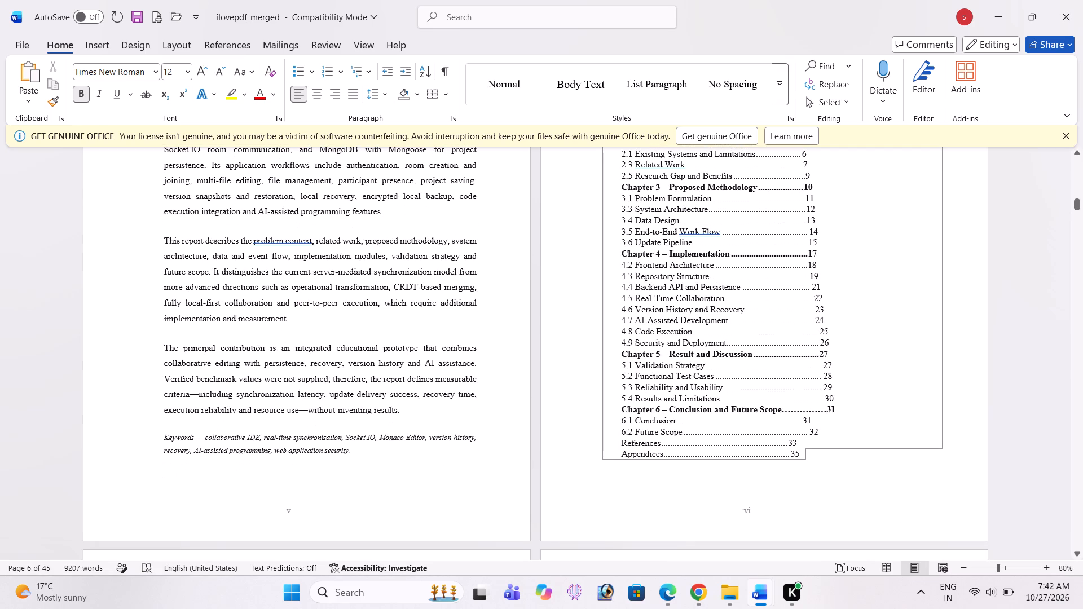
pyautogui.click(874, 337)
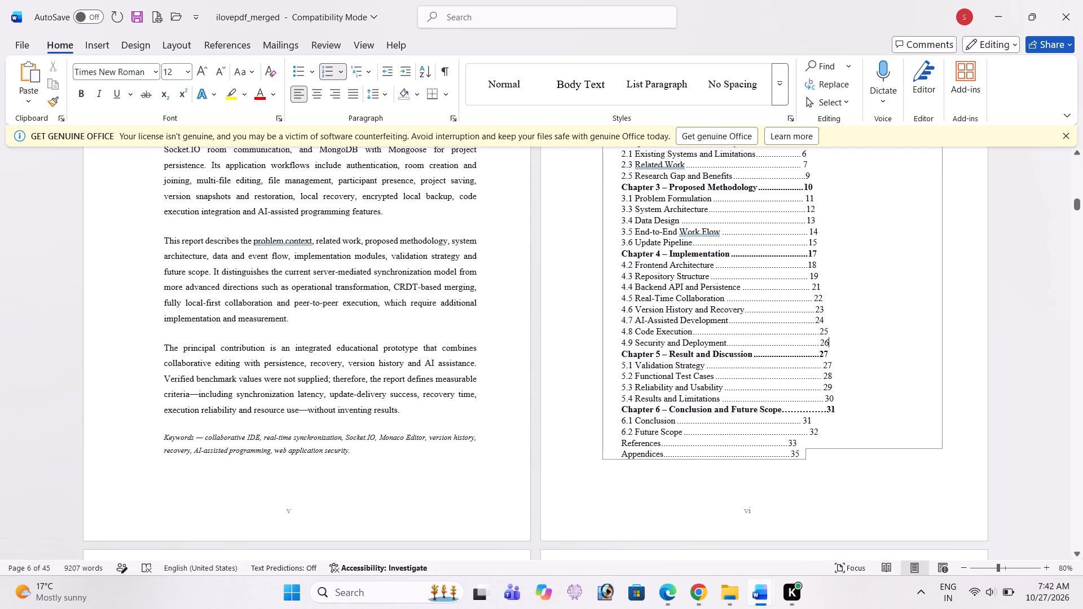
pyautogui.click(820, 381)
pyautogui.press('BackSpace')
pyautogui.press('.')
pyautogui.press('.')
pyautogui.press('.')
pyautogui.press('.')
pyautogui.press('.')
pyautogui.press('.')
pyautogui.press('.')
pyautogui.press('.')
pyautogui.press('.')
pyautogui.press('.')
pyautogui.press('.')
pyautogui.press('.')
pyautogui.press('.')
pyautogui.press('.')
pyautogui.press('.')
pyautogui.press('.')
pyautogui.press('.')
pyautogui.press('.')
pyautogui.press('.')
pyautogui.press('.')
pyautogui.press('.')
pyautogui.press('BackSpace')
pyautogui.press('BackSpace')
pyautogui.press('BackSpace')
# Remove the excess dot before page number 29 on the "5.3 Reliability and Usability" contents line.
pyautogui.press('BackSpace')
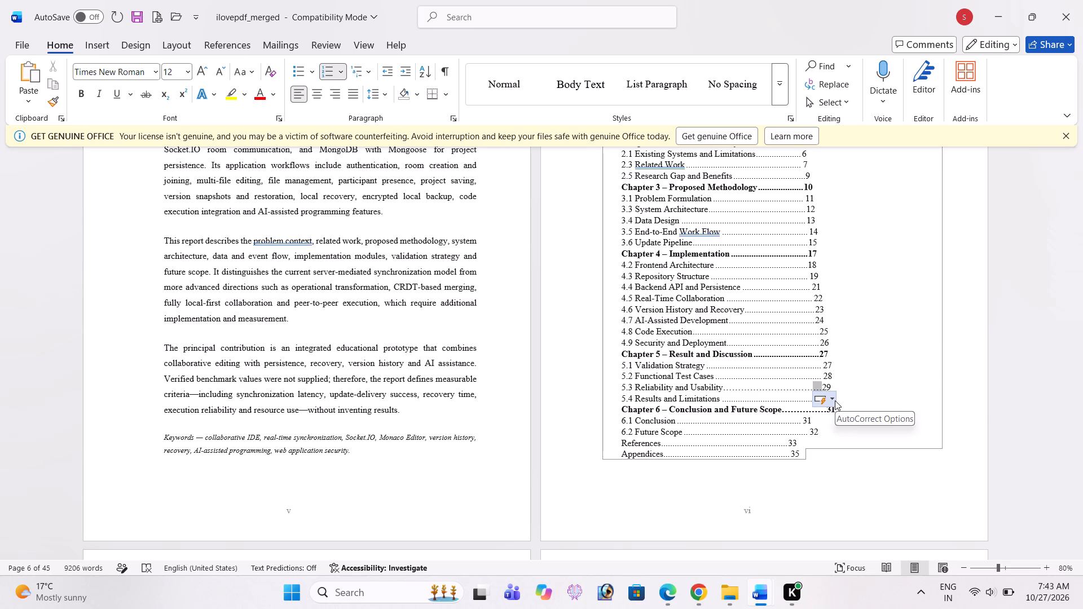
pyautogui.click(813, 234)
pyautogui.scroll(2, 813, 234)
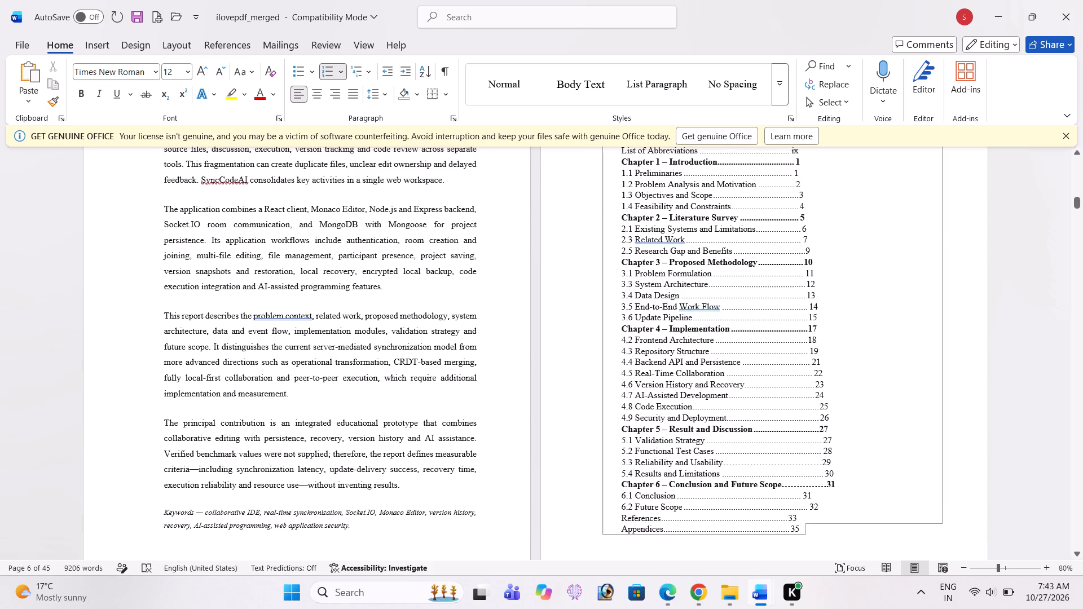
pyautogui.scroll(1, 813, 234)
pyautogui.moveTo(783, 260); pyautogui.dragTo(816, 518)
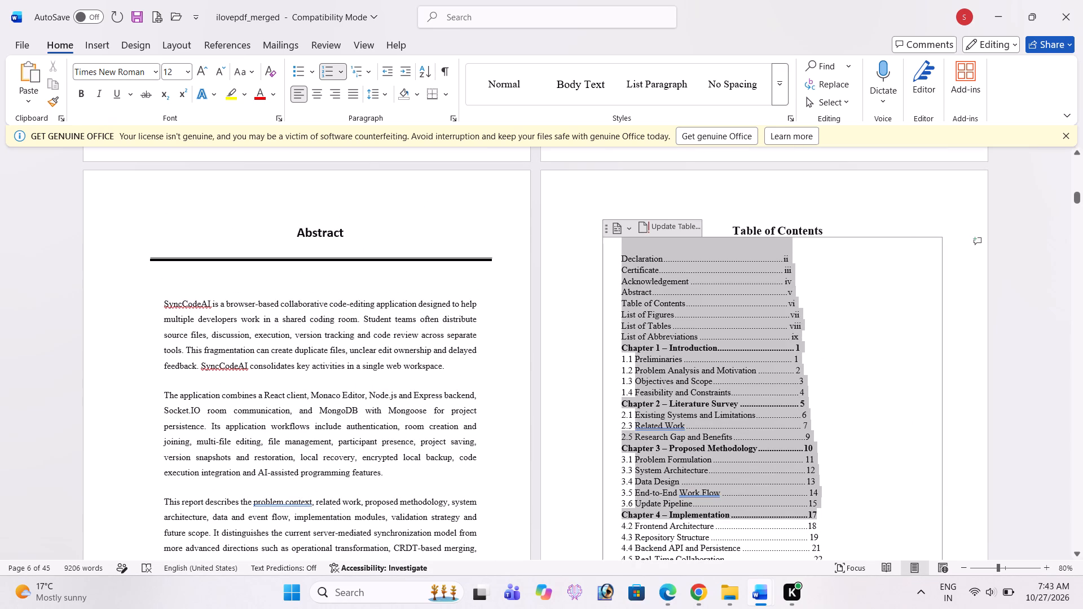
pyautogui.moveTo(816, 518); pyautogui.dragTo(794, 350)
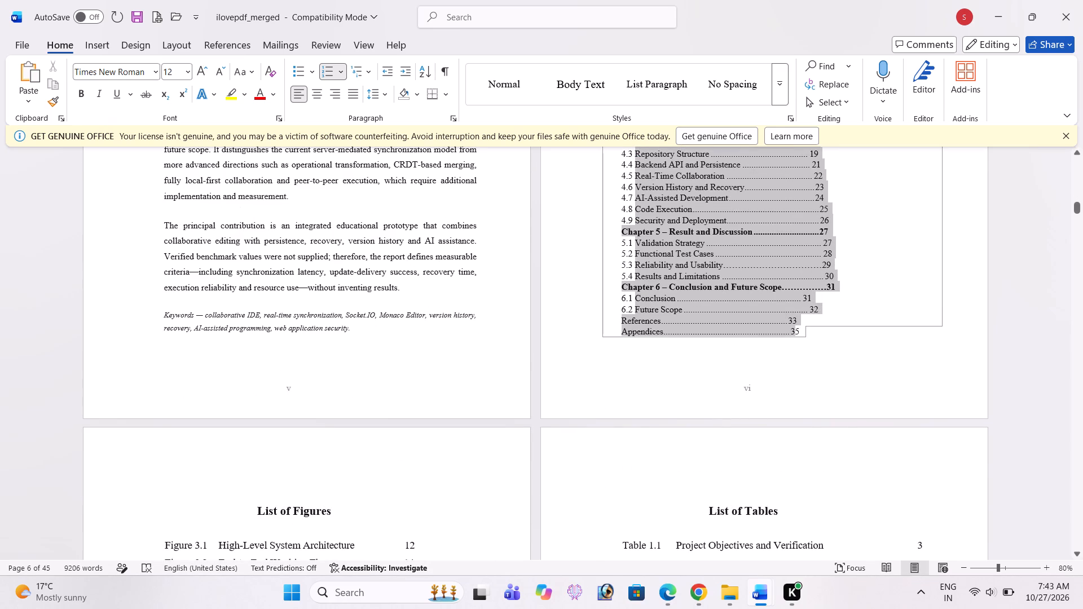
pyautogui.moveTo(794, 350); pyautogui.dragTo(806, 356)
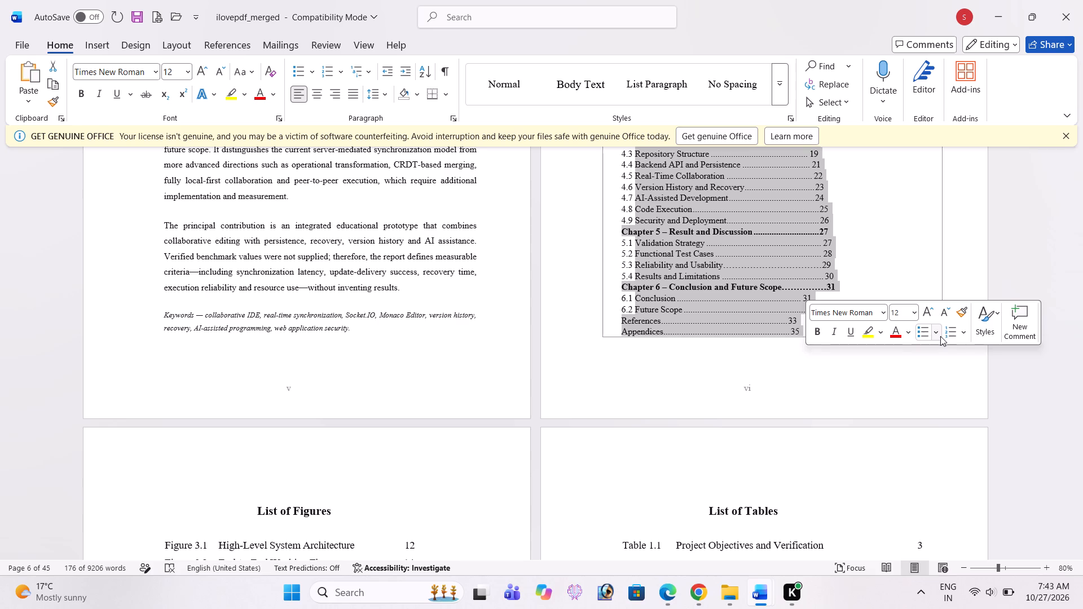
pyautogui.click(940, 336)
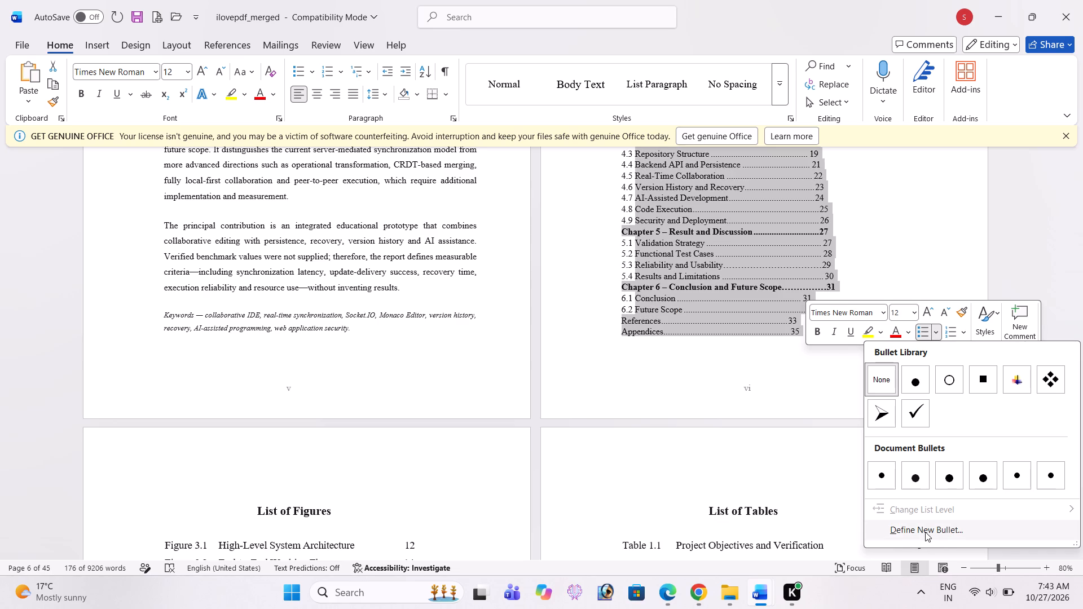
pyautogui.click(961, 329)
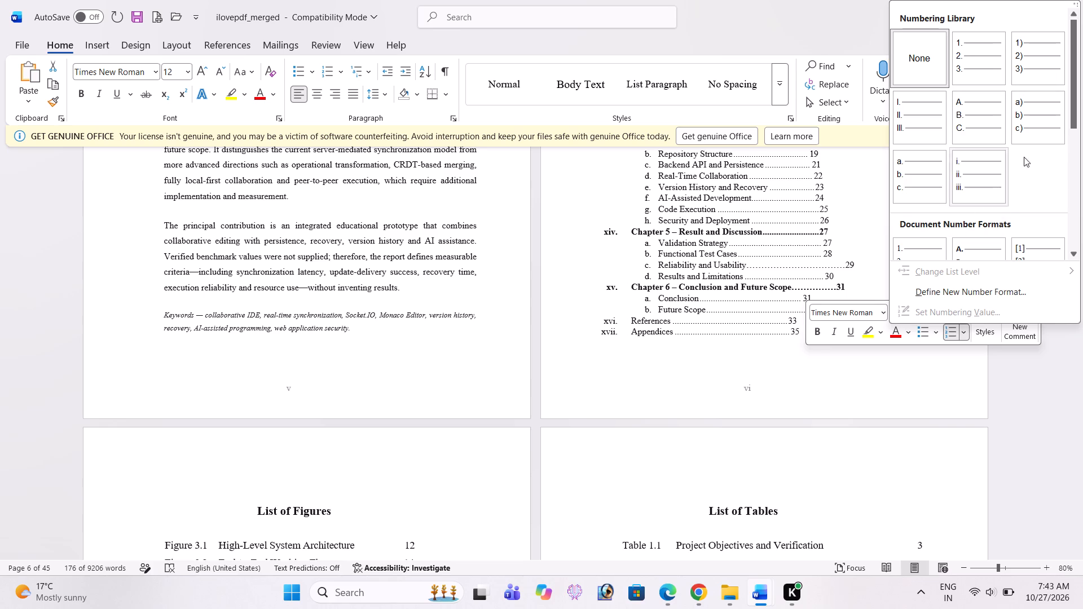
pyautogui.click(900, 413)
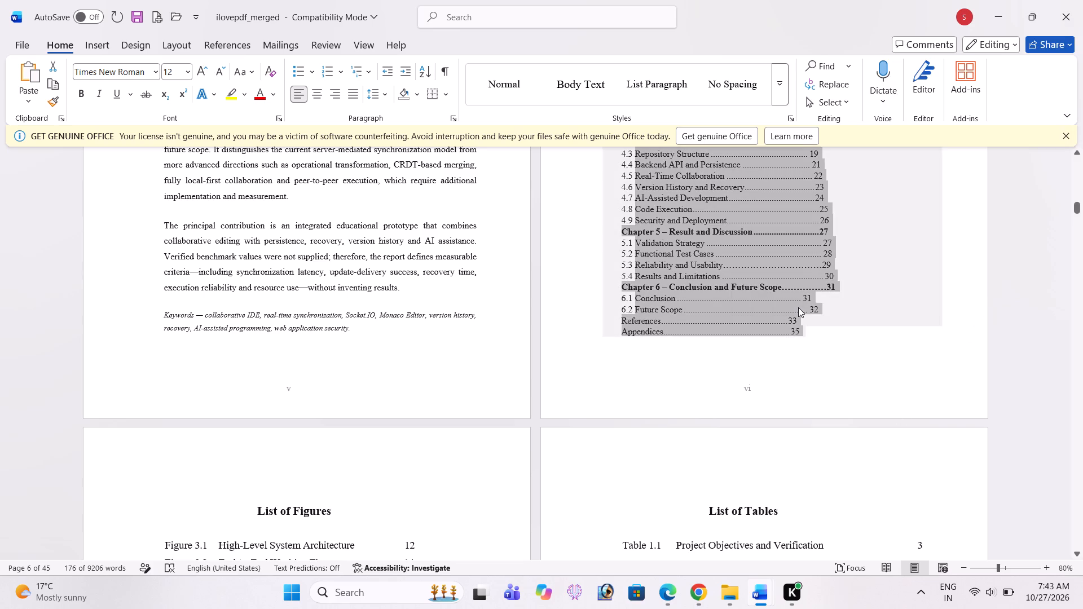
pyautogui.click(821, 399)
# Review the report from the Table of Contents through the front lists and Chapters 1 and 2 for layout problems.
pyautogui.scroll(4, 821, 399)
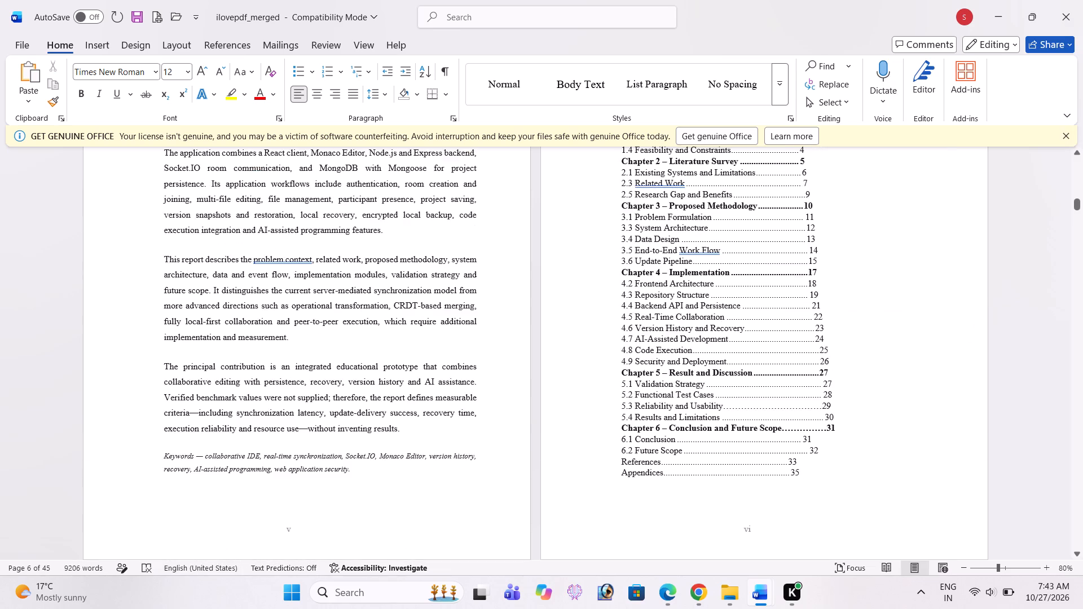
pyautogui.scroll(3, 821, 399)
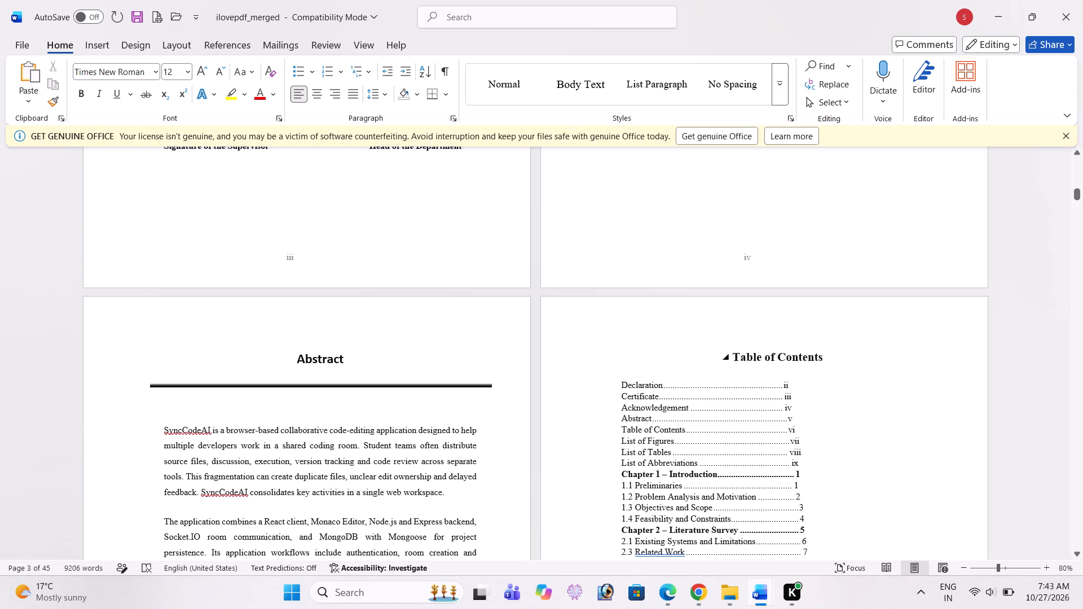
pyautogui.scroll(-19, 839, 360)
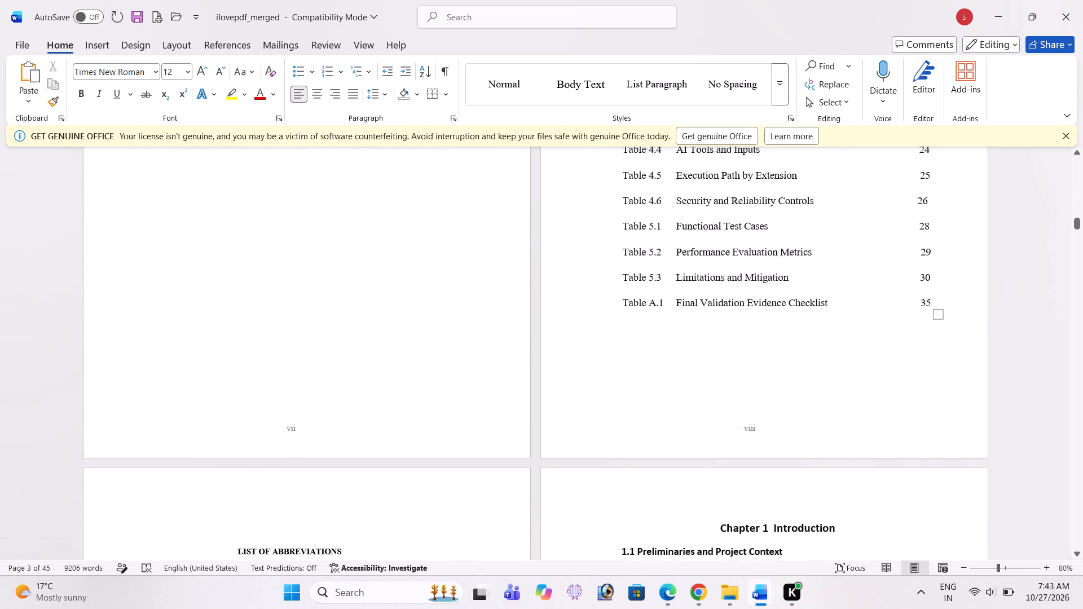
pyautogui.scroll(-16, 839, 360)
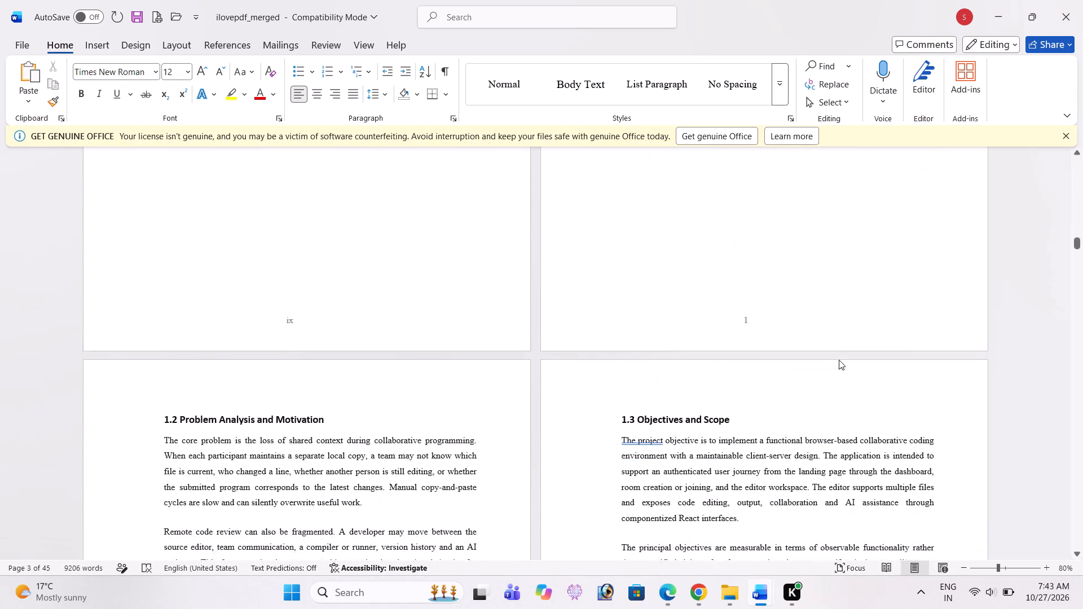
pyautogui.scroll(-7, 839, 360)
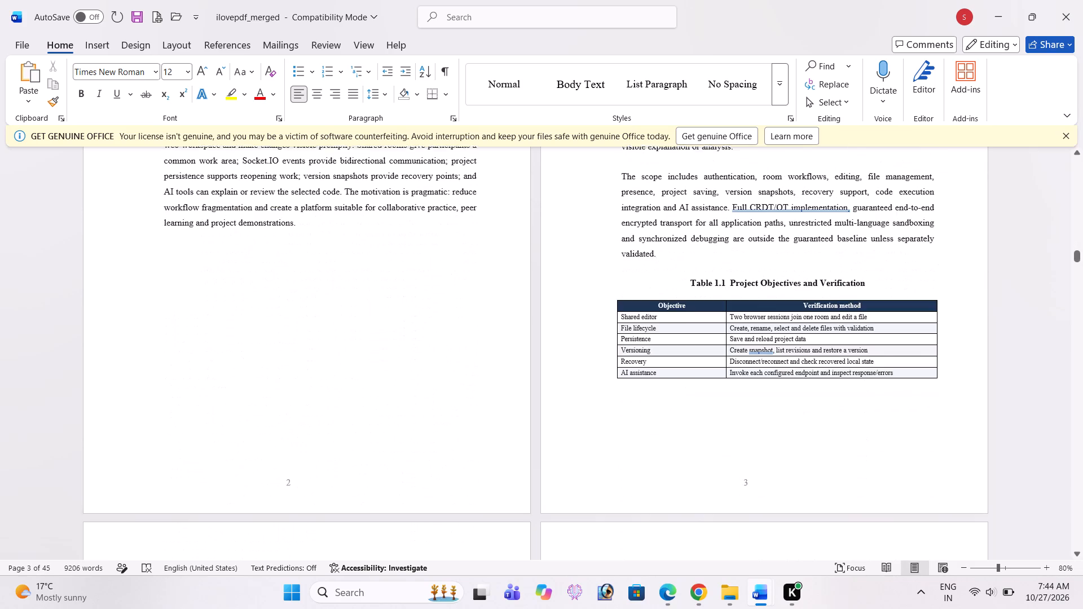
pyautogui.scroll(-18, 839, 360)
pyautogui.scroll(-8, 839, 360)
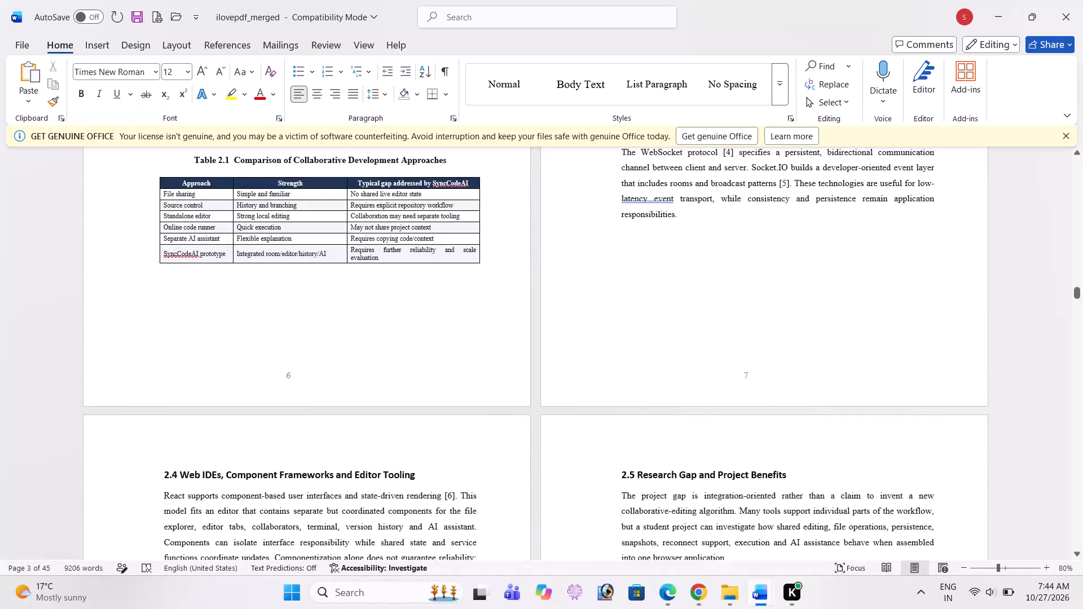
pyautogui.scroll(-5, 839, 360)
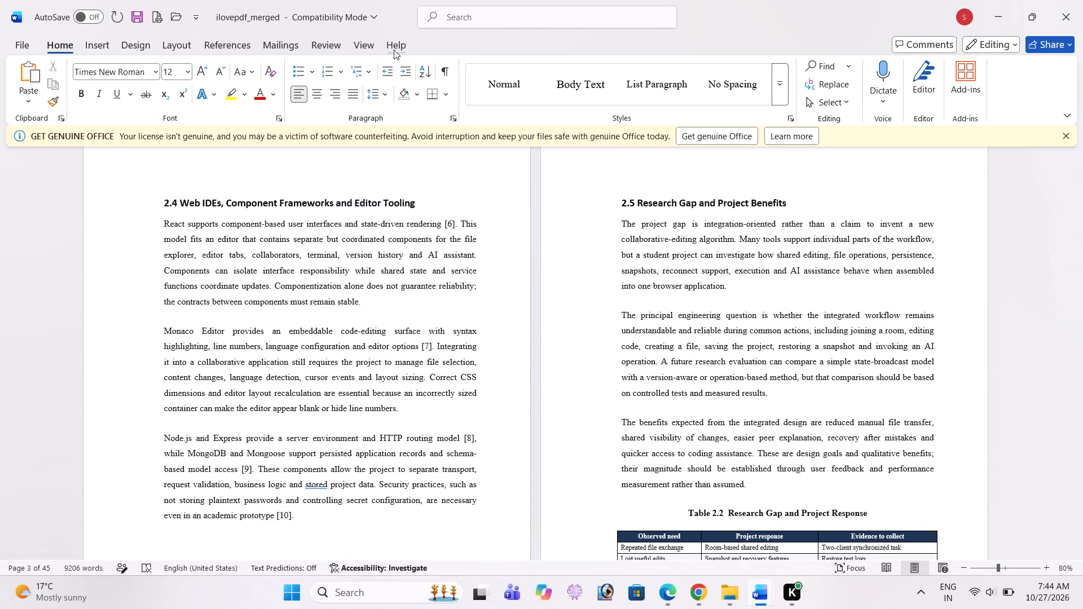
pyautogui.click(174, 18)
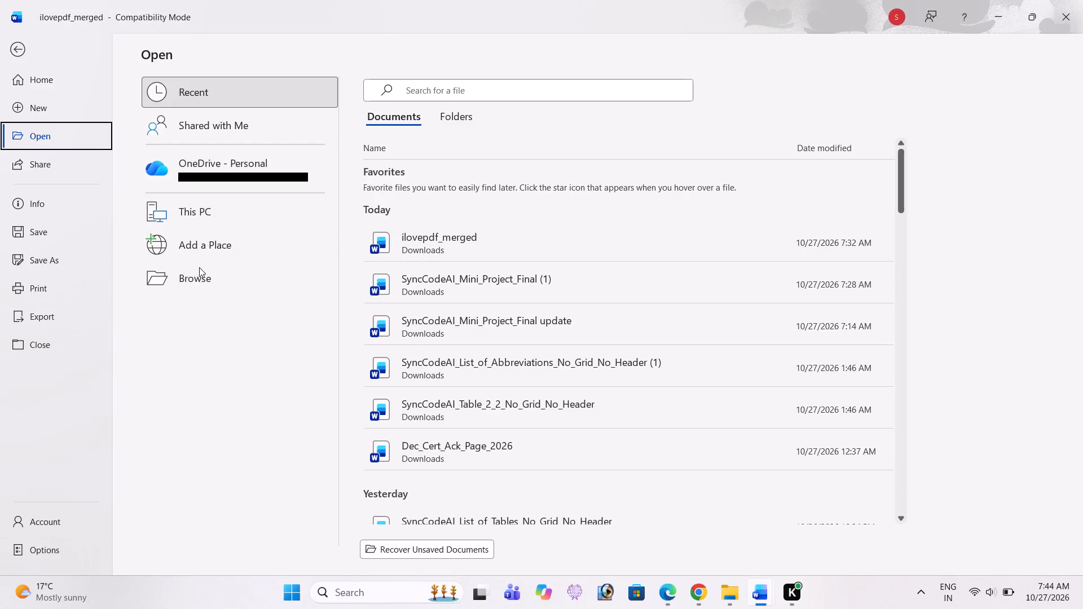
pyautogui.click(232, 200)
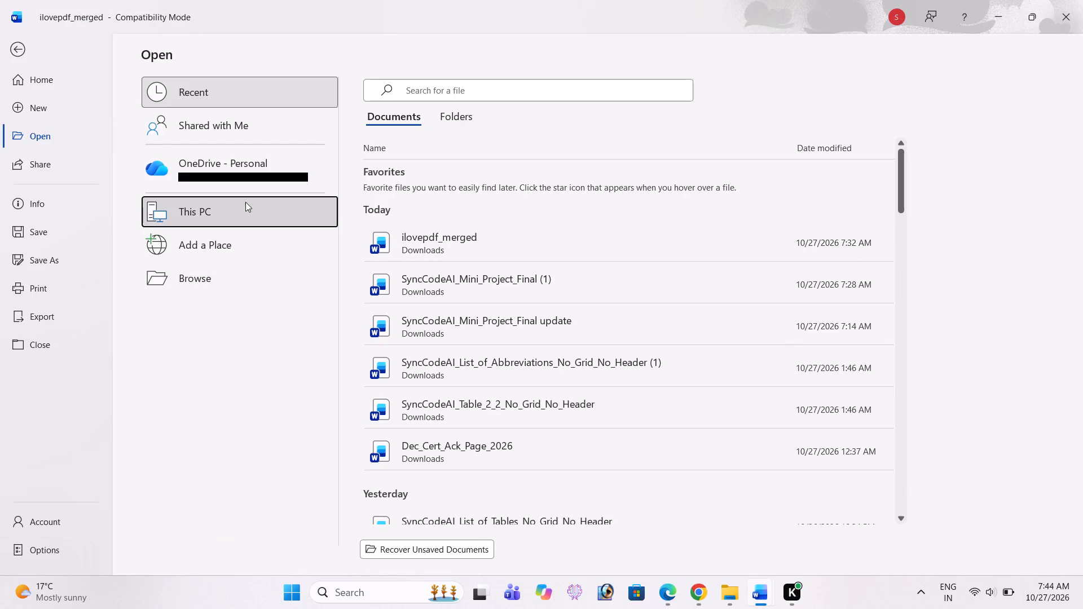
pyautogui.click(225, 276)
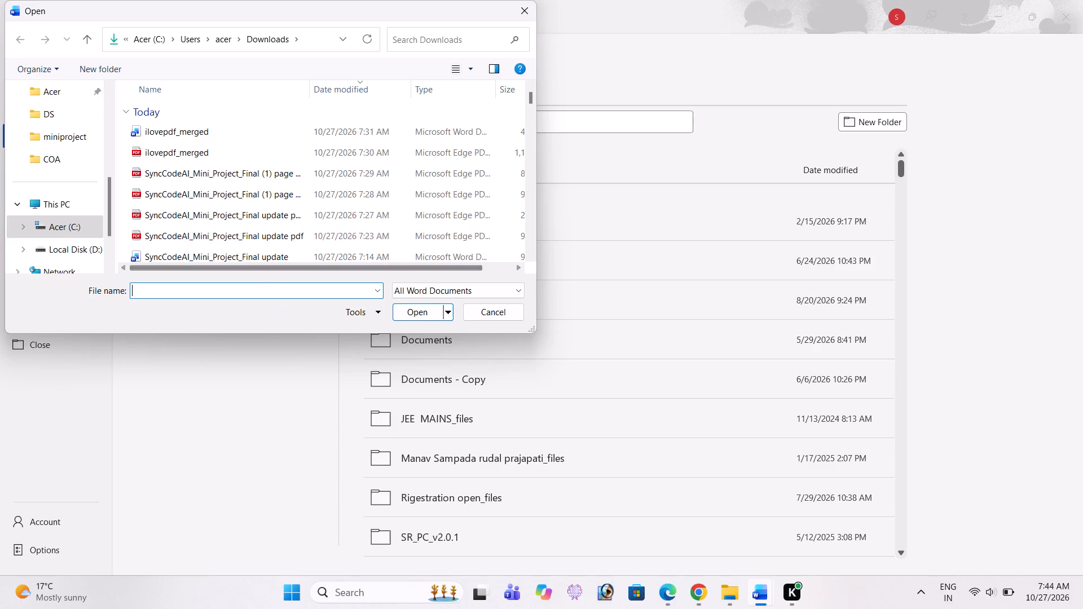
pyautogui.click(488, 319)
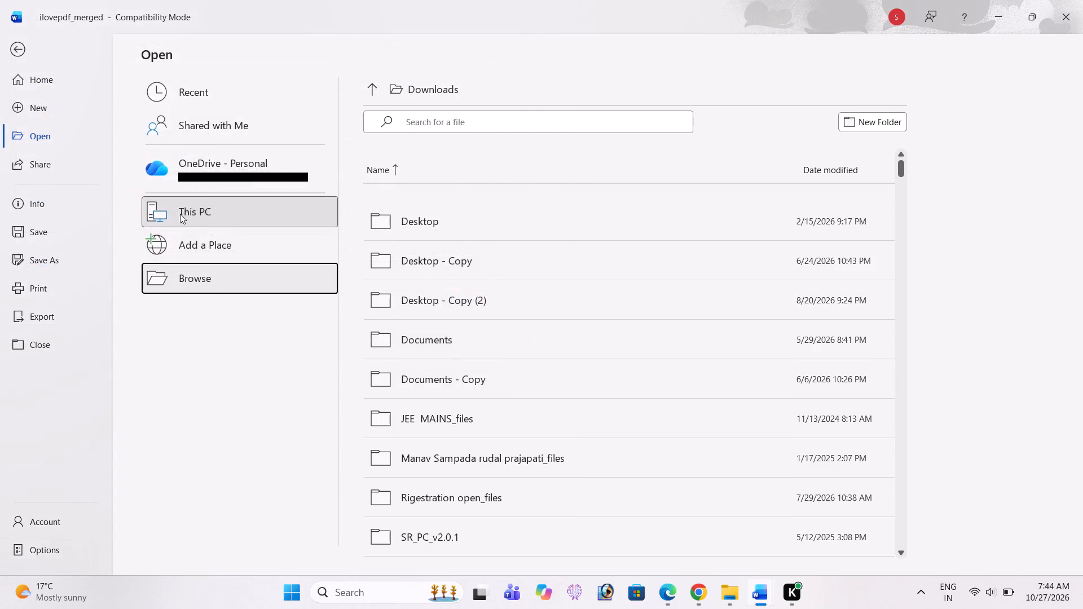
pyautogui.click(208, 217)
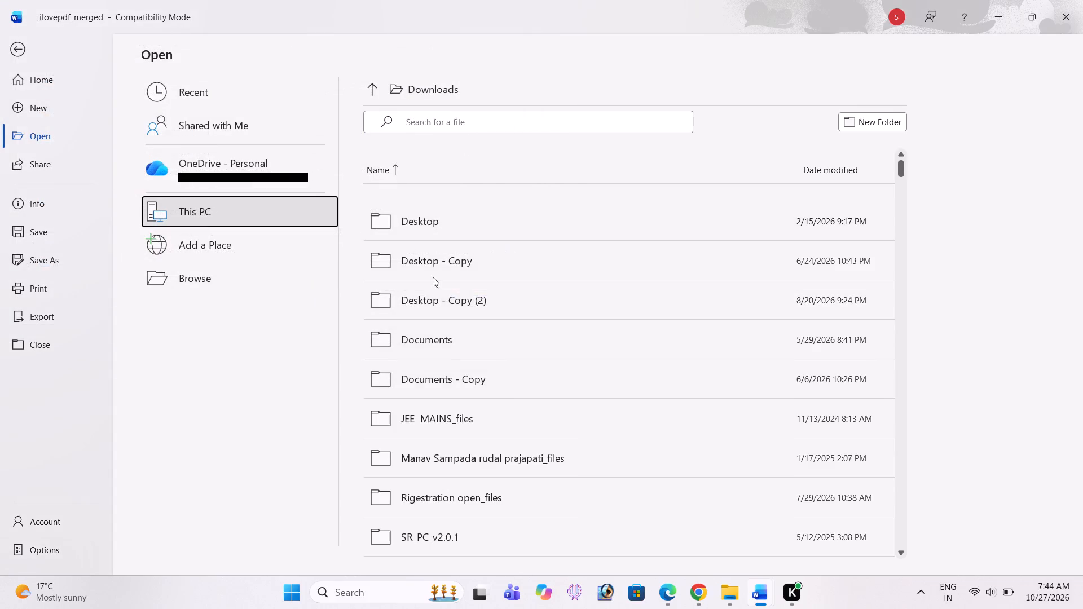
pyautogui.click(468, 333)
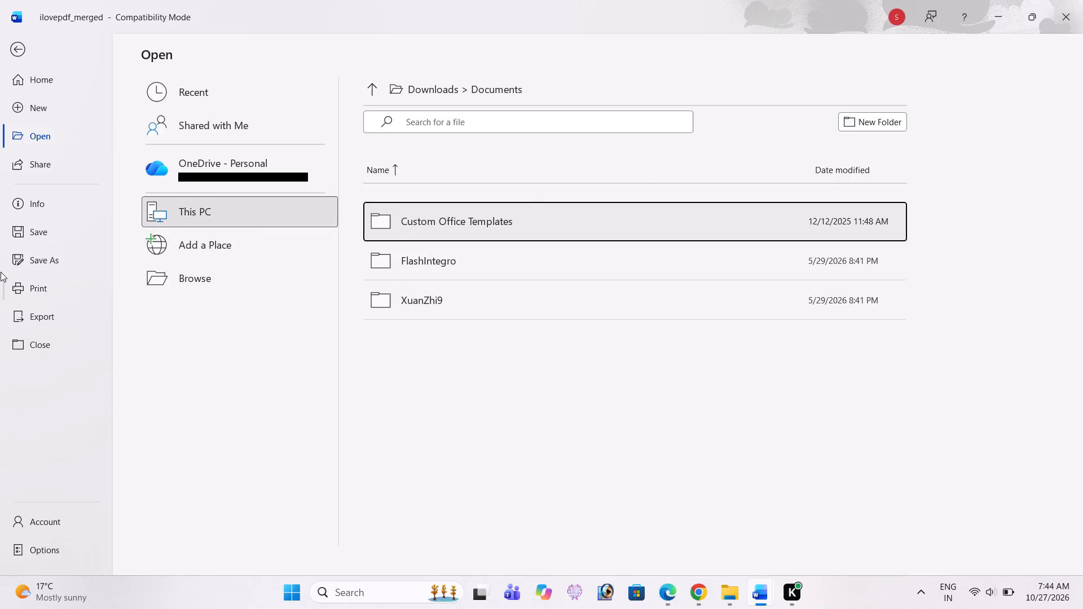
# Save the report to Downloads as a Word Document (*.docx) under the name ilovepdf_merged.
pyautogui.click(51, 257)
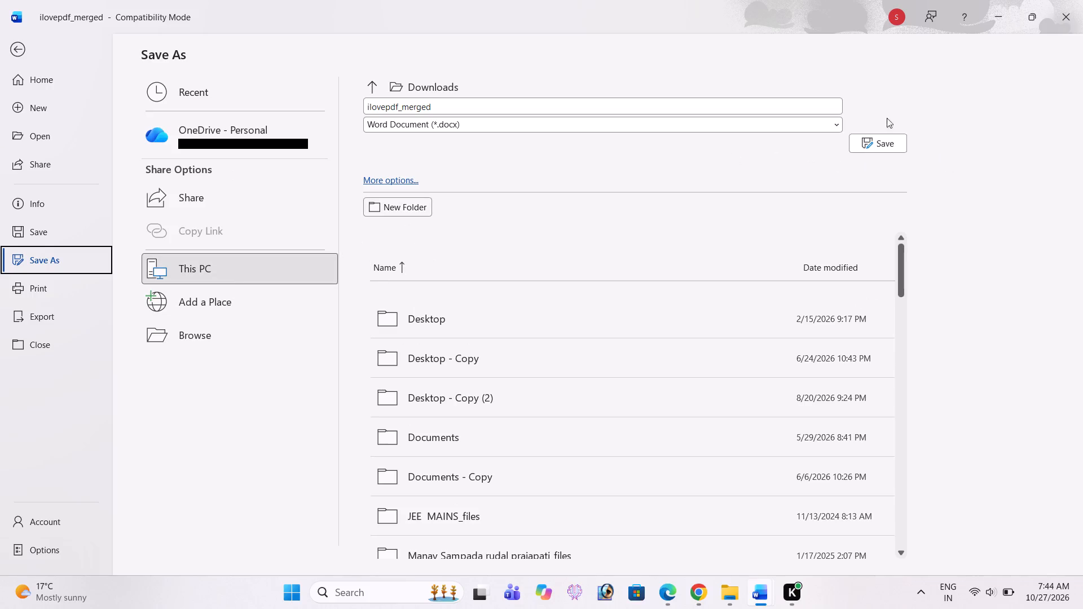
pyautogui.click(865, 146)
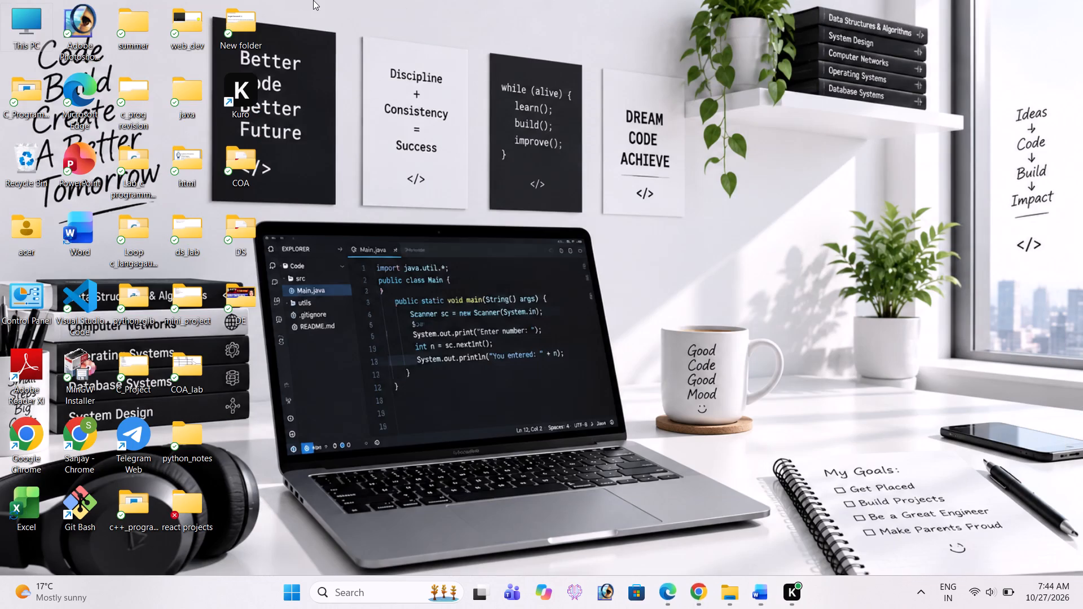
# Browse to the Downloads folder in File Explorer and open the saved ilovepdf_merged document in Word.
pyautogui.doubleClick(14, 5)
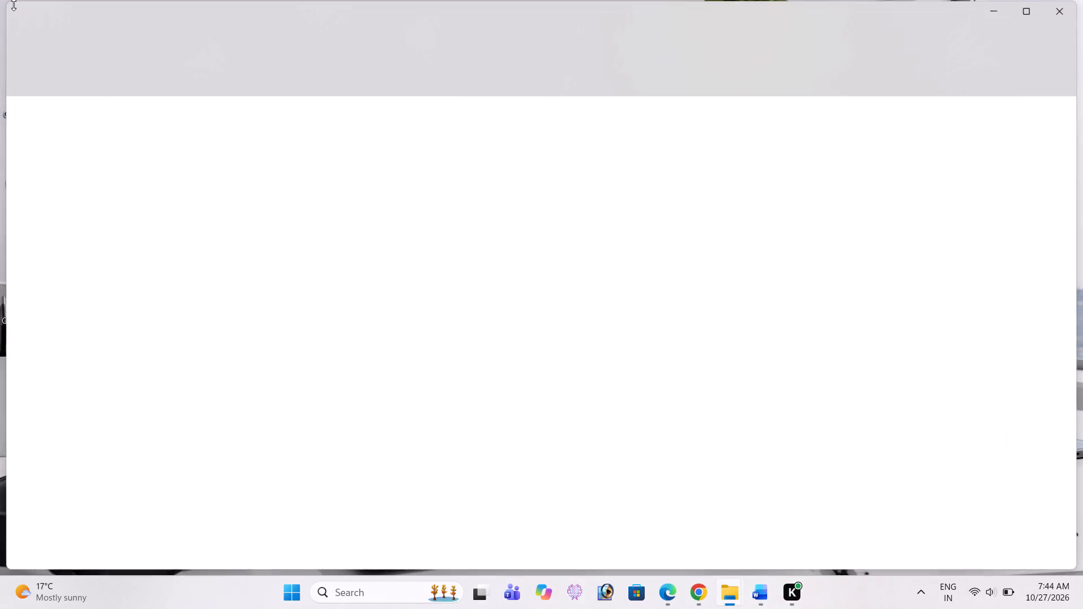
pyautogui.click(56, 223)
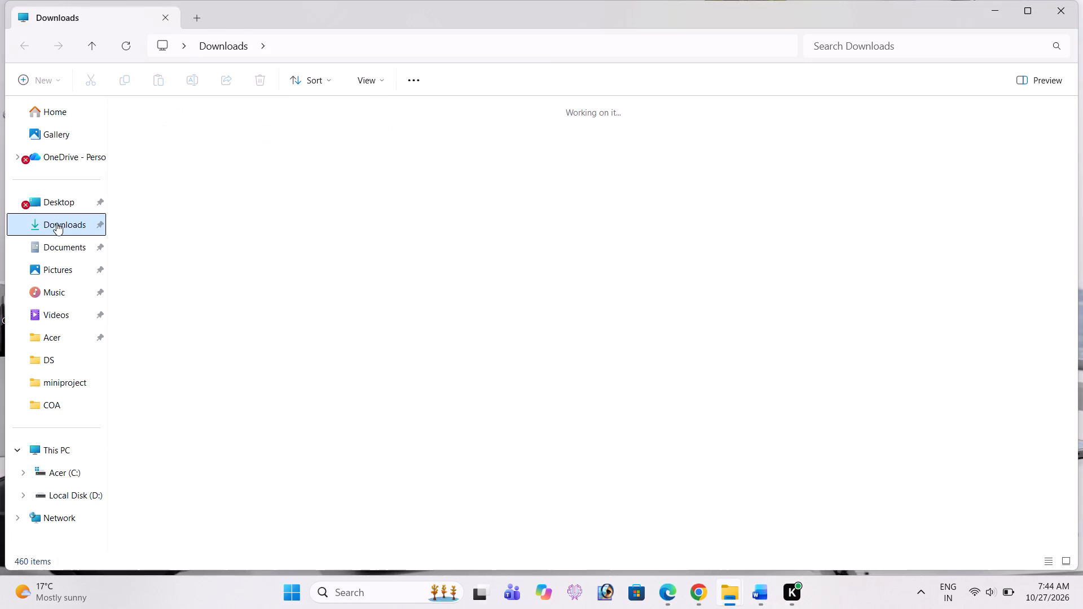
pyautogui.doubleClick(167, 185)
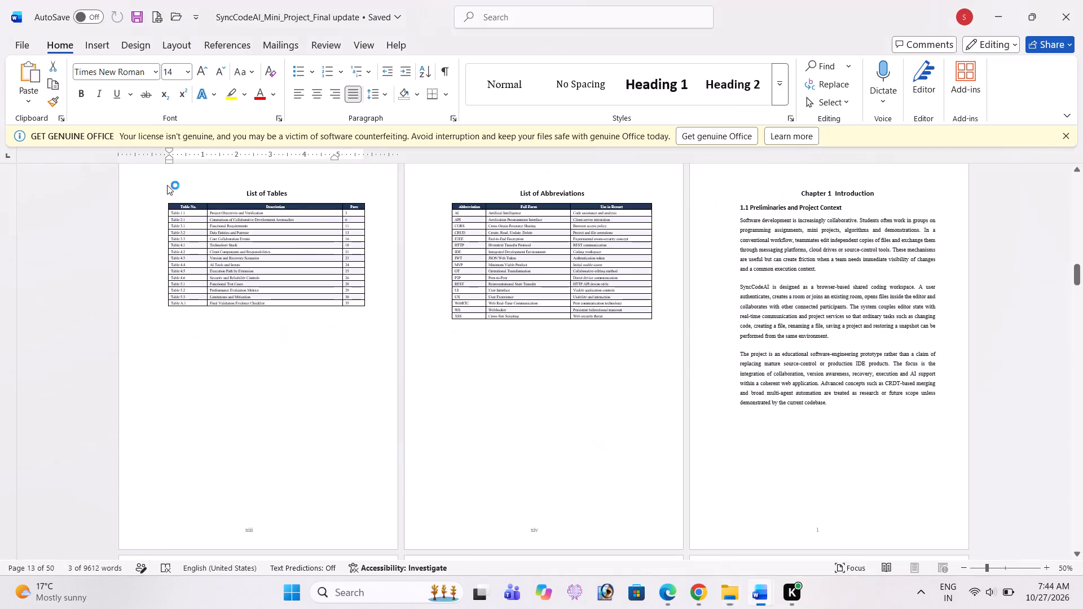
# Look back through the saved report from Chapter 3 to the Table of Contents to check the adjusted entries.
pyautogui.scroll(-14, 495, 253)
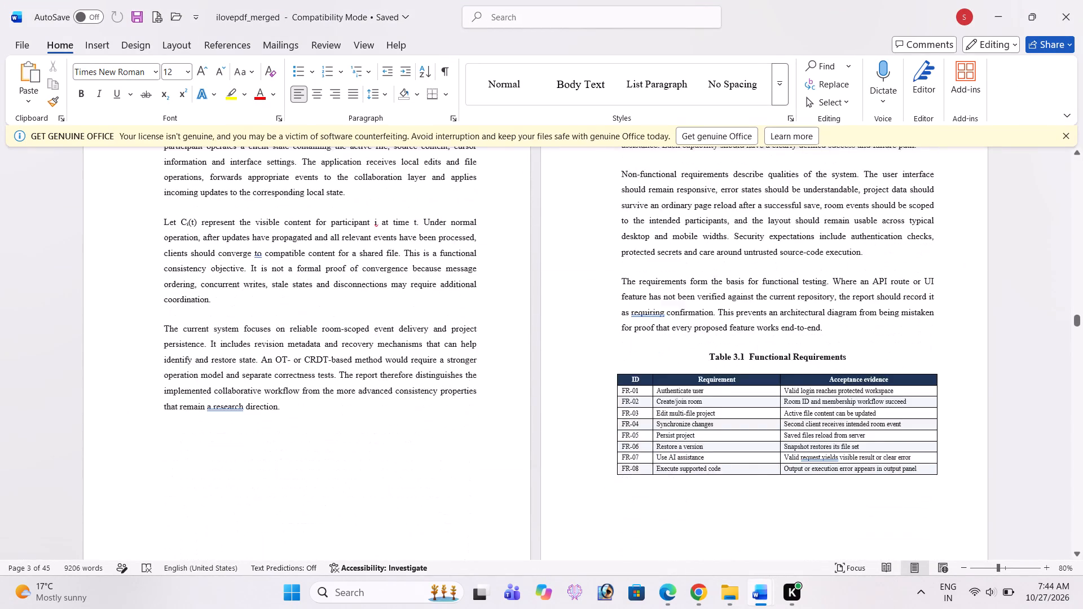
pyautogui.scroll(20, 495, 253)
pyautogui.scroll(4, 495, 253)
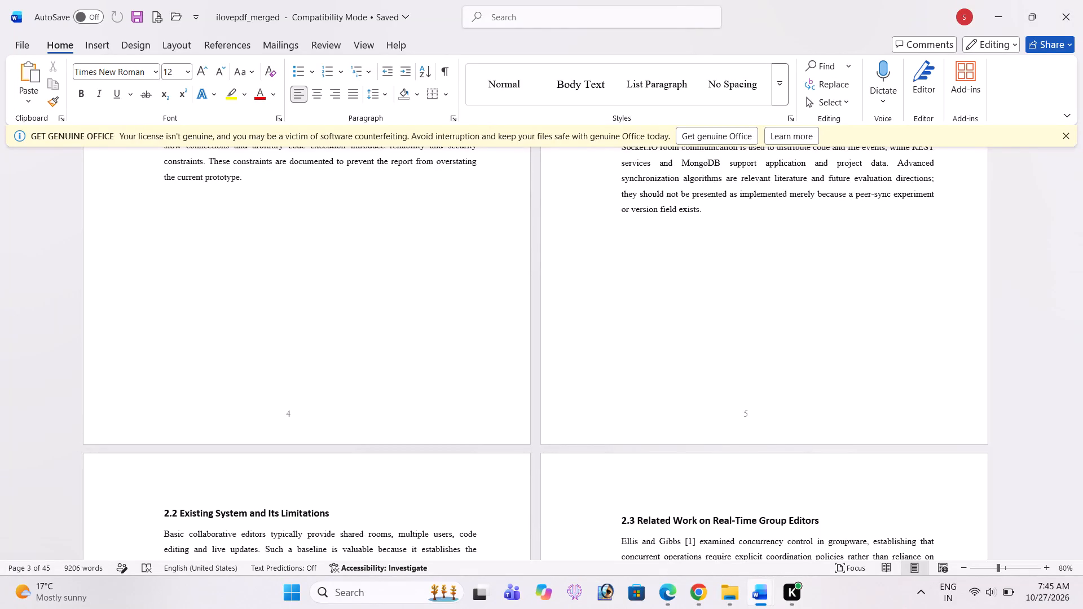
pyautogui.scroll(16, 495, 253)
pyautogui.scroll(6, 495, 253)
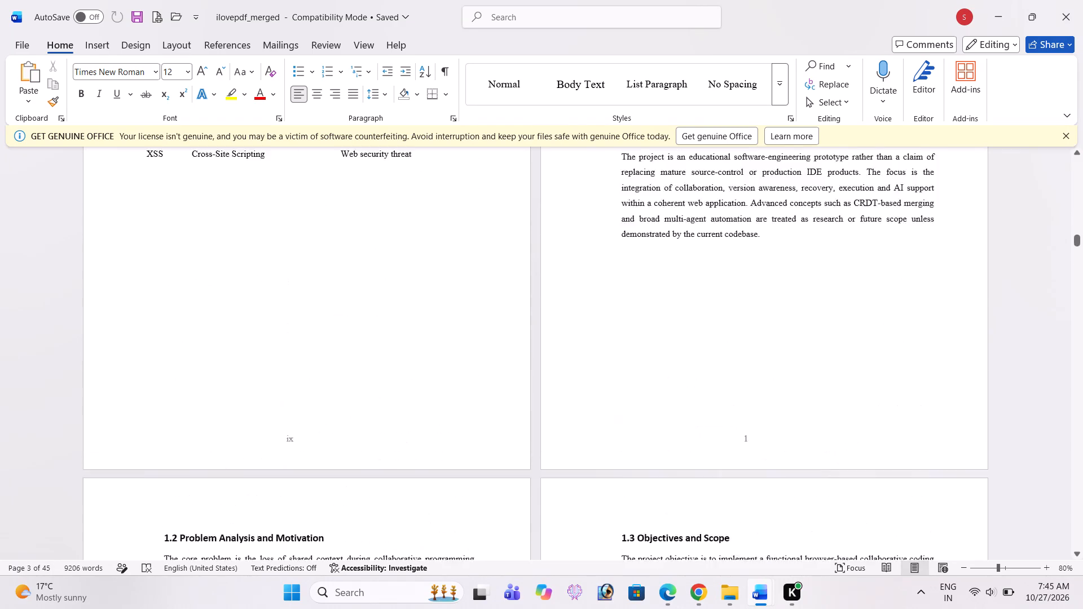
pyautogui.scroll(1, 495, 253)
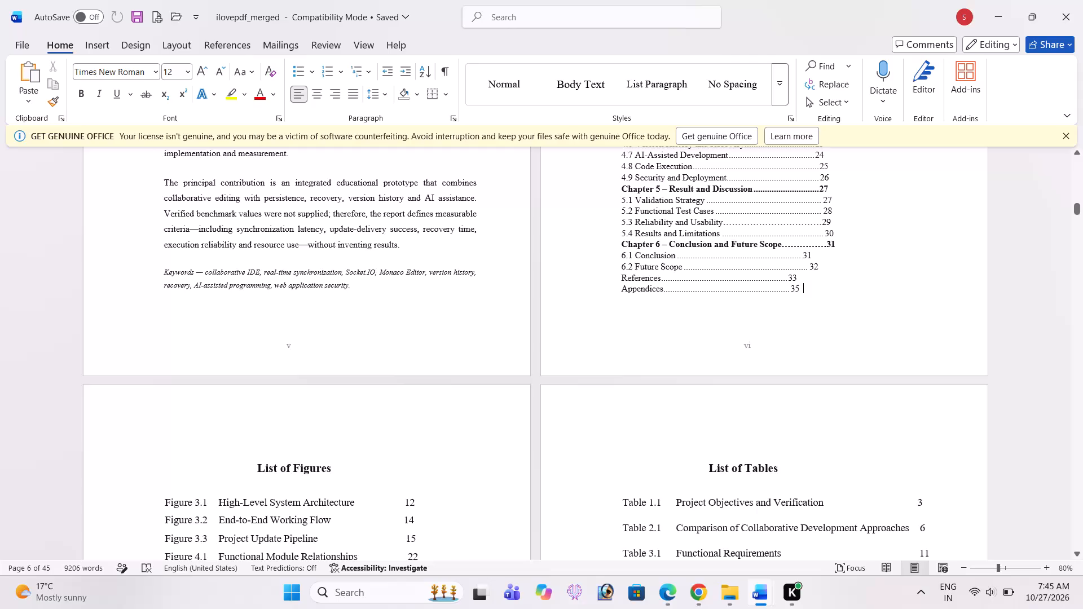
# Check the saved report from the List of Figures, List of Tables and List of Abbreviations through Chapter 1, including Table 1.1.
pyautogui.scroll(-14, 495, 253)
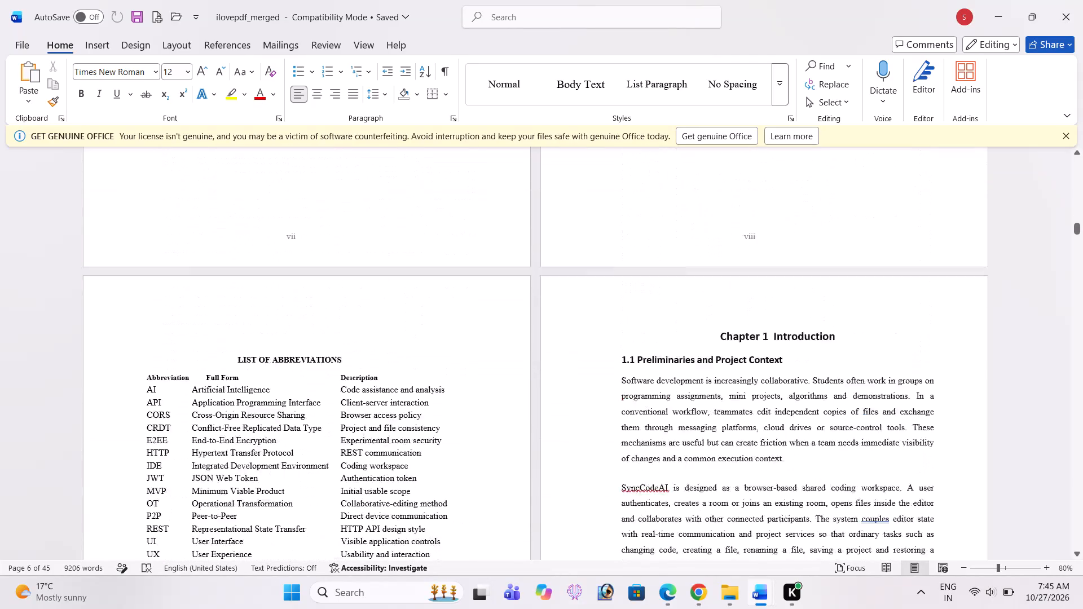
pyautogui.scroll(-17, 495, 253)
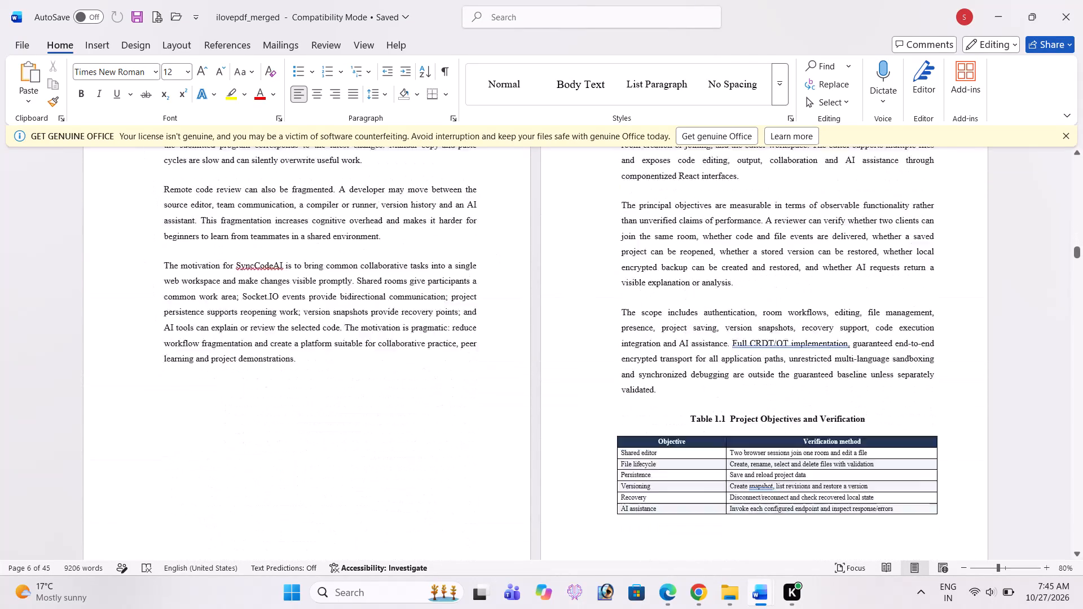
pyautogui.scroll(-2, 495, 253)
pyautogui.scroll(1, 495, 253)
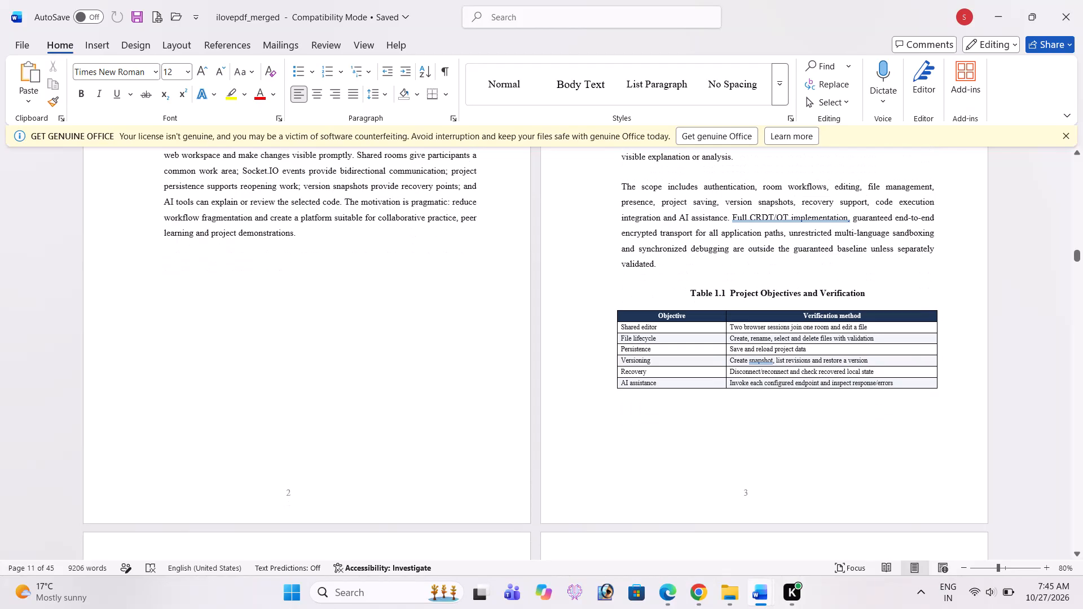
pyautogui.scroll(-4, 495, 253)
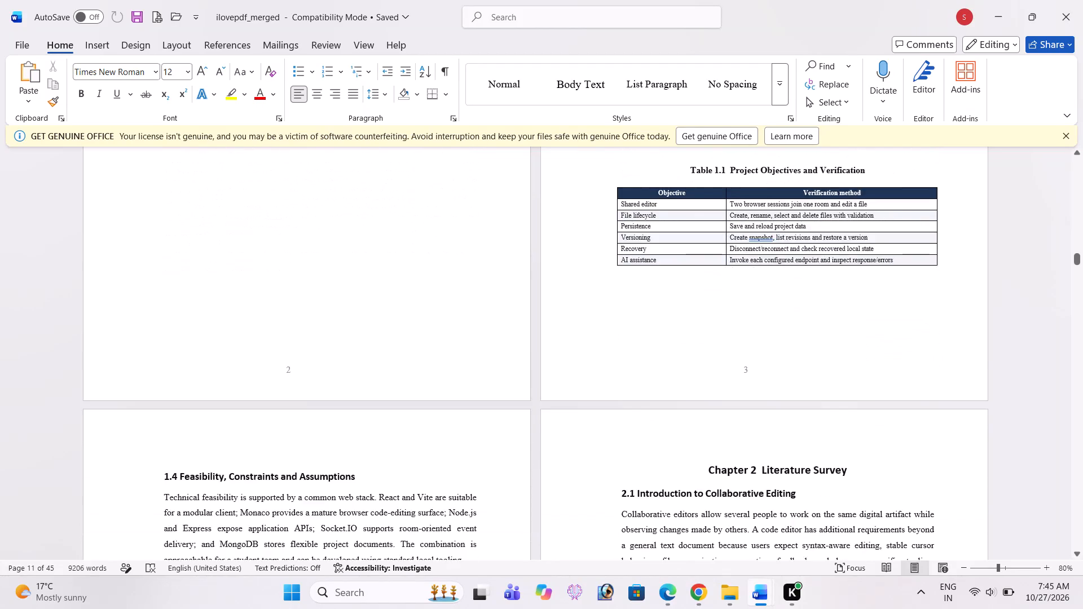
# Review section 1.4 and the Chapter 2 Literature Survey pages, checking headings, Tables 2.1 and 2.2 and the page numbers.
pyautogui.scroll(-15, 495, 253)
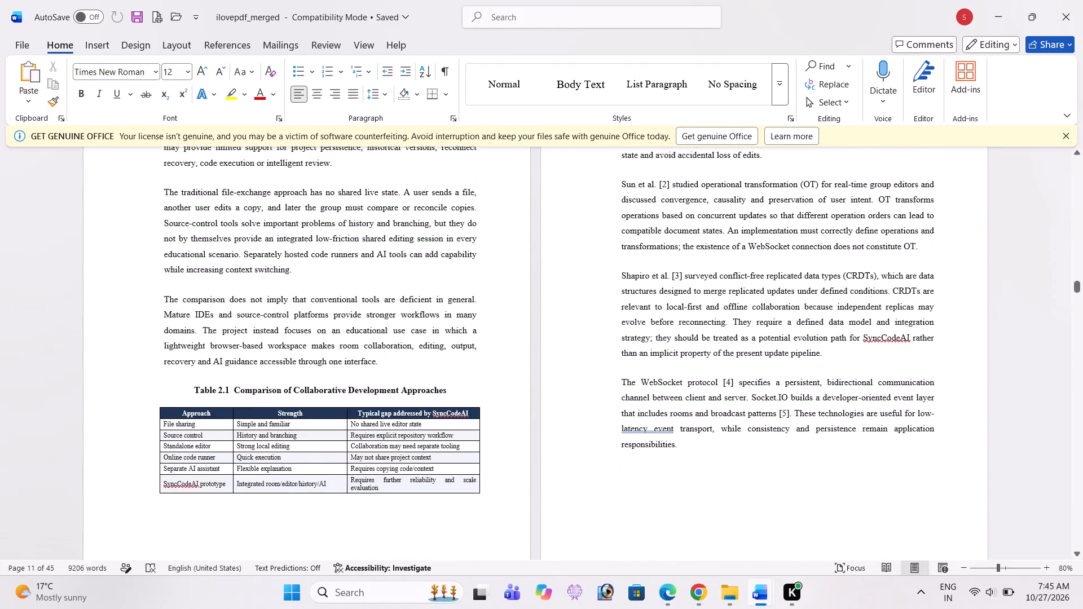
pyautogui.hscroll(-1, 495, 253)
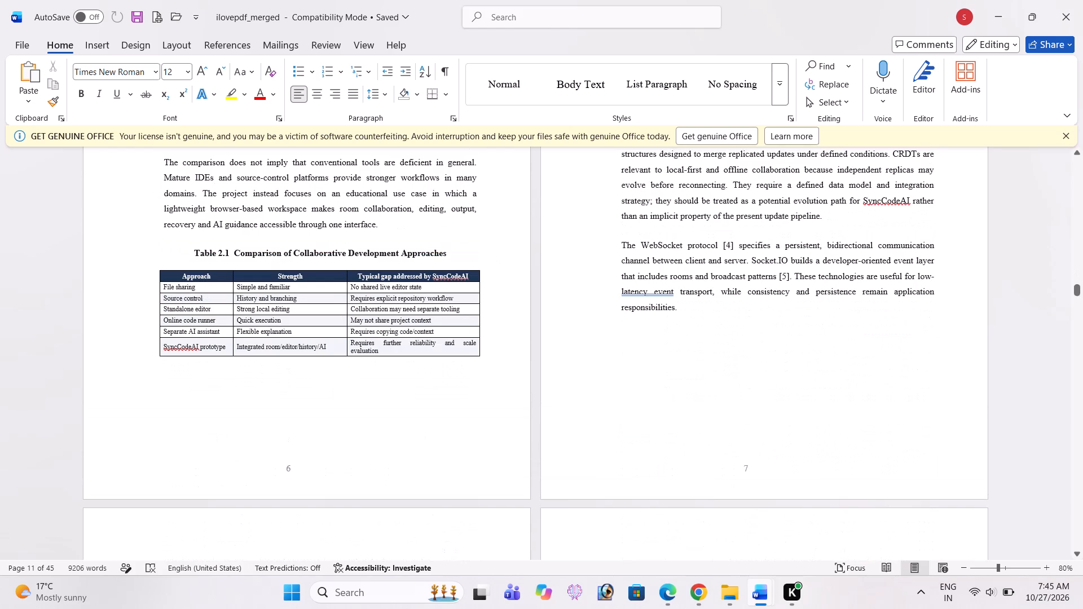
pyautogui.scroll(9, 495, 253)
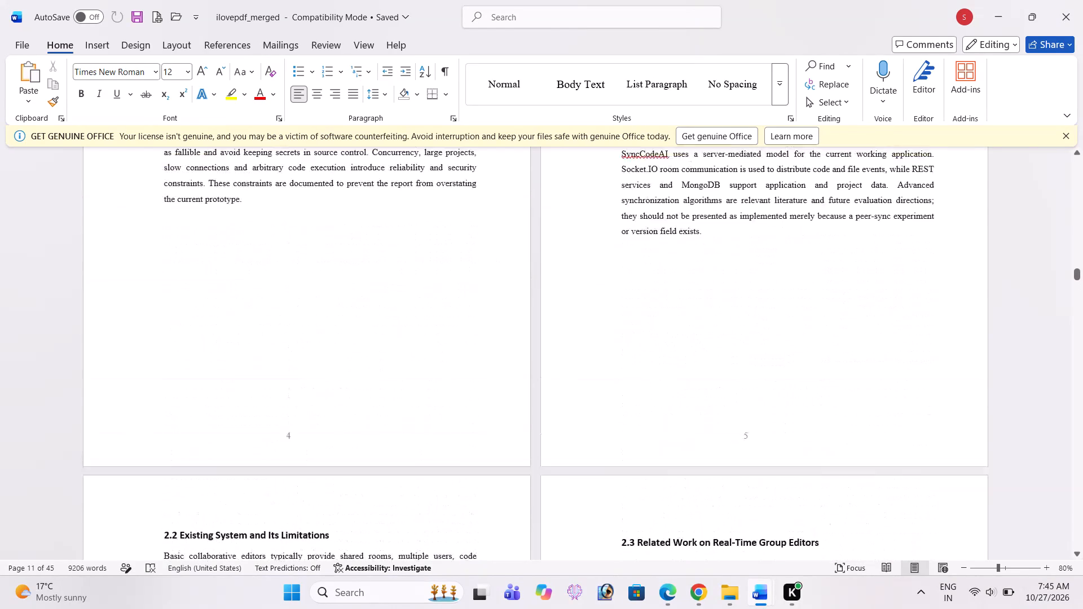
pyautogui.scroll(7, 495, 253)
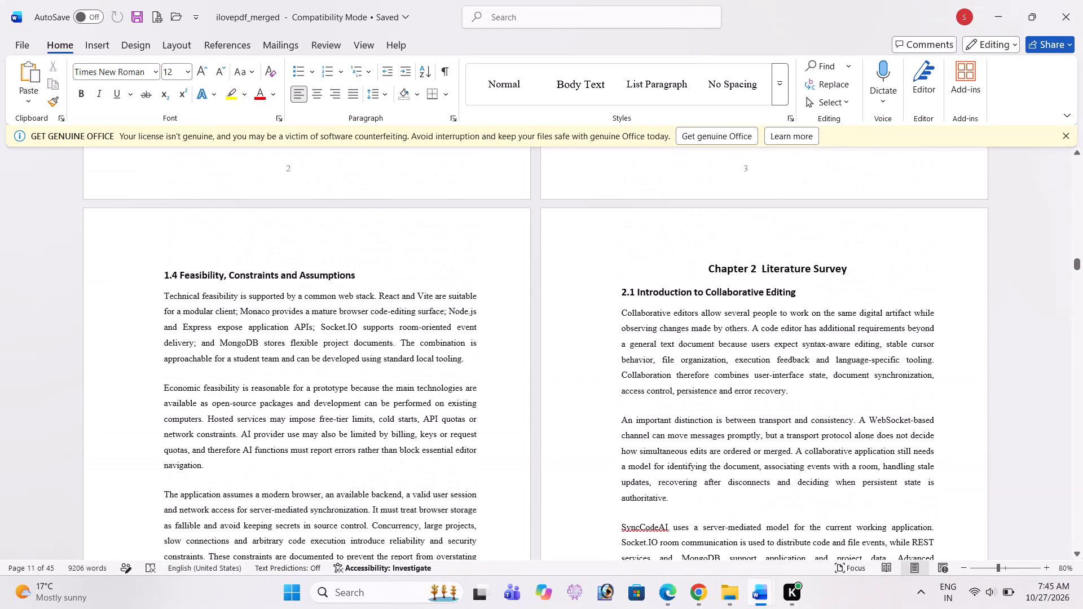
pyautogui.scroll(1, 495, 253)
pyautogui.scroll(-5, 495, 253)
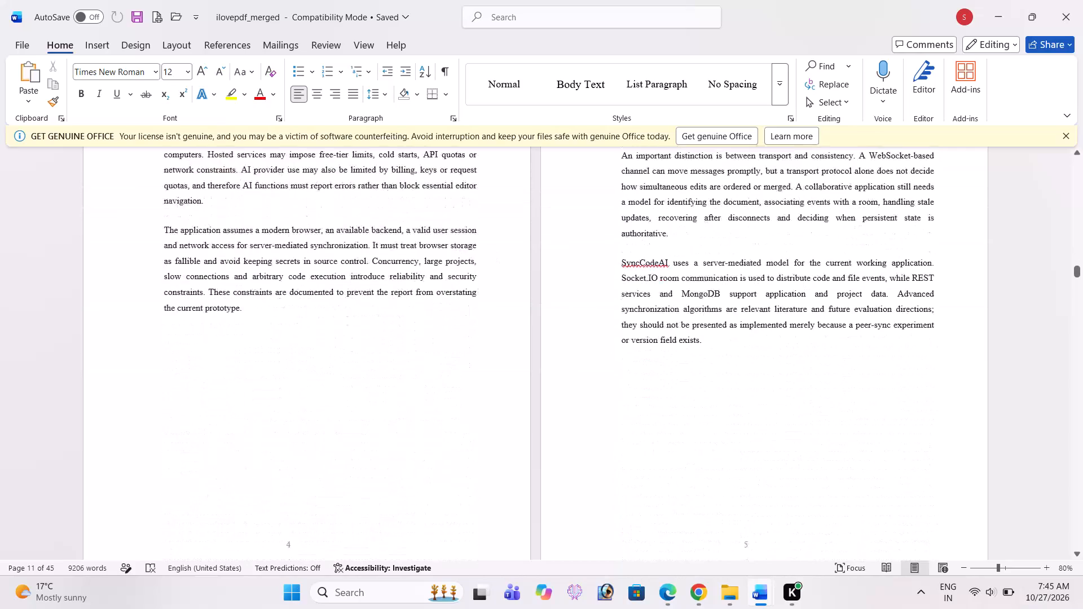
pyautogui.scroll(-5, 495, 253)
pyautogui.scroll(3, 495, 253)
pyautogui.scroll(-6, 495, 253)
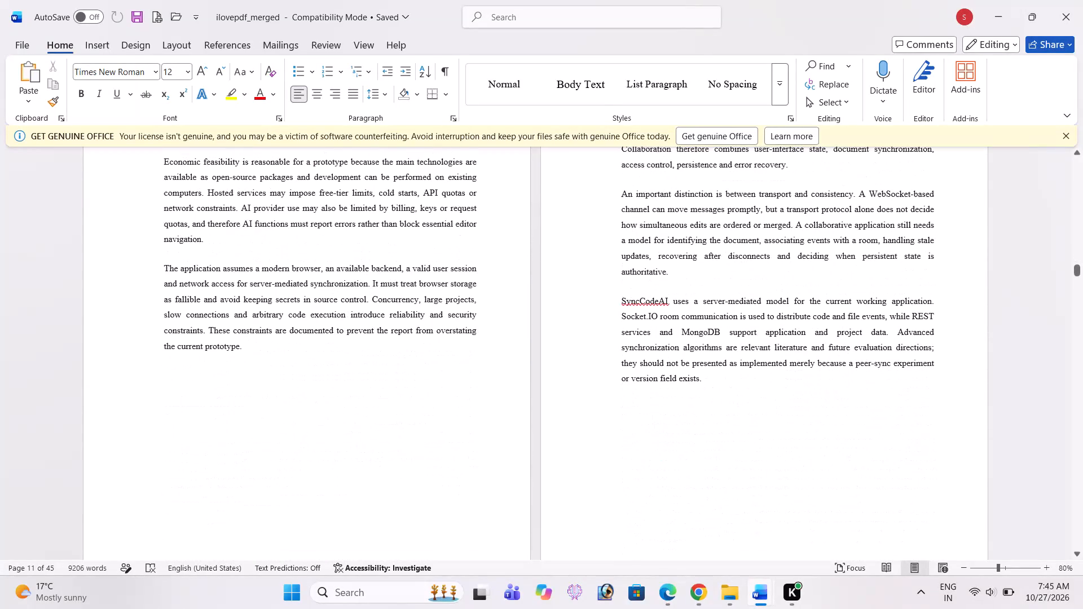
pyautogui.scroll(-9, 495, 253)
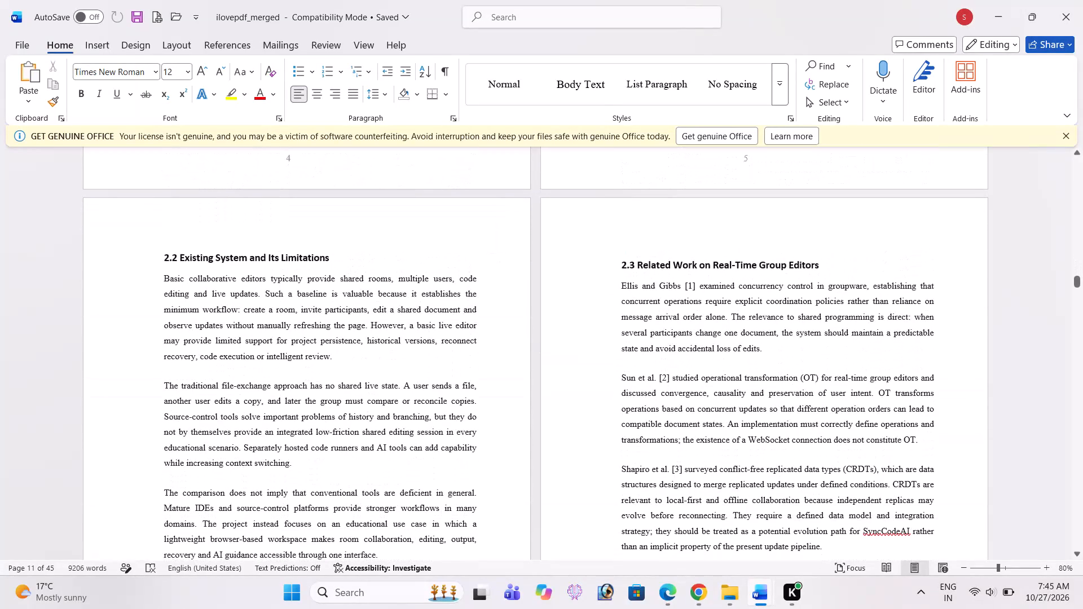
pyautogui.scroll(-4, 495, 253)
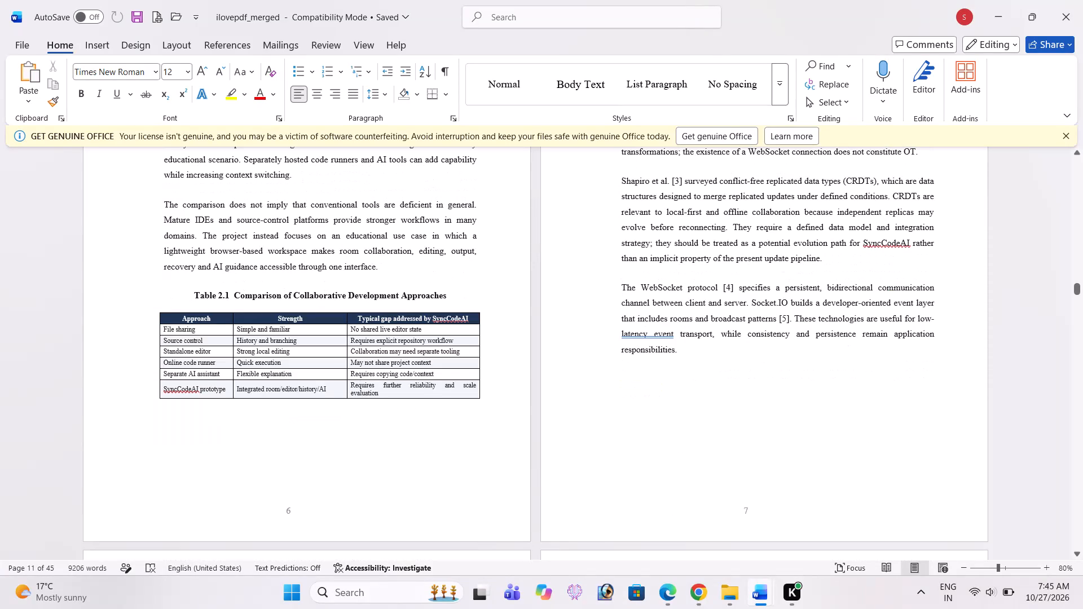
pyautogui.scroll(-5, 495, 253)
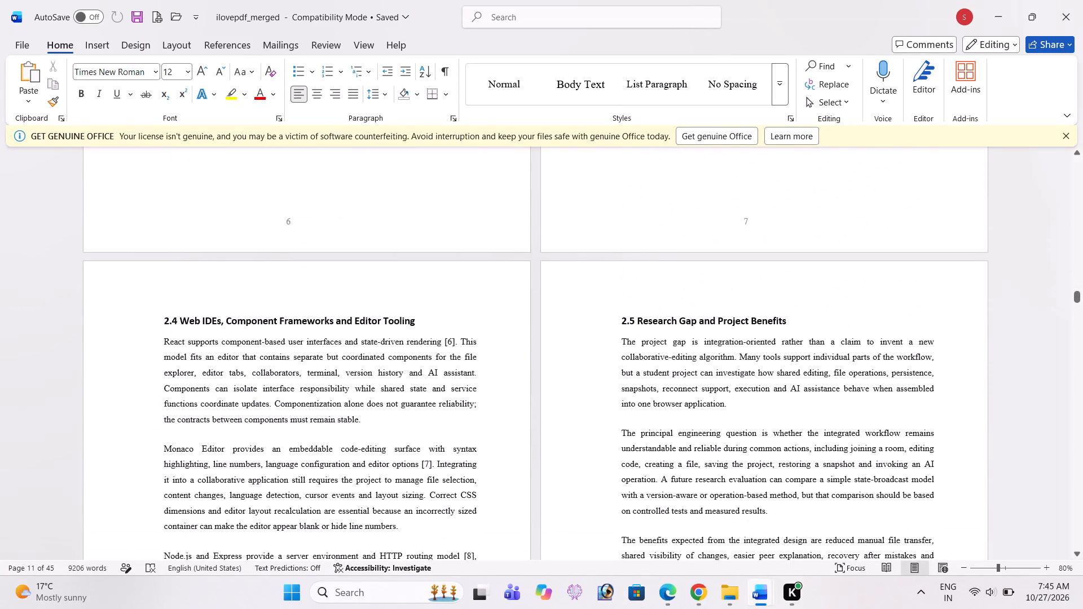
pyautogui.scroll(-6, 495, 253)
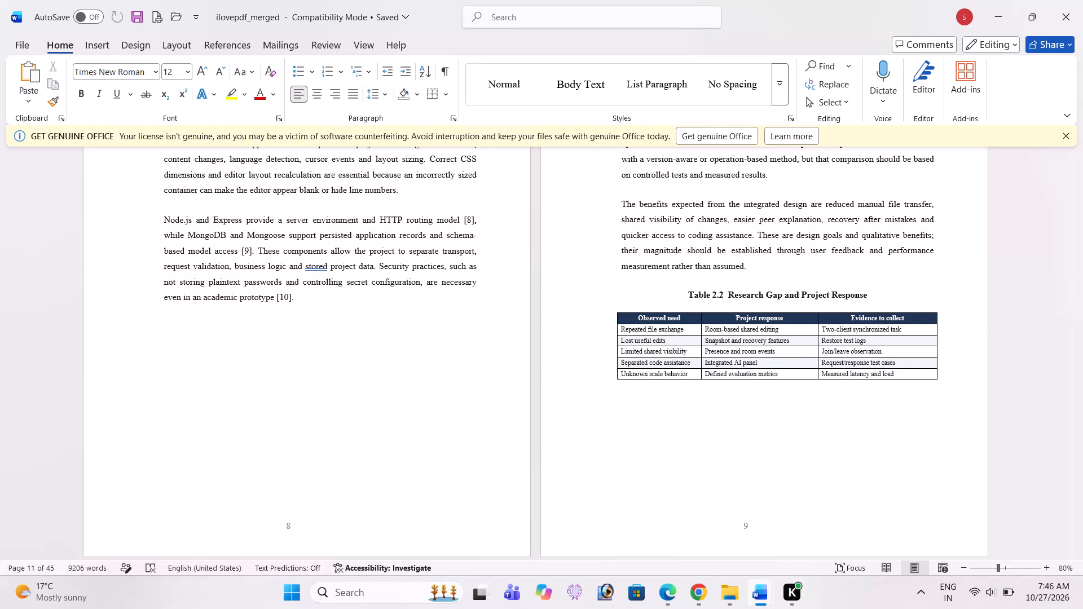
# Review the Chapter 3 Proposed Methodology pages, checking the section headings, requirement tables, figures and page numbers.
pyautogui.scroll(-6, 495, 253)
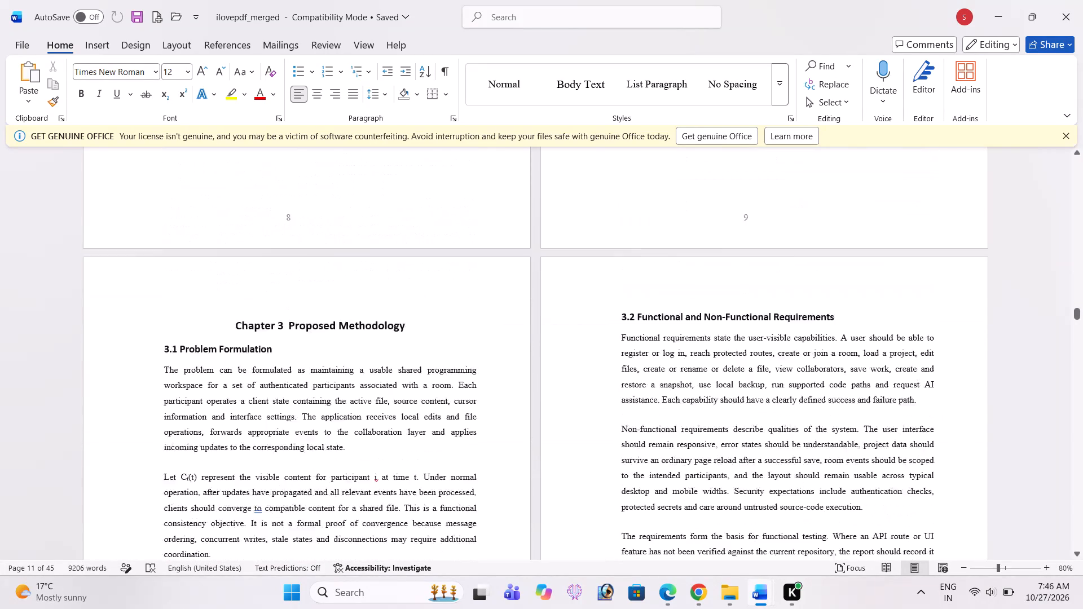
pyautogui.scroll(-5, 495, 253)
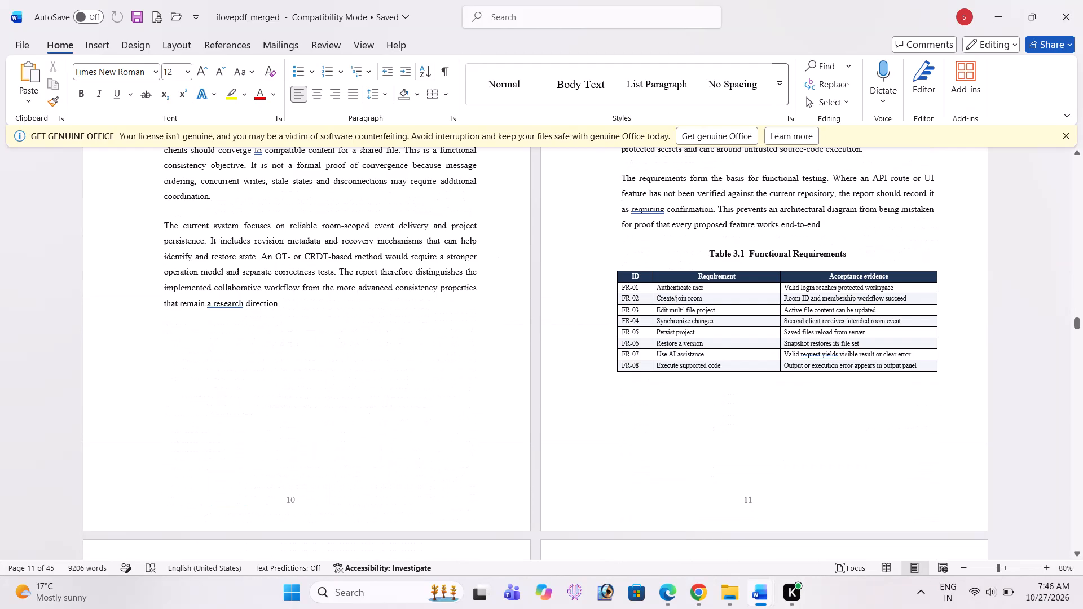
pyautogui.scroll(-7, 495, 253)
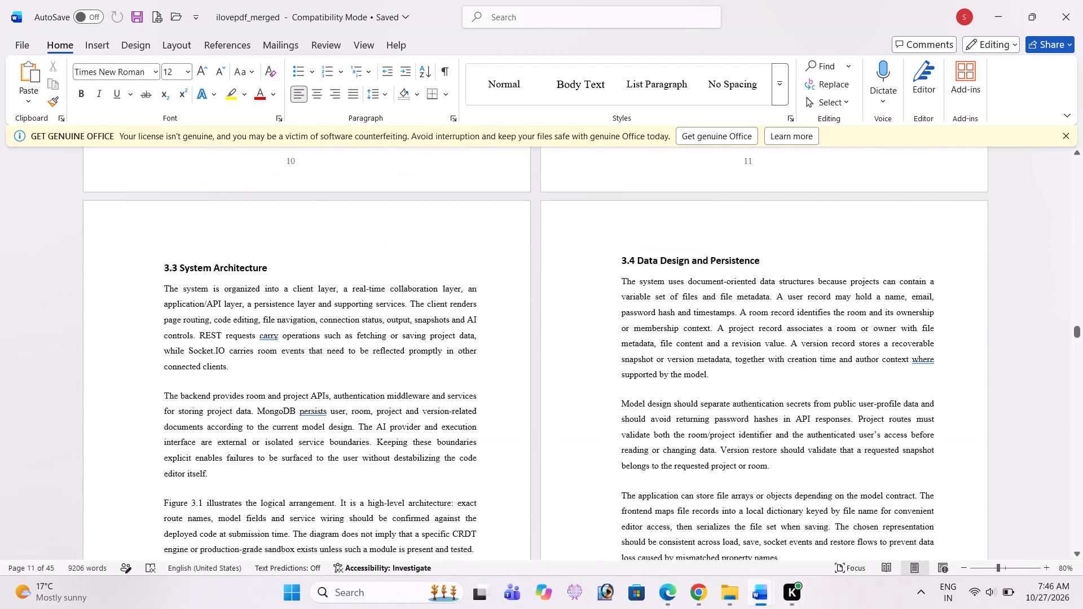
pyautogui.scroll(-7, 495, 253)
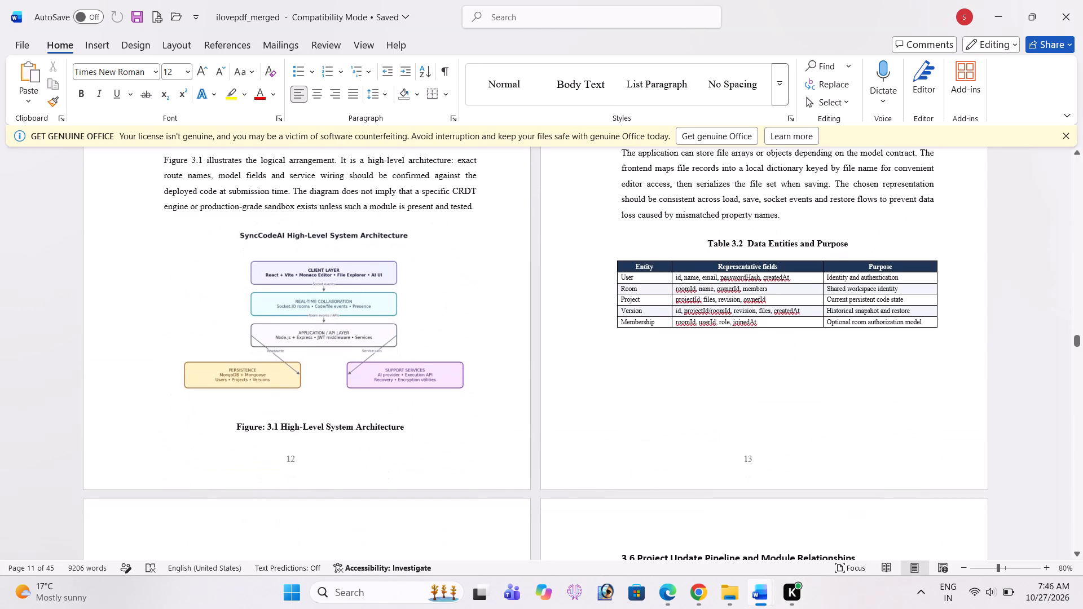
pyautogui.scroll(-11, 495, 253)
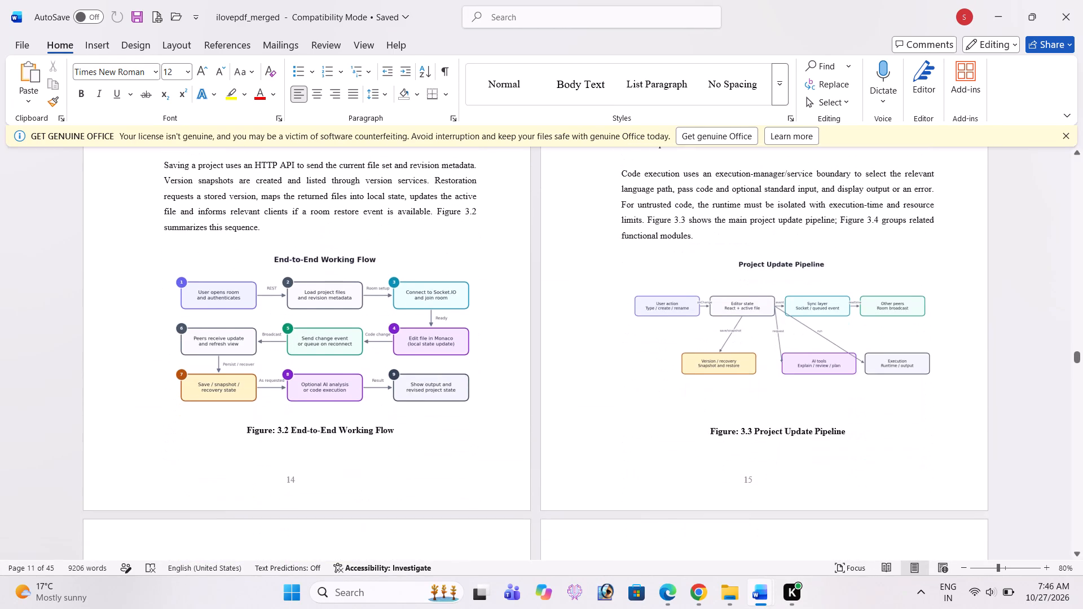
pyautogui.scroll(-11, 495, 253)
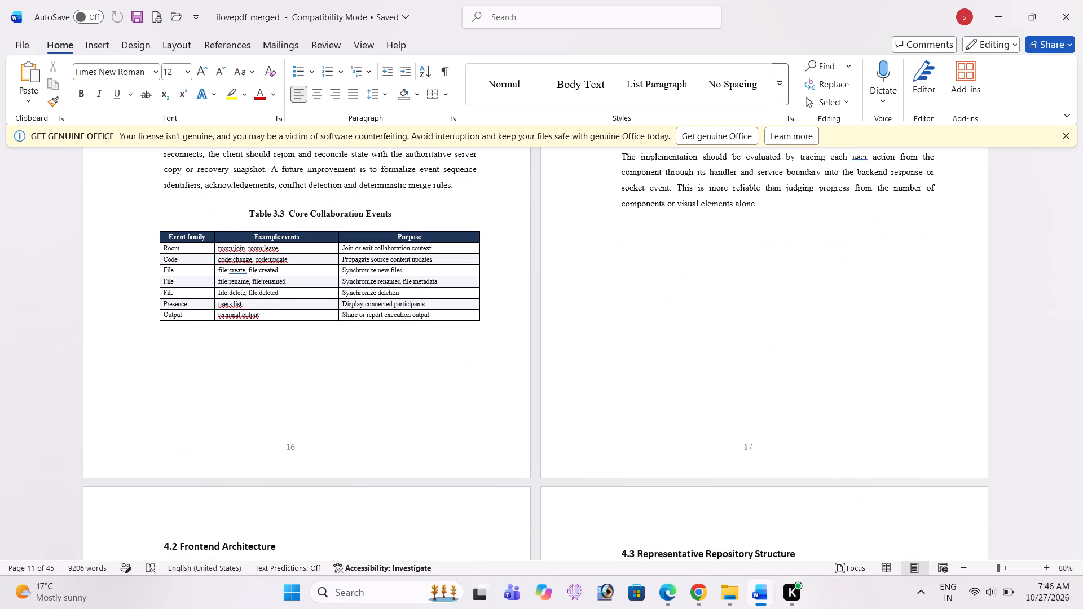
# Review the Chapter 4 pages from Frontend Architecture through Code Execution, checking the repository structure, tables, Figure 4.1 and page numbers.
pyautogui.scroll(-11, 495, 253)
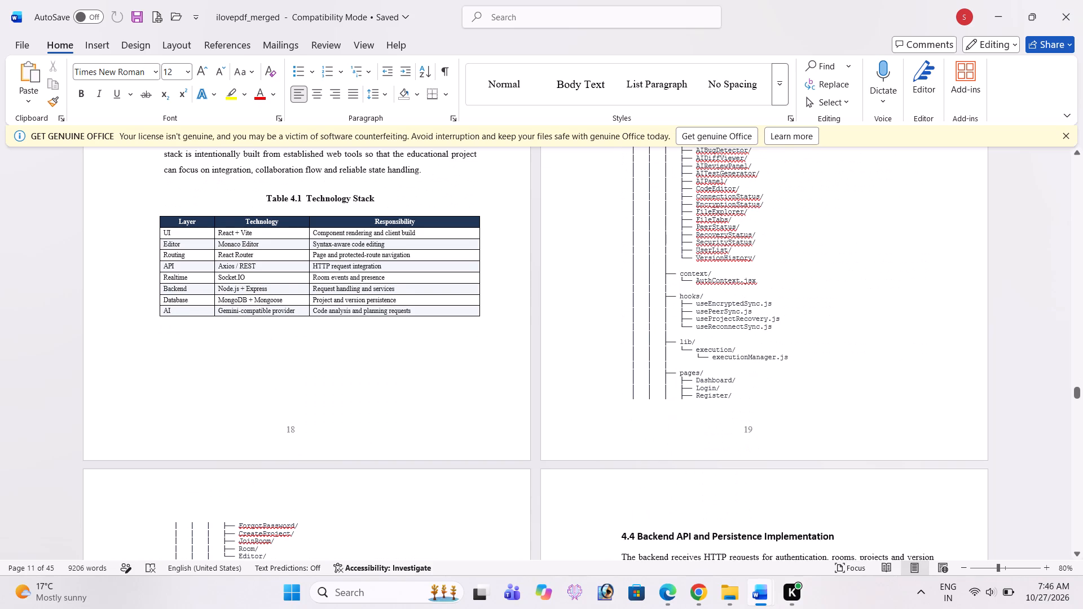
pyautogui.scroll(-3, 495, 253)
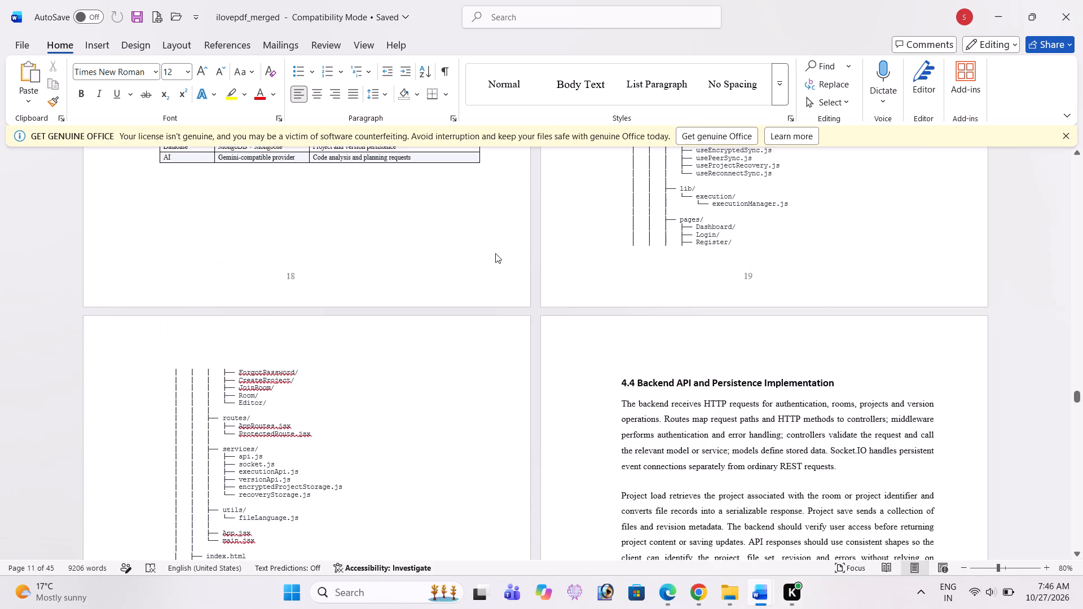
pyautogui.scroll(-9, 495, 253)
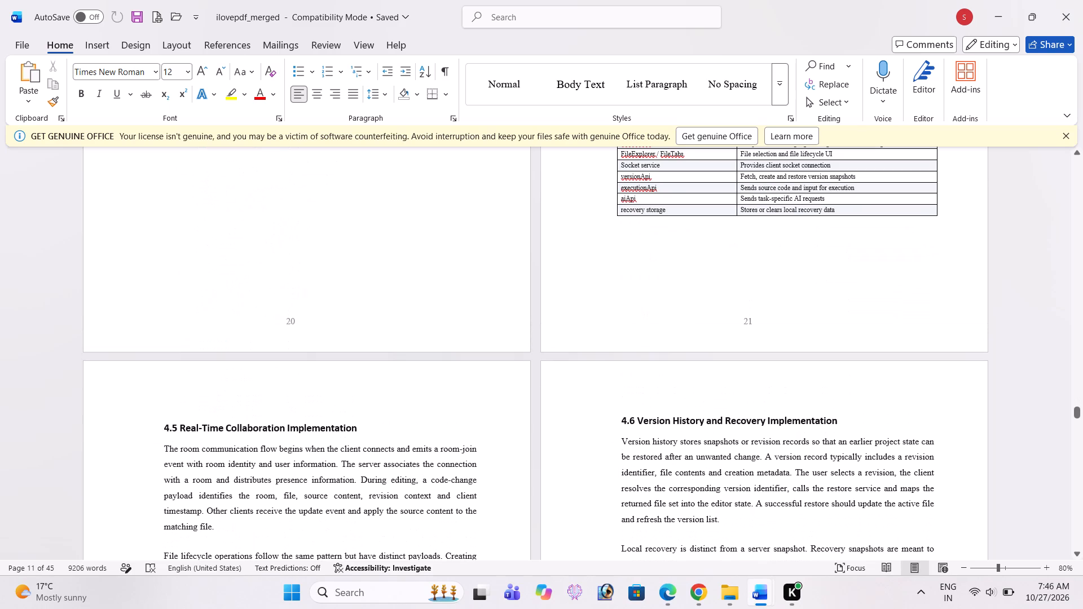
pyautogui.scroll(-9, 495, 253)
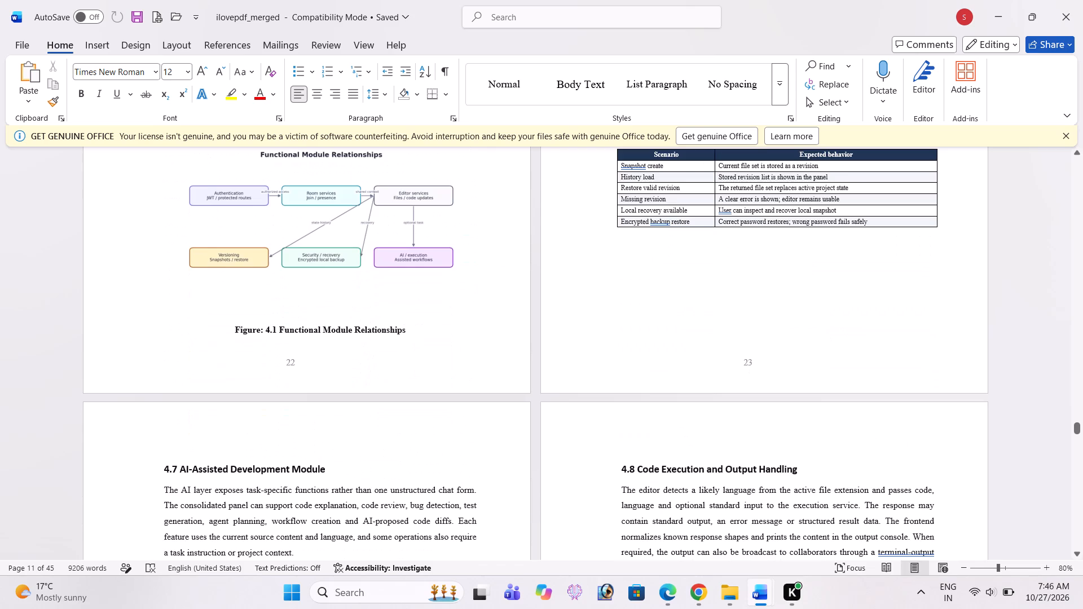
pyautogui.scroll(-10, 495, 253)
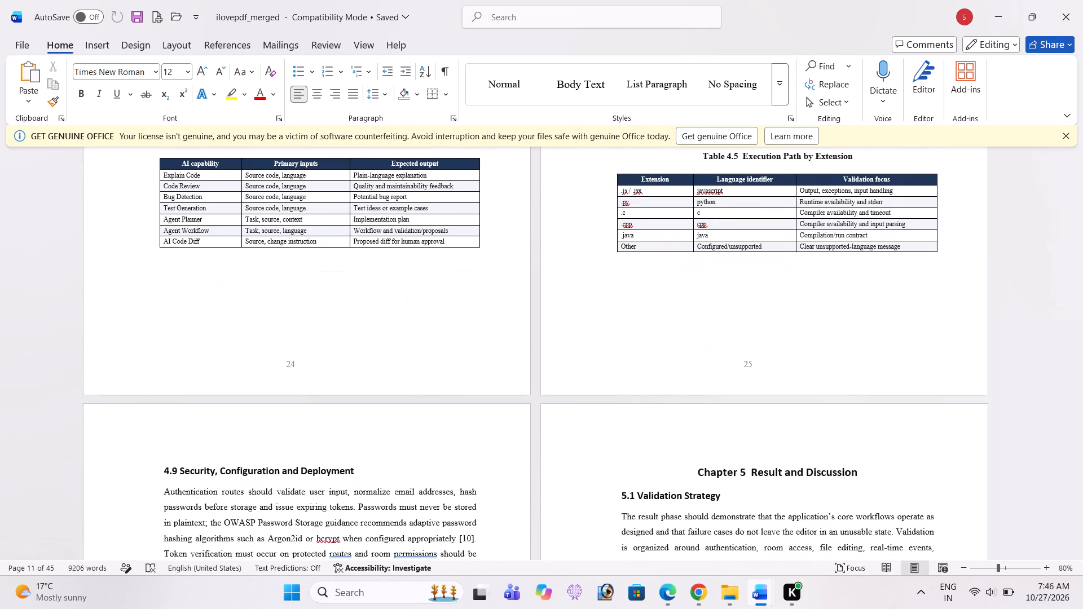
# Review section 4.9 and the Chapter 5 Result and Discussion pages, checking Figure 5.1, Tables 5.1 and 5.2 and page numbers.
pyautogui.scroll(-11, 495, 253)
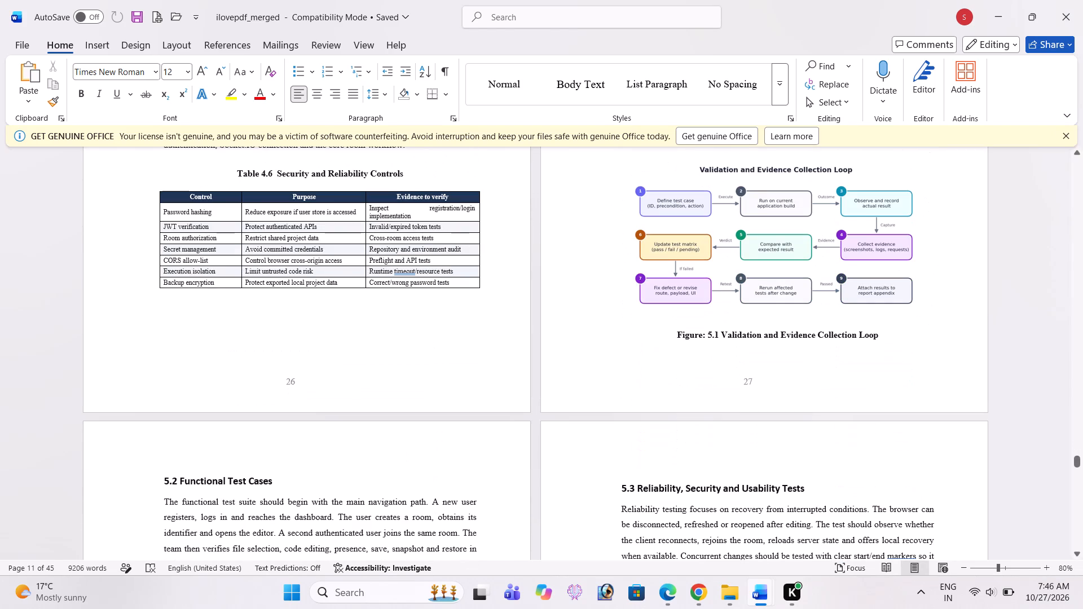
pyautogui.scroll(-10, 495, 253)
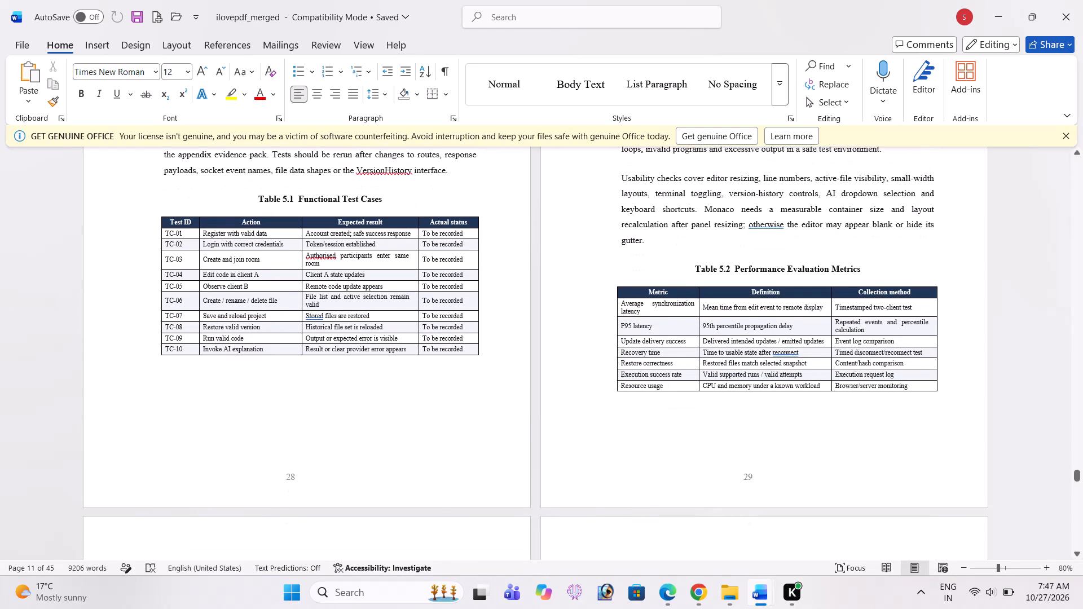
pyautogui.scroll(8, 495, 253)
pyautogui.scroll(-1, 495, 253)
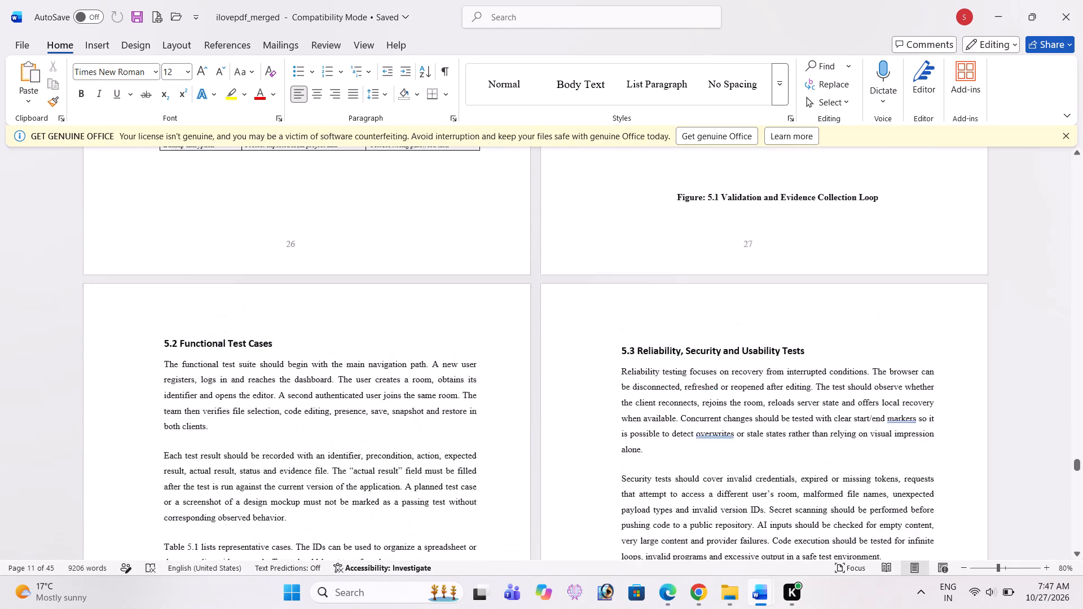
pyautogui.scroll(-4, 495, 253)
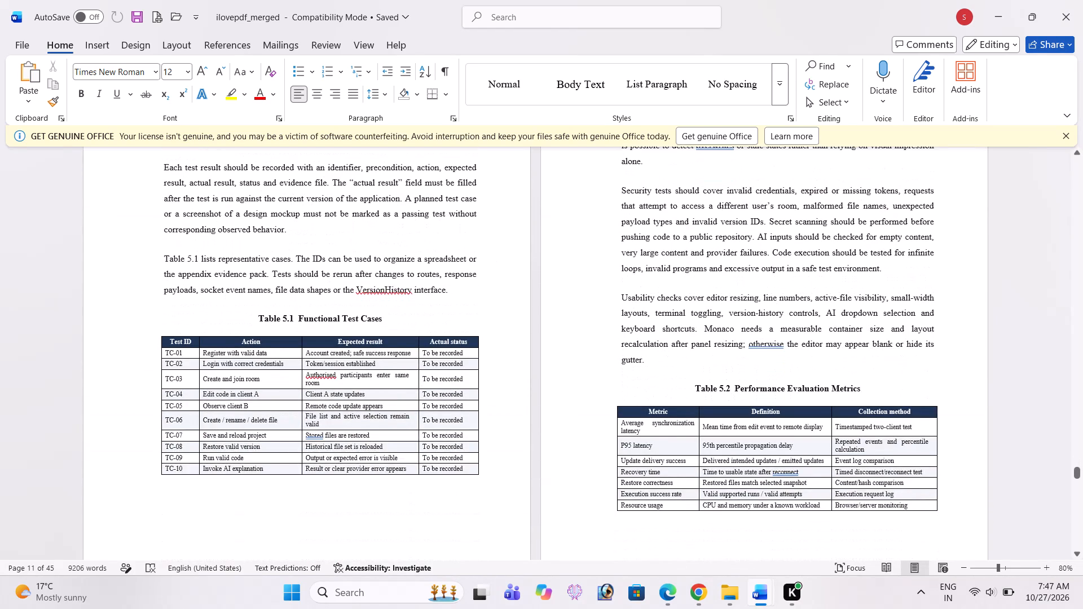
pyautogui.scroll(-3, 495, 253)
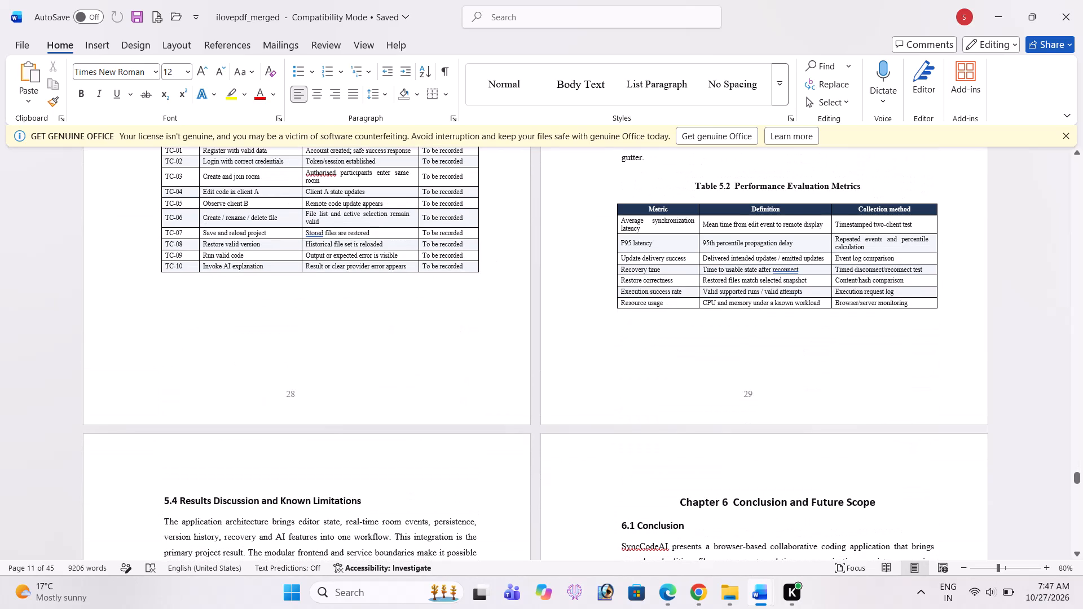
pyautogui.scroll(-3, 495, 253)
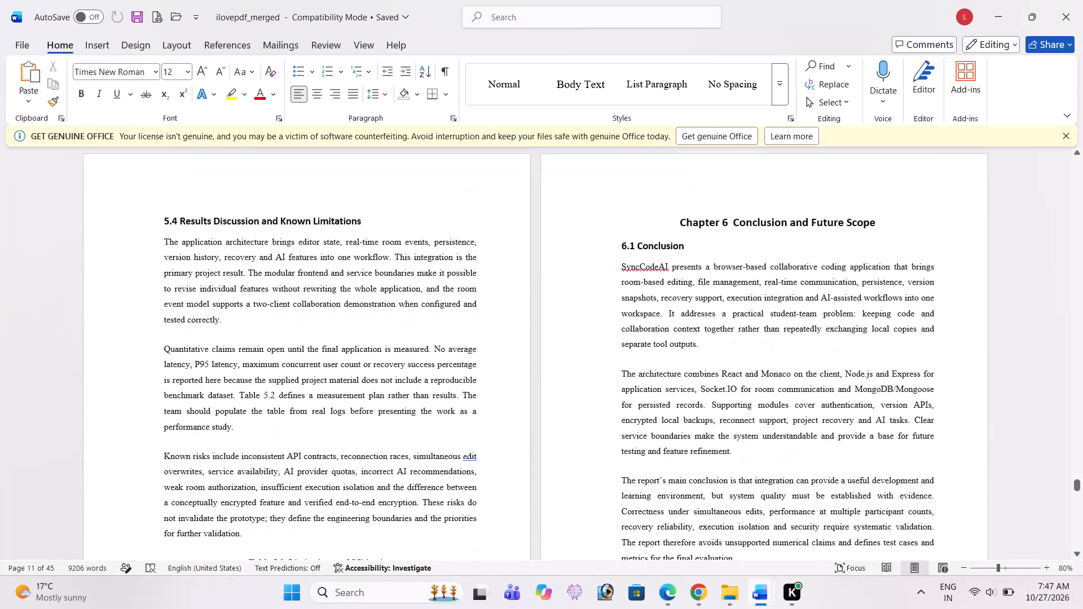
# Review section 5.4, Chapter 6, the References and Appendices I and II, checking headings, Tables 5.3, 6.1 and A.1, and page numbers.
pyautogui.scroll(-7, 495, 253)
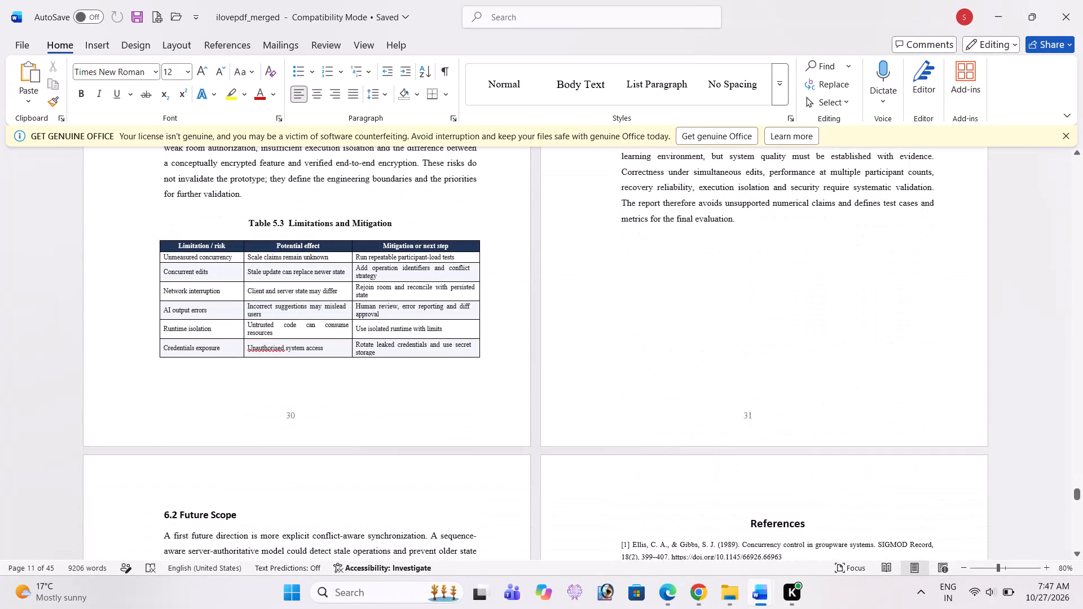
pyautogui.scroll(-8, 495, 253)
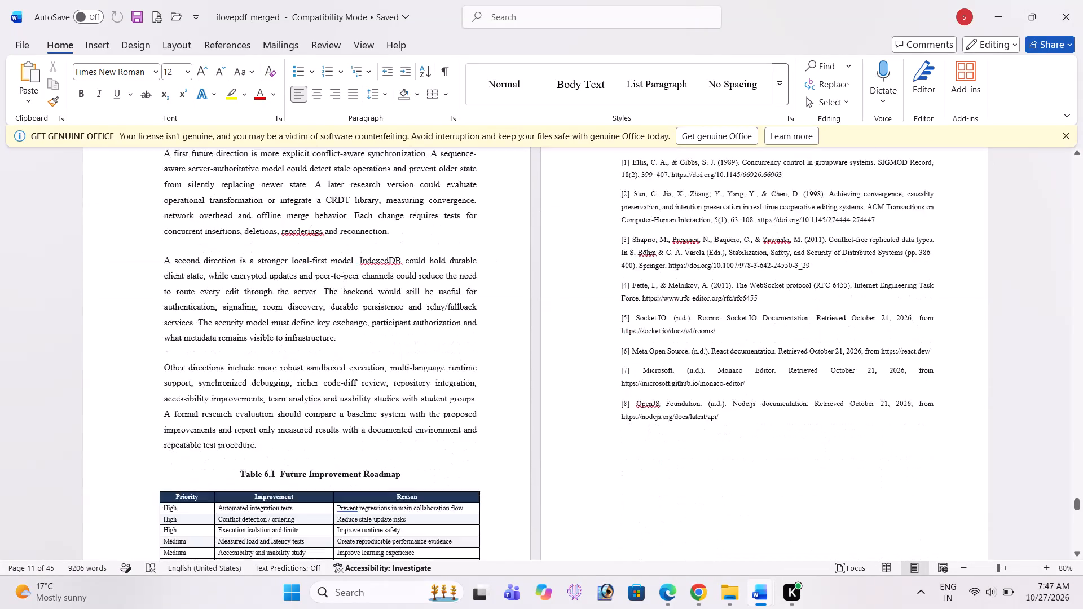
pyautogui.scroll(-4, 495, 253)
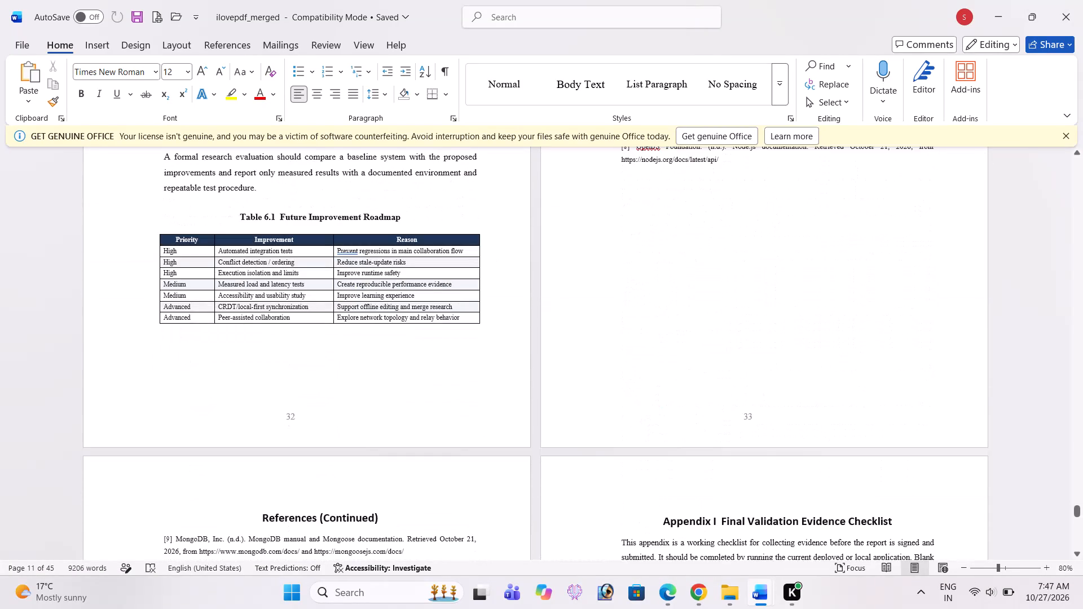
pyautogui.scroll(-3, 495, 253)
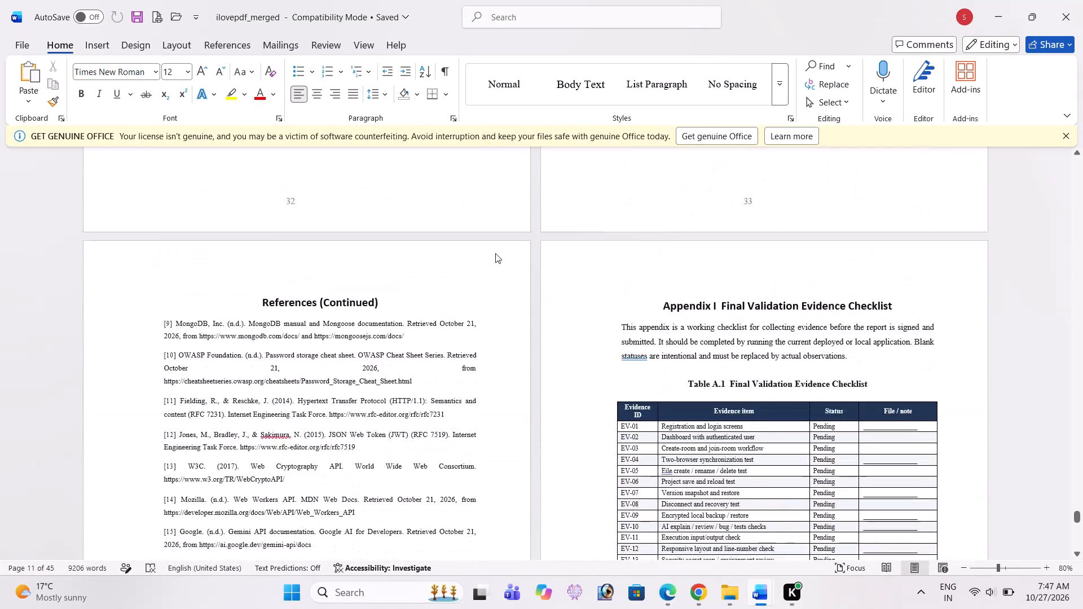
pyautogui.scroll(-7, 495, 253)
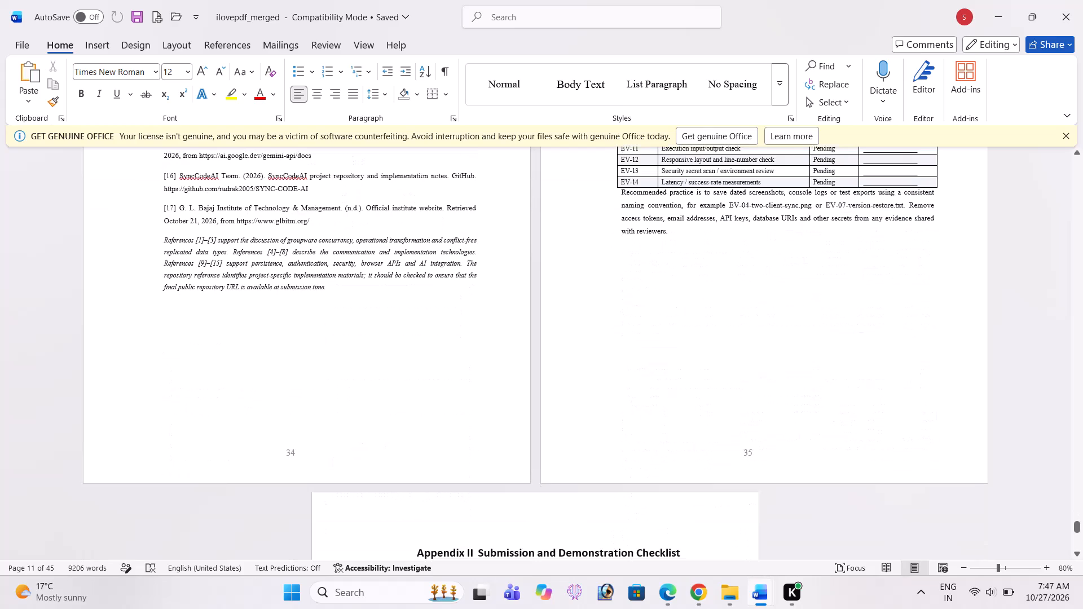
pyautogui.scroll(-14, 495, 253)
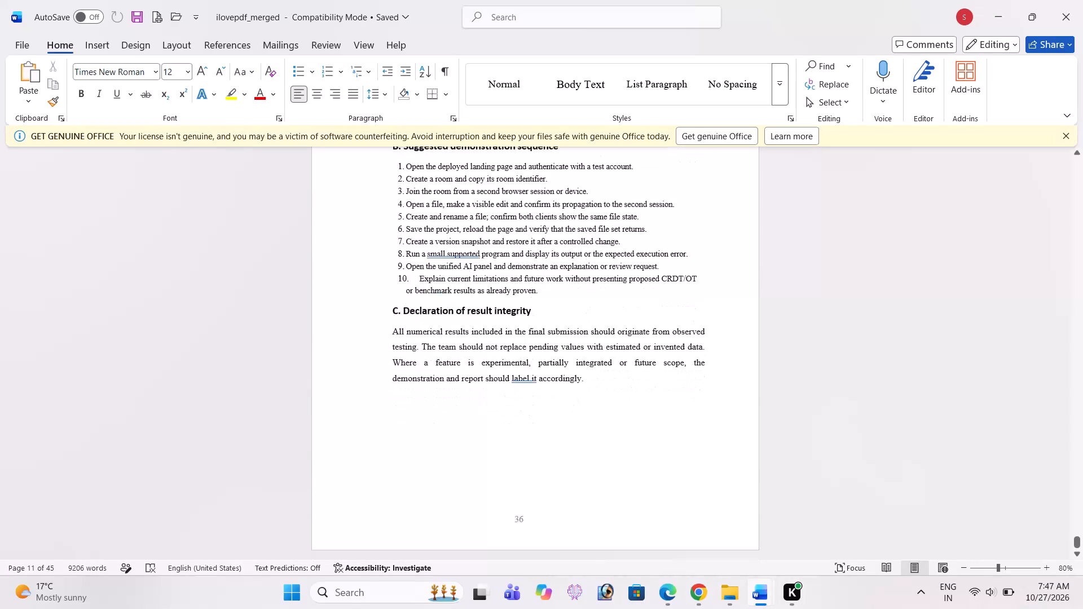
pyautogui.scroll(-4, 495, 253)
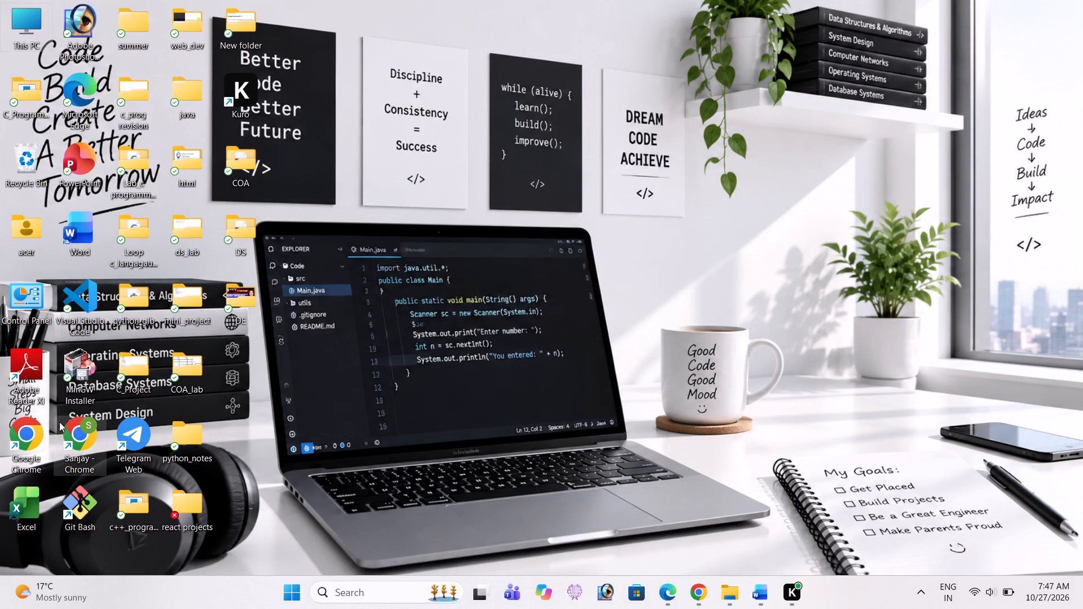
pyautogui.doubleClick(37, 423)
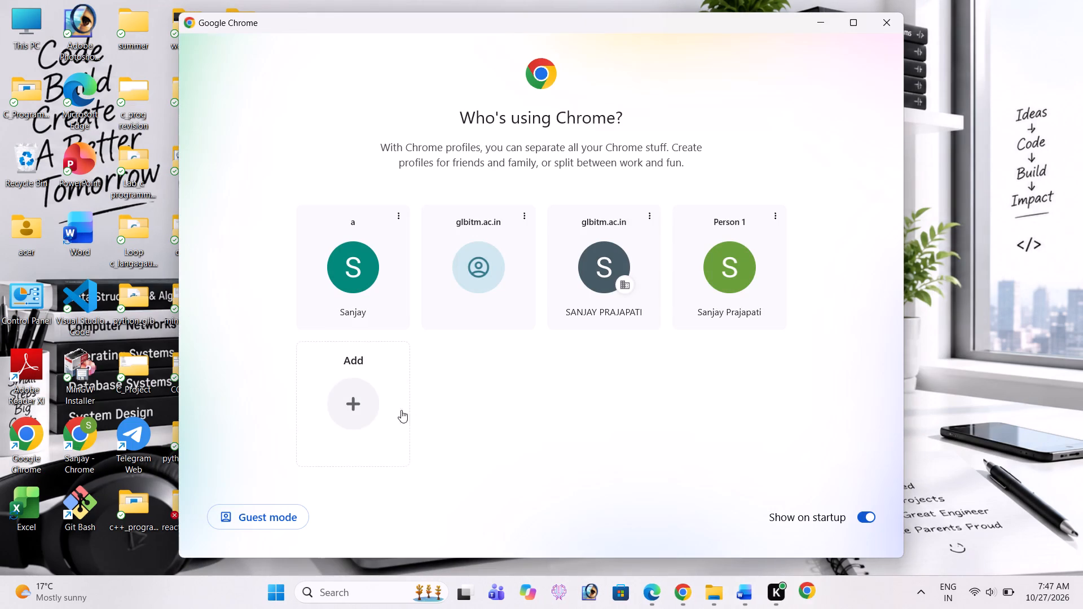
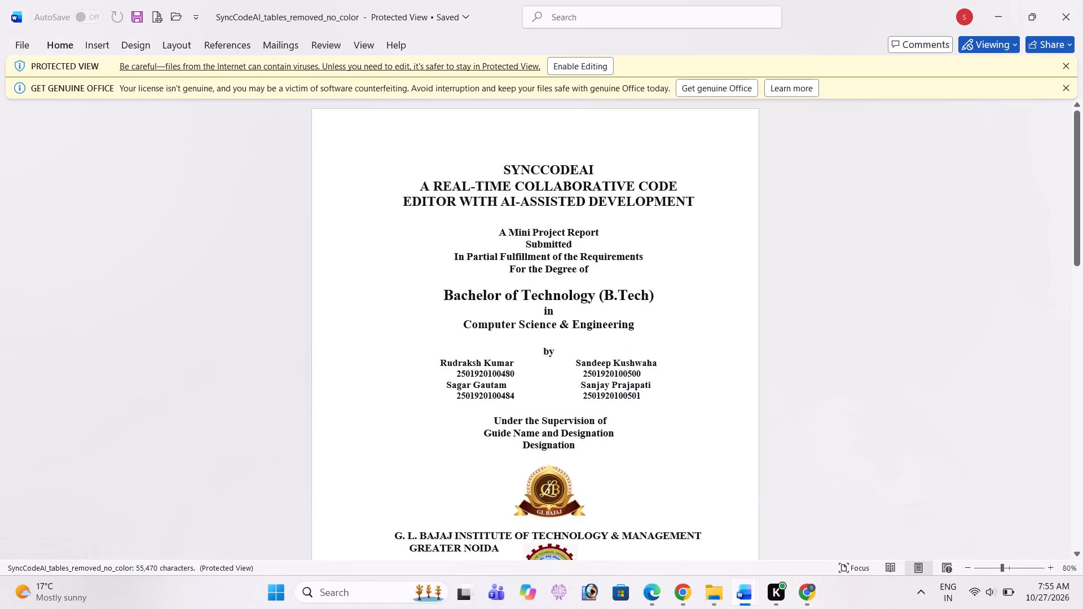
pyautogui.click(556, 61)
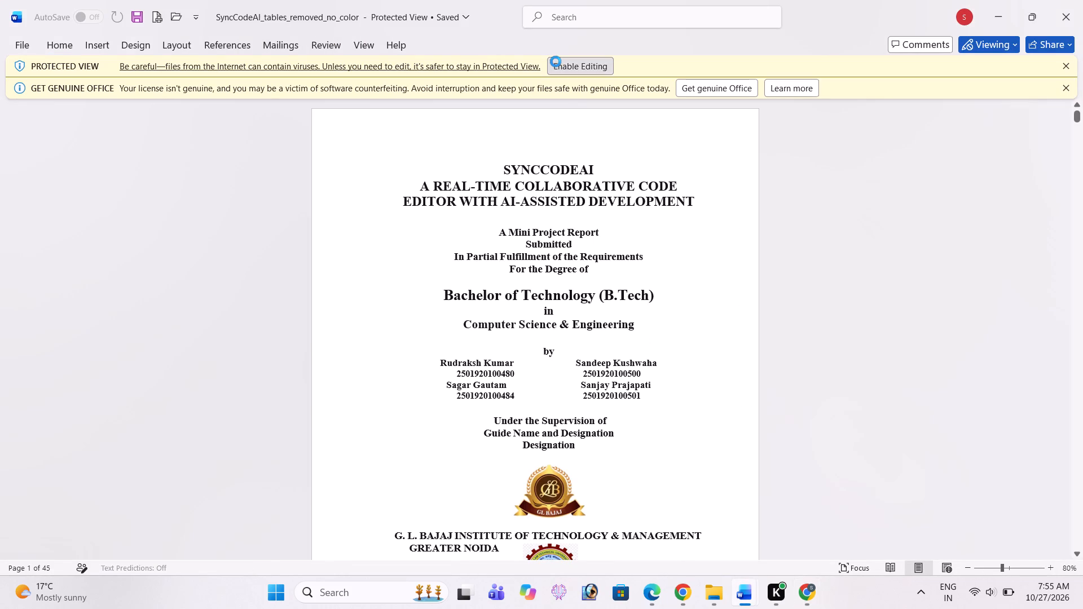
# Left-align the "Objective" and "Verification method" column headings of Table 1.1 Project Objectives and Verification.
pyautogui.scroll(-3, 551, 336)
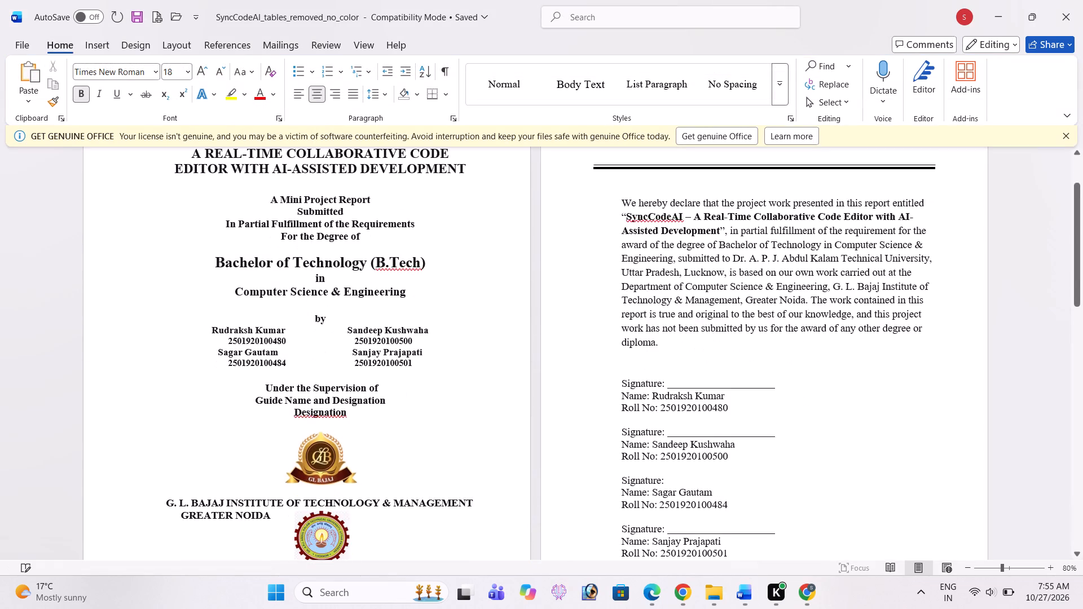
pyautogui.scroll(-8, 551, 336)
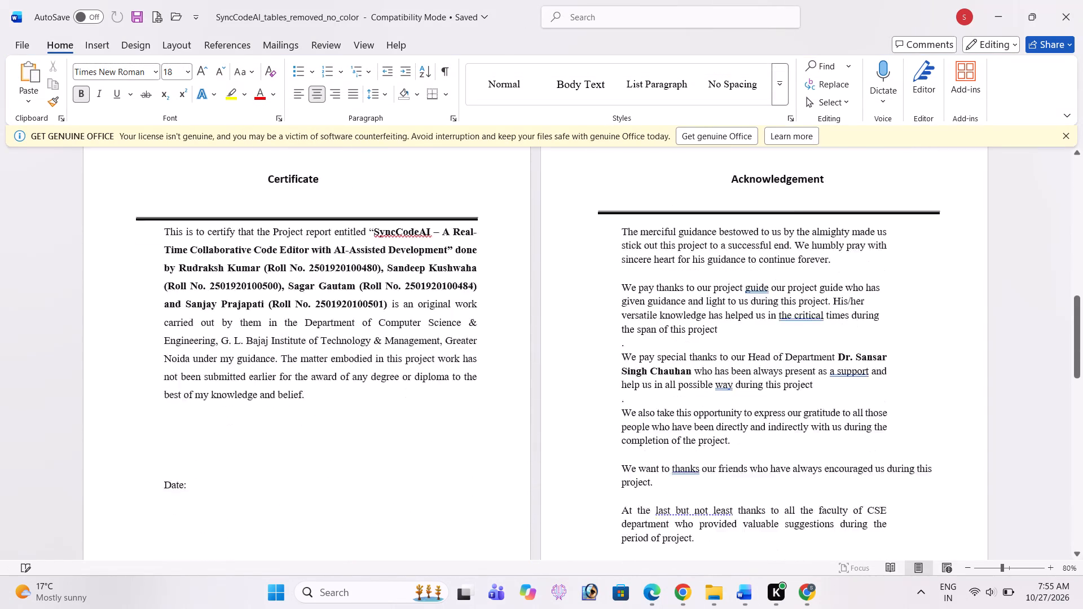
pyautogui.scroll(-7, 551, 336)
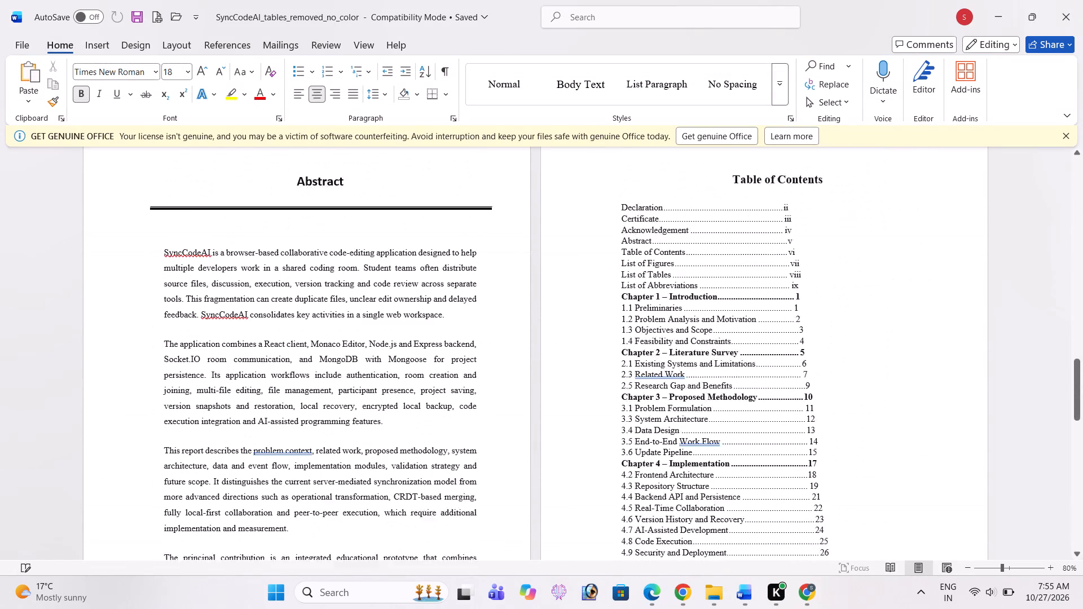
pyautogui.scroll(-4, 551, 336)
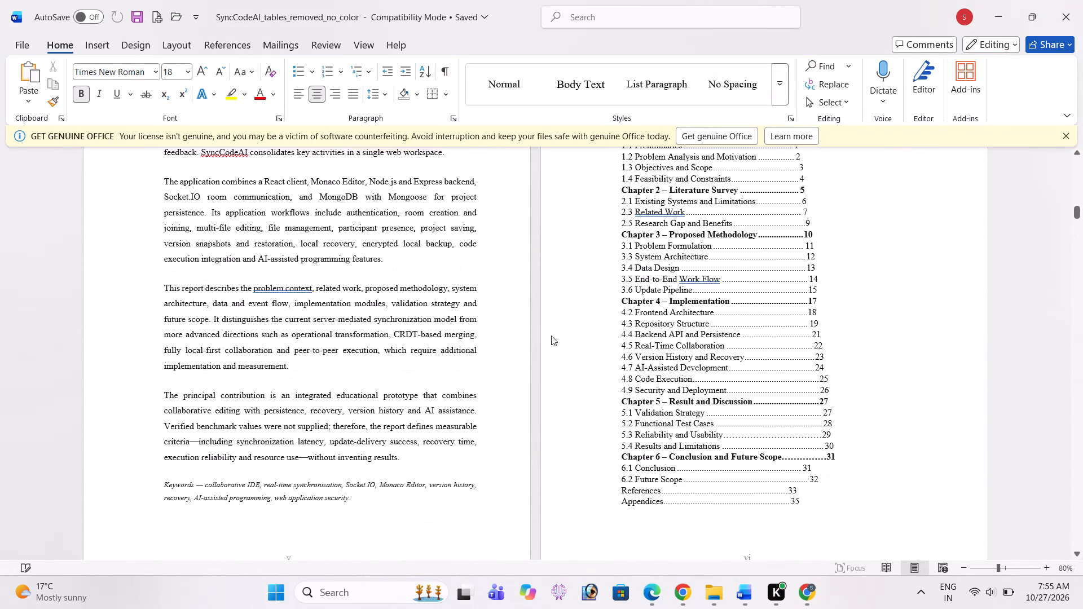
pyautogui.scroll(-12, 551, 336)
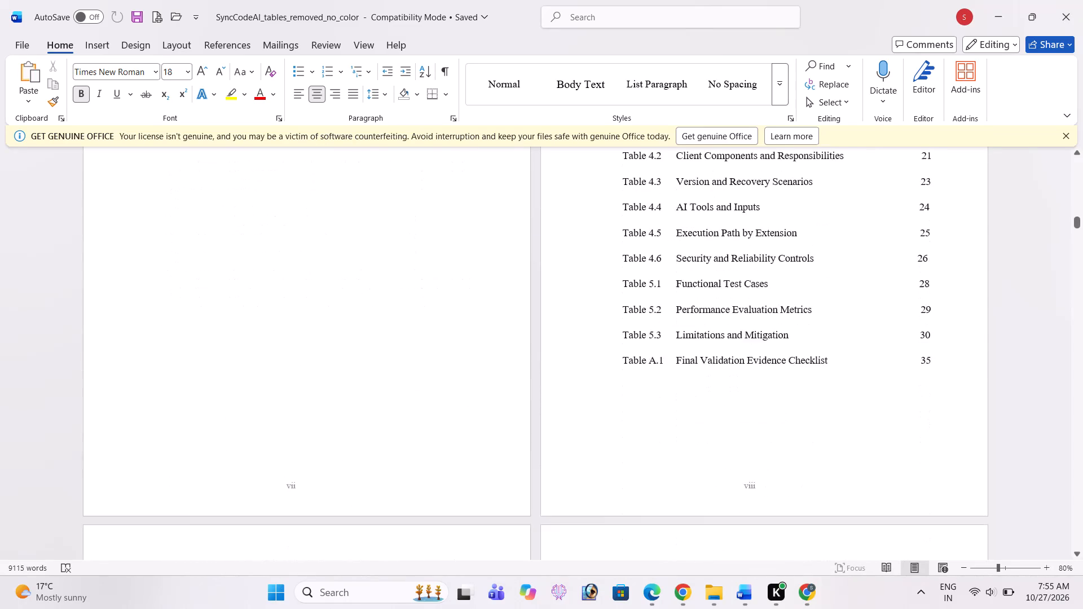
pyautogui.scroll(-13, 551, 336)
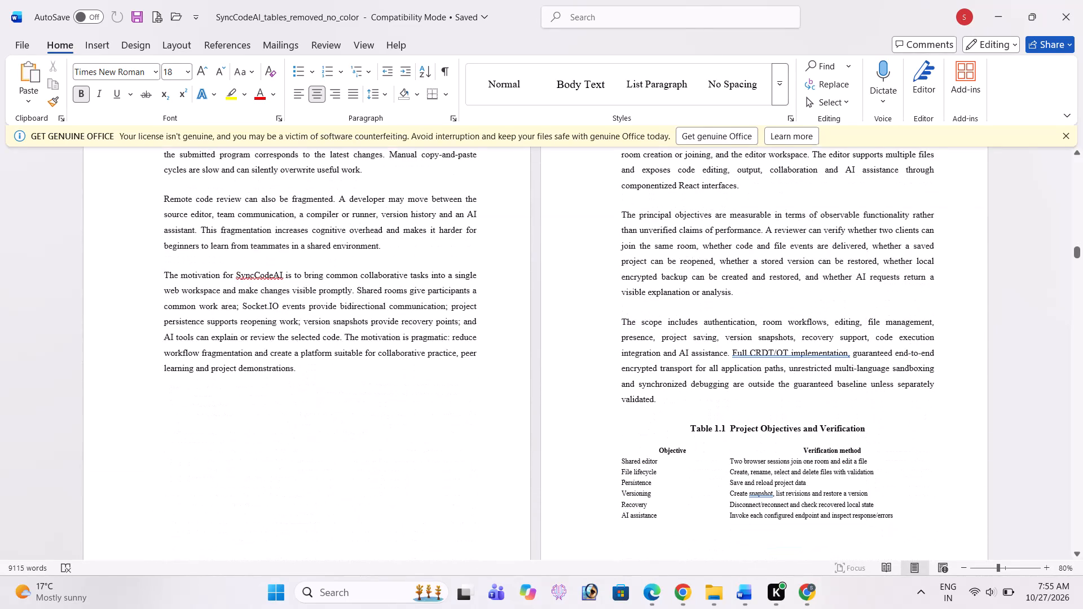
pyautogui.scroll(-6, 551, 336)
pyautogui.scroll(1, 551, 336)
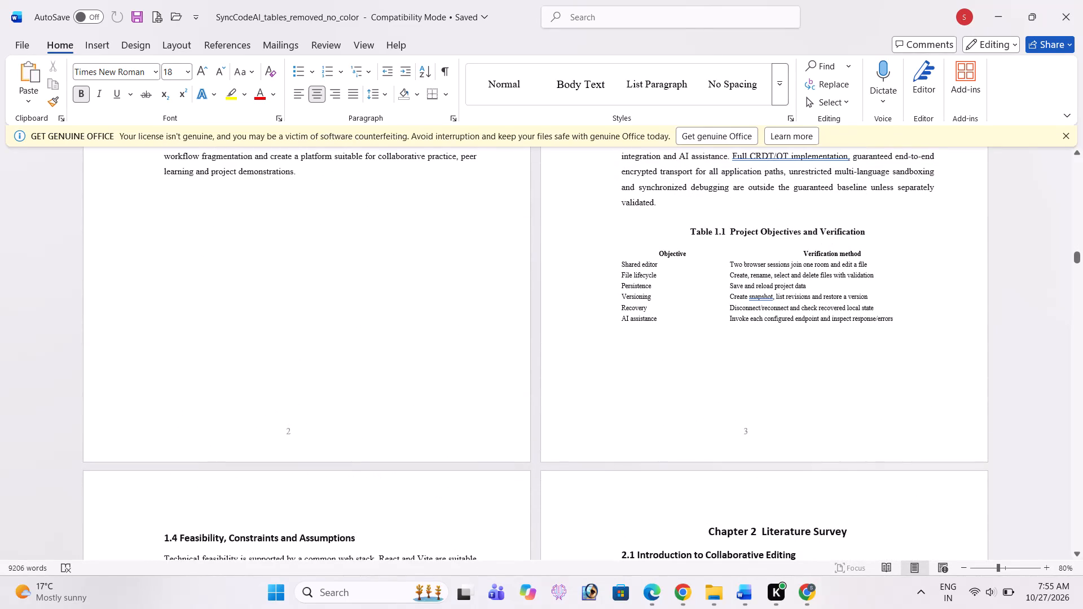
pyautogui.click(656, 256)
pyautogui.press('BackSpace')
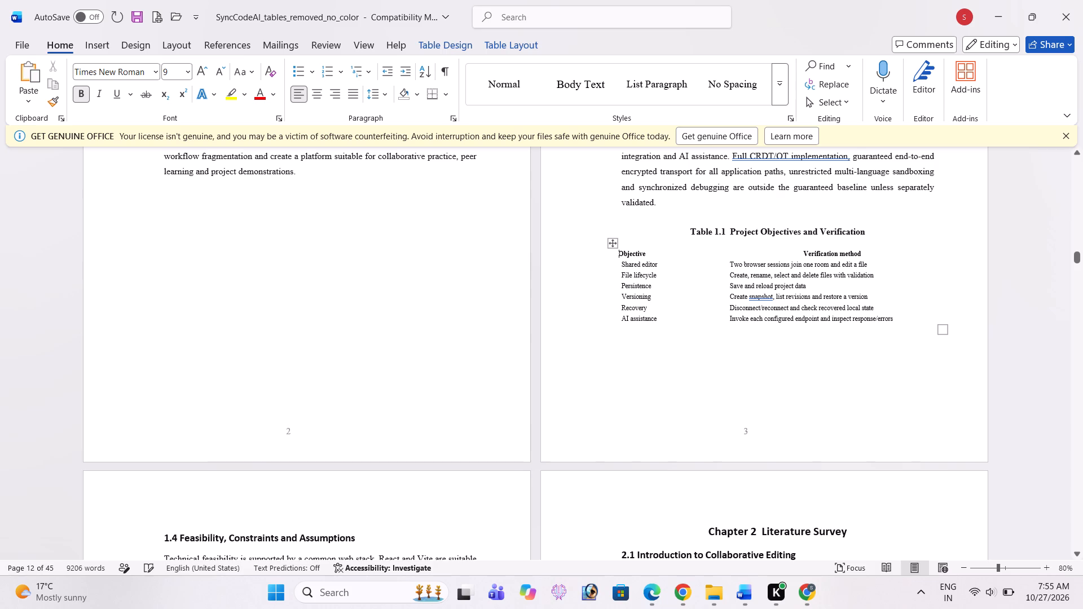
pyautogui.click(802, 254)
pyautogui.press('BackSpace')
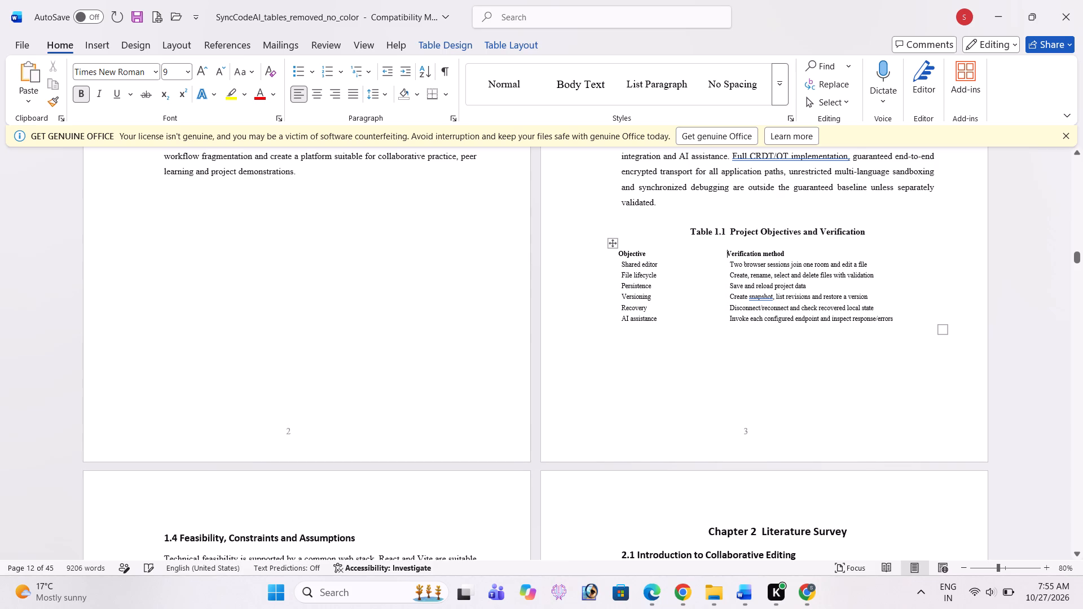
# Left-align the "Approach" and "Strength" column headings of Table 2.1 Comparison of Collaborative Development Approaches.
pyautogui.scroll(-9, 750, 314)
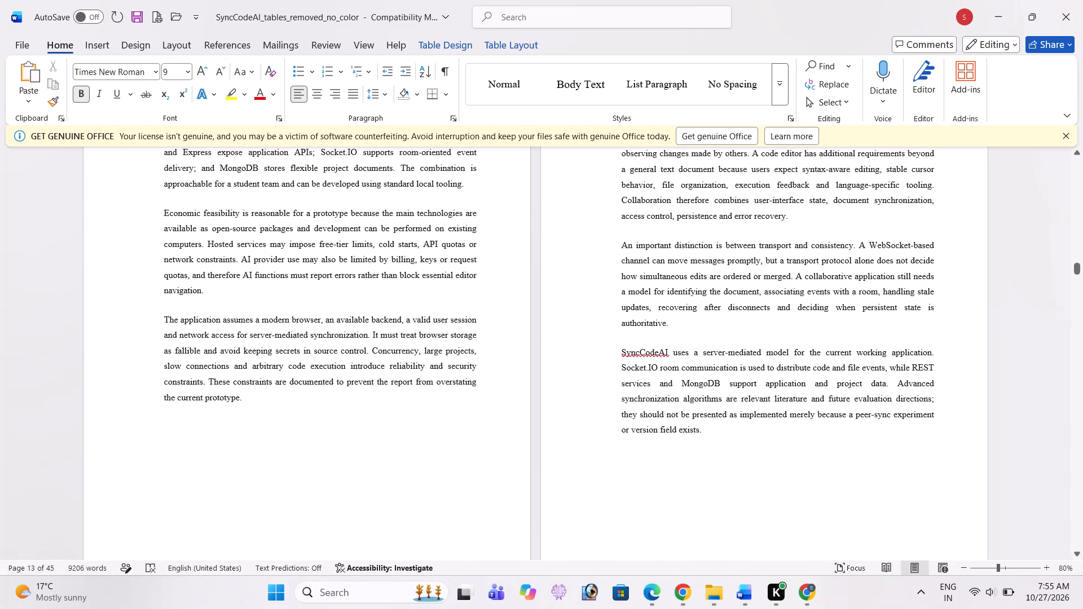
pyautogui.scroll(-8, 750, 314)
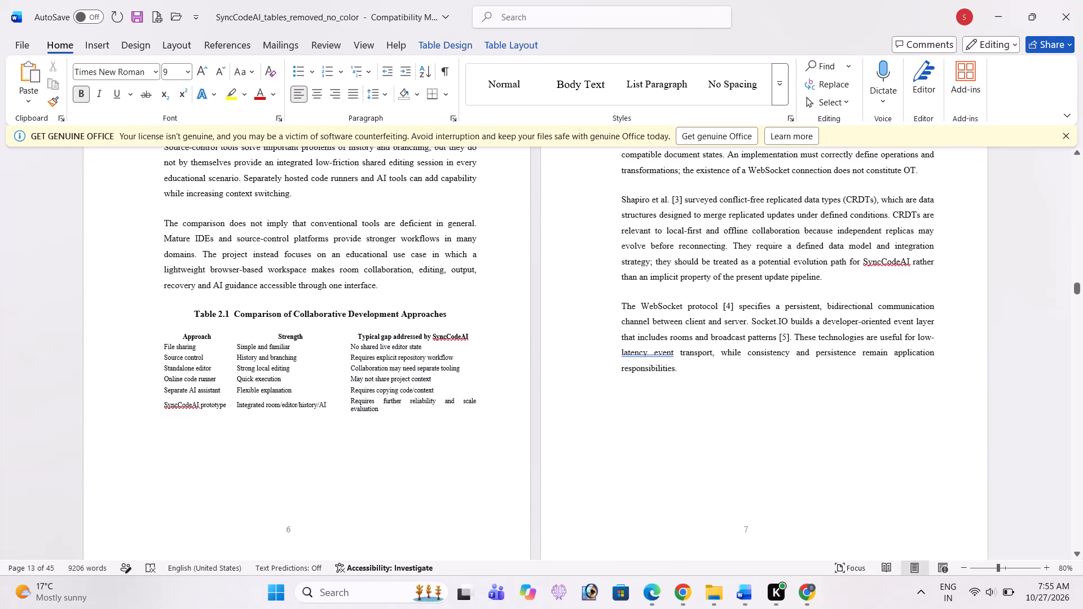
pyautogui.scroll(-1, 750, 314)
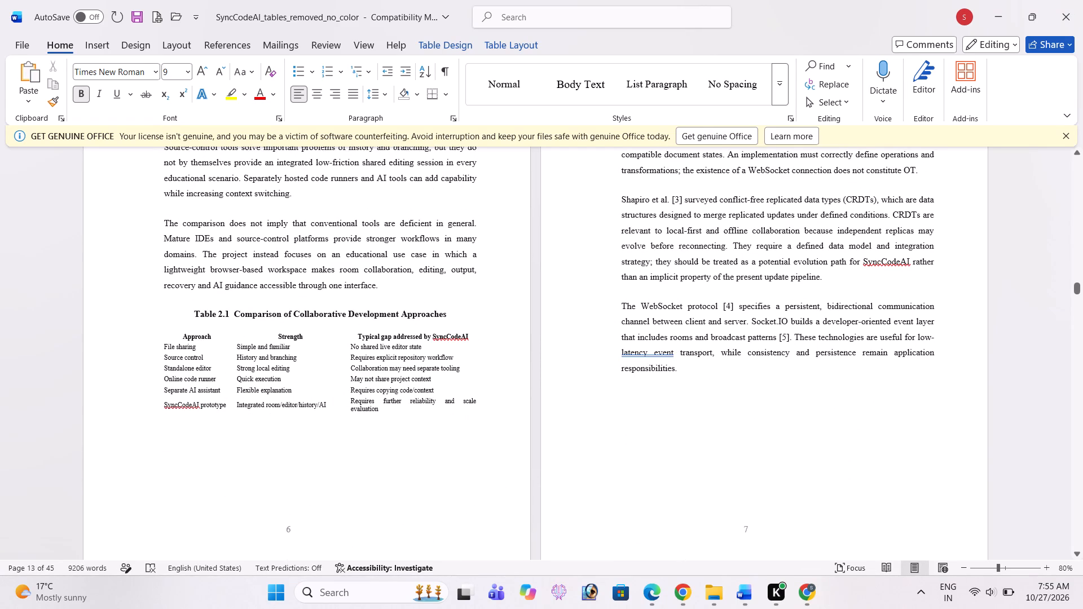
pyautogui.click(180, 335)
pyautogui.press('BackSpace')
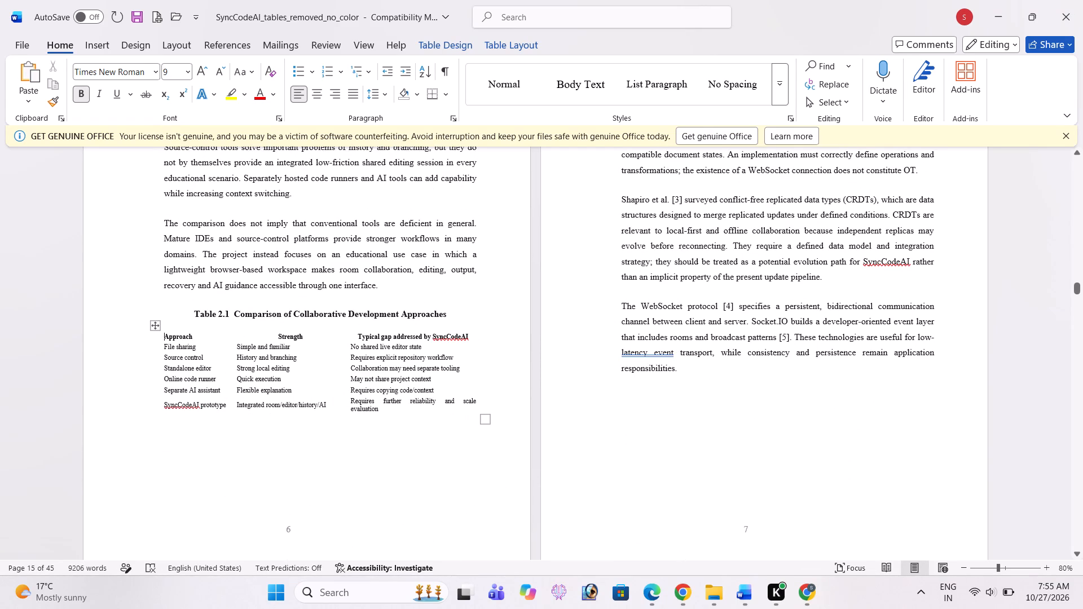
pyautogui.click(275, 338)
pyautogui.press('BackSpace')
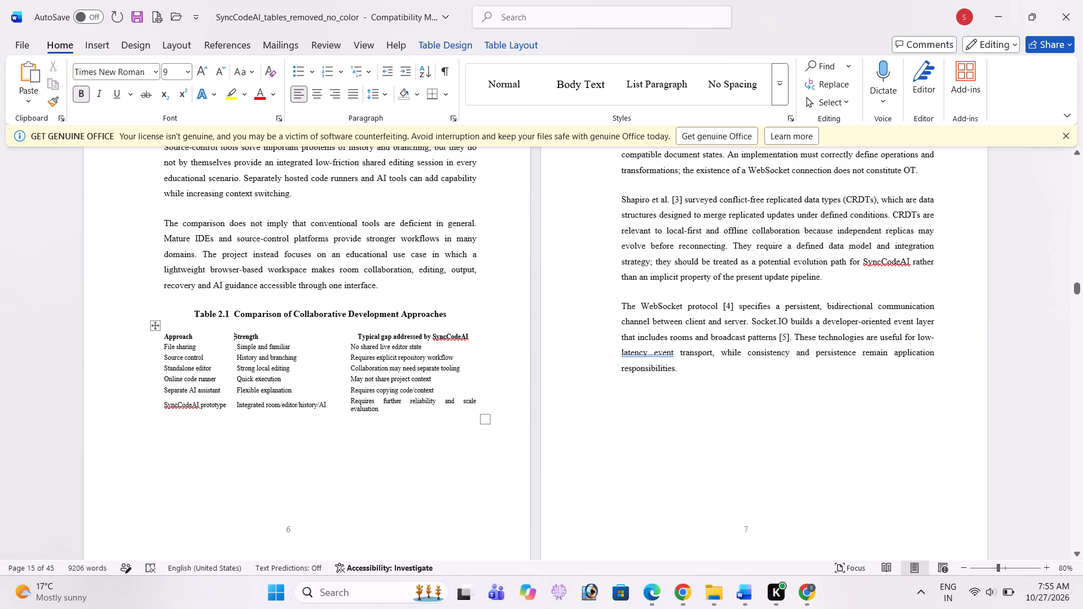
# Left-align the "Observed need", "Project response" and "Evidence to collect" column headings of Table 2.2 Research Gap and Project Response.
pyautogui.scroll(-3, 325, 371)
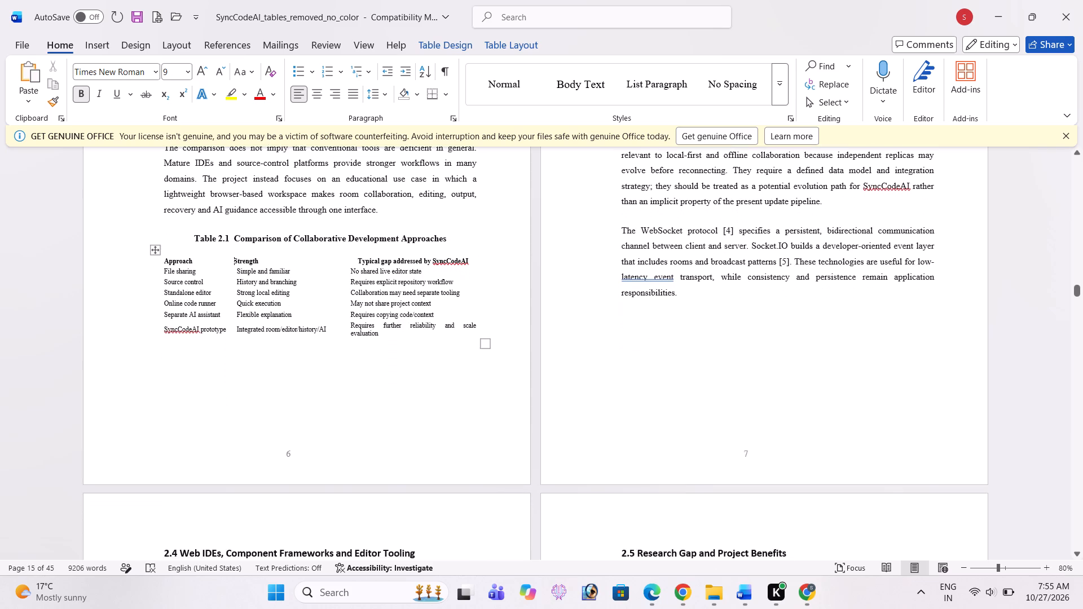
pyautogui.scroll(-4, 325, 371)
pyautogui.scroll(4, 325, 371)
pyautogui.scroll(-10, 325, 371)
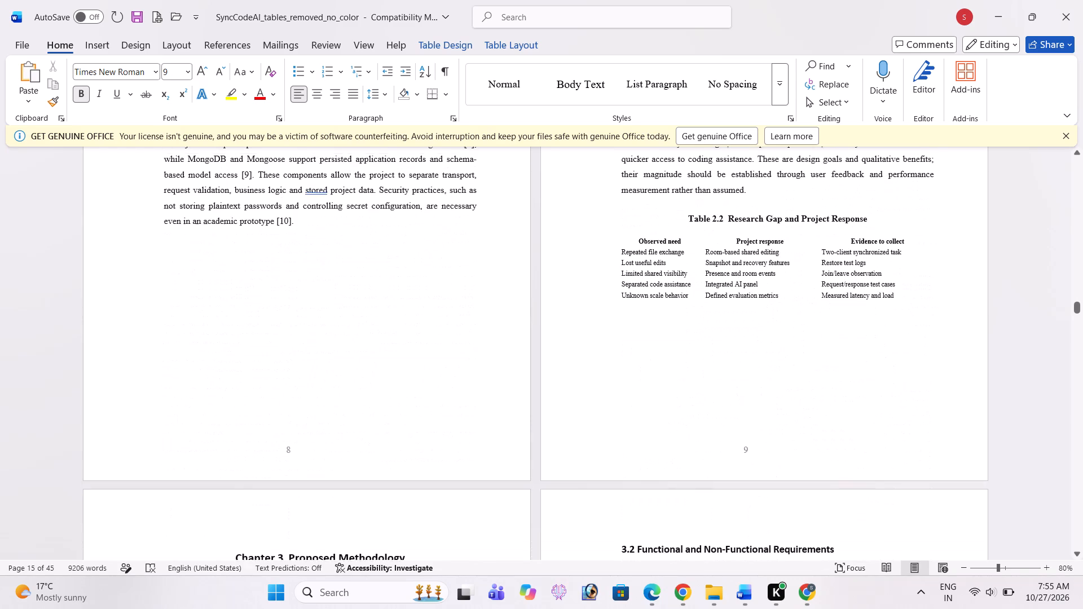
pyautogui.scroll(-1, 325, 371)
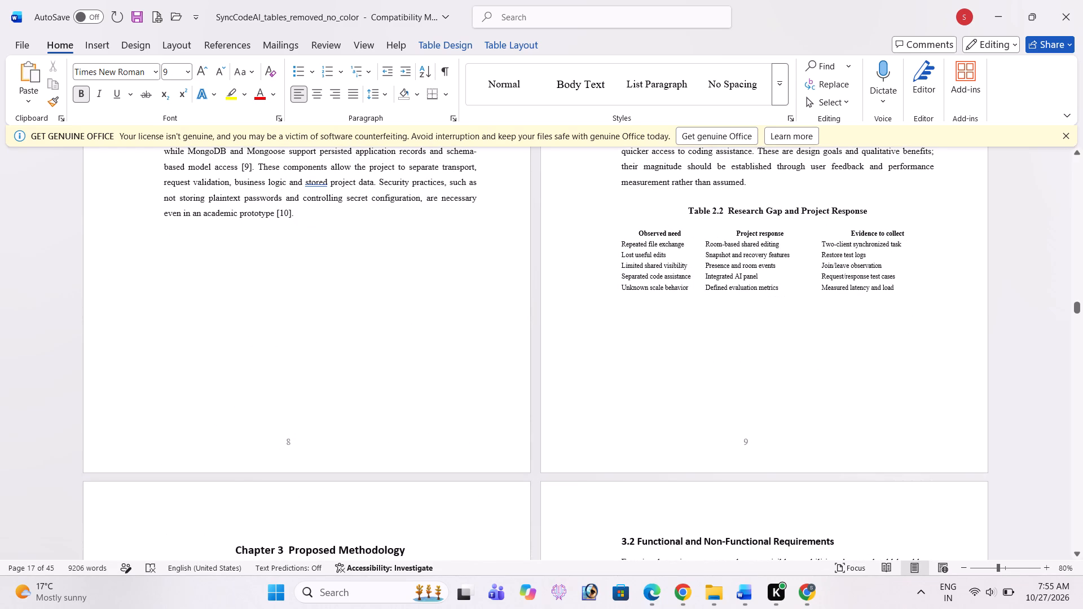
pyautogui.click(639, 232)
pyautogui.press('BackSpace')
pyautogui.click(735, 230)
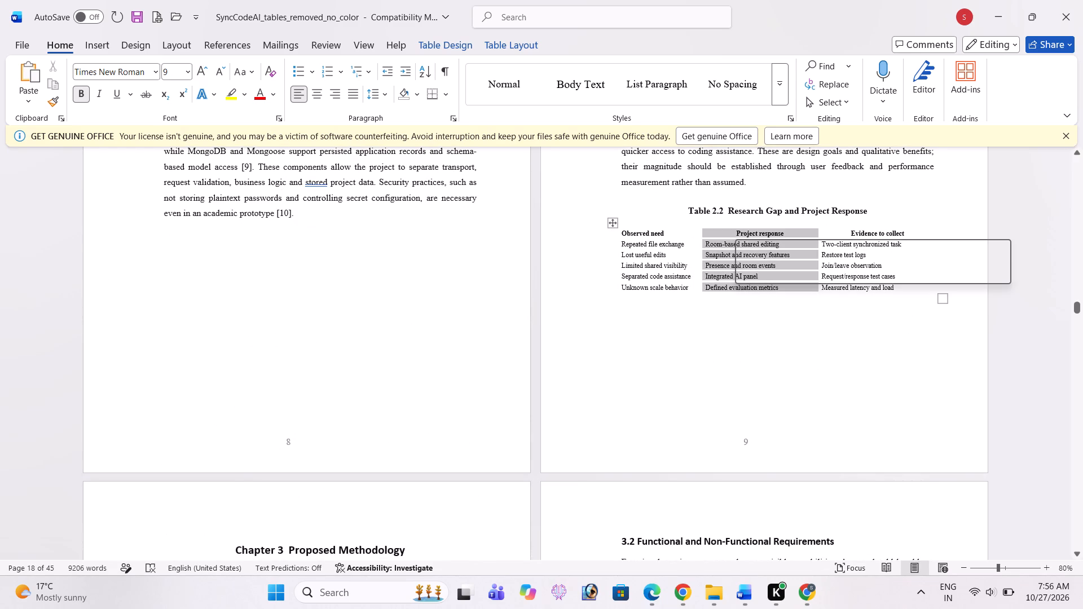
pyautogui.click(735, 235)
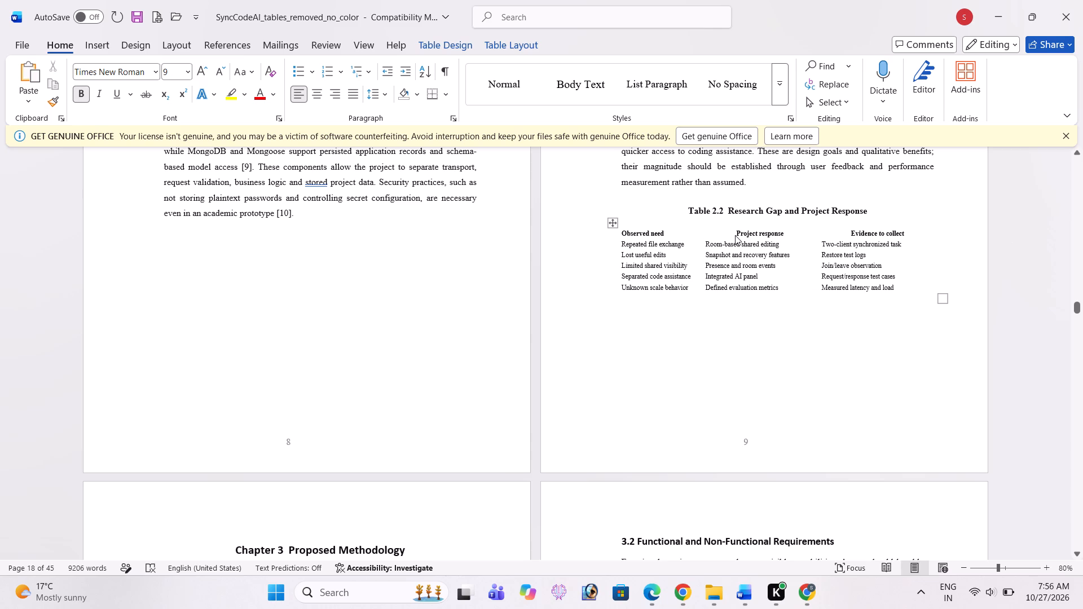
pyautogui.press('BackSpace')
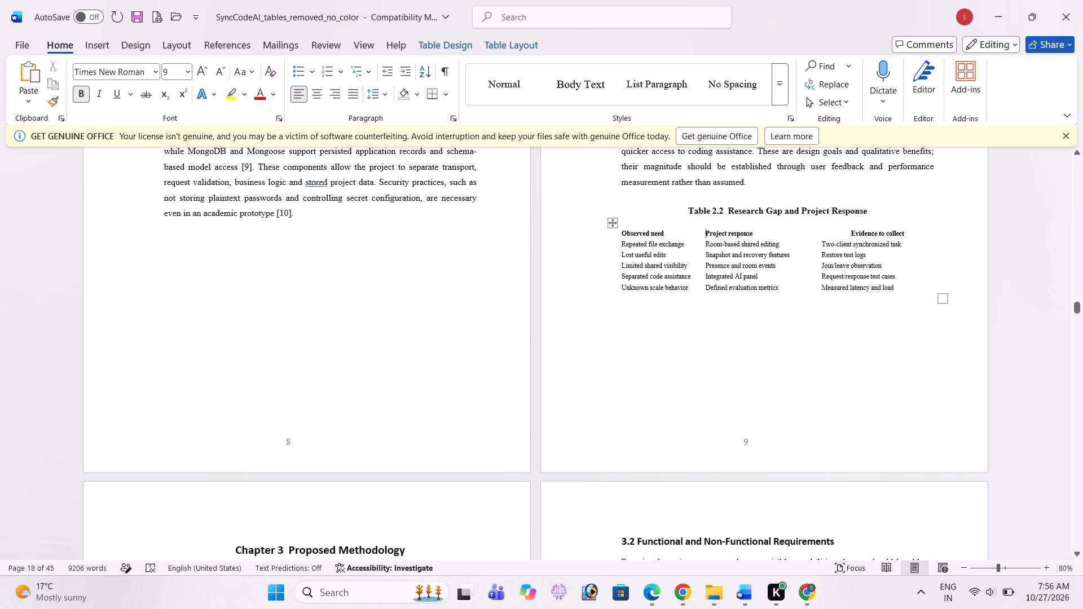
pyautogui.click(851, 232)
pyautogui.press('BackSpace')
# In Table 3.1 Functional Requirements, centre the "ID" heading and left-align the "Requirement" and "Acceptance evidence" headings.
pyautogui.scroll(-12, 851, 232)
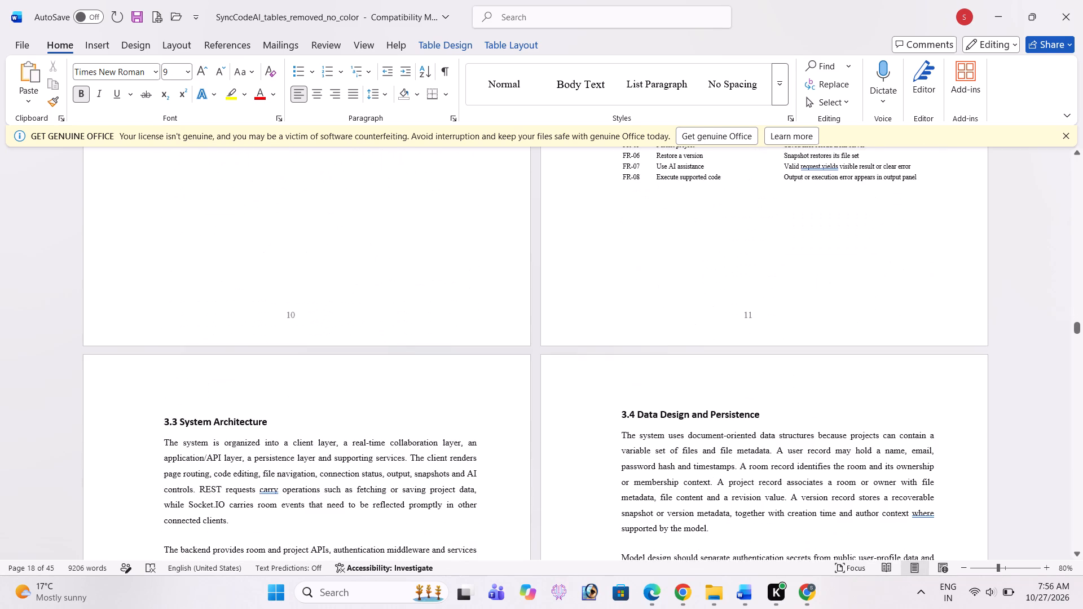
pyautogui.scroll(2, 851, 232)
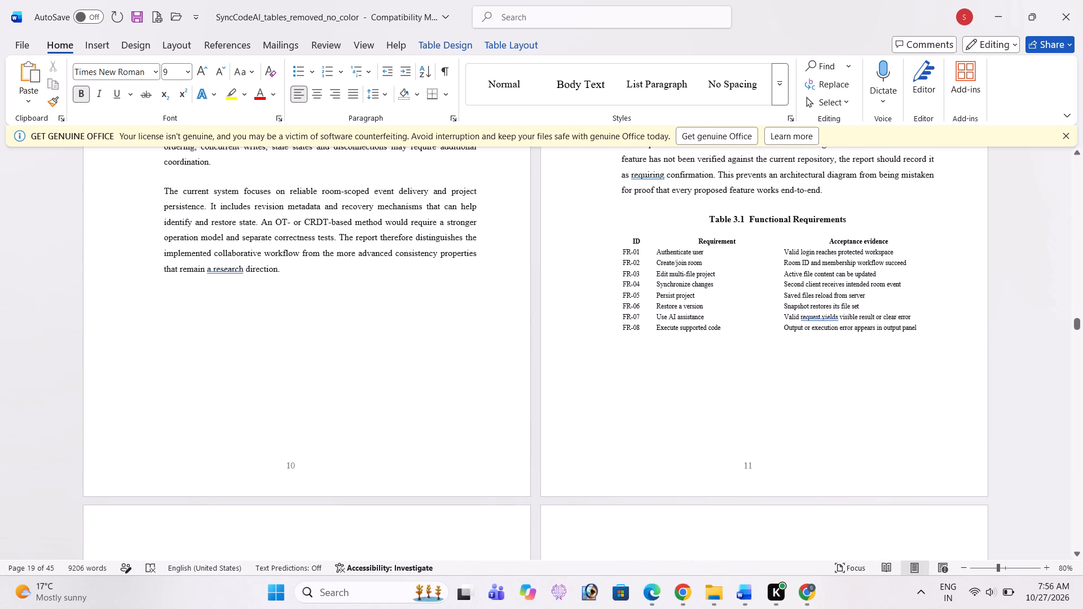
pyautogui.click(632, 242)
pyautogui.press('BackSpace')
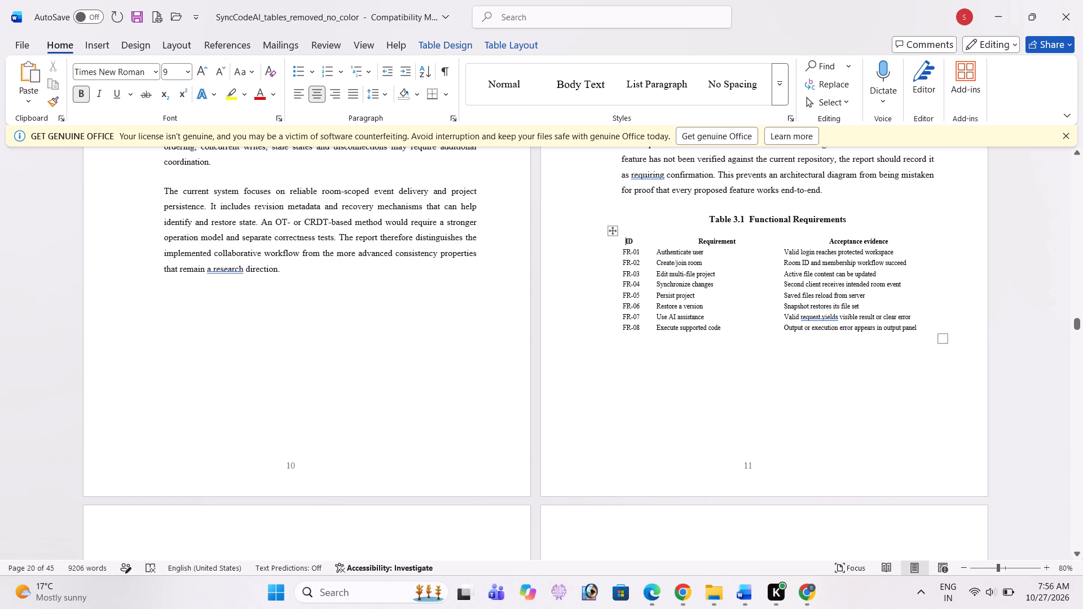
pyautogui.click(698, 242)
pyautogui.press('BackSpace')
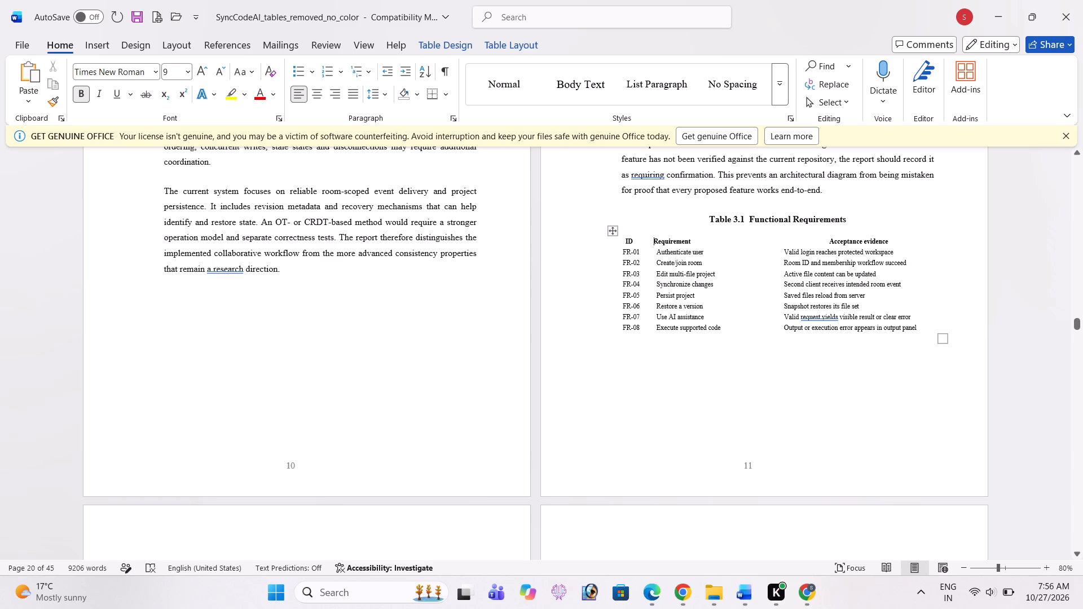
pyautogui.click(827, 239)
pyautogui.press('BackSpace')
# Left-align the "Entity", "Representative fields" and "Purpose" column headings of Table 3.2 Data Entities and Purpose.
pyautogui.scroll(-9, 661, 345)
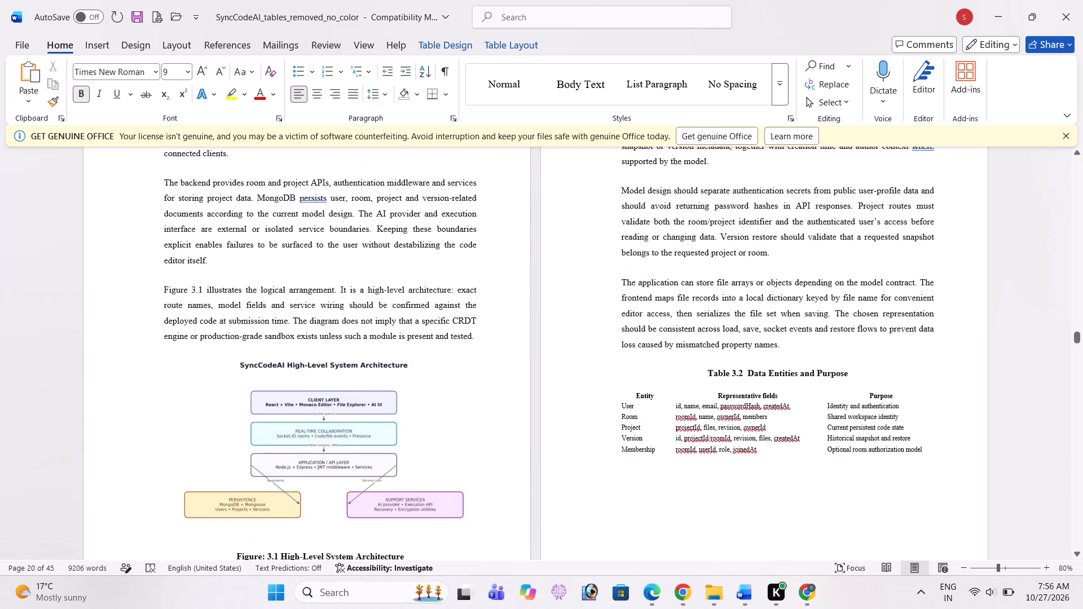
pyautogui.scroll(-1, 661, 345)
pyautogui.click(635, 347)
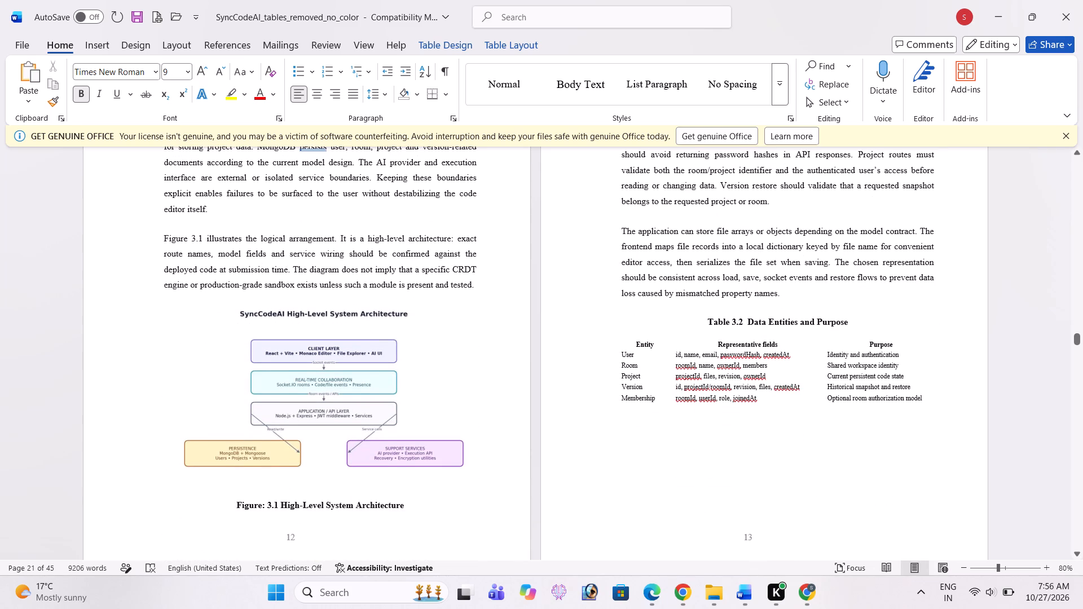
pyautogui.press('BackSpace')
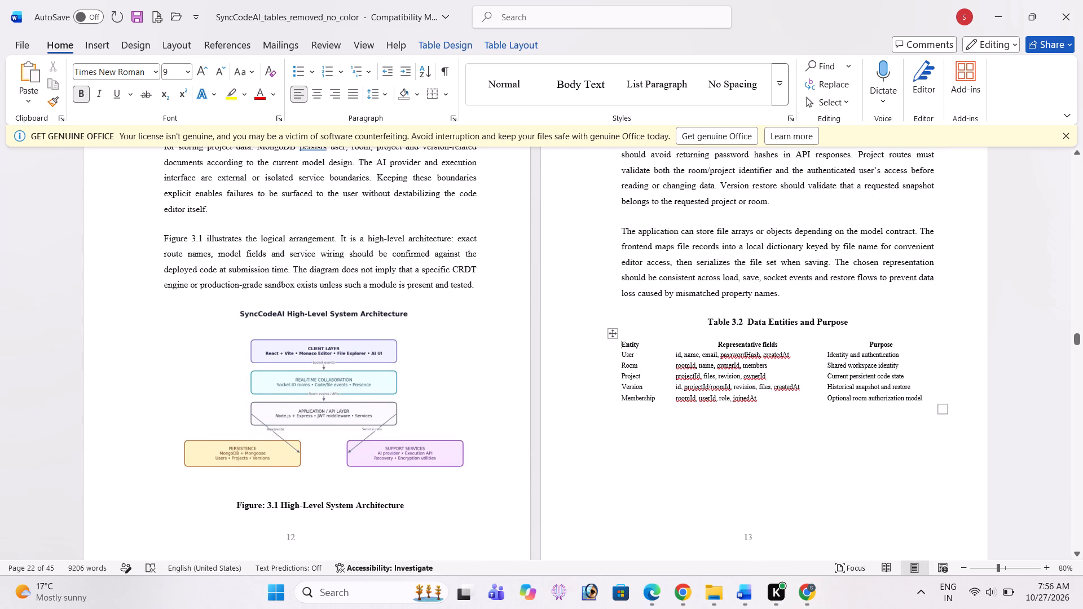
pyautogui.click(716, 344)
pyautogui.press('BackSpace')
pyautogui.click(871, 347)
pyautogui.press('BackSpace')
# Left-align the "Event family", "Example events" and "Purpose" column headings of Table 3.3 Core Collaboration Events.
pyautogui.scroll(-5, 680, 477)
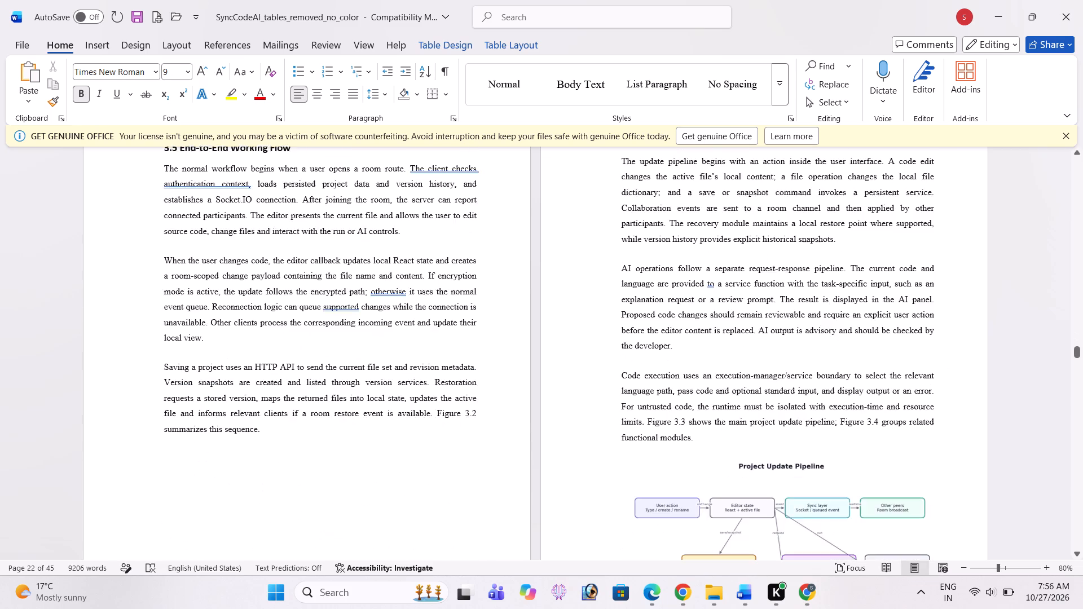
pyautogui.scroll(-10, 680, 477)
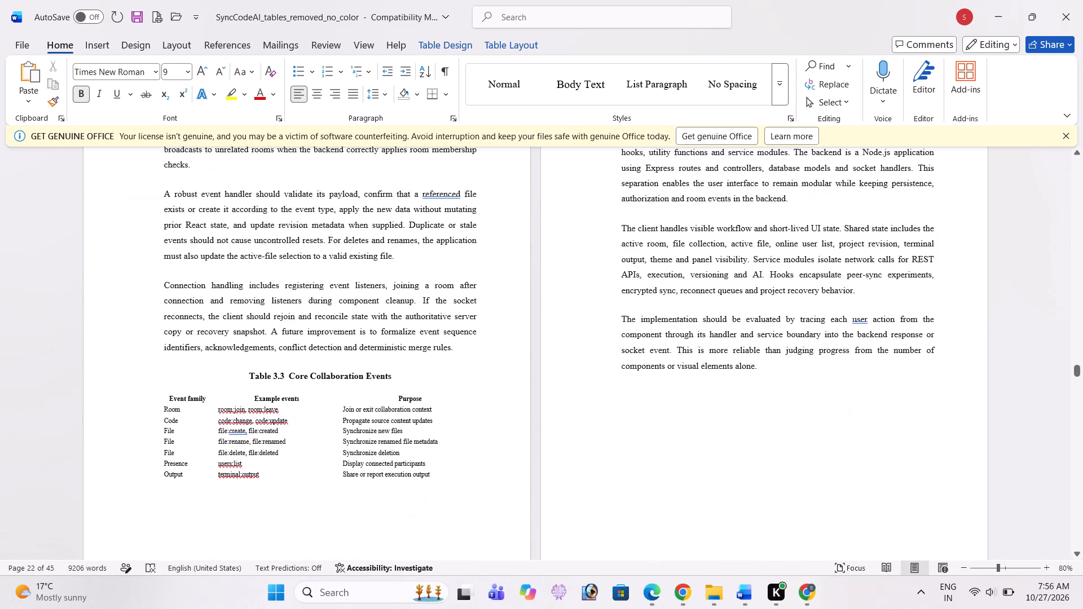
pyautogui.scroll(-3, 680, 477)
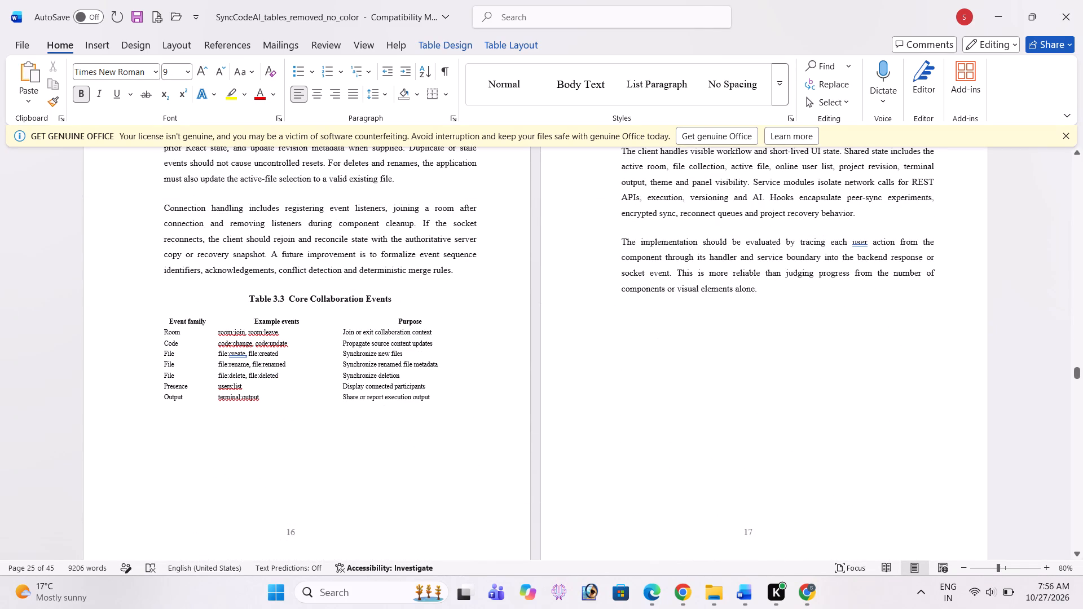
pyautogui.click(169, 323)
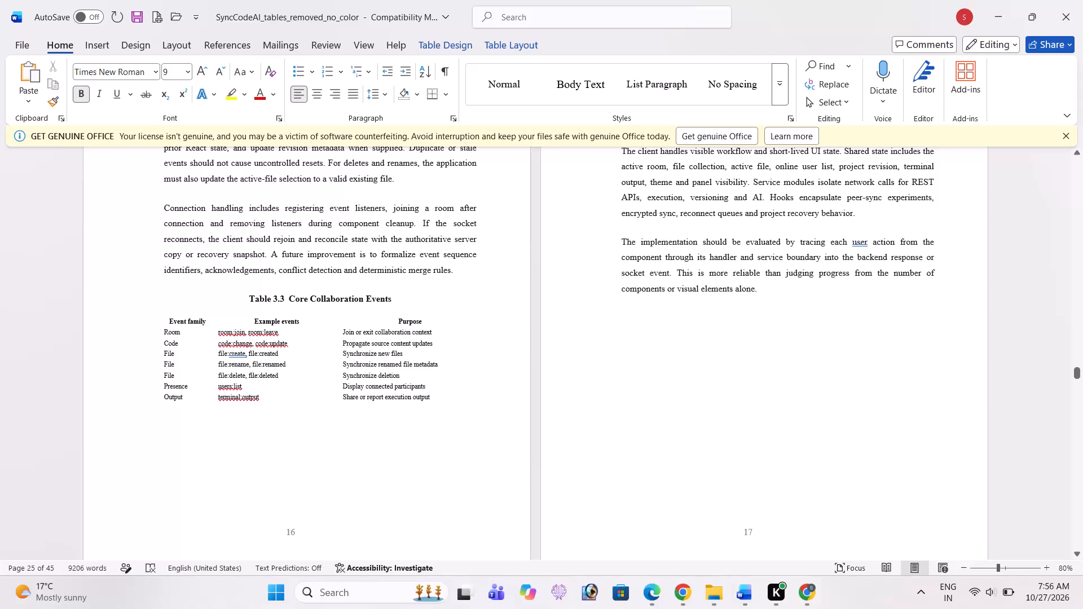
pyautogui.press('BackSpace')
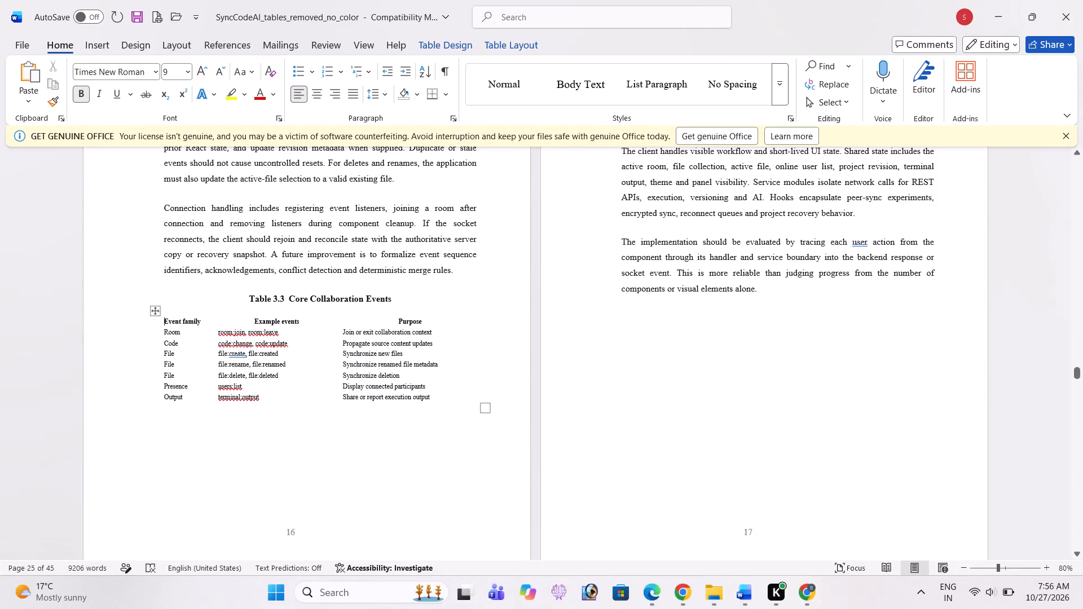
pyautogui.click(254, 323)
pyautogui.press('BackSpace')
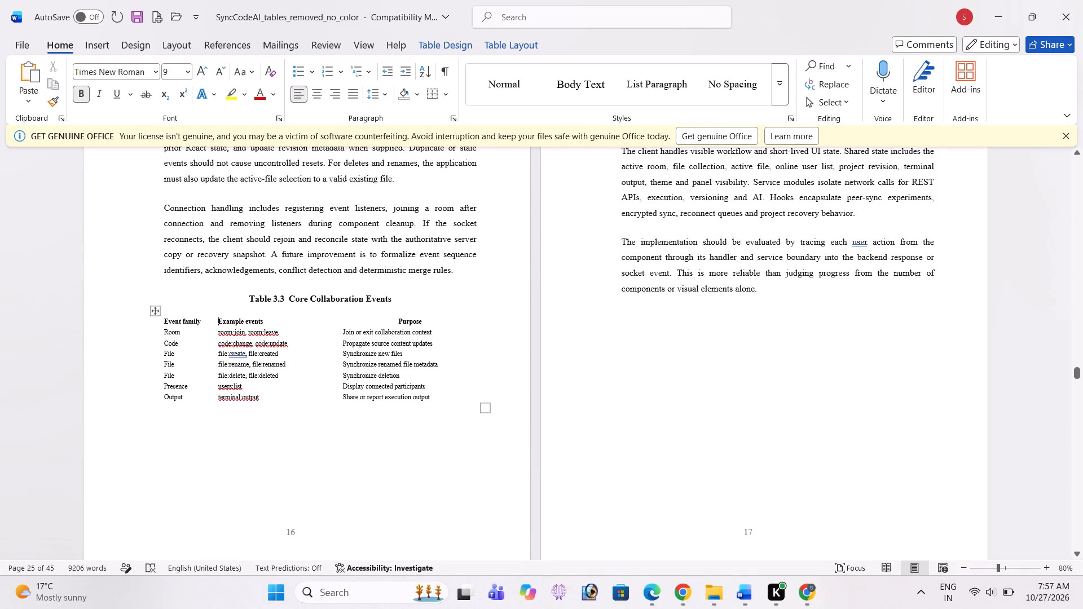
pyautogui.click(399, 323)
pyautogui.press('BackSpace')
# Left-align the "Layer", "Technology" and "Responsibility" column headings of Table 4.1 Technology Stack.
pyautogui.scroll(-4, 255, 391)
pyautogui.hscroll(-1, 255, 391)
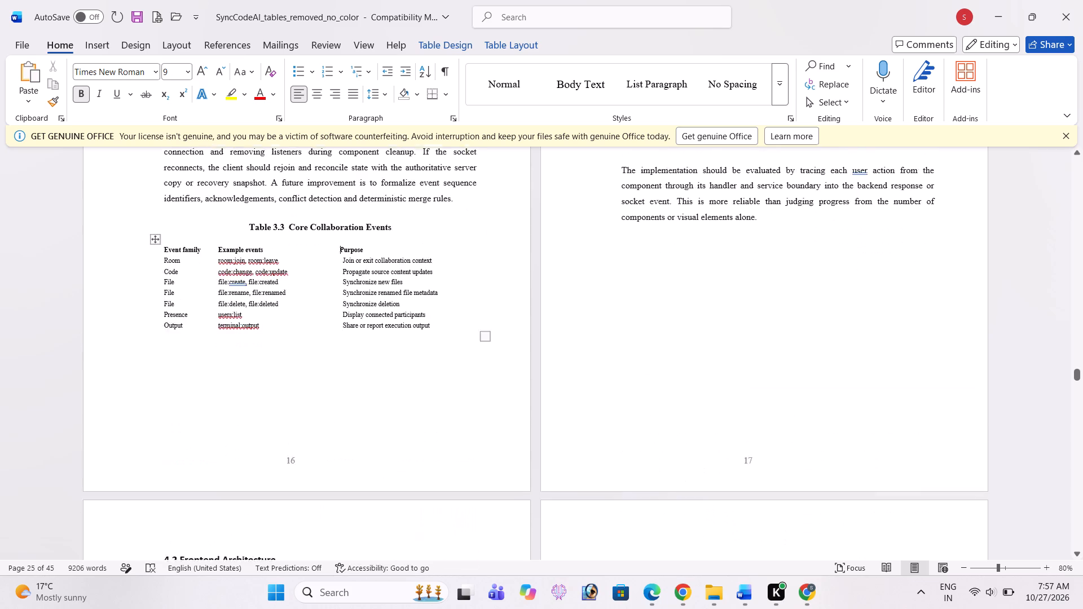
pyautogui.hscroll(-1, 255, 391)
pyautogui.scroll(-5, 255, 391)
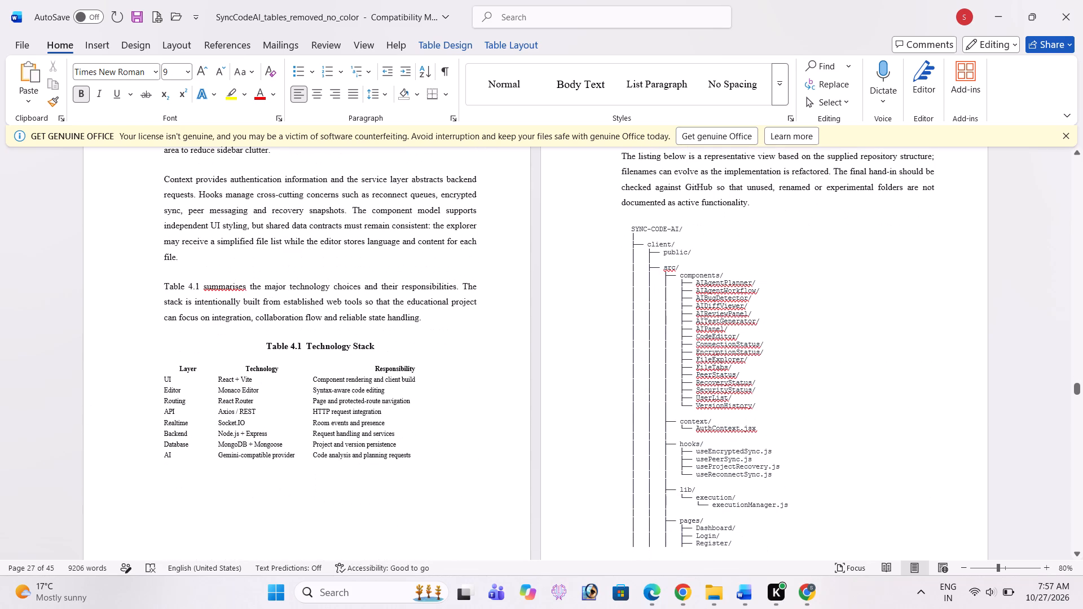
pyautogui.click(180, 373)
pyautogui.press('BackSpace')
pyautogui.click(245, 373)
pyautogui.press('BackSpace')
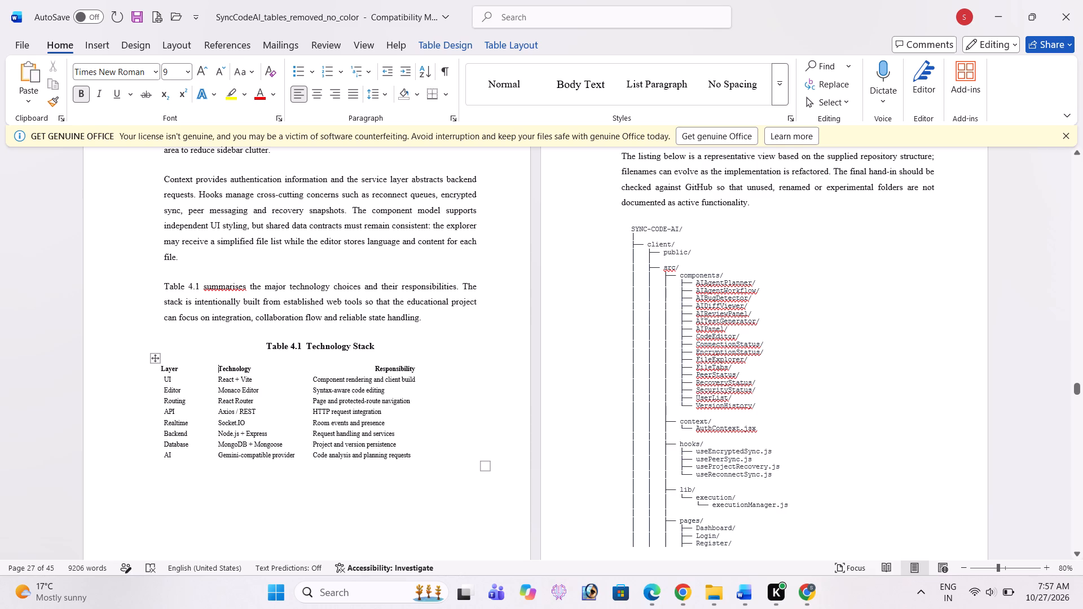
pyautogui.click(374, 367)
pyautogui.press('BackSpace')
# Left-align the "Component / service" and "Responsibility" column headings of Table 4.2 Client Components and Responsibilities.
pyautogui.scroll(-2, 236, 479)
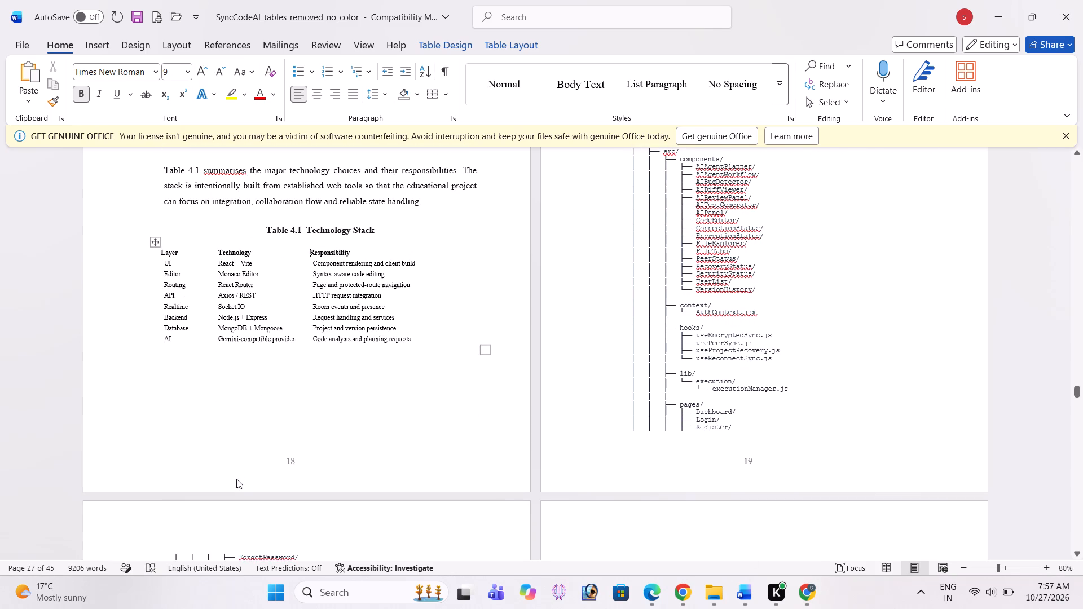
pyautogui.scroll(-6, 236, 479)
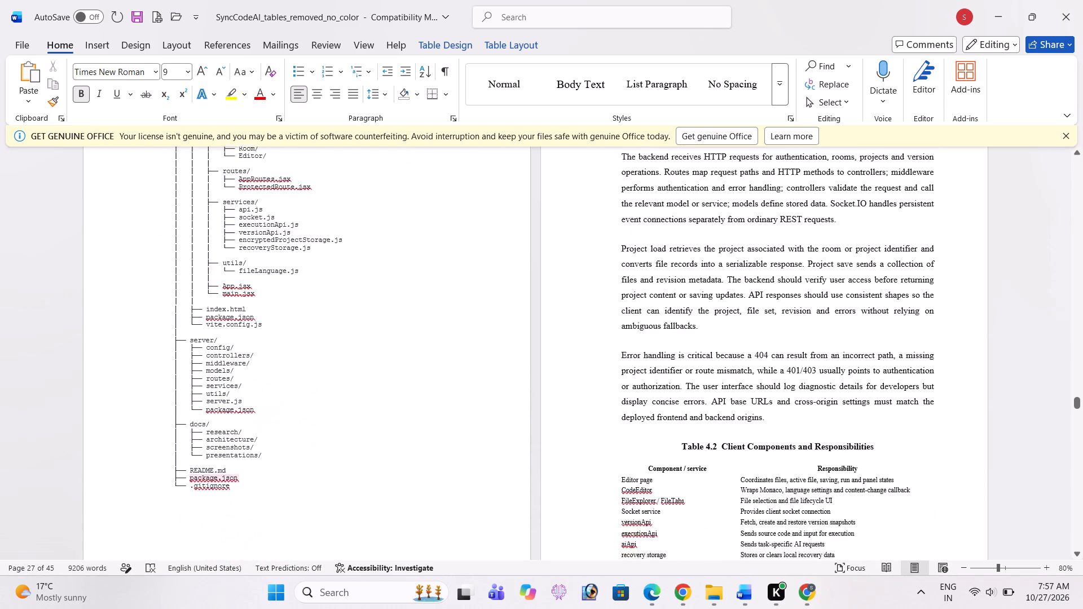
pyautogui.scroll(-3, 236, 479)
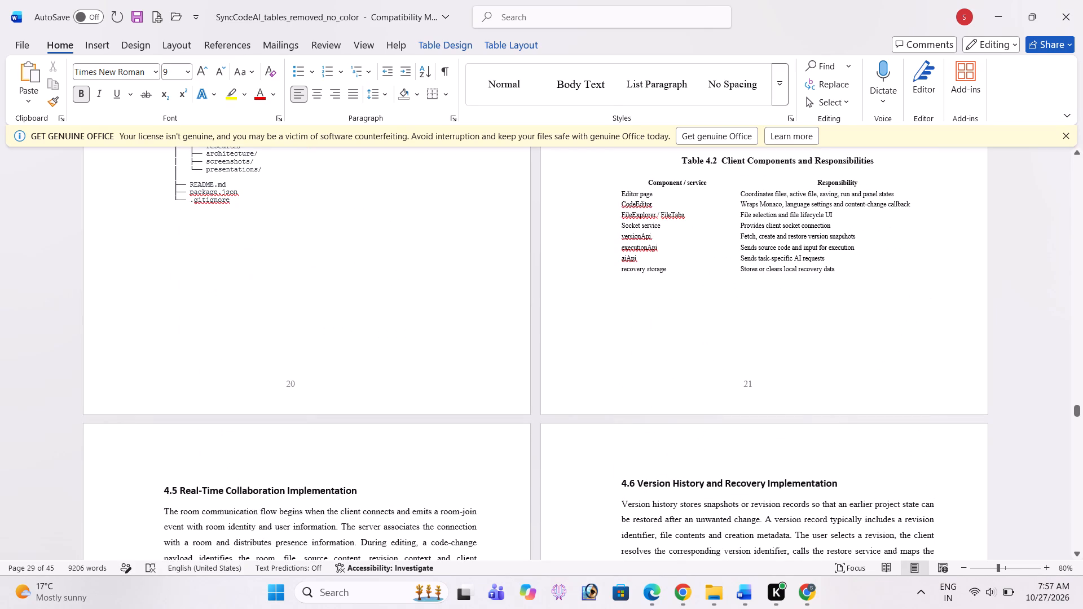
pyautogui.click(646, 182)
pyautogui.press('BackSpace')
pyautogui.click(817, 181)
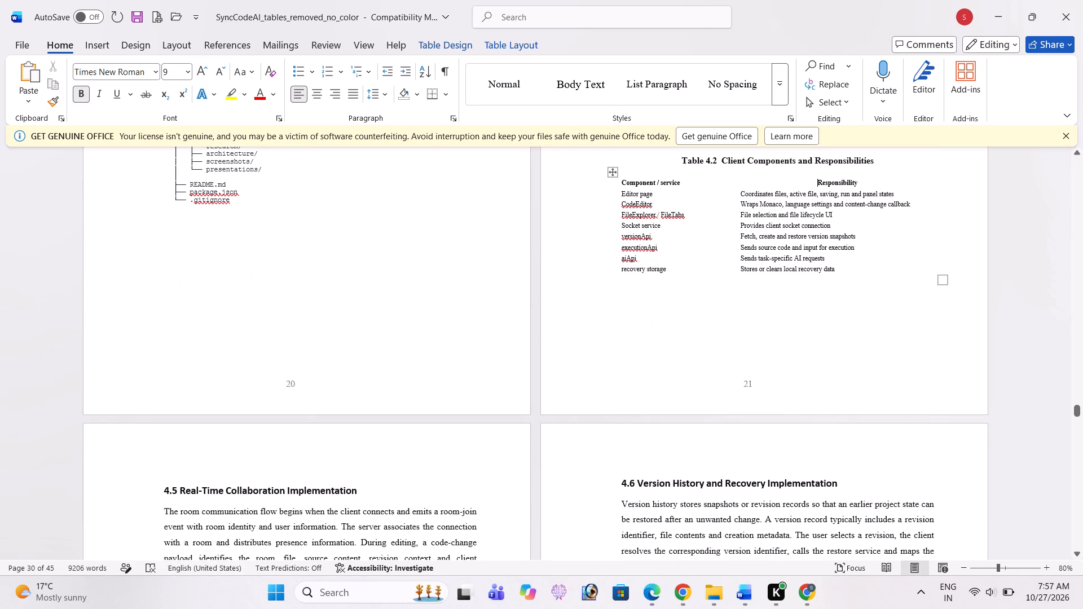
pyautogui.press('BackSpace')
# Left-align the "Scenario" and "Expected behavior" column headings of Table 4.3 Version and Recovery Scenarios.
pyautogui.scroll(-2, 774, 219)
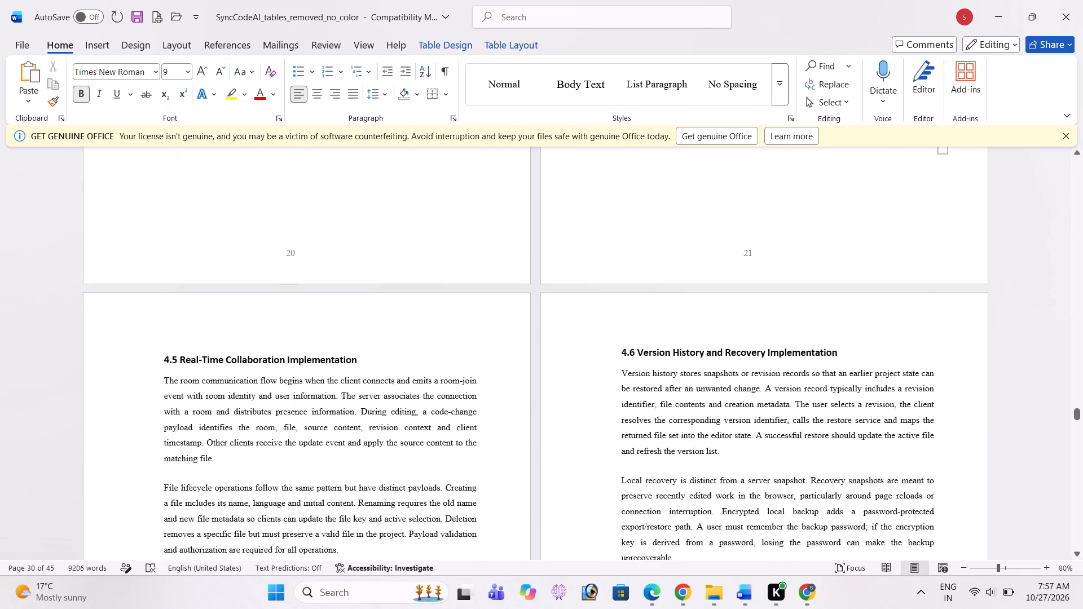
pyautogui.scroll(-2, 774, 219)
pyautogui.scroll(-5, 545, 376)
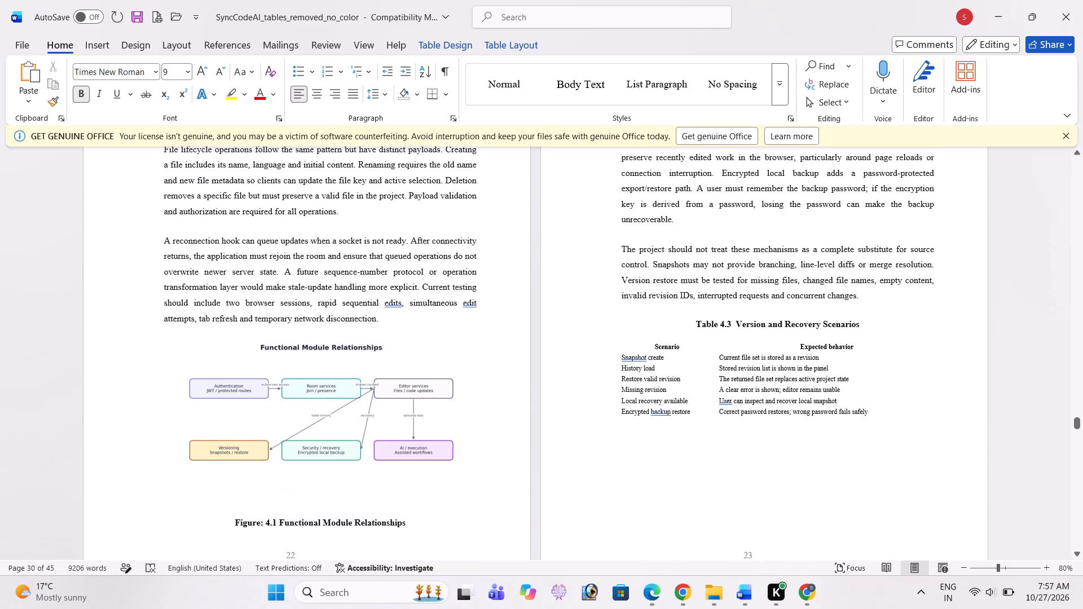
pyautogui.click(654, 342)
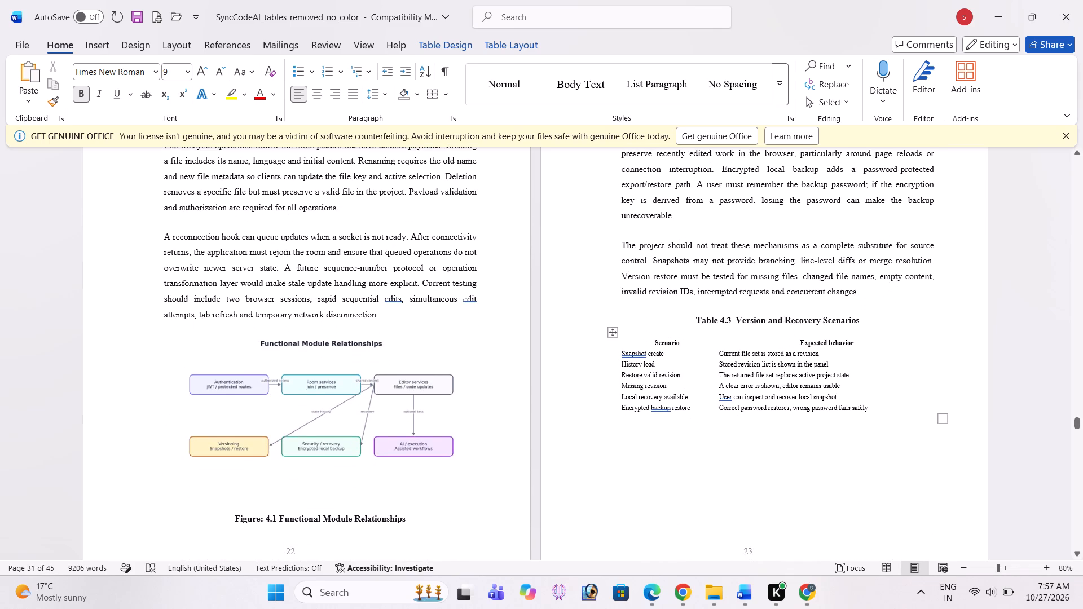
pyautogui.press('BackSpace')
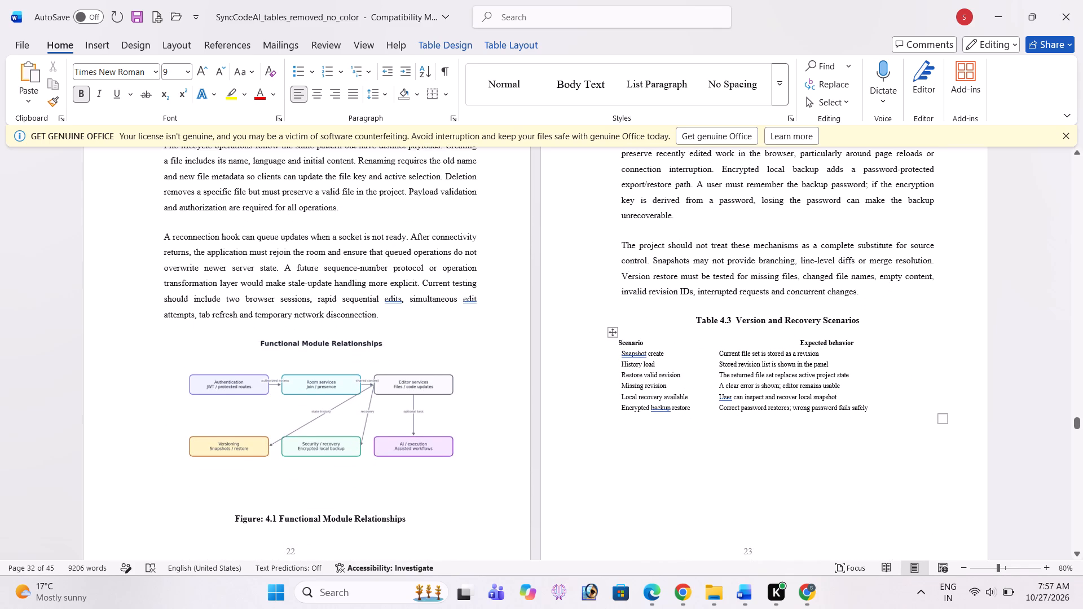
pyautogui.click(800, 342)
pyautogui.press('BackSpace')
# Left-align the "AI capability", "Primary inputs" and "Expected output" column headings of Table 4.4 AI Tools and Inputs.
pyautogui.scroll(-7, 758, 388)
pyautogui.scroll(-3, 631, 355)
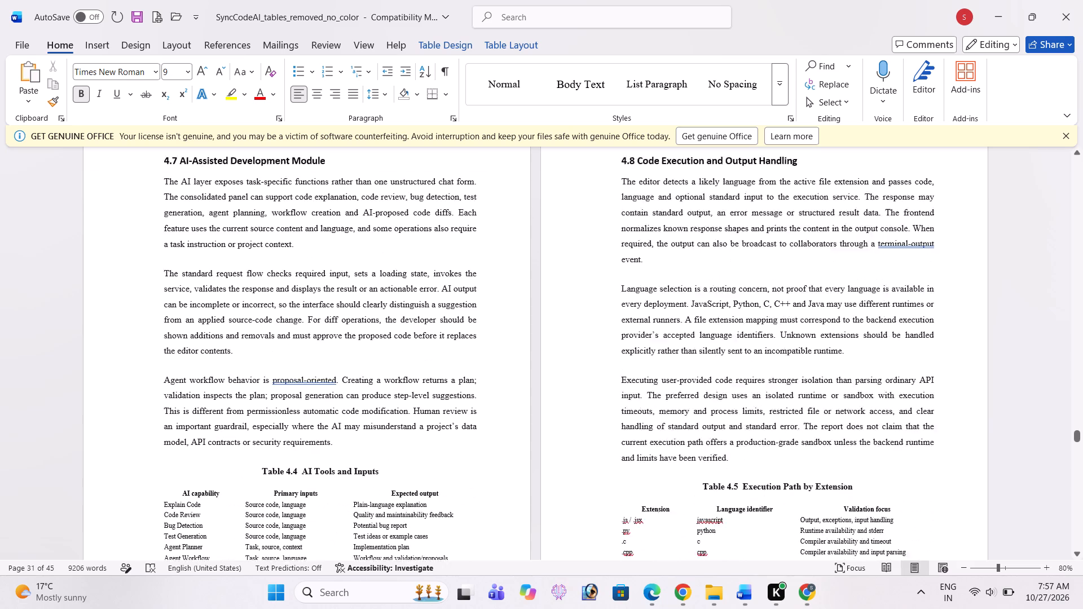
pyautogui.scroll(-3, 631, 355)
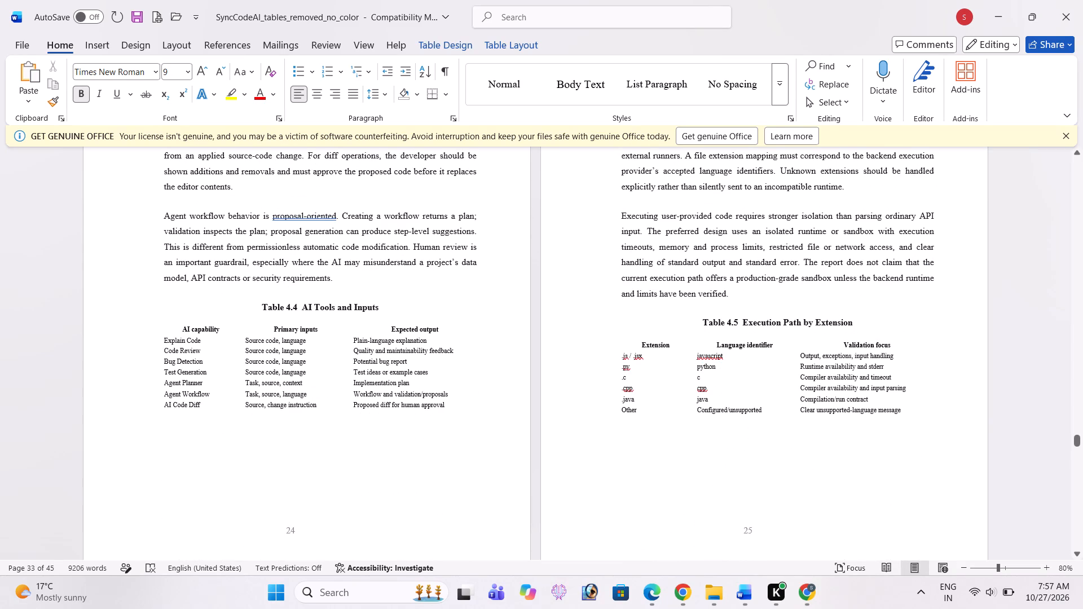
pyautogui.click(180, 327)
pyautogui.press('BackSpace')
pyautogui.click(272, 330)
pyautogui.press('BackSpace')
pyautogui.click(389, 332)
pyautogui.press('BackSpace')
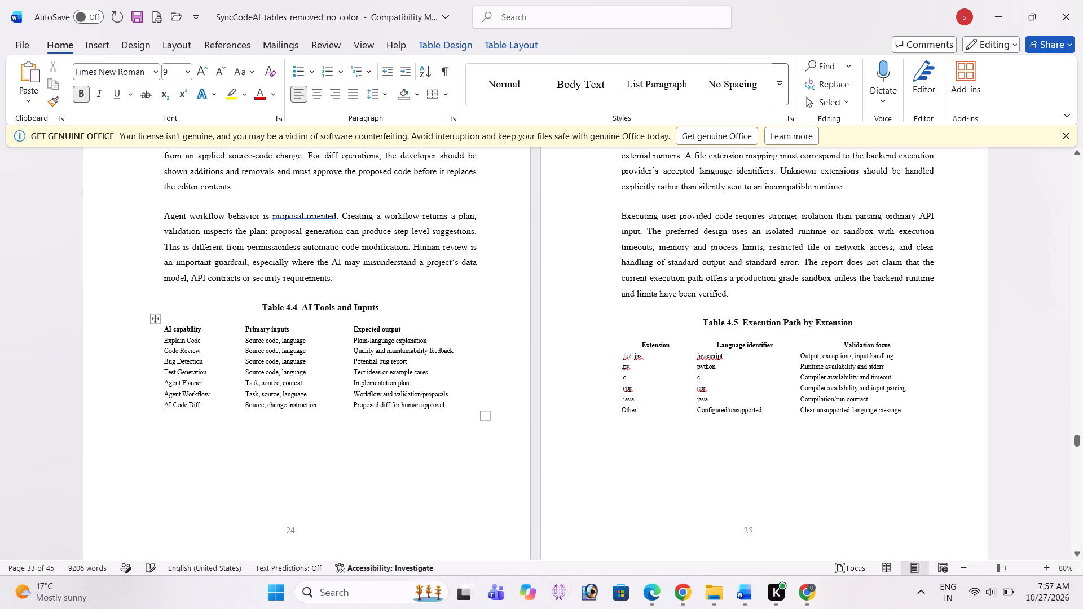
# Left-align the "Extension", "Language identifier" and "Validation focus" column headings of Table 4.5 Execution Path by Extension.
pyautogui.scroll(-3, 355, 382)
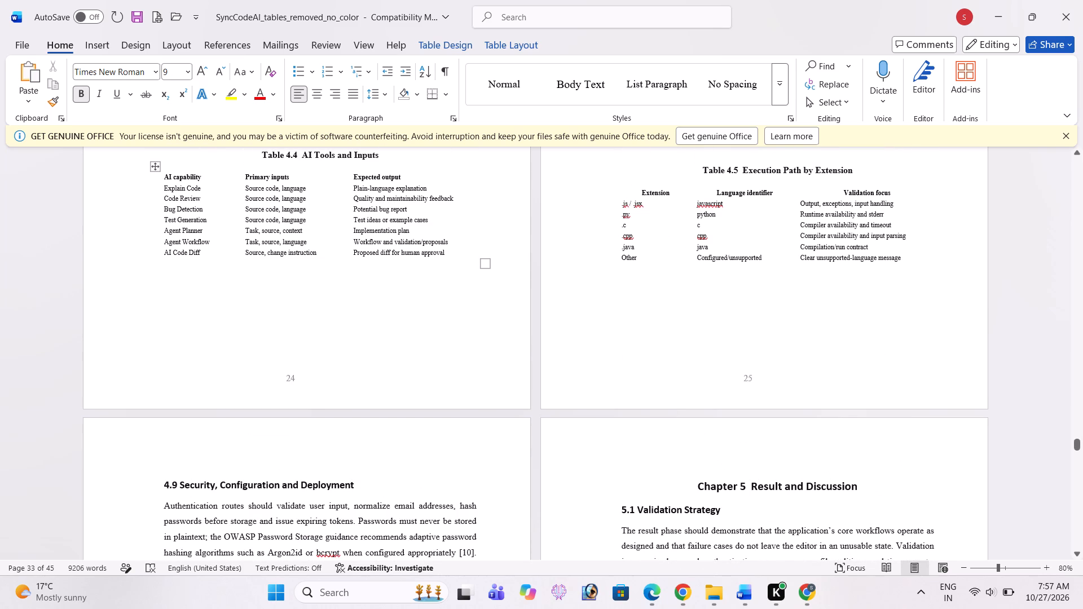
pyautogui.click(641, 195)
pyautogui.press('BackSpace')
pyautogui.click(715, 192)
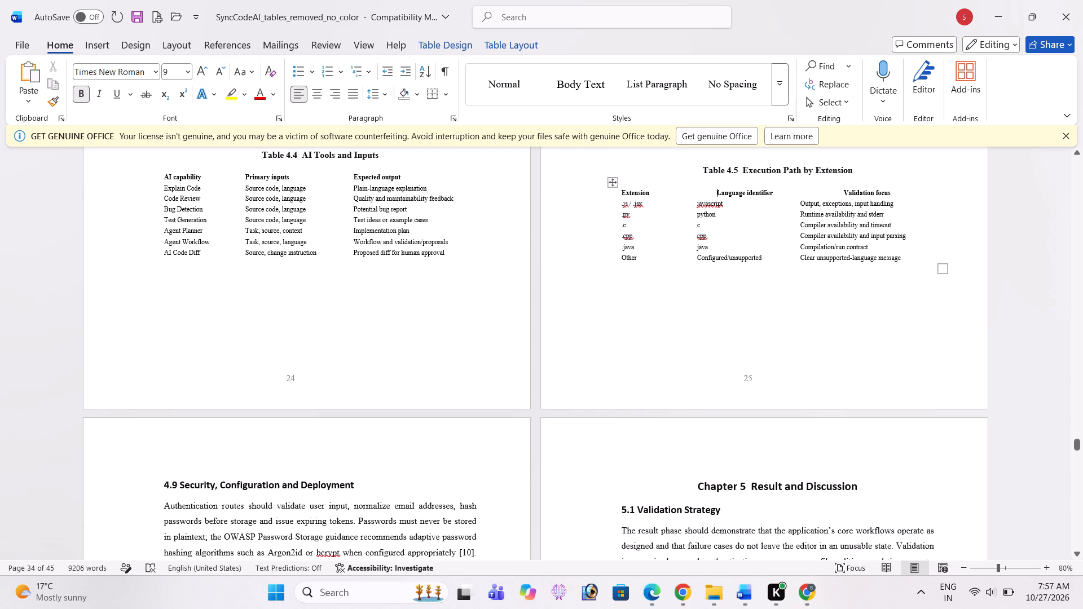
pyautogui.press('BackSpace')
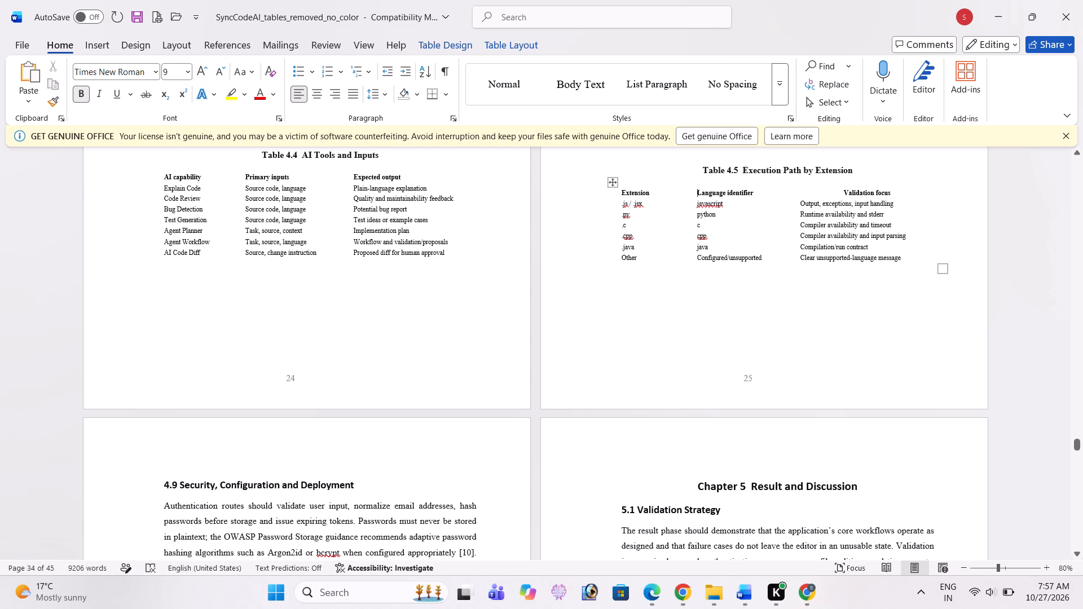
pyautogui.click(845, 192)
pyautogui.press('BackSpace')
# Left-align the "Control", "Purpose" and "Evidence to verify" column headings of Table 4.6 Security and Reliability Controls.
pyautogui.scroll(-3, 733, 303)
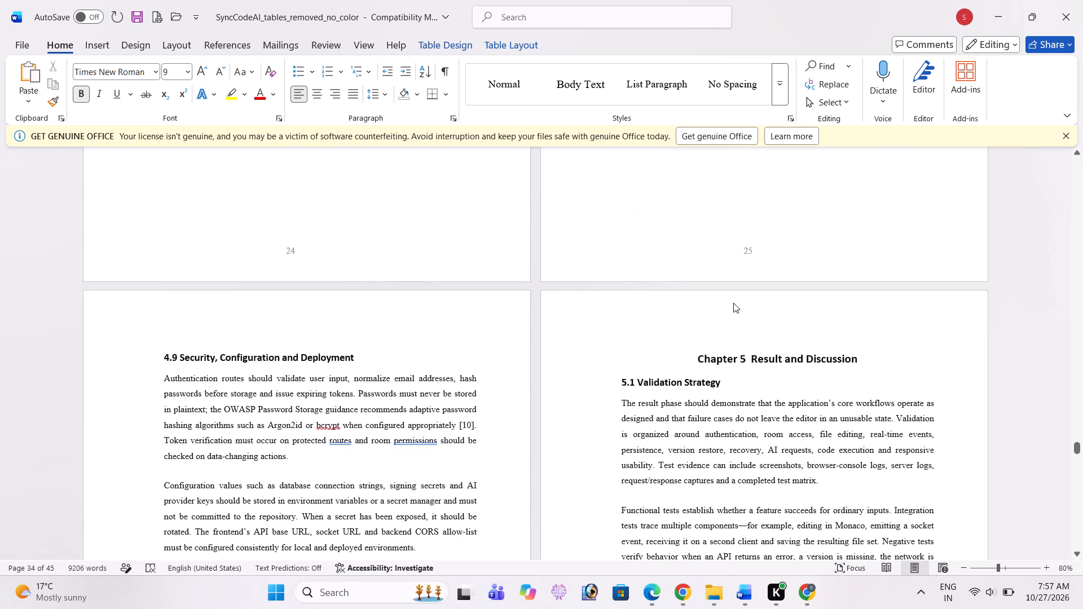
pyautogui.scroll(-6, 733, 303)
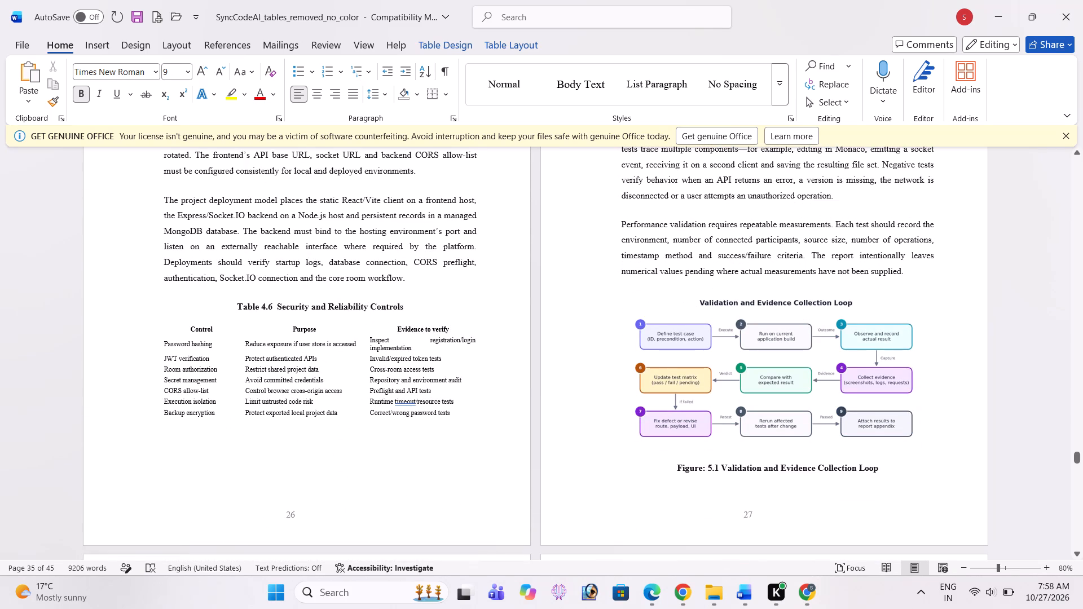
pyautogui.click(186, 328)
pyautogui.press('BackSpace')
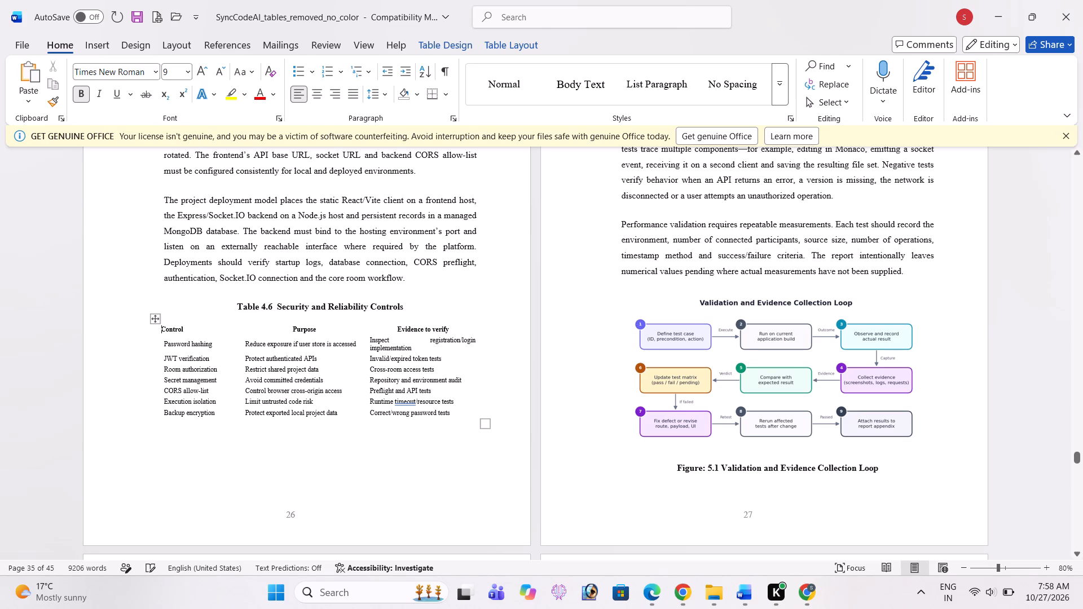
pyautogui.click(289, 331)
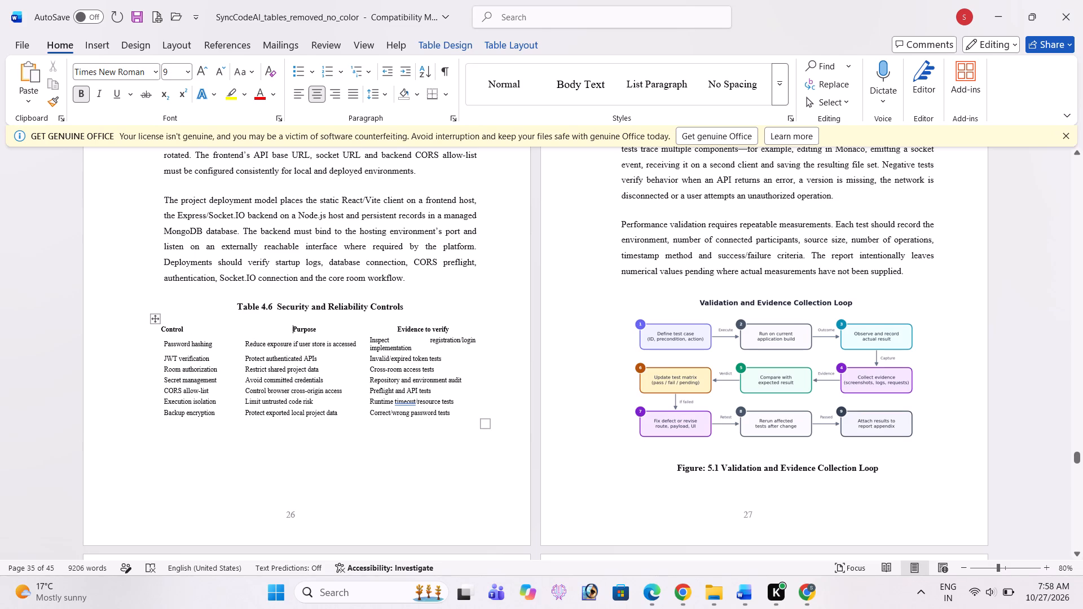
pyautogui.press('BackSpace')
pyautogui.click(394, 328)
pyautogui.press('BackSpace')
# Left-align the "Test ID", "Action" and "Expected result" column headings of Table 5.1 Functional Test Cases.
pyautogui.scroll(-2, 375, 381)
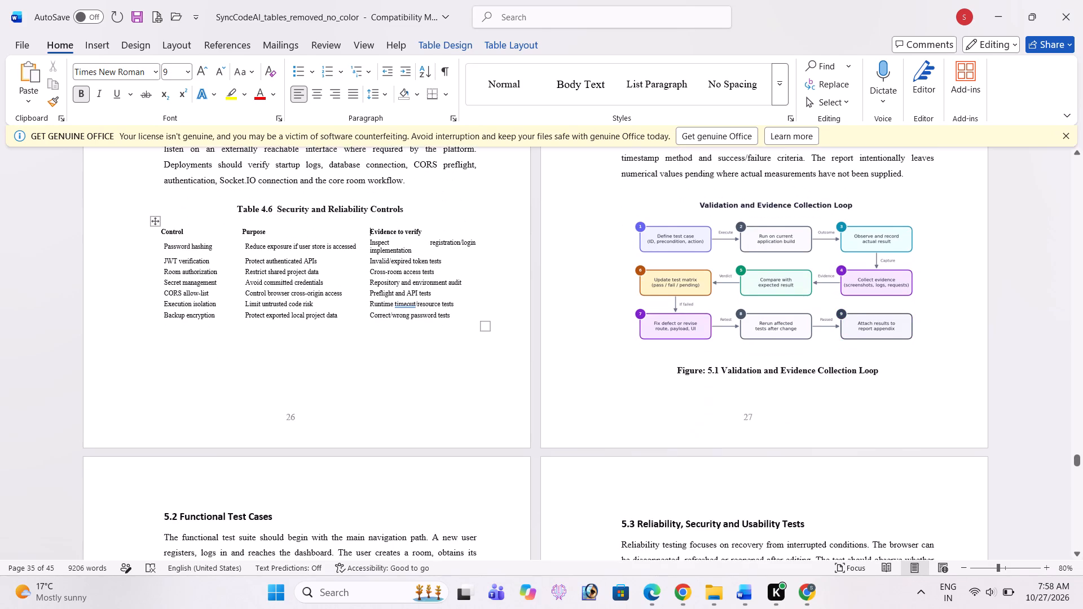
pyautogui.scroll(-1, 375, 381)
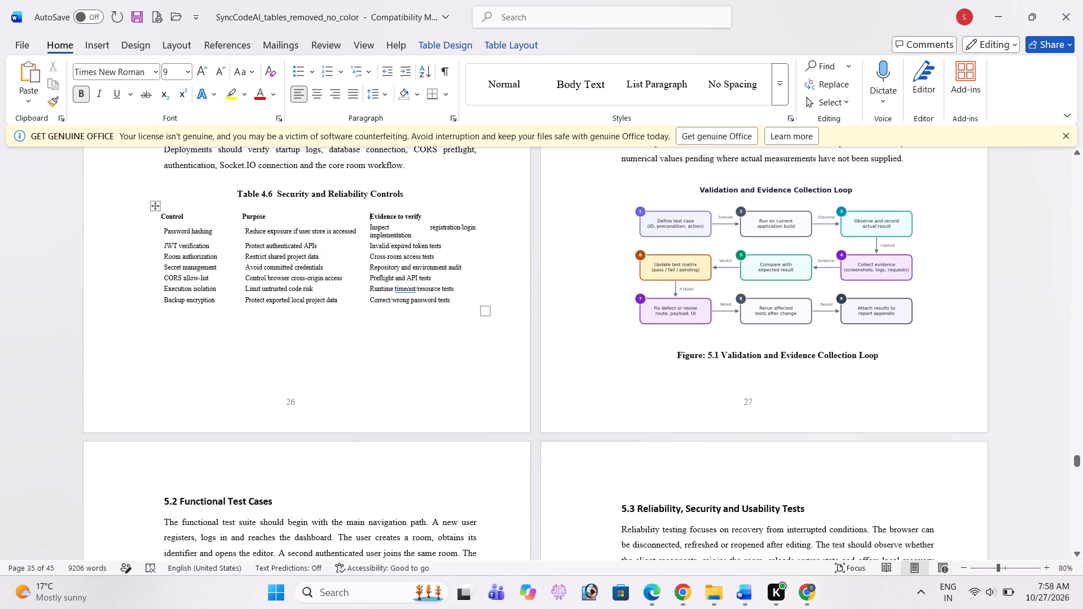
pyautogui.scroll(2, 375, 381)
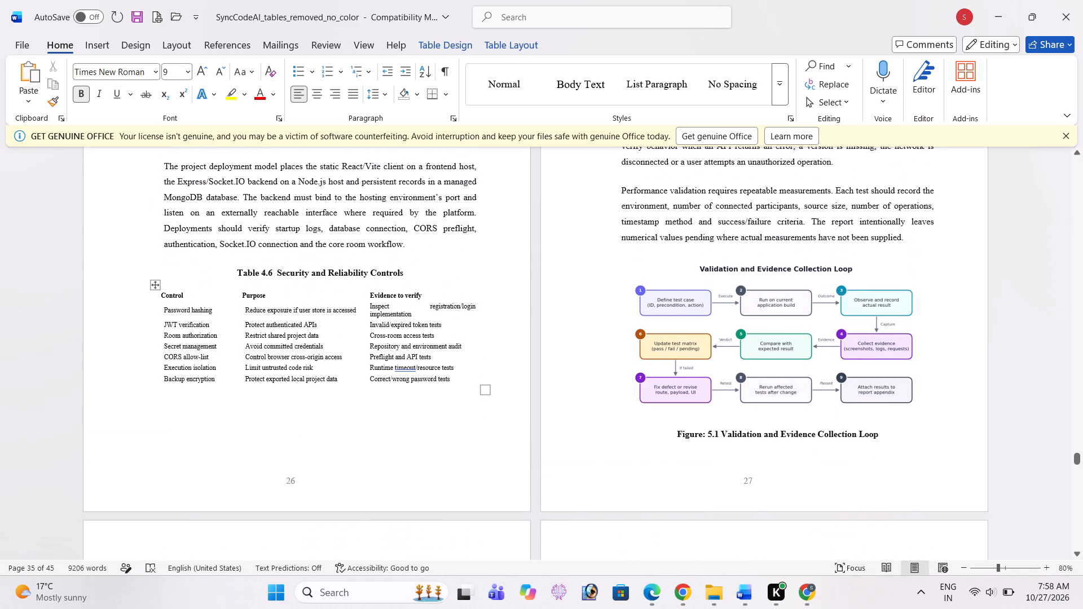
pyautogui.scroll(2, 375, 381)
pyautogui.scroll(-2, 375, 381)
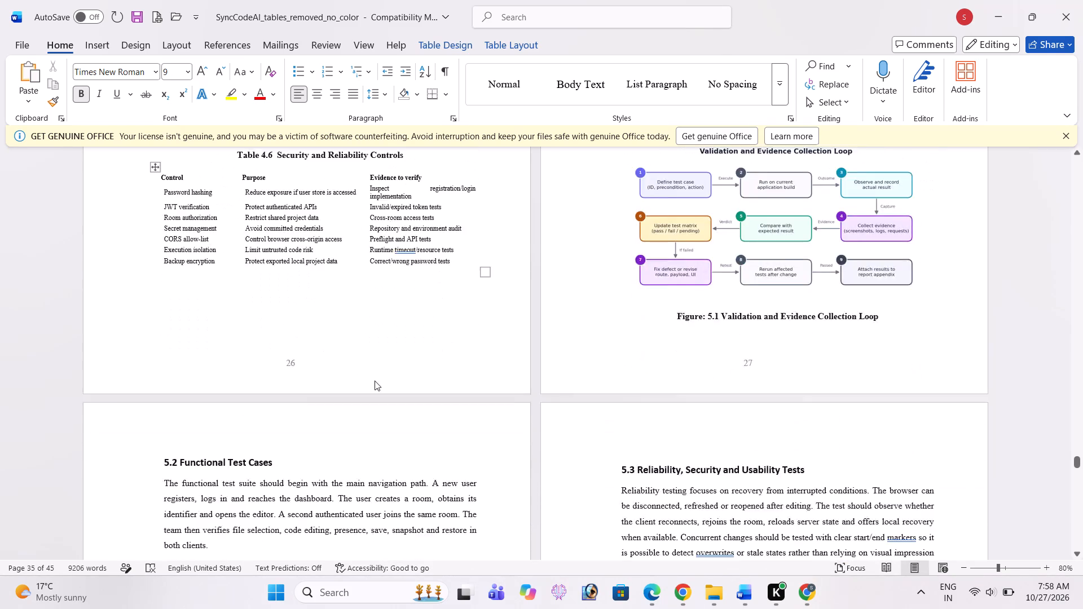
pyautogui.scroll(-6, 375, 381)
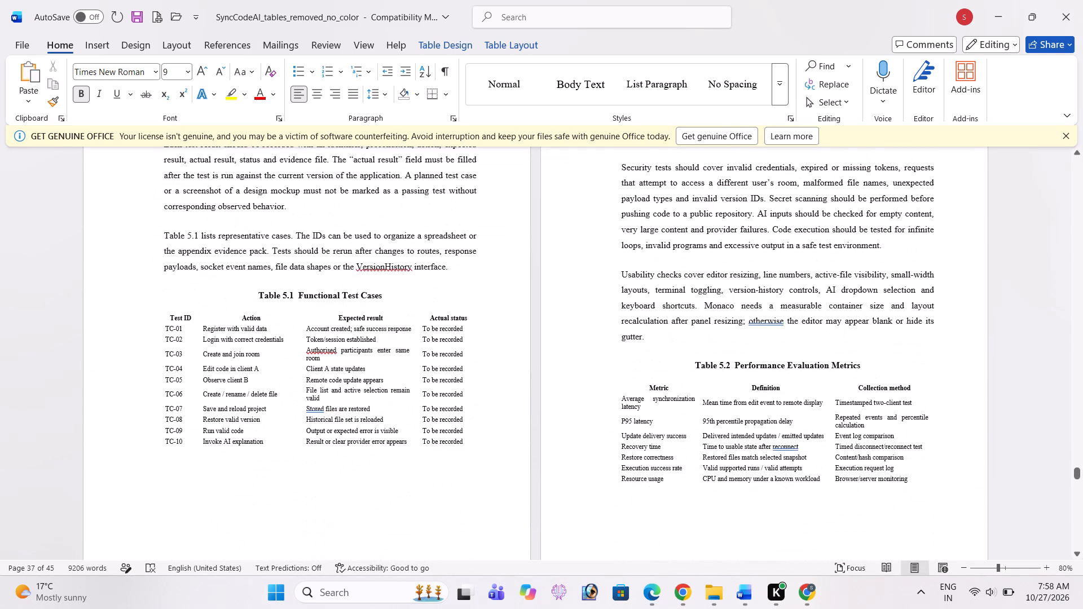
pyautogui.click(169, 317)
pyautogui.press('BackSpace')
pyautogui.click(240, 319)
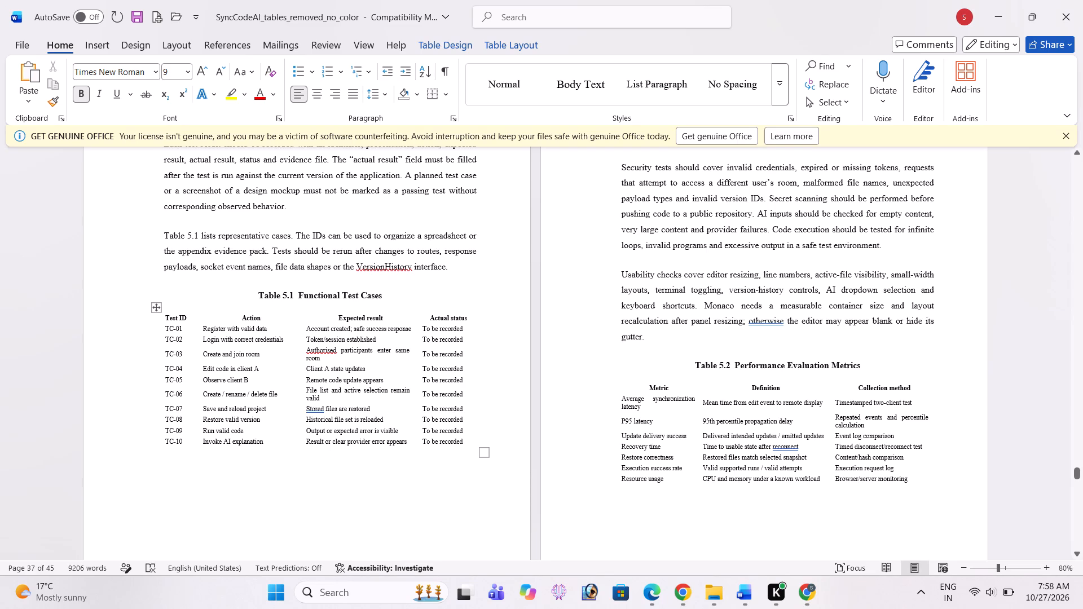
pyautogui.press('BackSpace')
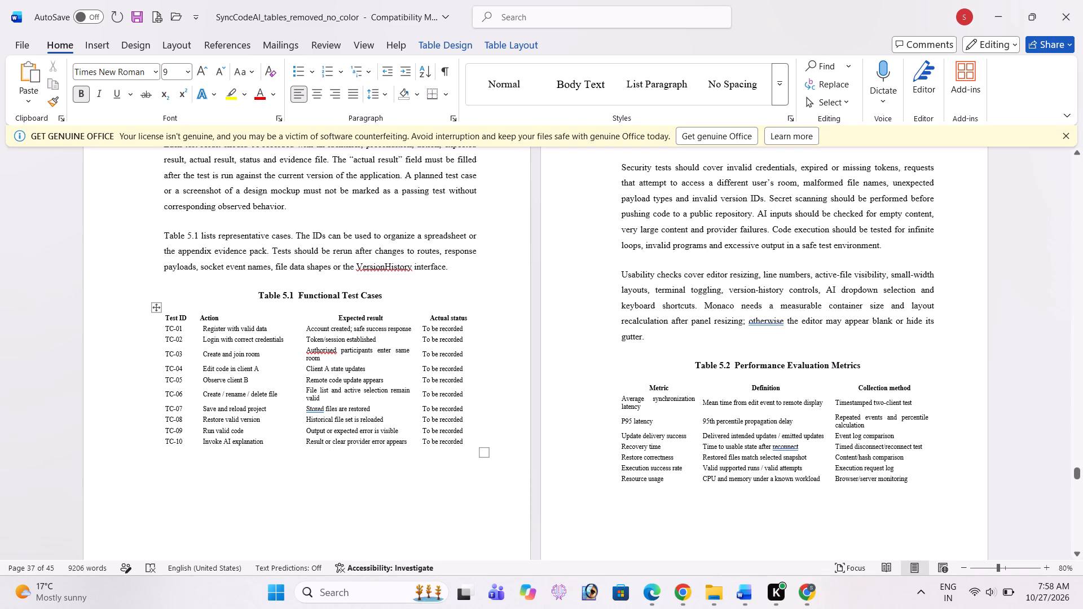
pyautogui.click(339, 320)
pyautogui.press('\\')
pyautogui.press('BackSpace')
pyautogui.press('BackSpace')
# Left-align the "Metric", "Definition" and "Collection method" column headings of Table 5.2 Performance Evaluation Metrics.
pyautogui.scroll(-3, 318, 432)
pyautogui.scroll(1, 318, 432)
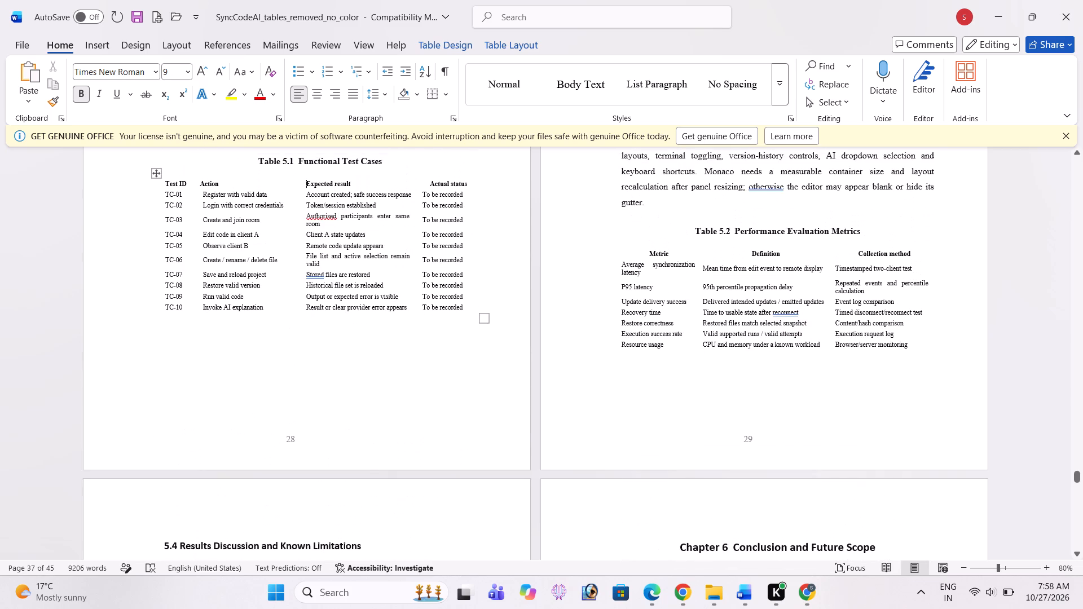
pyautogui.click(648, 258)
pyautogui.press('BackSpace')
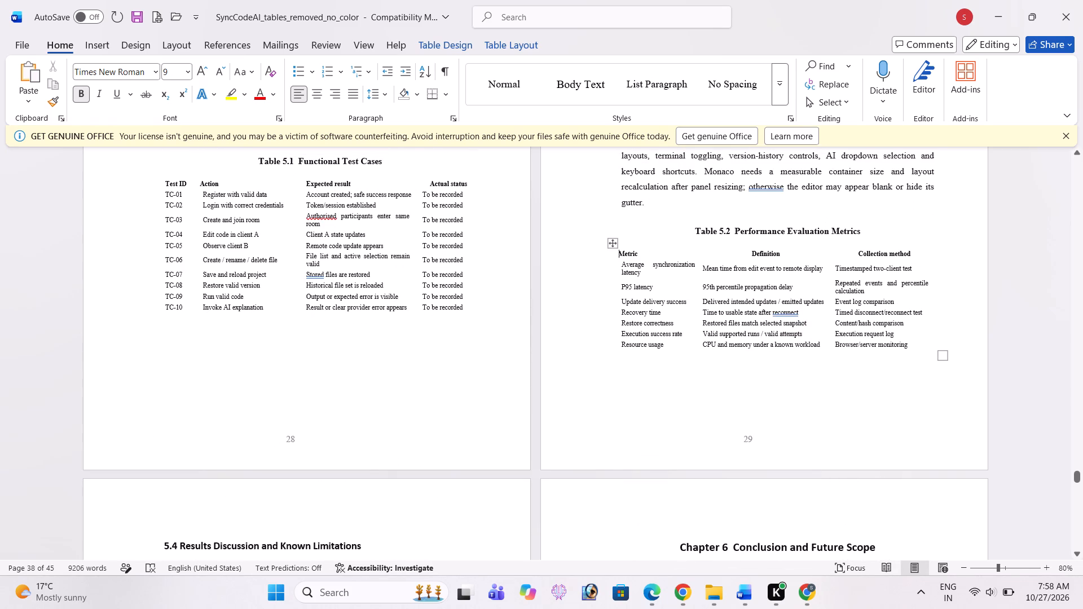
pyautogui.click(752, 255)
pyautogui.press('BackSpace')
pyautogui.click(859, 258)
pyautogui.press('BackSpace')
# Left-align the "Limitation / risk", "Potential effect" and "Mitigation or next step" column headings of Table 5.3 Limitations and Mitigation.
pyautogui.scroll(-3, 808, 360)
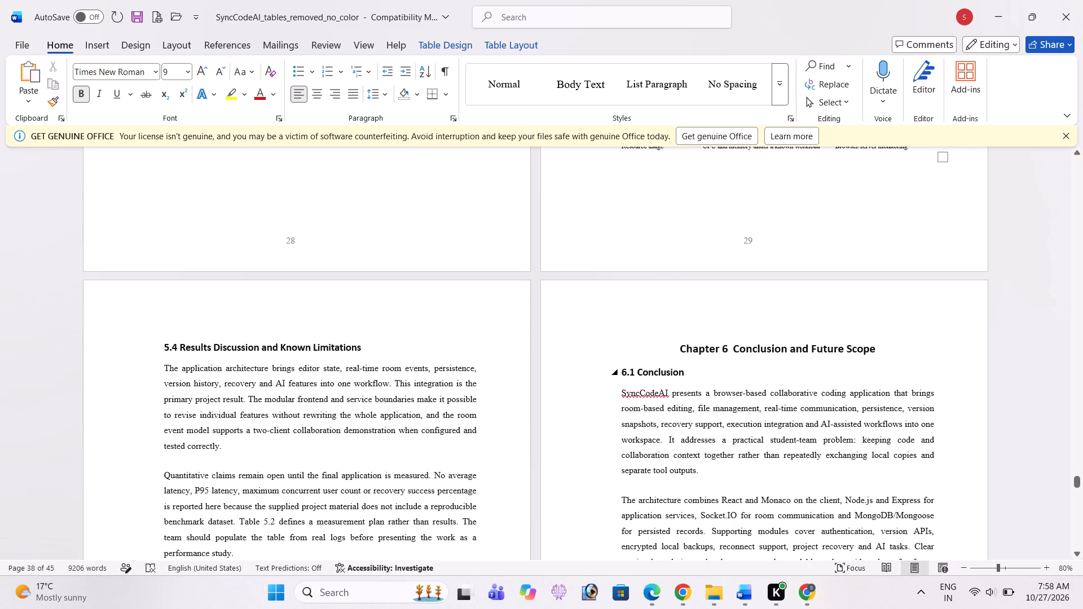
pyautogui.scroll(-1, 808, 360)
pyautogui.scroll(-3, 654, 383)
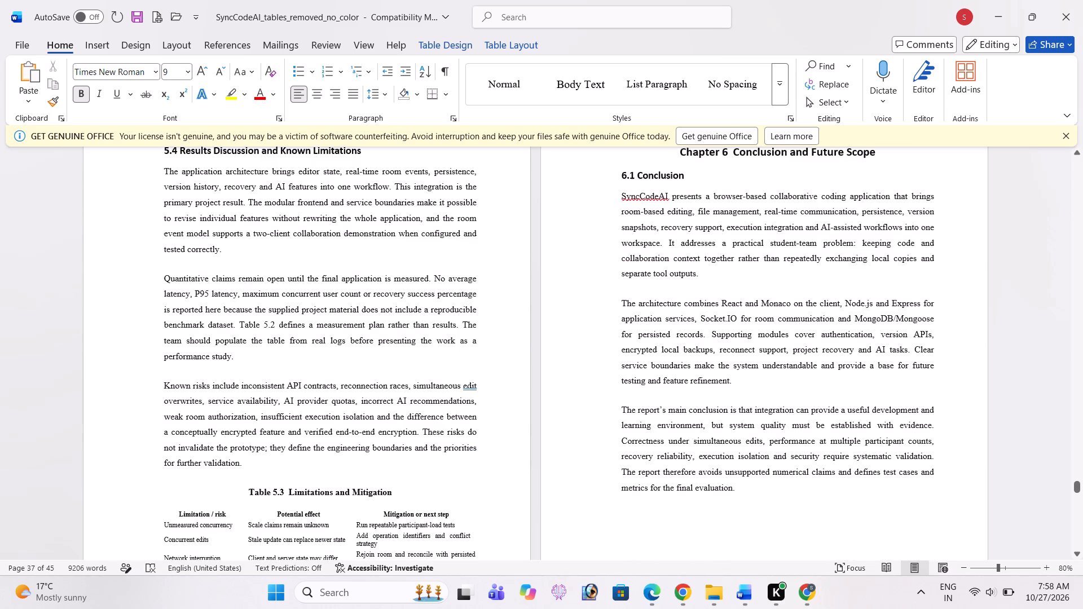
pyautogui.scroll(-2, 654, 383)
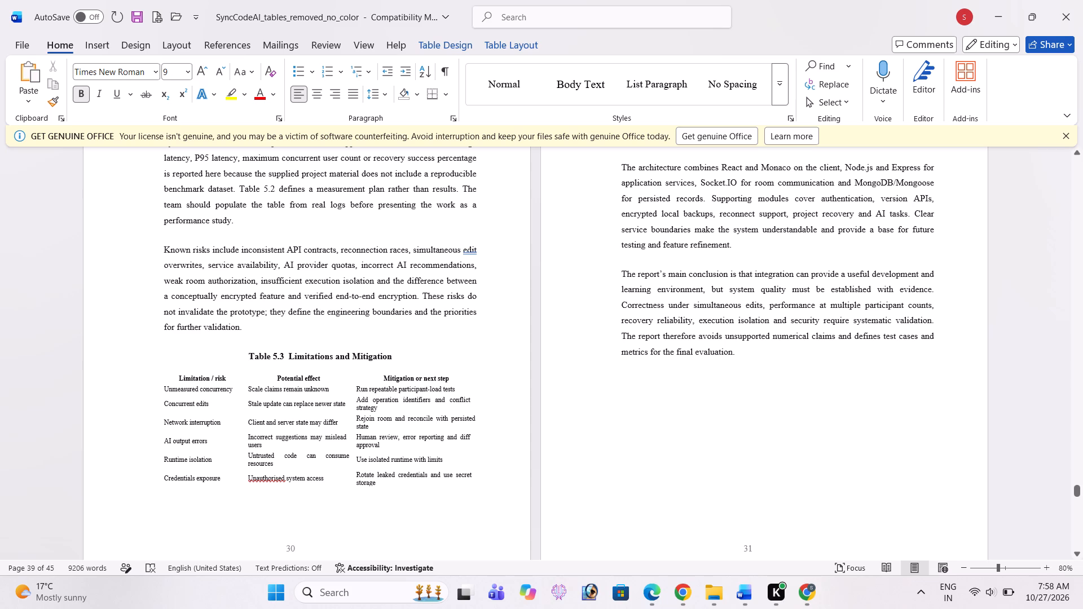
pyautogui.click(176, 380)
pyautogui.press('BackSpace')
pyautogui.click(278, 382)
pyautogui.press('BackSpace')
pyautogui.click(384, 378)
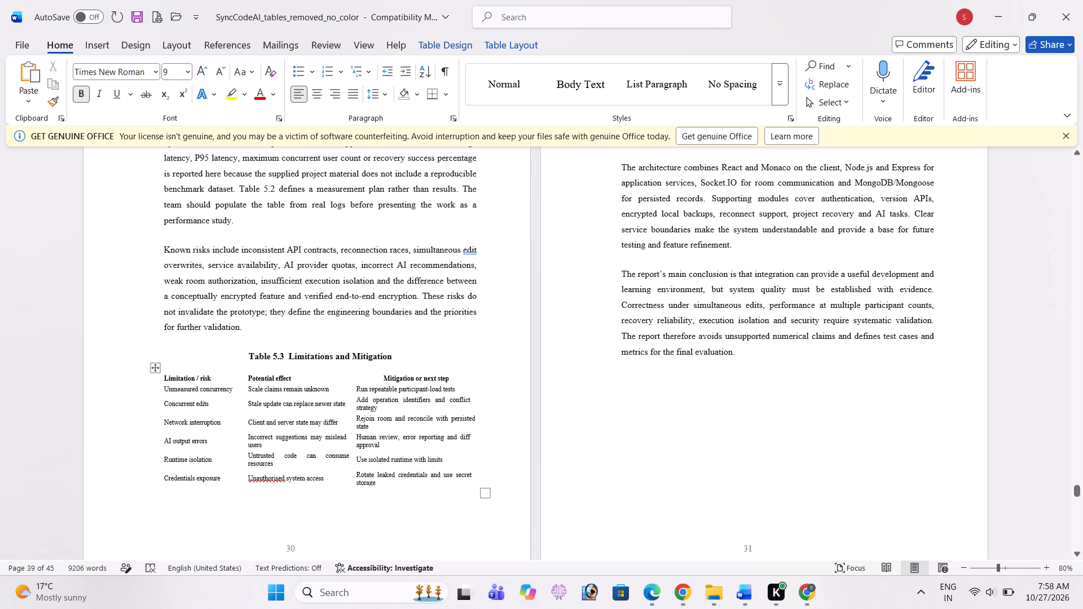
pyautogui.press('BackSpace')
# Left-align the "Priority", "Improvement" and "Reason" column headings of Table 6.1 Future Improvement Roadmap.
pyautogui.scroll(-9, 652, 409)
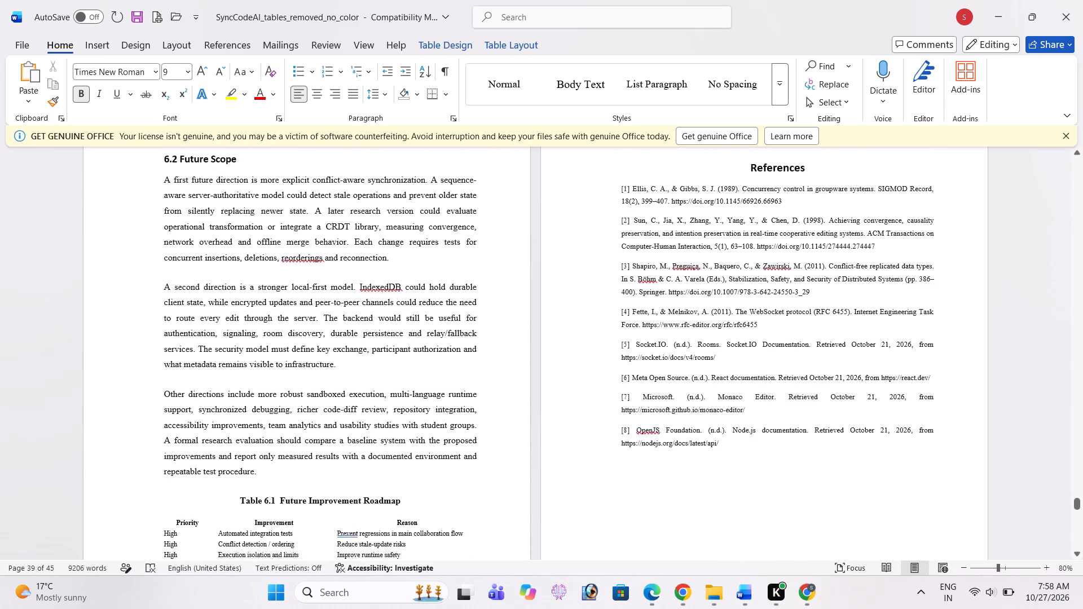
pyautogui.scroll(-3, 652, 409)
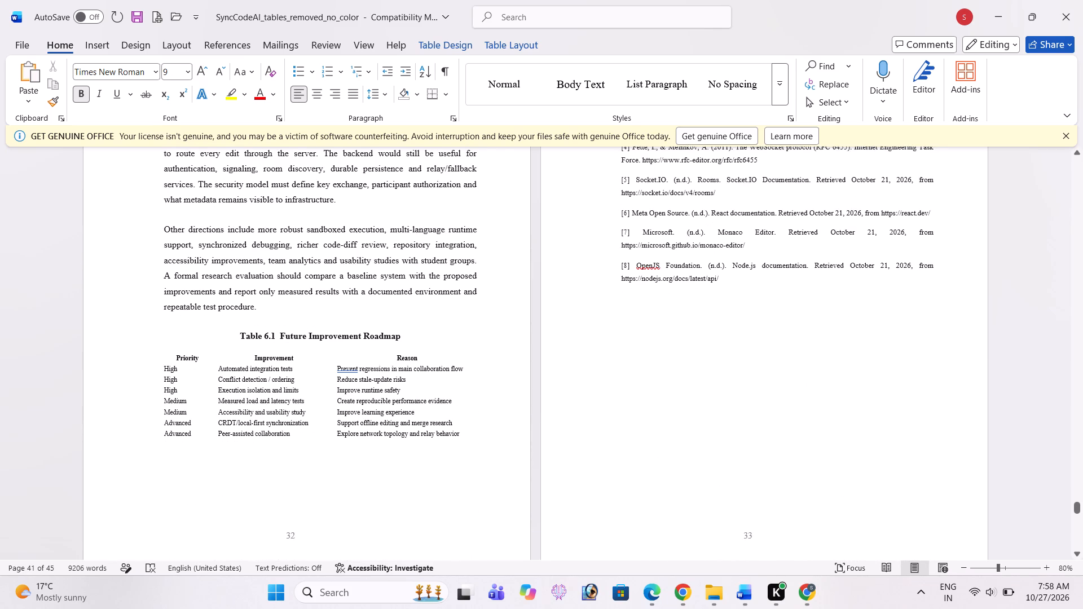
pyautogui.click(172, 357)
pyautogui.press('BackSpace')
pyautogui.click(254, 358)
pyautogui.press('BackSpace')
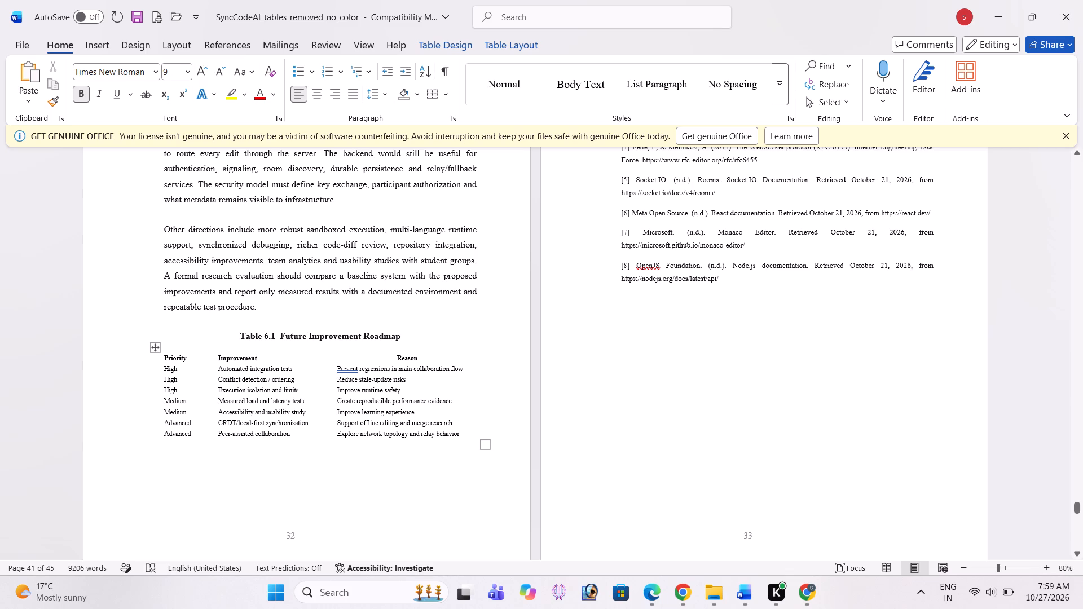
pyautogui.click(397, 358)
pyautogui.press('BackSpace')
# Left-align the "Evidence ID" and "Evidence item" column headings of Table A.1 Final Validation Evidence Checklist.
pyautogui.scroll(-4, 760, 409)
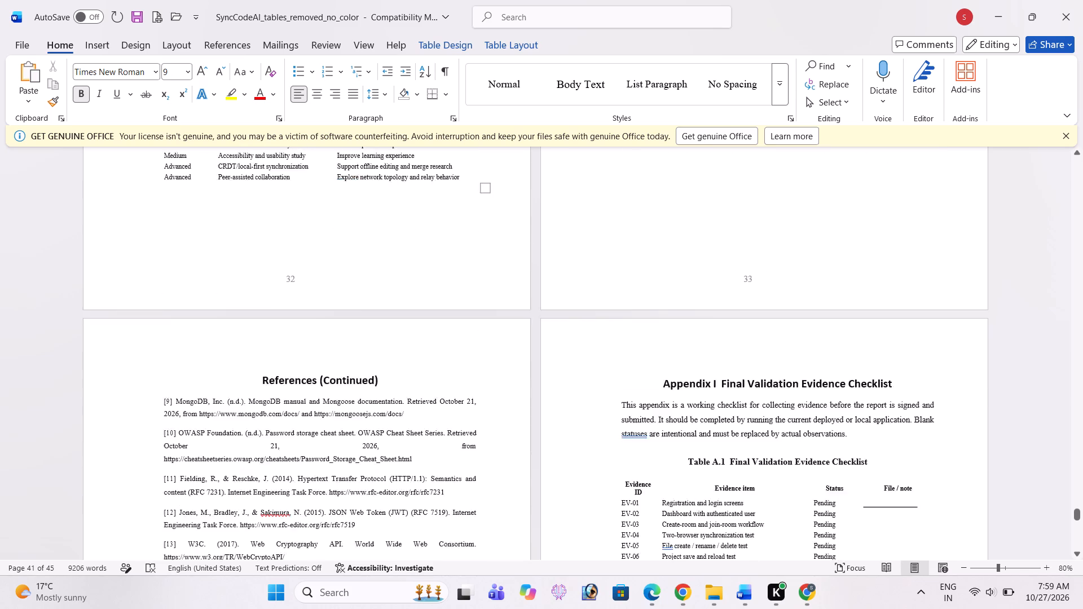
pyautogui.scroll(-6, 760, 409)
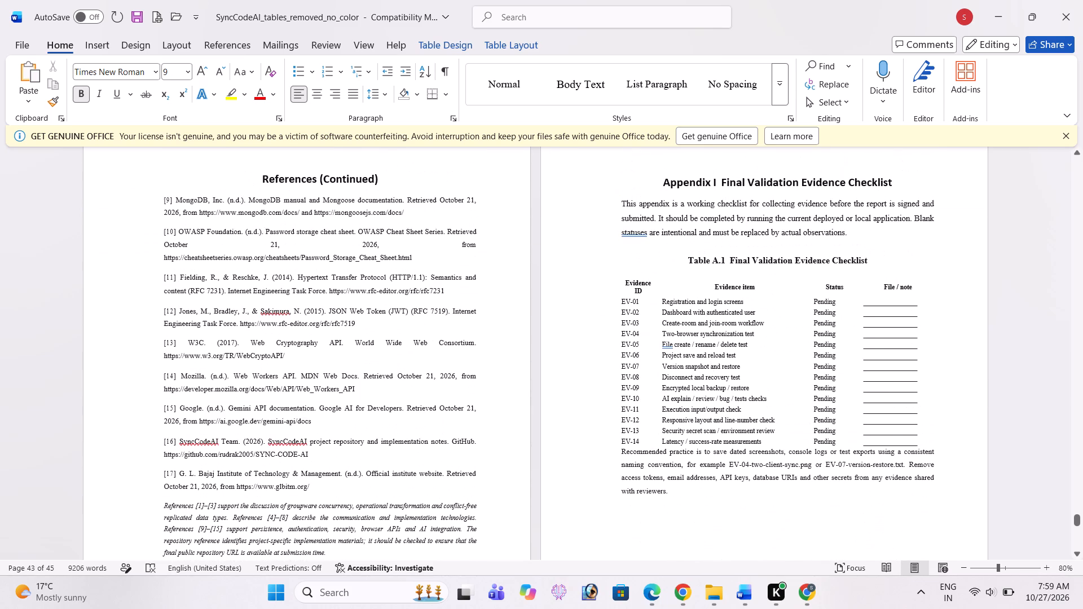
pyautogui.scroll(-3, 760, 409)
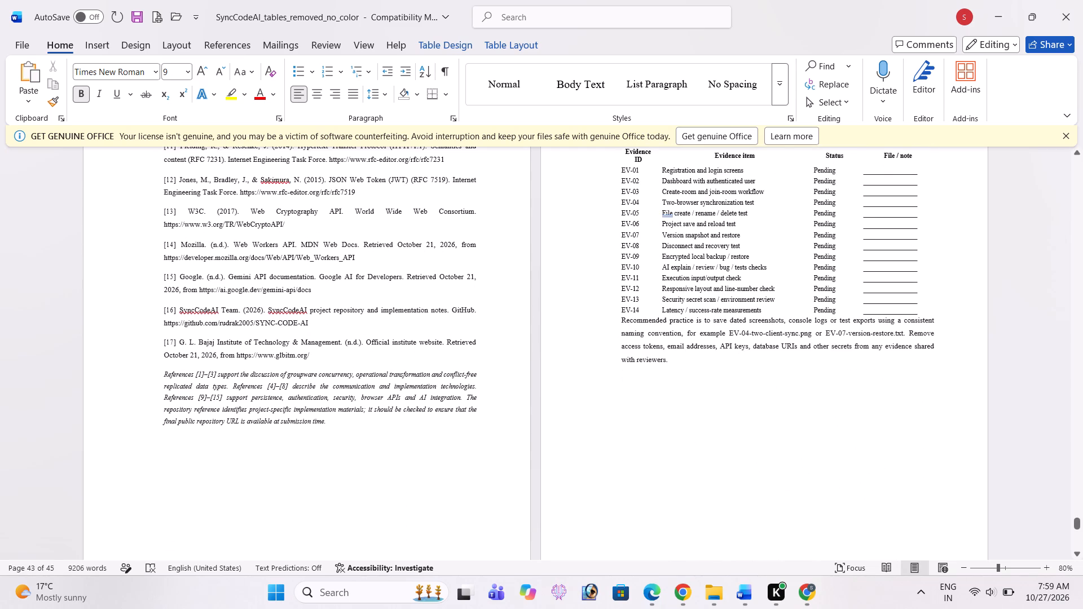
pyautogui.scroll(1, 760, 409)
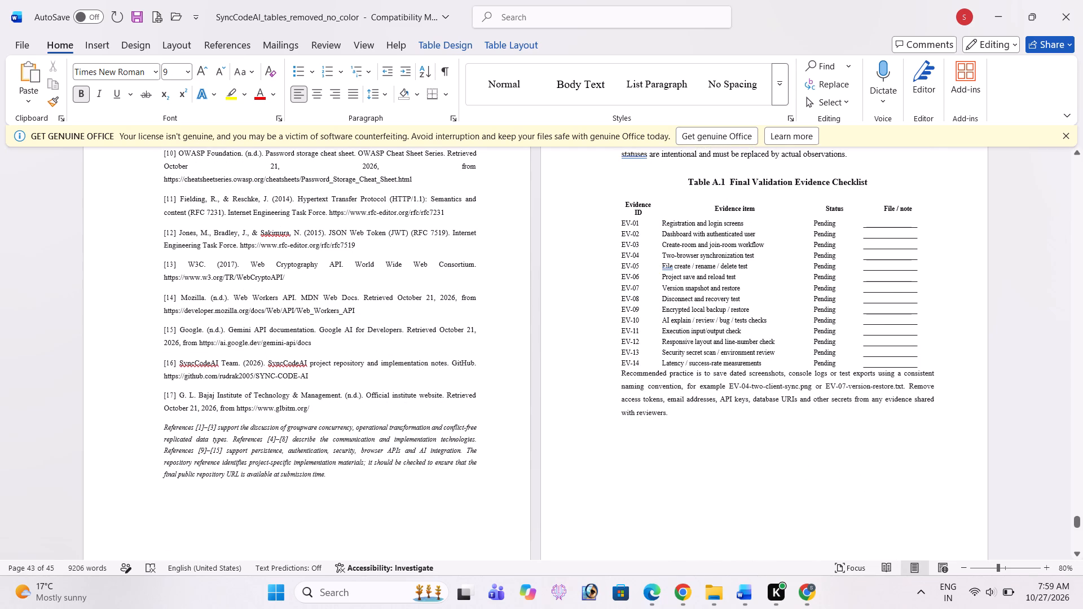
pyautogui.click(626, 207)
pyautogui.press('BackSpace')
pyautogui.click(714, 210)
pyautogui.press('BackSpace')
pyautogui.click(623, 205)
pyautogui.press('BackSpace')
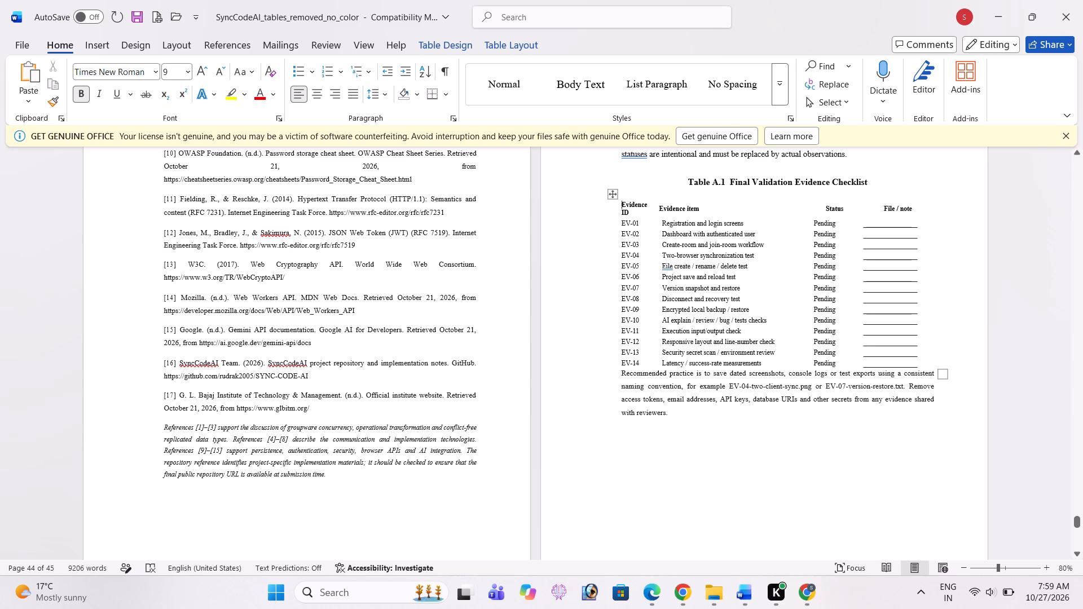
# Left-align the "Status" and "File / note" column headings of Table A.1 Final Validation Evidence Checklist.
pyautogui.click(825, 210)
pyautogui.press('BackSpace')
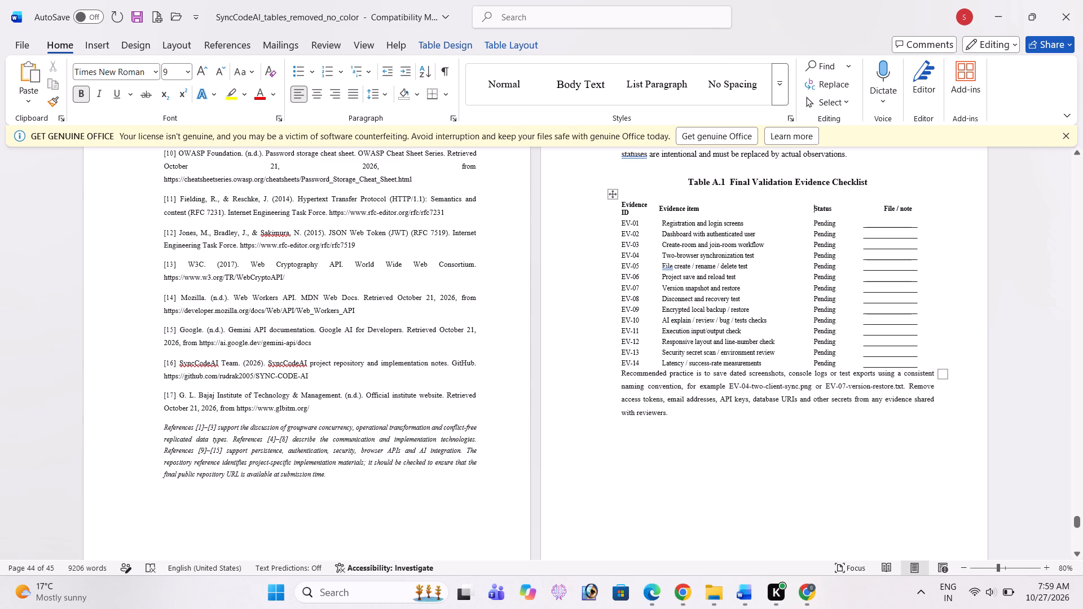
pyautogui.click(884, 208)
pyautogui.press('BackSpace')
# Review the report from the Appendix II checklist back through the chapters to the Table of Contents.
pyautogui.scroll(-10, 791, 302)
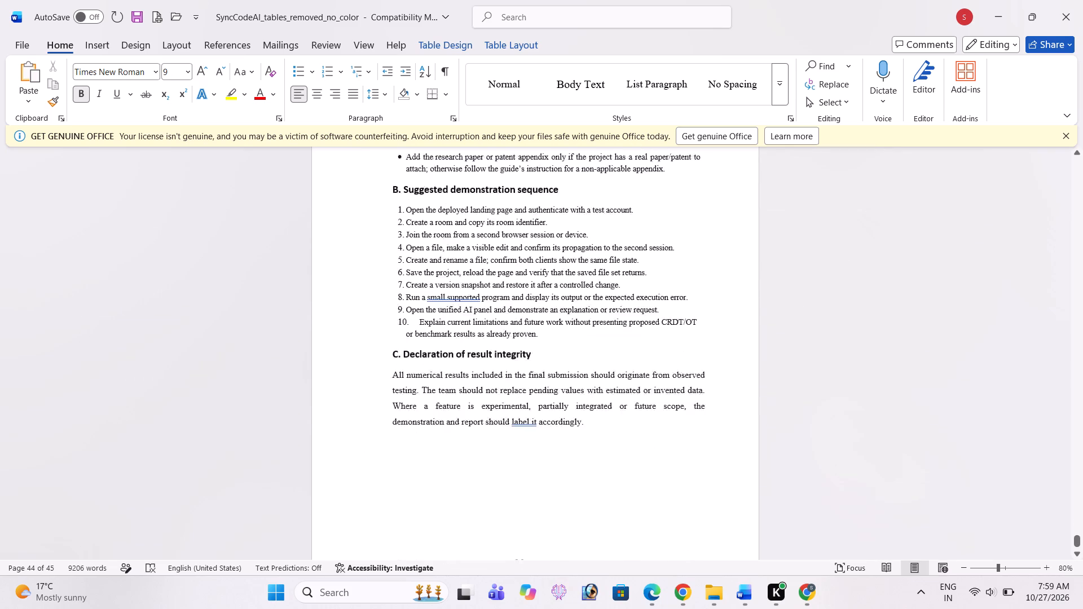
pyautogui.scroll(-4, 791, 302)
pyautogui.scroll(18, 791, 302)
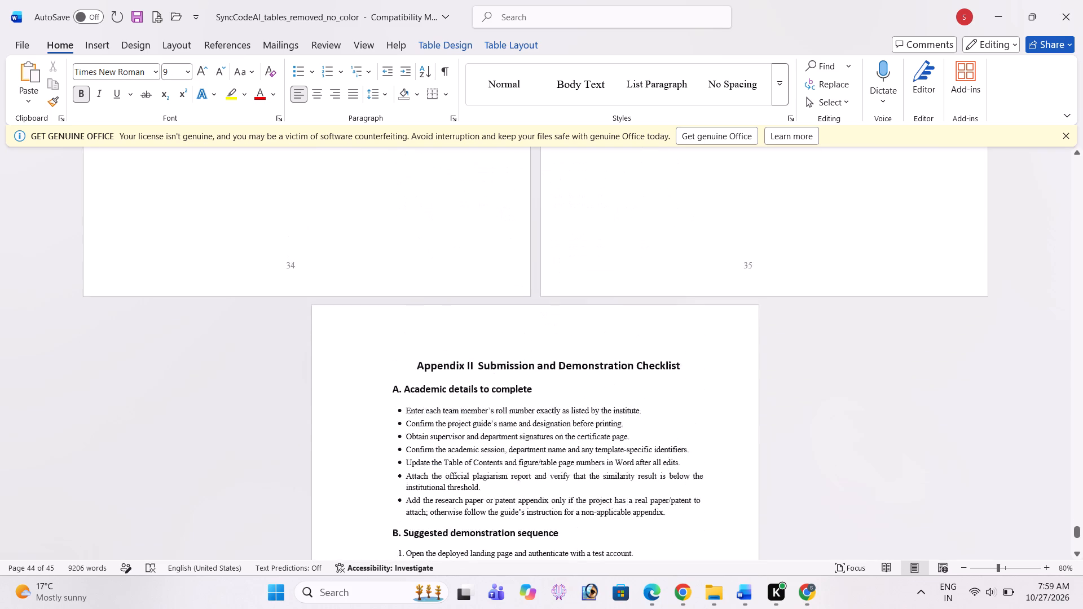
pyautogui.scroll(20, 791, 302)
pyautogui.scroll(20, 791, 302)
pyautogui.scroll(2, 791, 302)
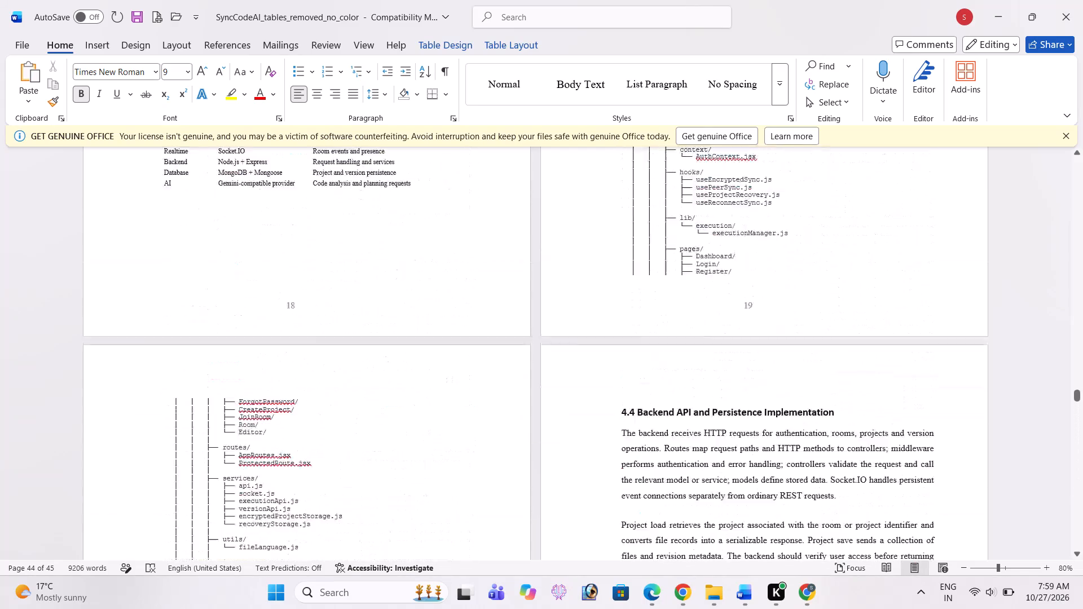
pyautogui.scroll(15, 791, 302)
pyautogui.scroll(13, 791, 302)
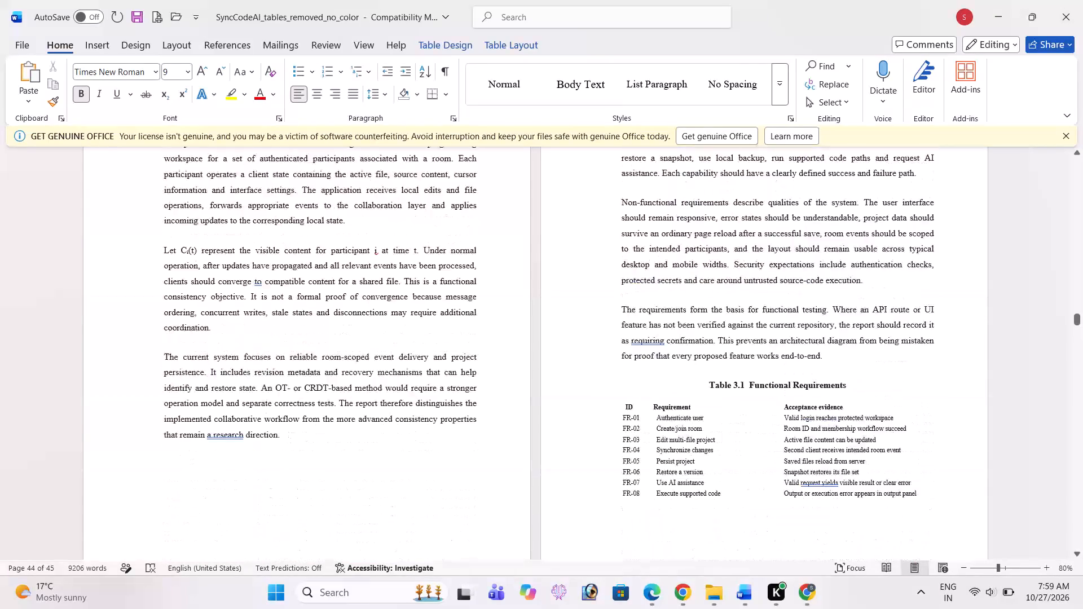
pyautogui.scroll(20, 791, 302)
pyautogui.scroll(8, 791, 302)
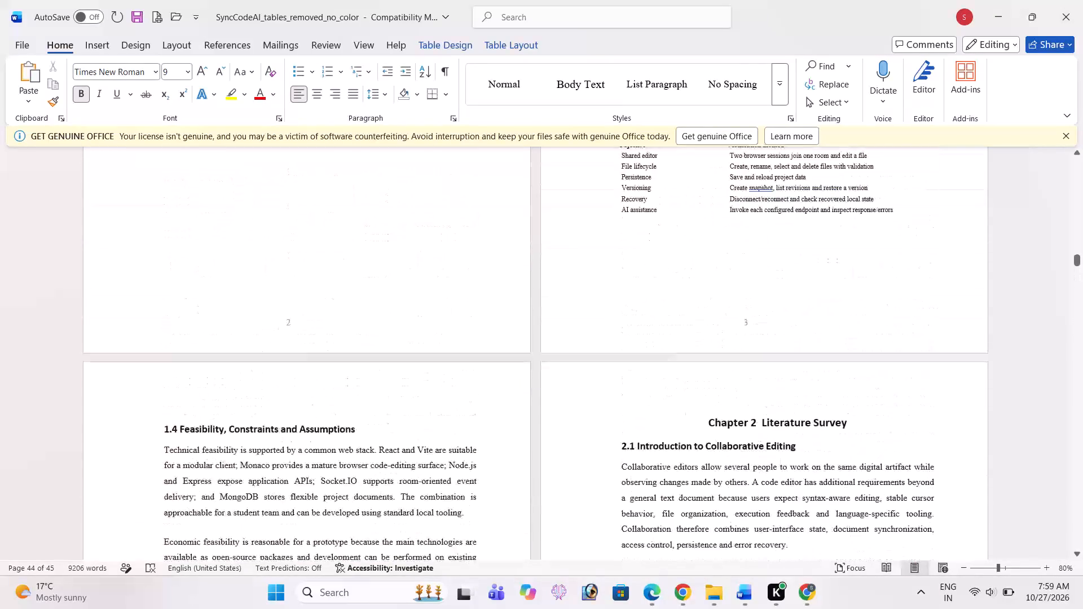
pyautogui.scroll(20, 791, 302)
pyautogui.scroll(8, 791, 302)
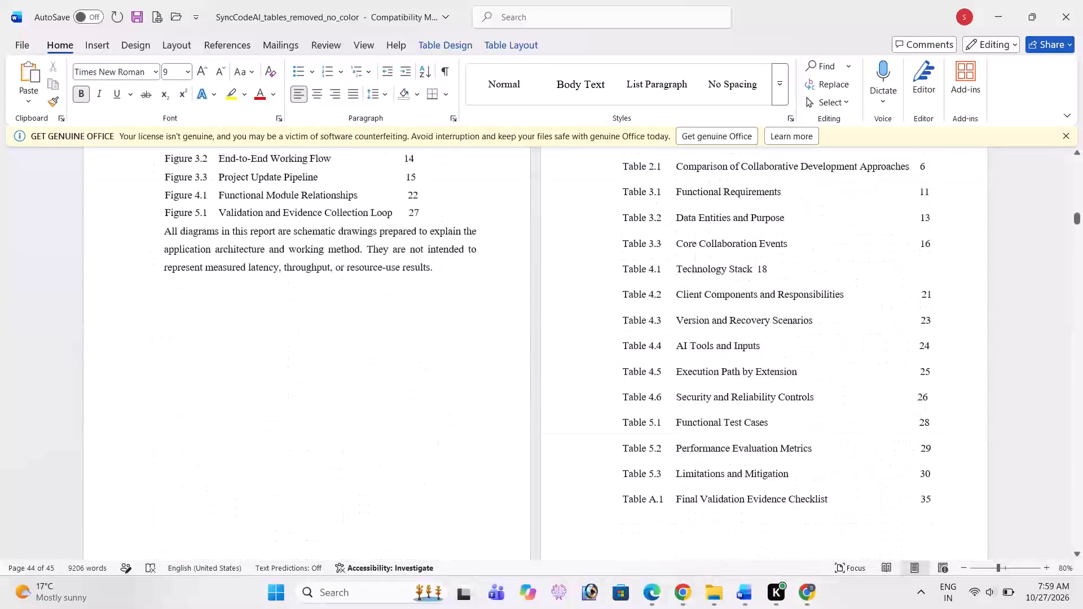
pyautogui.scroll(6, 791, 302)
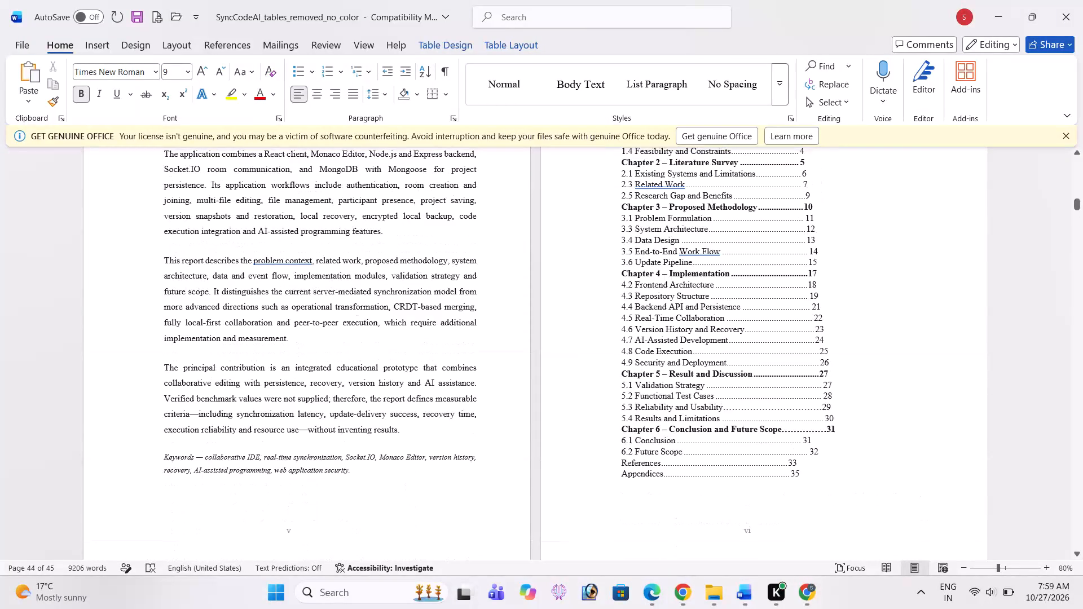
pyautogui.scroll(2, 791, 302)
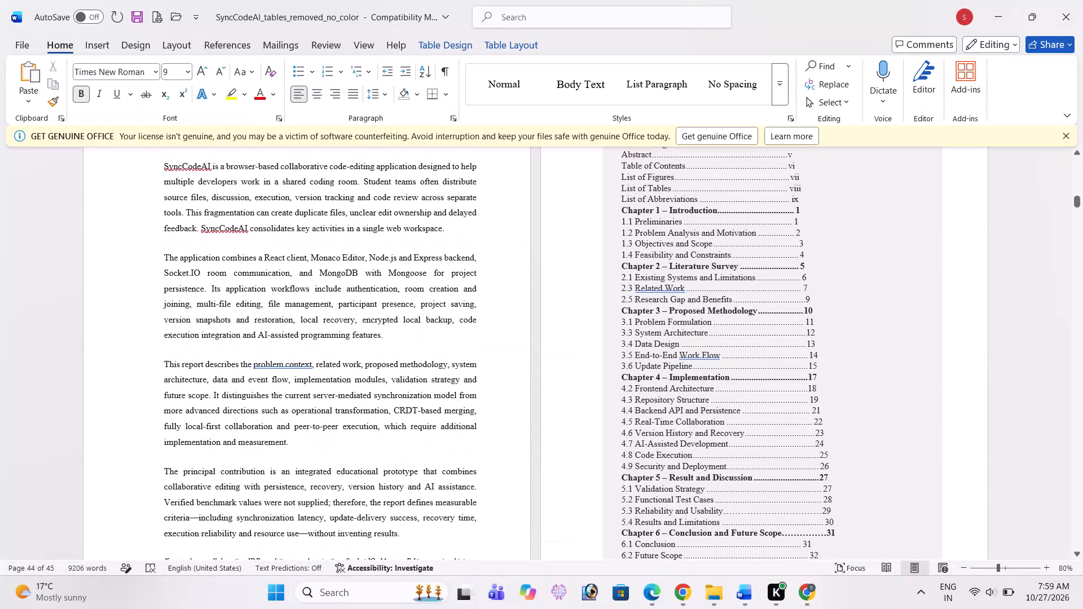
pyautogui.click(818, 497)
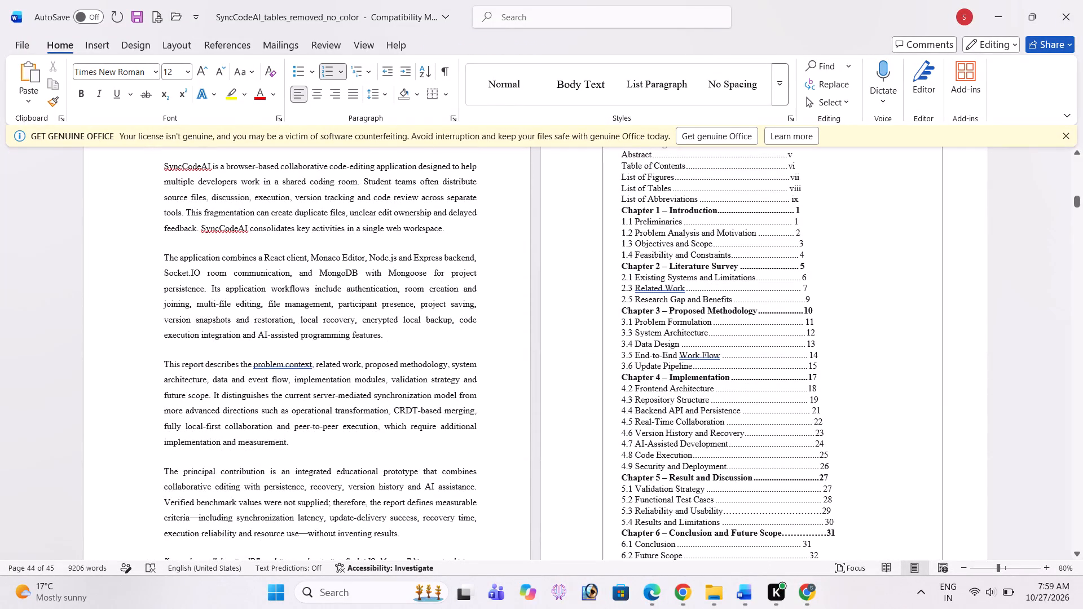
pyautogui.scroll(1, 795, 279)
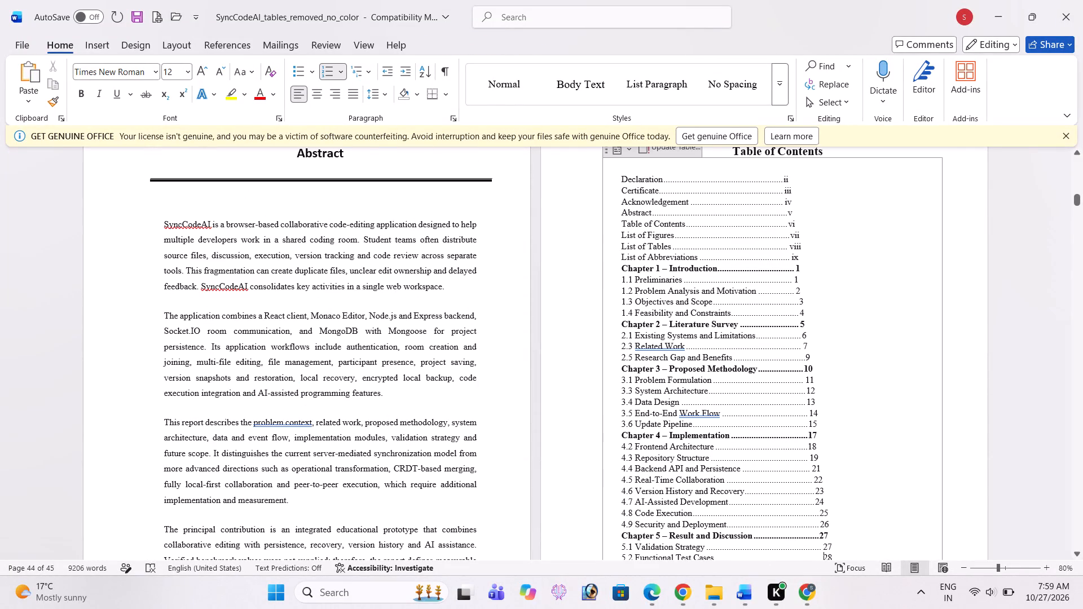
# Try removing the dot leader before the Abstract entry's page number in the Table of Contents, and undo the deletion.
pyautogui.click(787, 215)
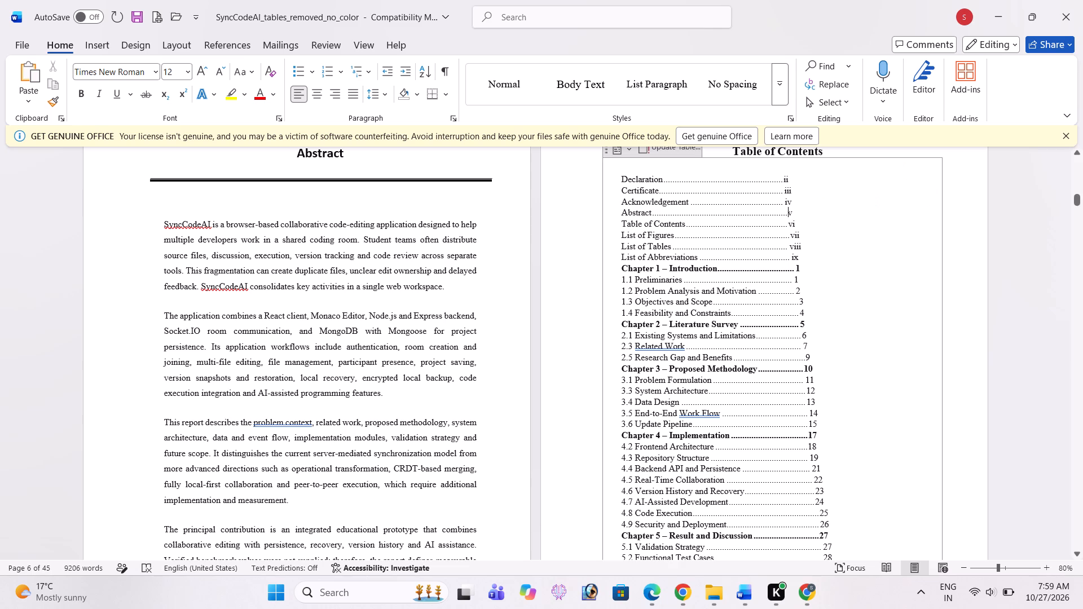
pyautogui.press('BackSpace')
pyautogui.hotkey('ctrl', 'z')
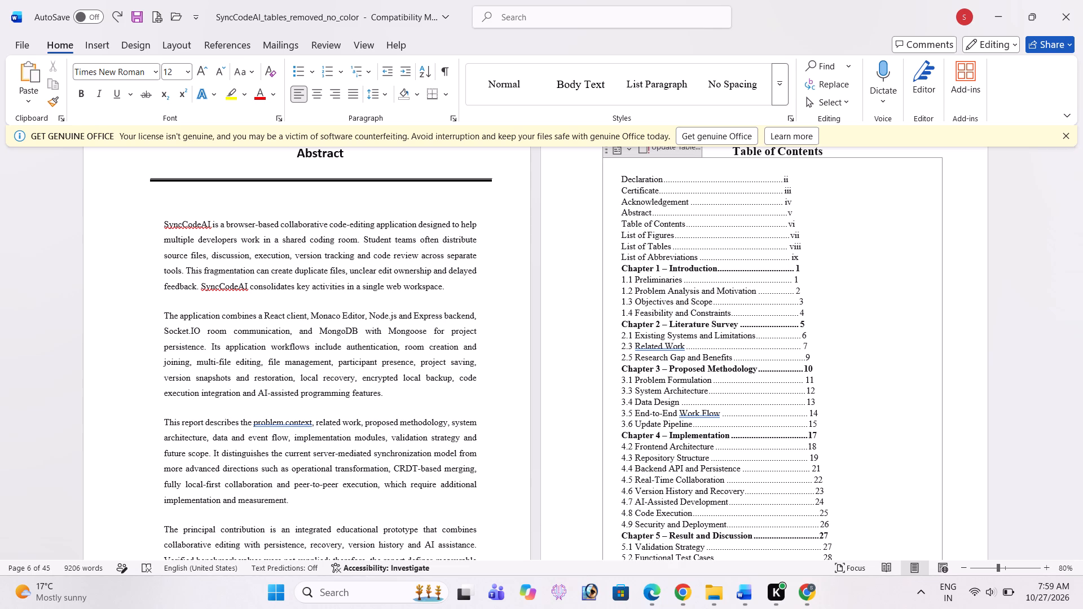
# Examine the dot leaders and page numbers of the Table of Contents entries, including Abstract and 4.7 AI-Assisted Development.
pyautogui.click(783, 217)
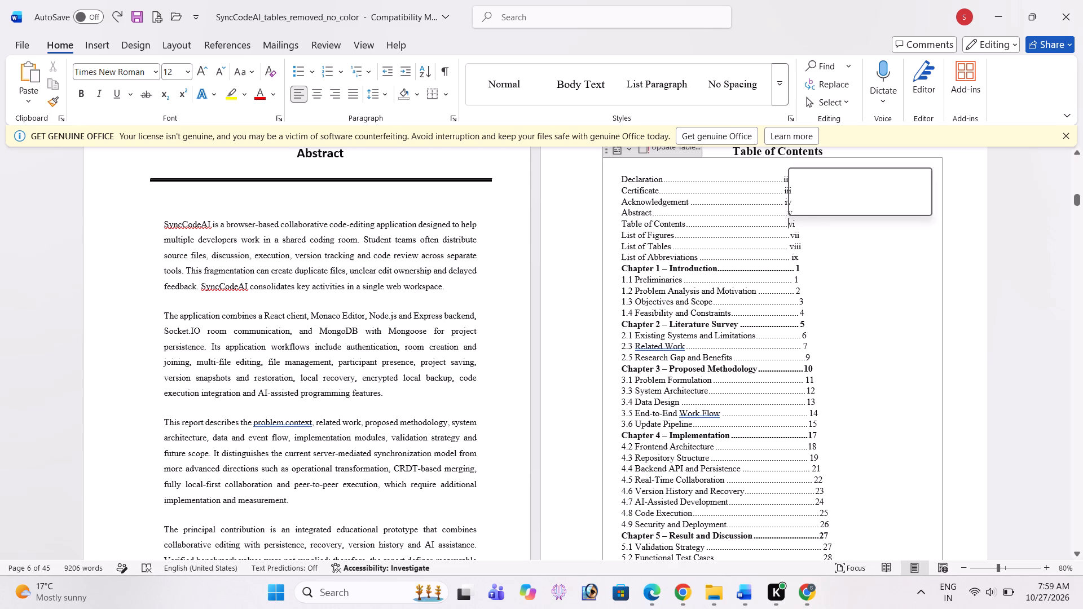
pyautogui.click(782, 217)
pyautogui.click(782, 217)
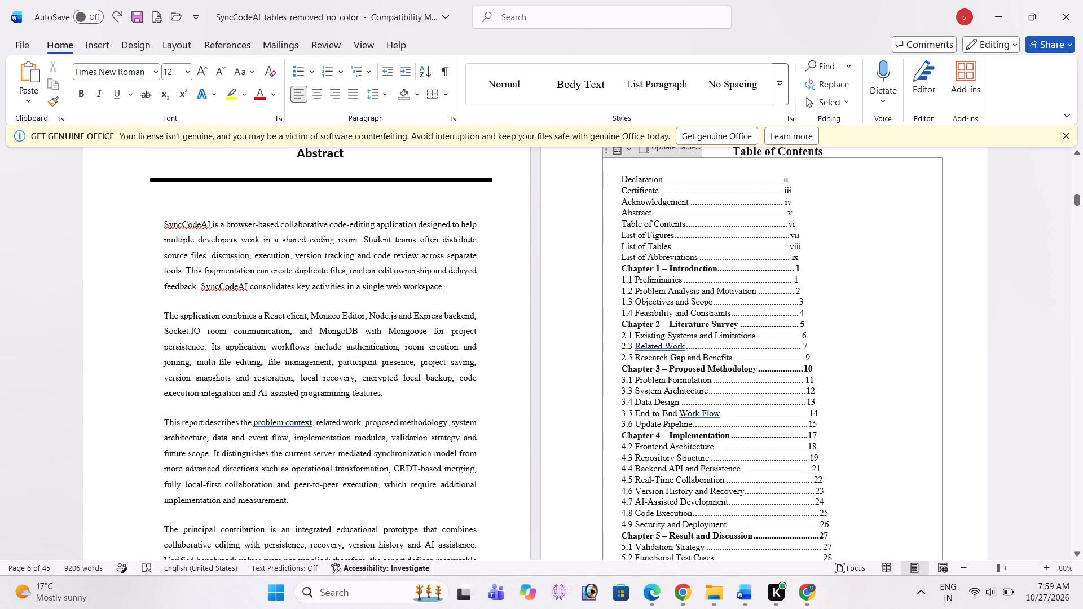
pyautogui.doubleClick(778, 215)
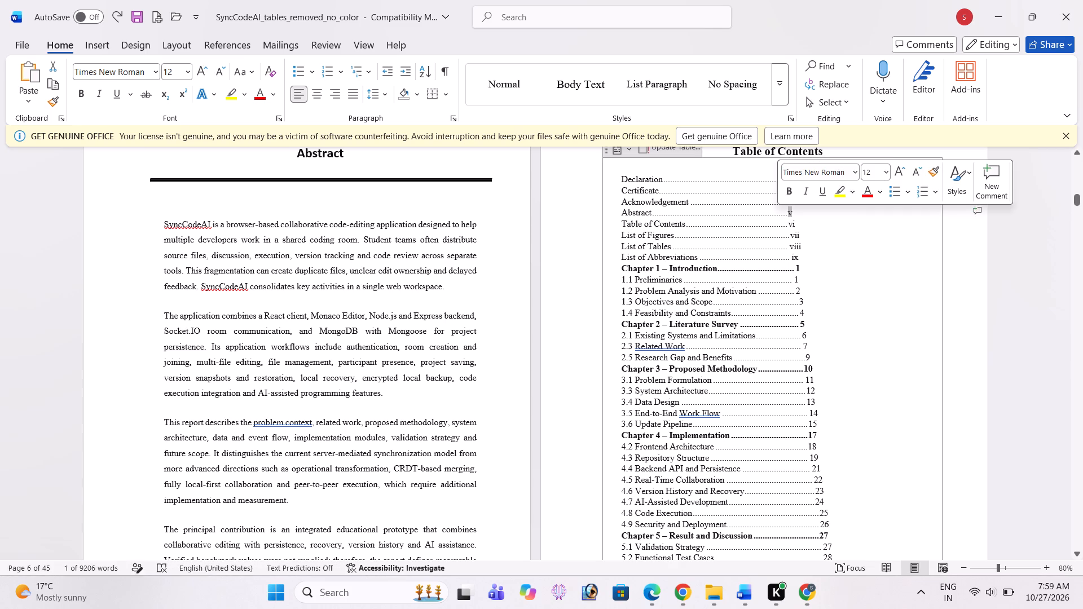
pyautogui.click(751, 220)
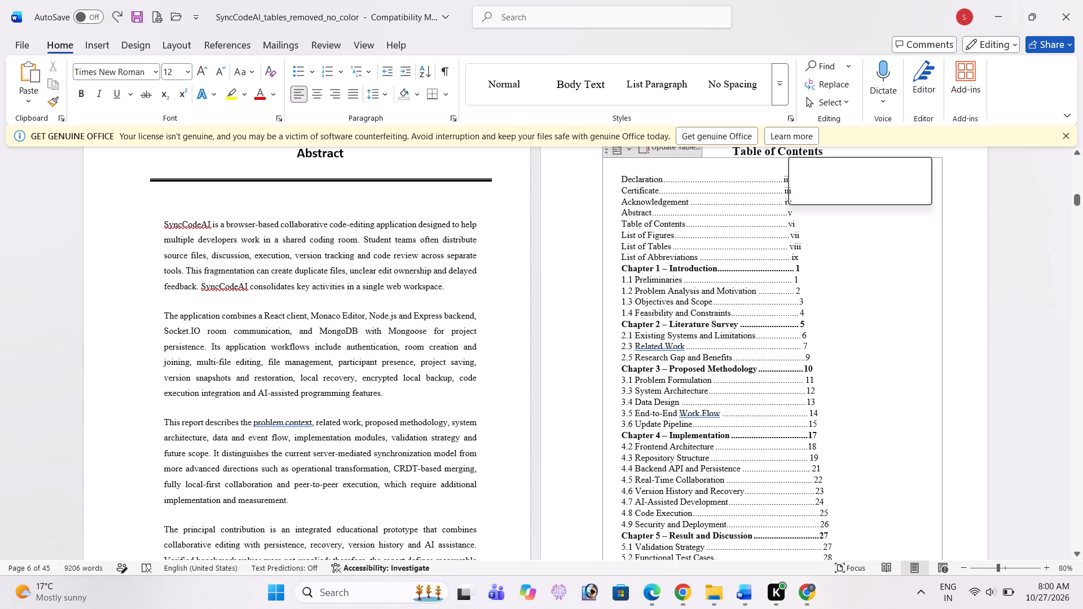
pyautogui.click(751, 215)
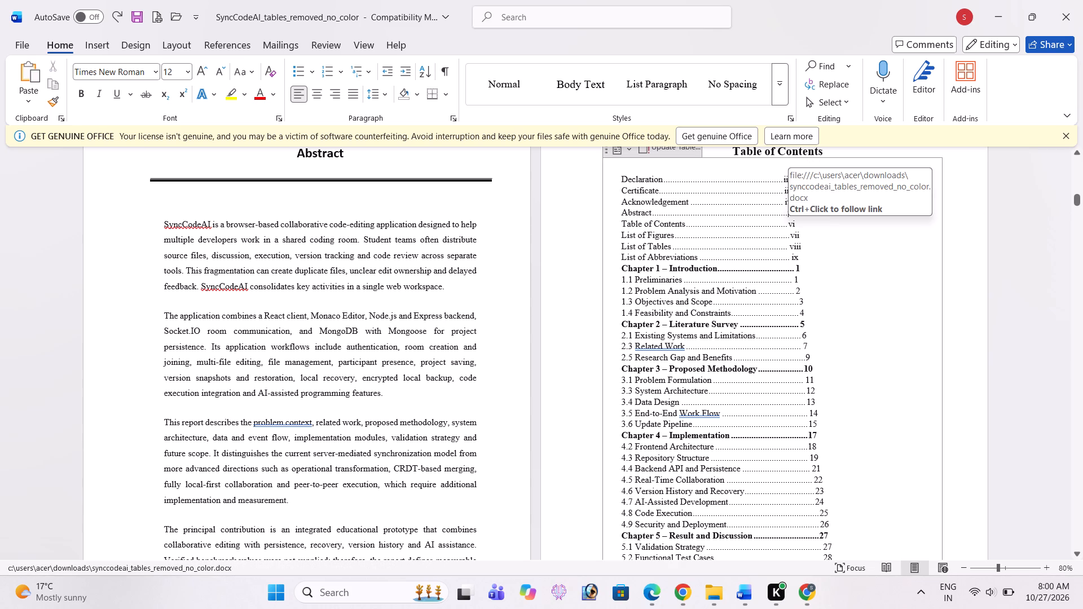
pyautogui.doubleClick(746, 218)
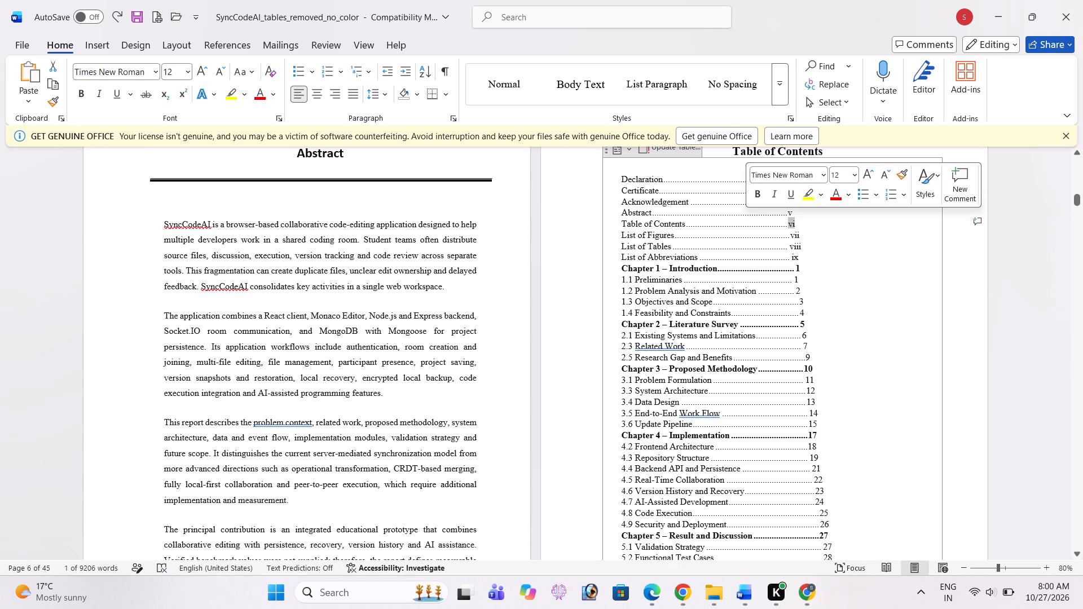
pyautogui.click(746, 218)
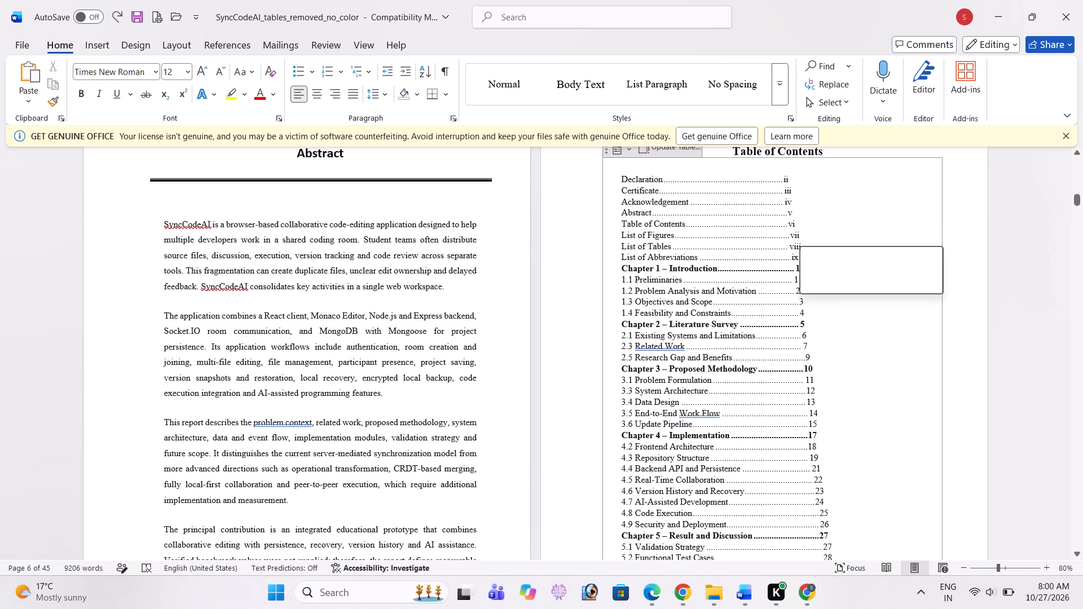
pyautogui.scroll(-2, 802, 351)
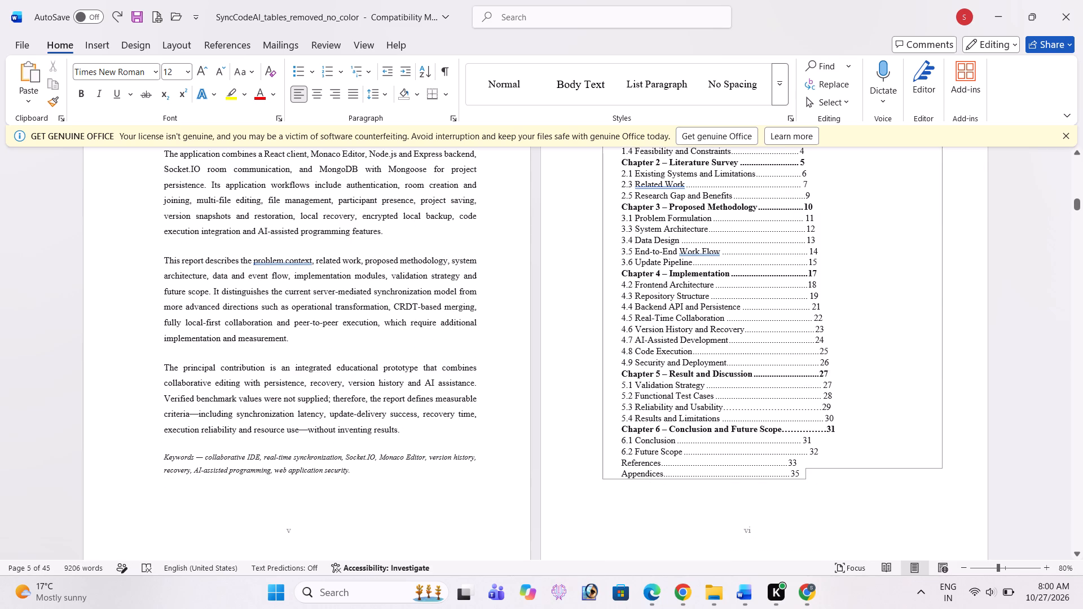
pyautogui.scroll(1, 746, 279)
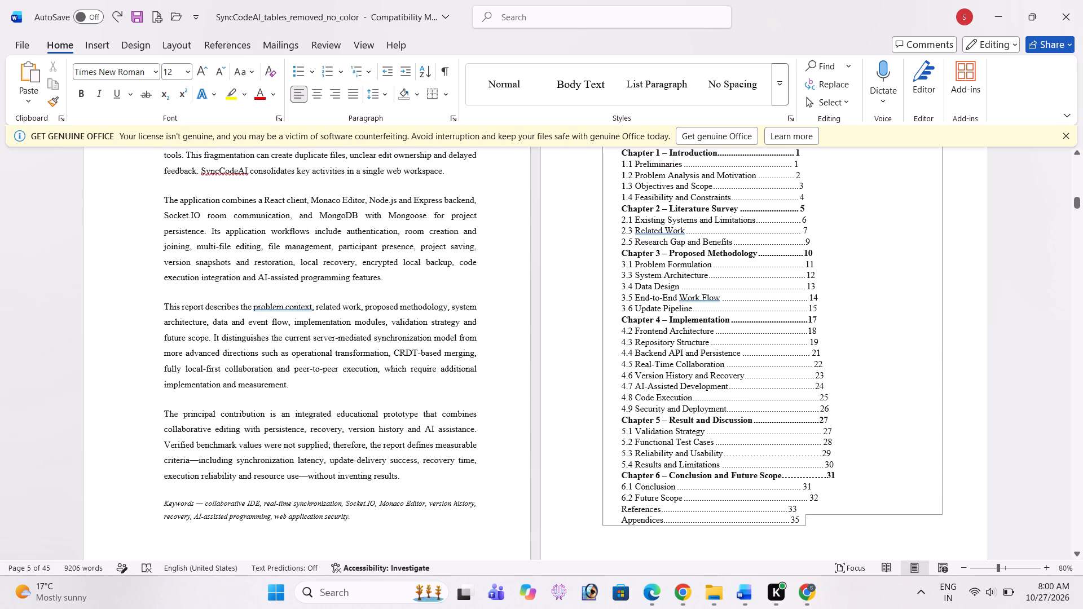
pyautogui.scroll(3, 746, 279)
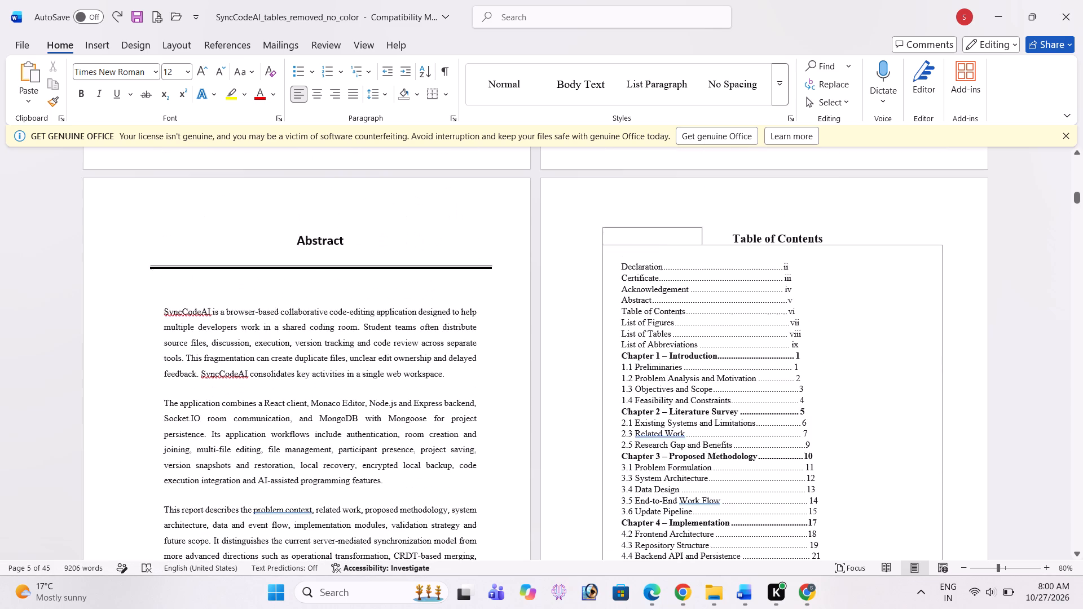
pyautogui.scroll(-3, 746, 279)
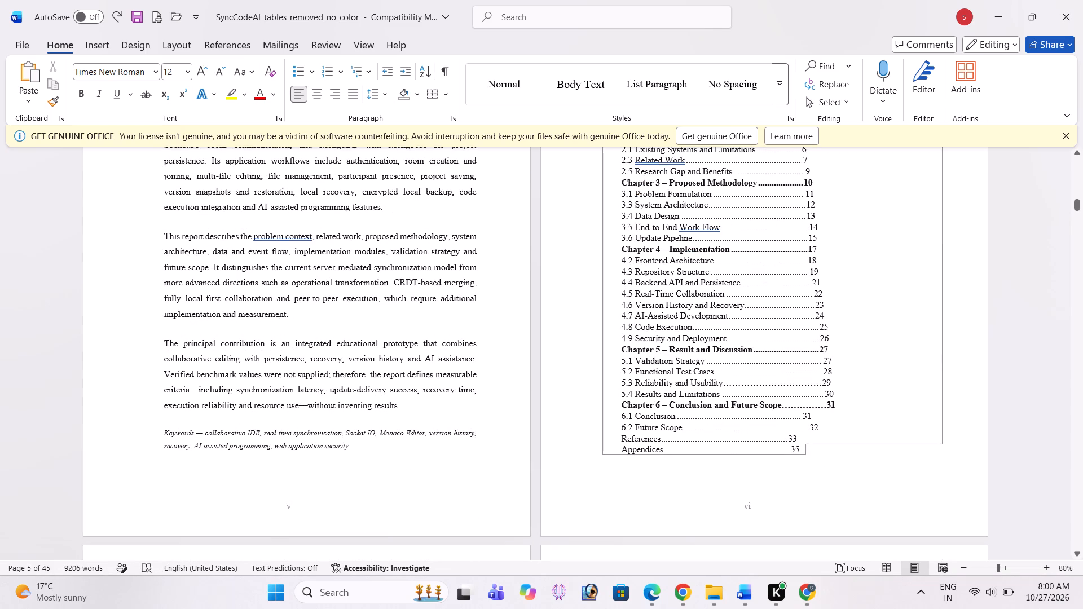
pyautogui.click(799, 316)
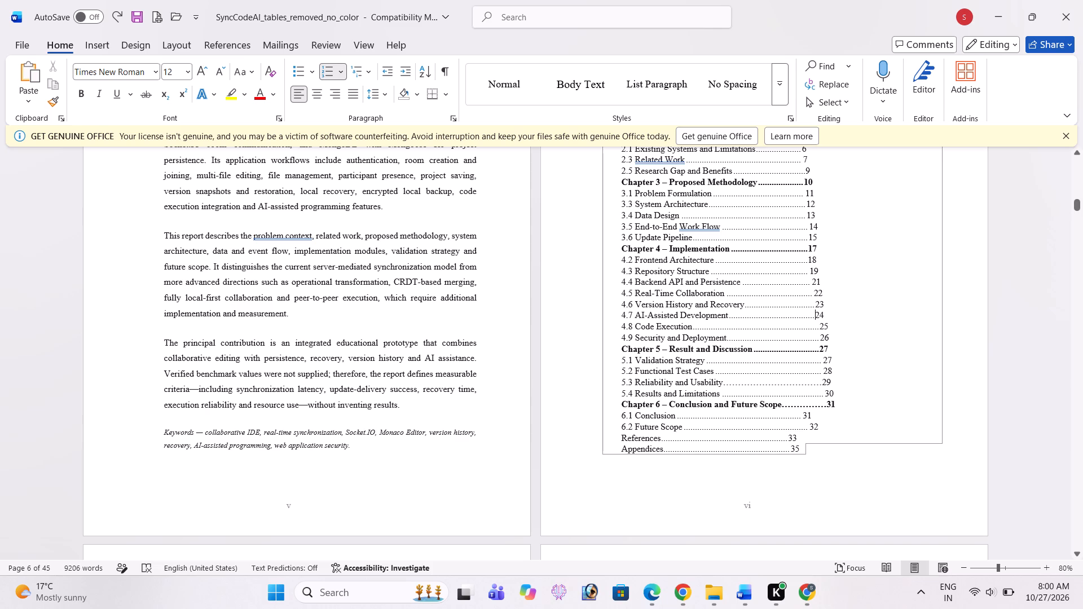
pyautogui.press('Left')
pyautogui.press('Right')
pyautogui.press('Left')
pyautogui.press('Right')
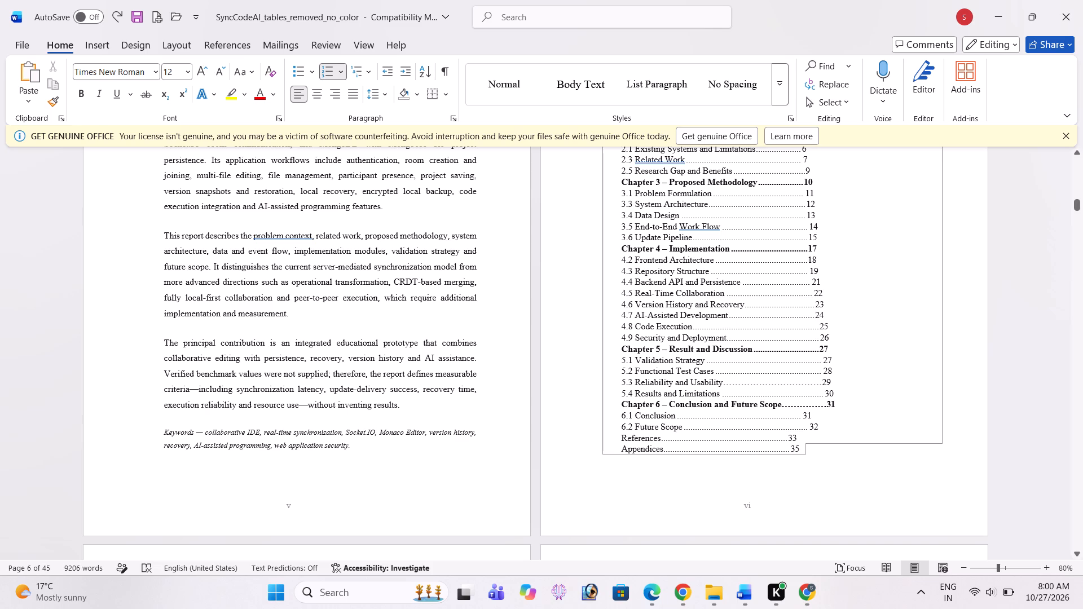
pyautogui.click(777, 315)
# Look over the front matter from the title page through to the List of Figures and List of Tables.
pyautogui.scroll(13, 789, 235)
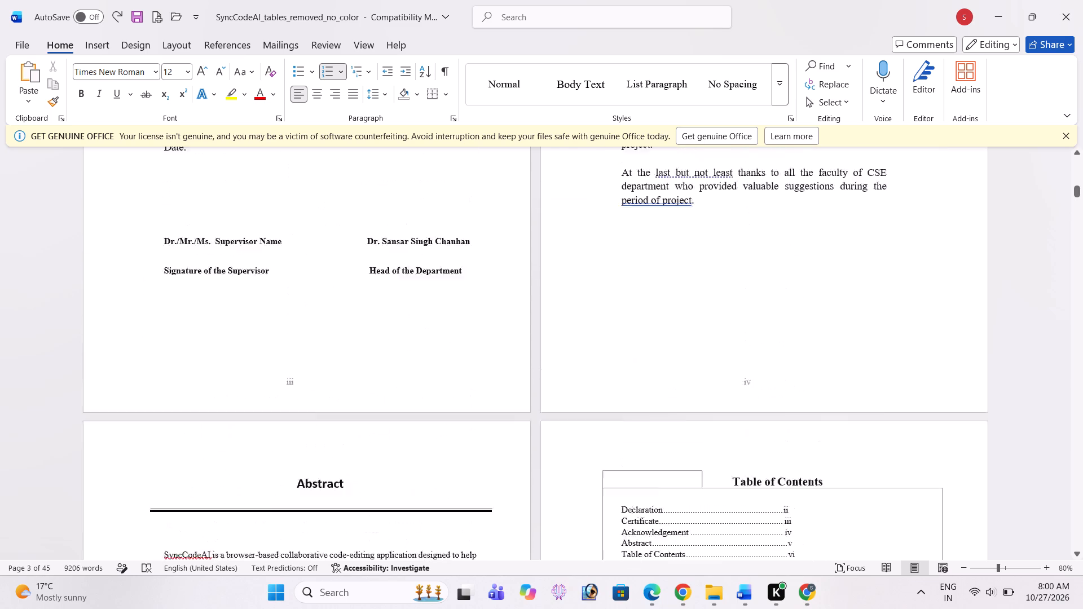
pyautogui.scroll(20, 789, 235)
pyautogui.scroll(-5, 789, 235)
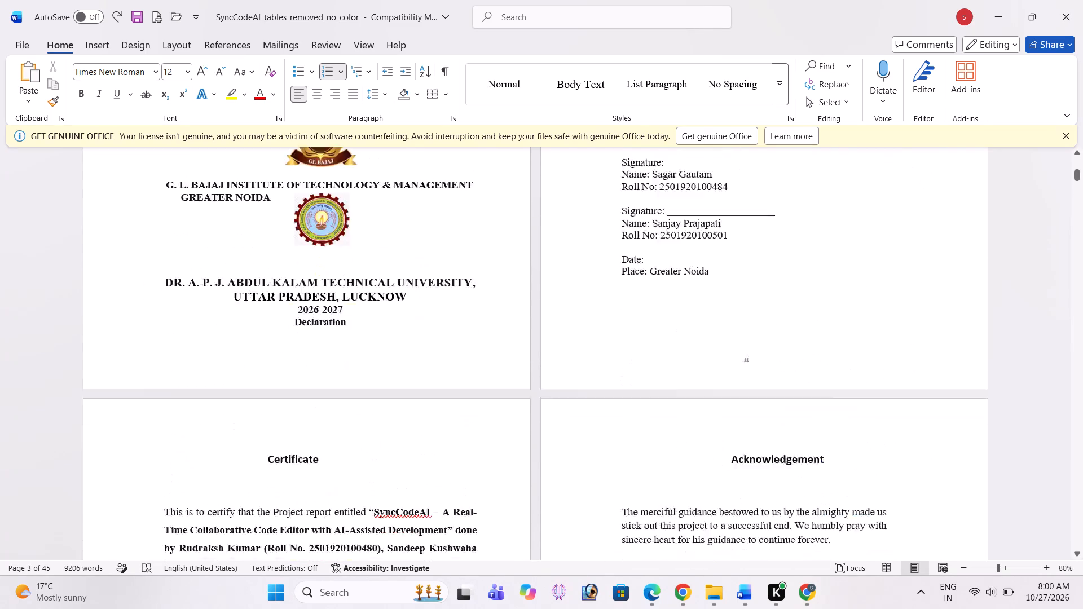
pyautogui.scroll(-20, 789, 235)
pyautogui.scroll(-5, 789, 235)
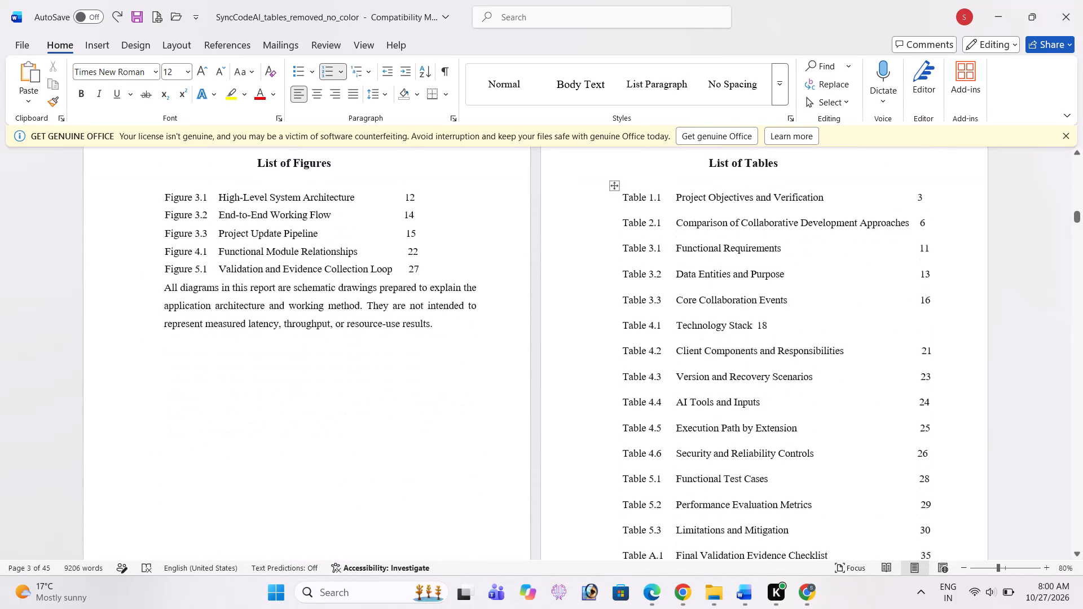
pyautogui.scroll(-1, 789, 235)
pyautogui.scroll(3, 789, 235)
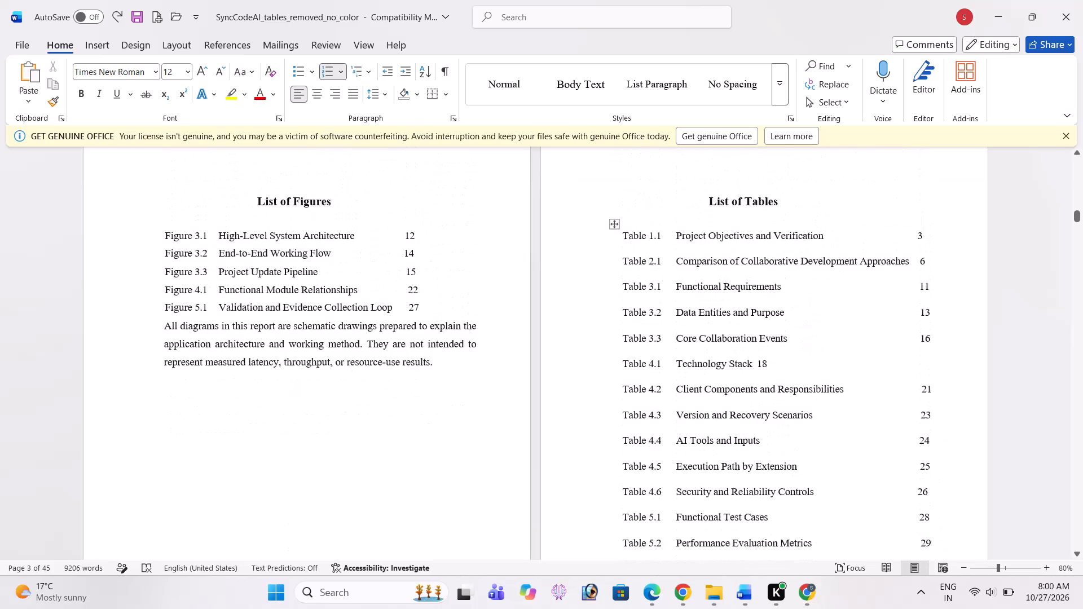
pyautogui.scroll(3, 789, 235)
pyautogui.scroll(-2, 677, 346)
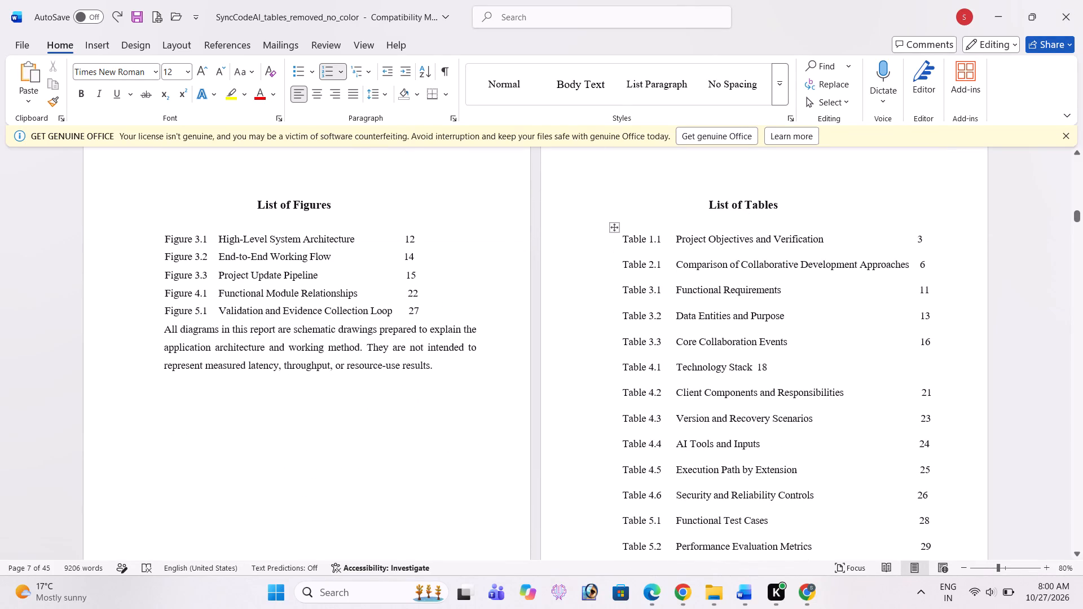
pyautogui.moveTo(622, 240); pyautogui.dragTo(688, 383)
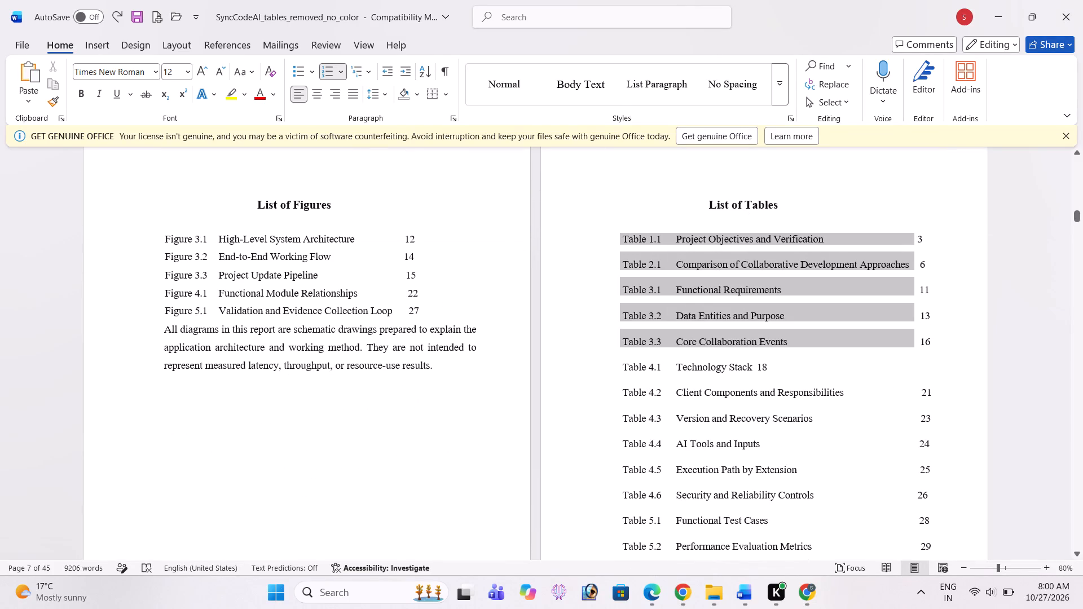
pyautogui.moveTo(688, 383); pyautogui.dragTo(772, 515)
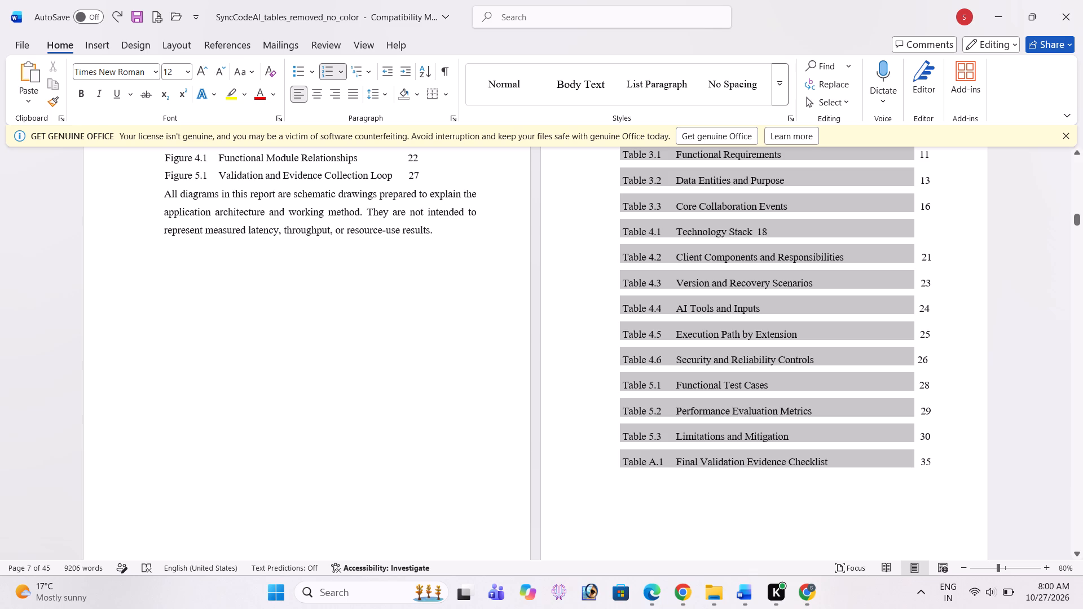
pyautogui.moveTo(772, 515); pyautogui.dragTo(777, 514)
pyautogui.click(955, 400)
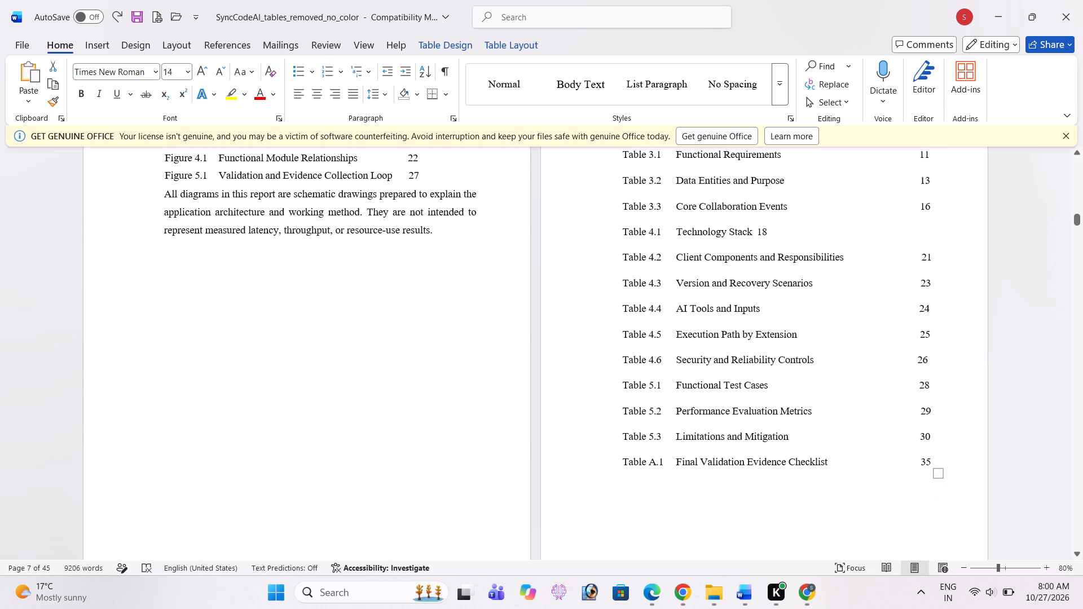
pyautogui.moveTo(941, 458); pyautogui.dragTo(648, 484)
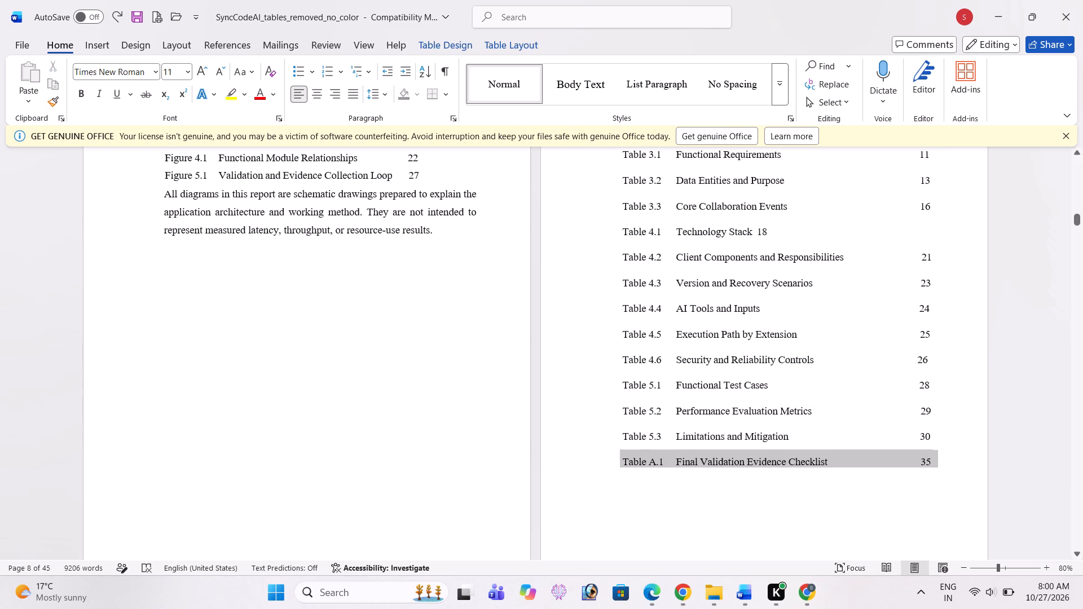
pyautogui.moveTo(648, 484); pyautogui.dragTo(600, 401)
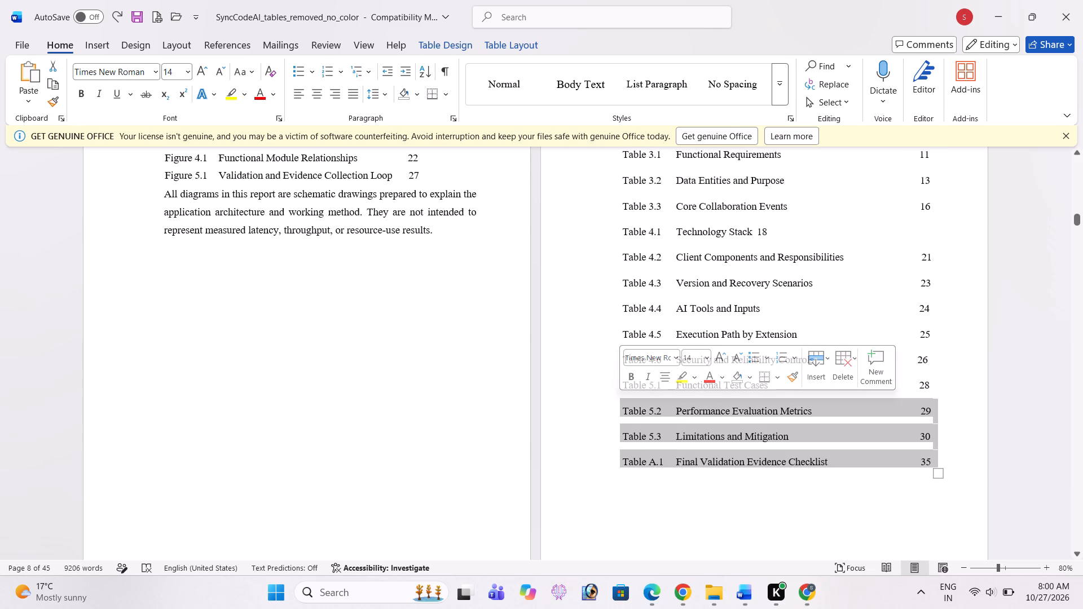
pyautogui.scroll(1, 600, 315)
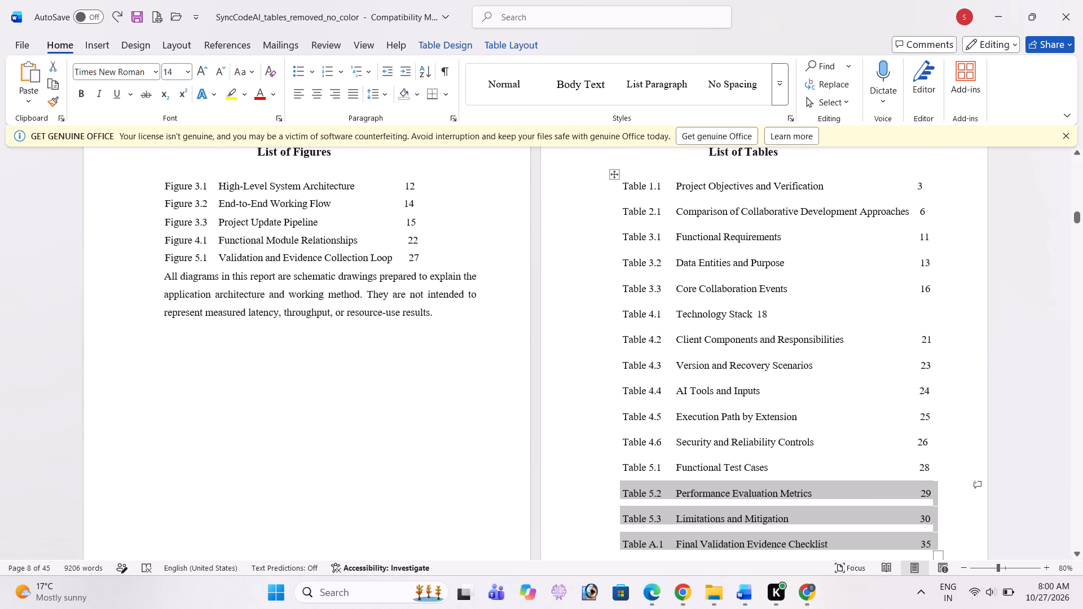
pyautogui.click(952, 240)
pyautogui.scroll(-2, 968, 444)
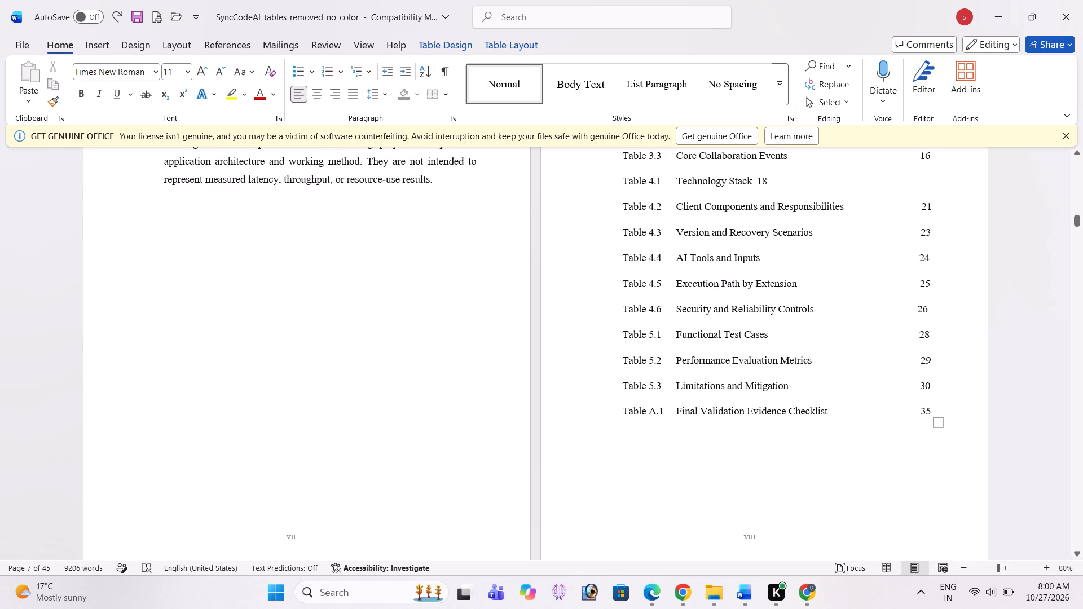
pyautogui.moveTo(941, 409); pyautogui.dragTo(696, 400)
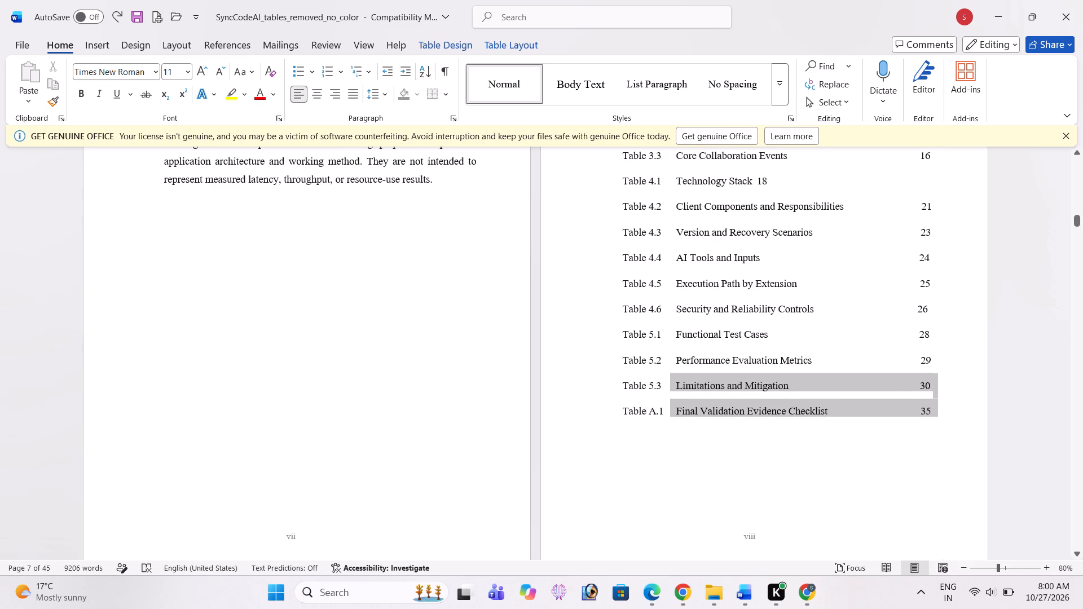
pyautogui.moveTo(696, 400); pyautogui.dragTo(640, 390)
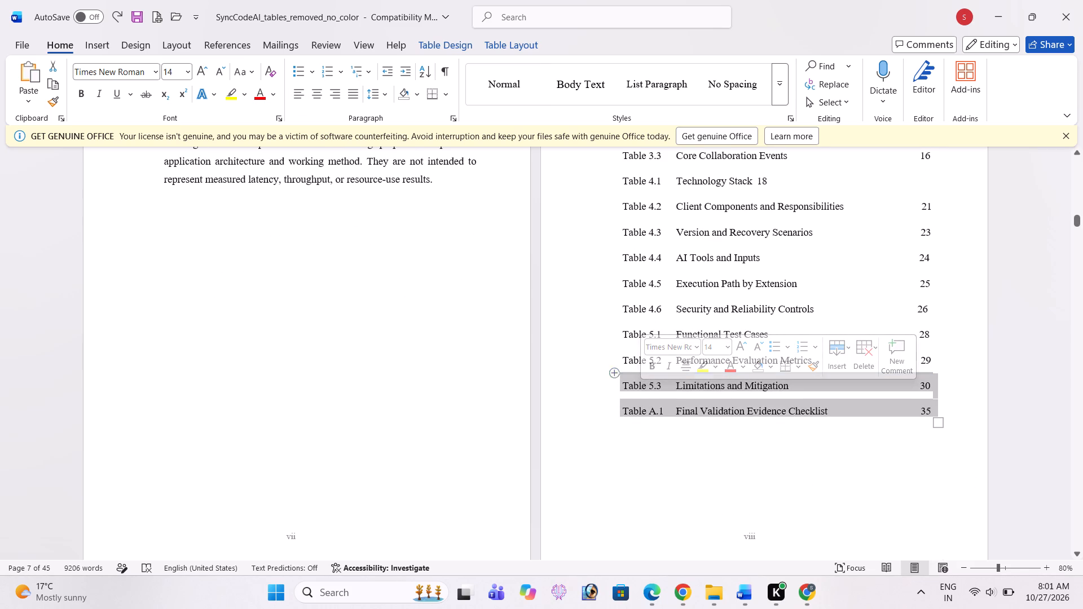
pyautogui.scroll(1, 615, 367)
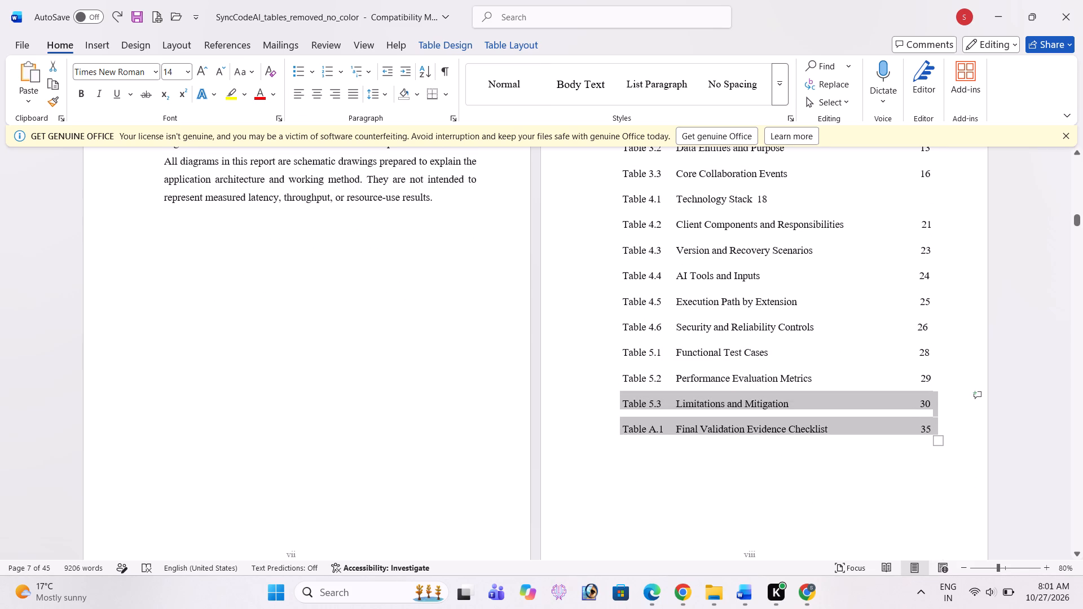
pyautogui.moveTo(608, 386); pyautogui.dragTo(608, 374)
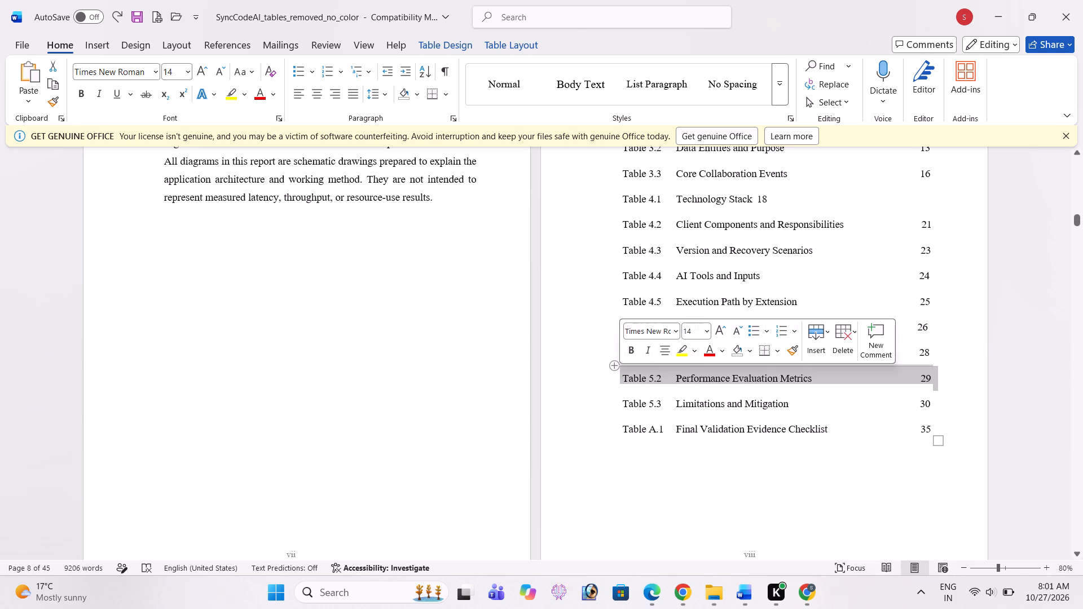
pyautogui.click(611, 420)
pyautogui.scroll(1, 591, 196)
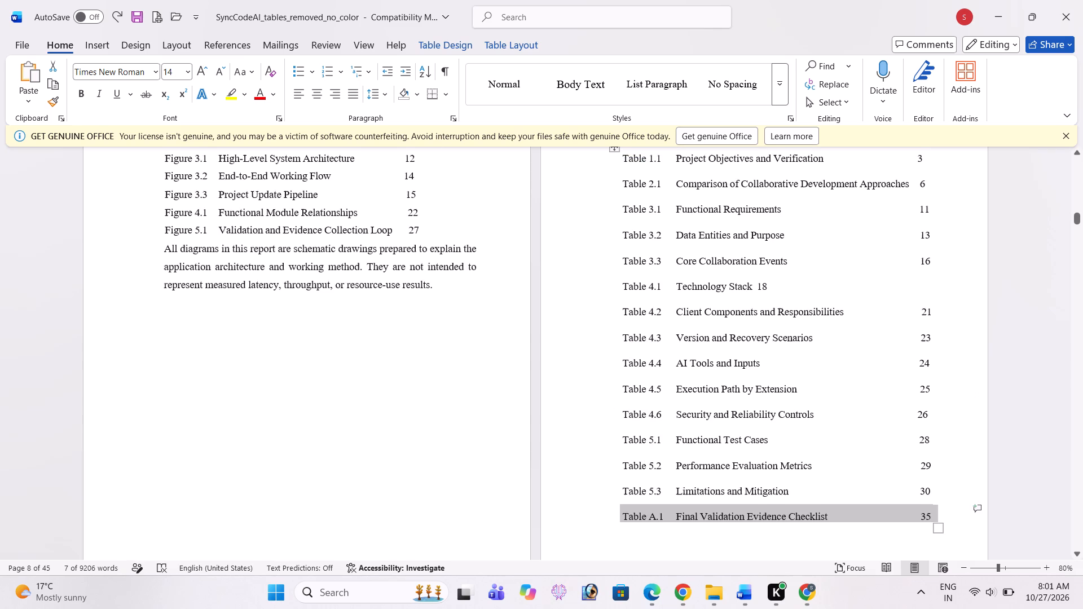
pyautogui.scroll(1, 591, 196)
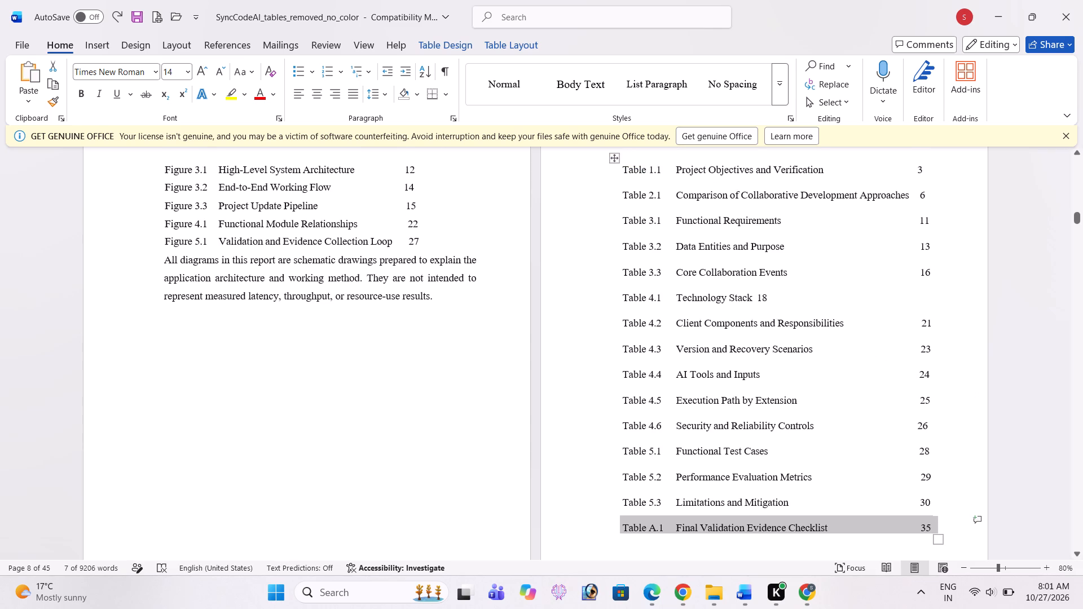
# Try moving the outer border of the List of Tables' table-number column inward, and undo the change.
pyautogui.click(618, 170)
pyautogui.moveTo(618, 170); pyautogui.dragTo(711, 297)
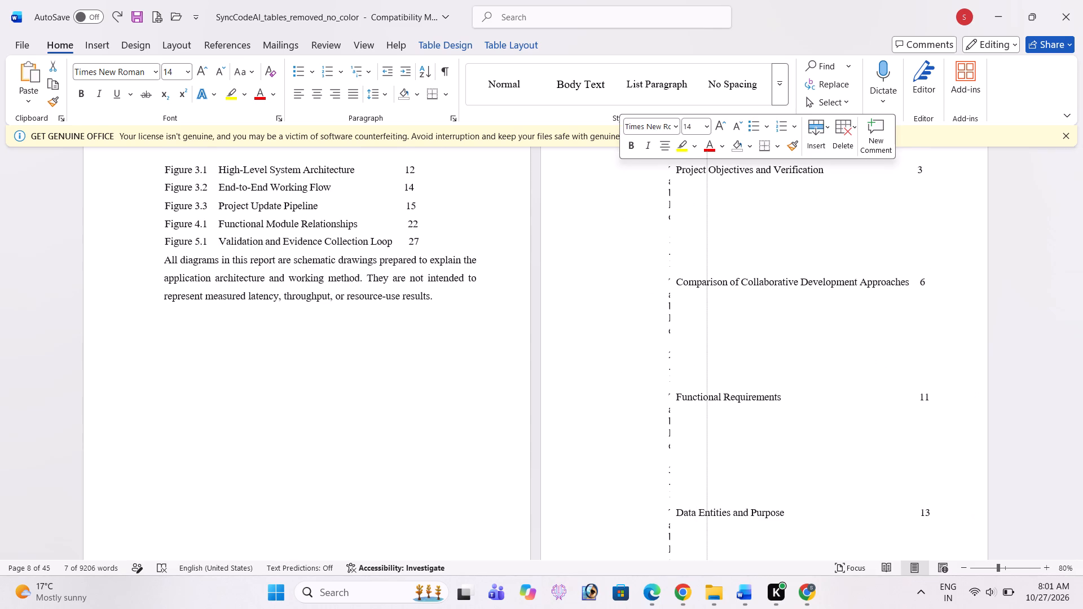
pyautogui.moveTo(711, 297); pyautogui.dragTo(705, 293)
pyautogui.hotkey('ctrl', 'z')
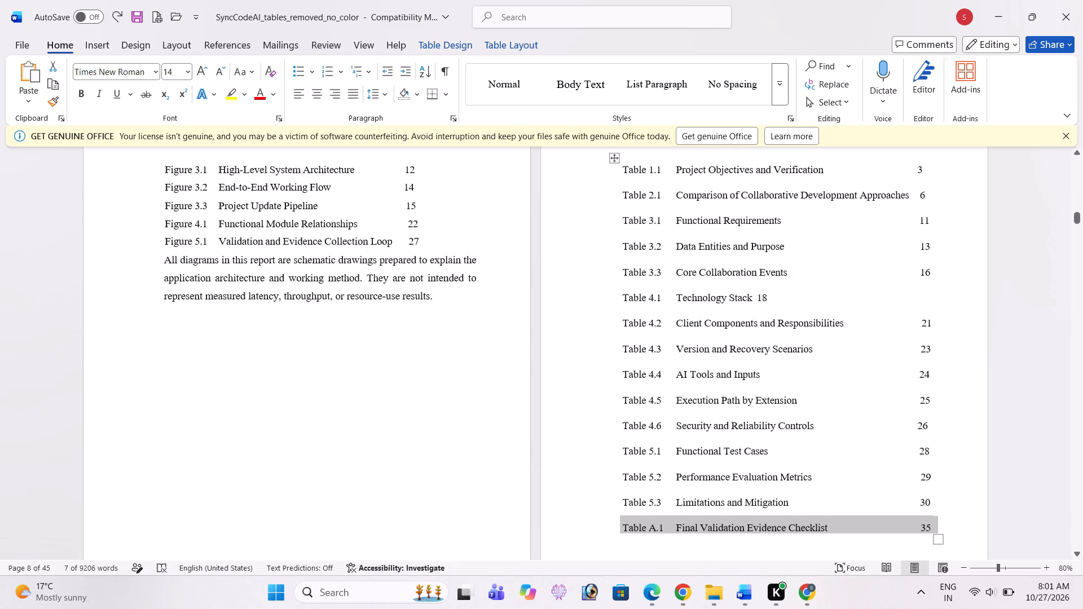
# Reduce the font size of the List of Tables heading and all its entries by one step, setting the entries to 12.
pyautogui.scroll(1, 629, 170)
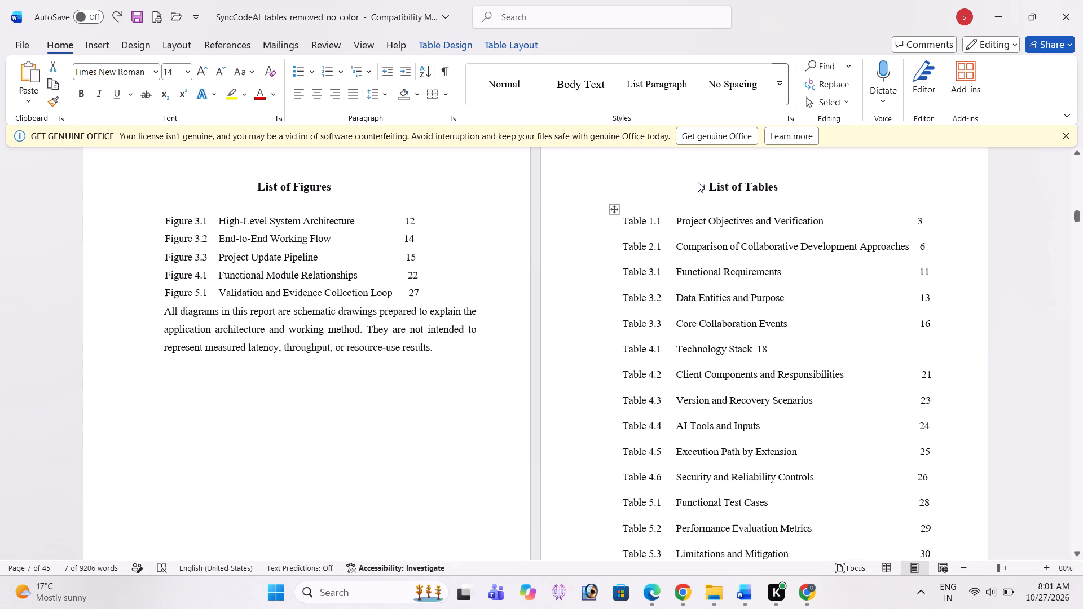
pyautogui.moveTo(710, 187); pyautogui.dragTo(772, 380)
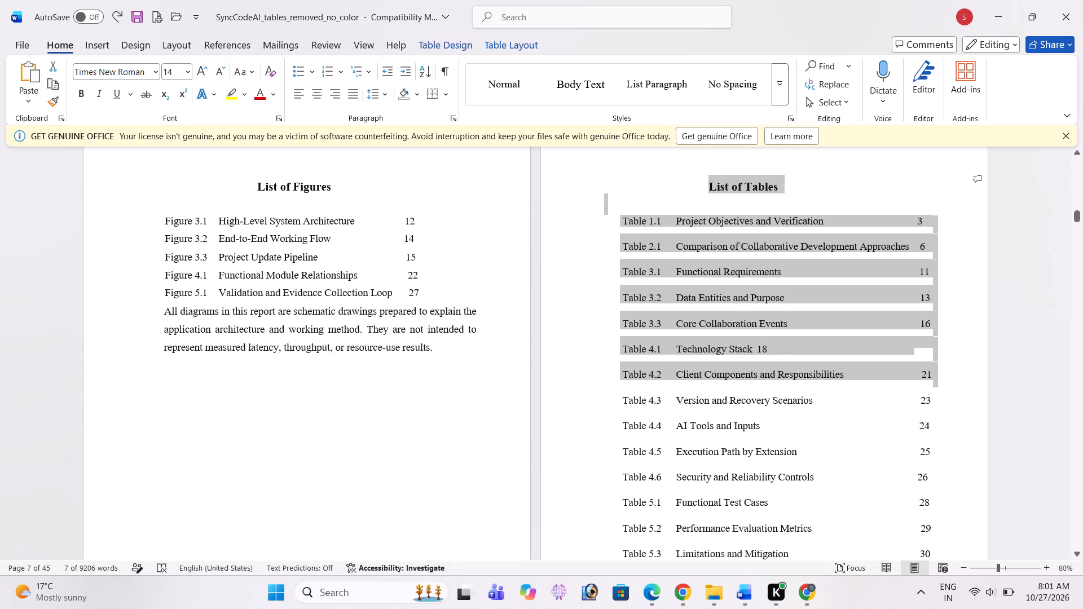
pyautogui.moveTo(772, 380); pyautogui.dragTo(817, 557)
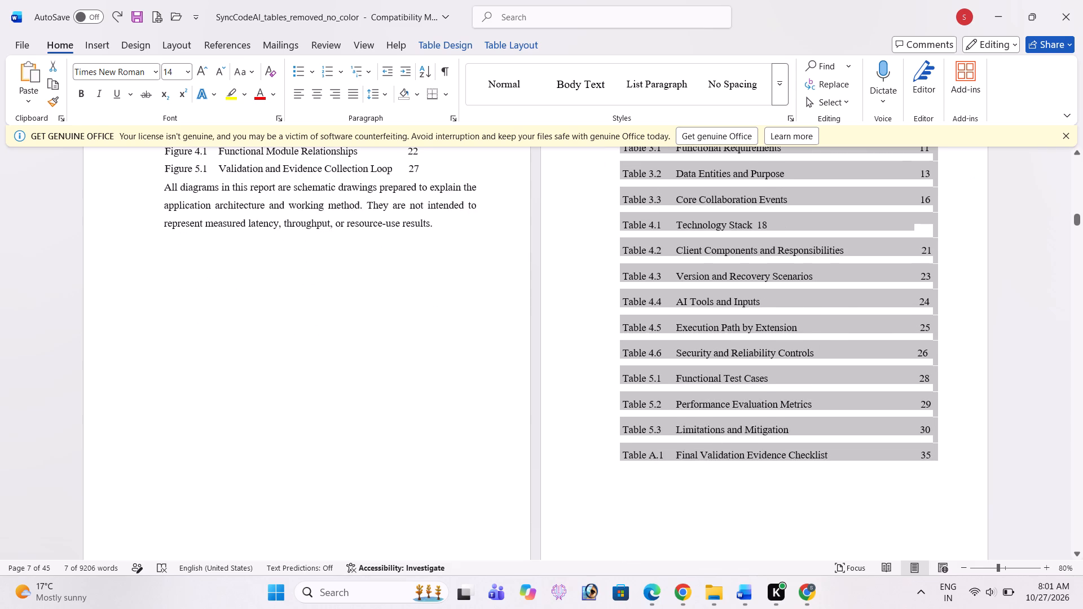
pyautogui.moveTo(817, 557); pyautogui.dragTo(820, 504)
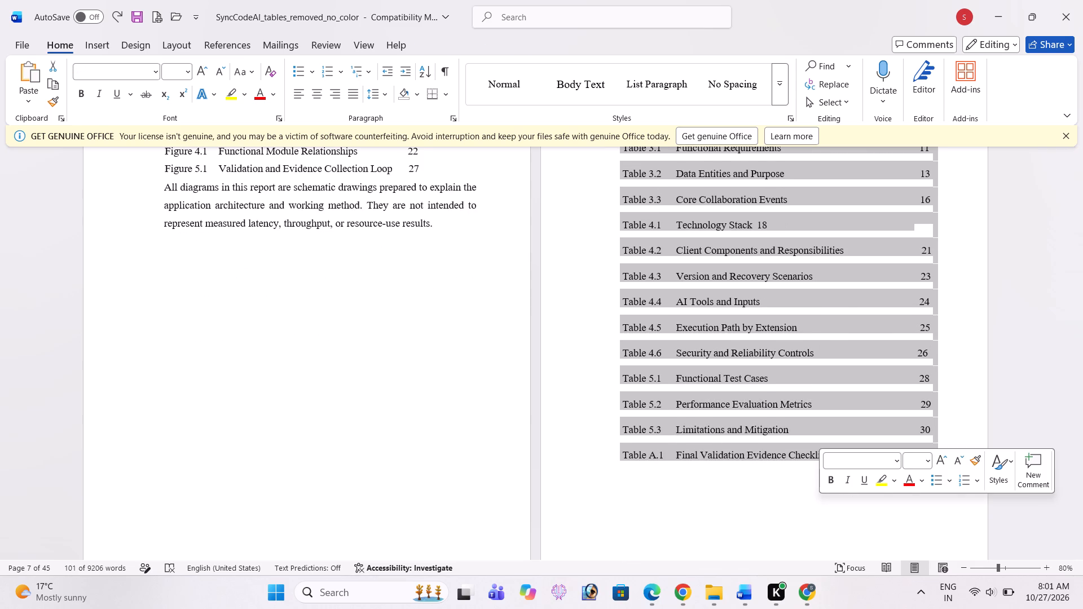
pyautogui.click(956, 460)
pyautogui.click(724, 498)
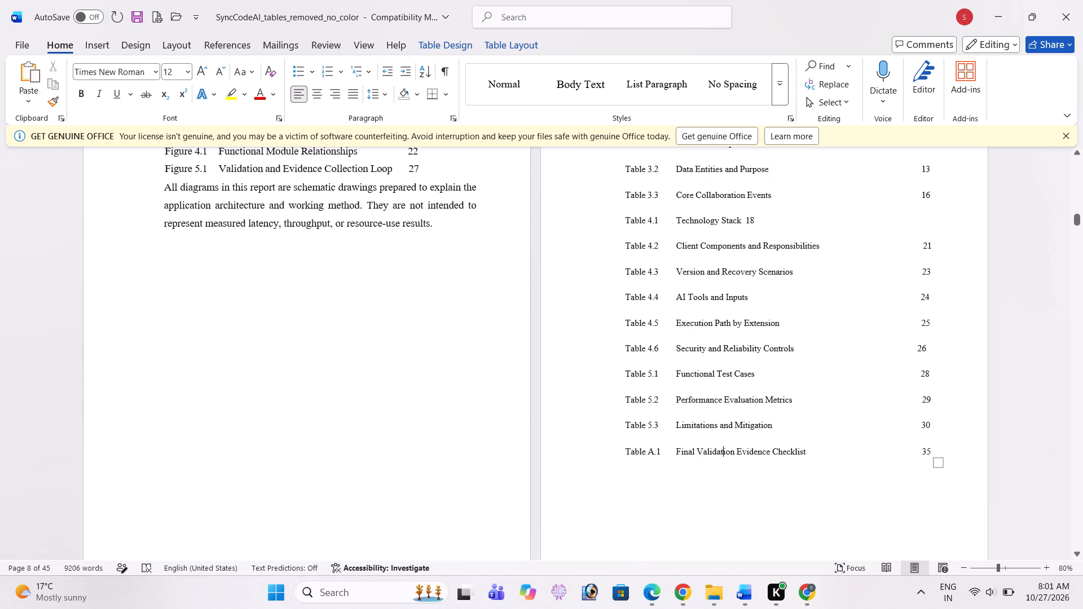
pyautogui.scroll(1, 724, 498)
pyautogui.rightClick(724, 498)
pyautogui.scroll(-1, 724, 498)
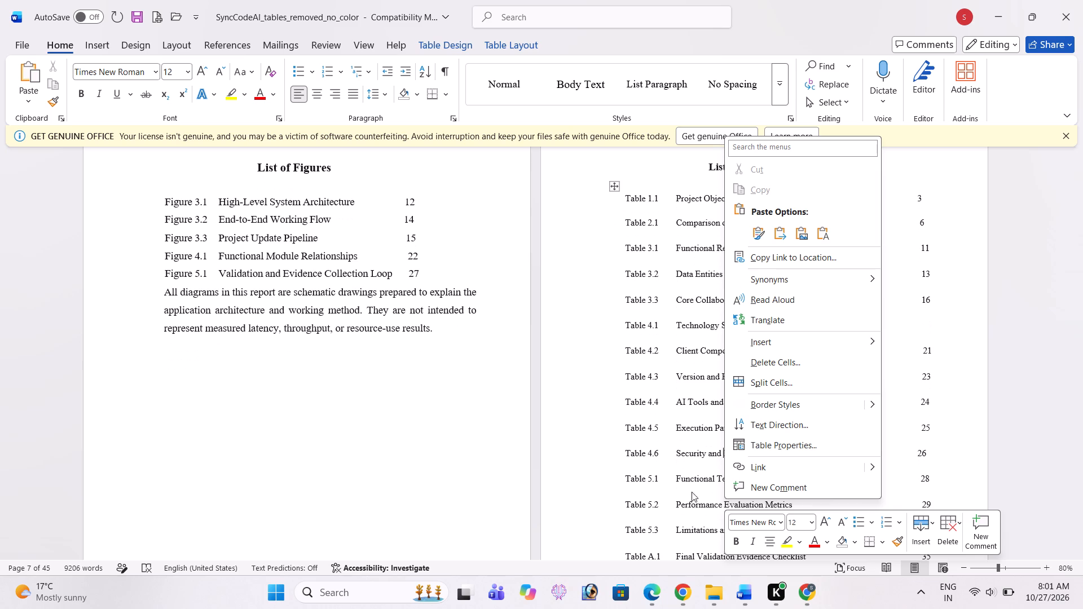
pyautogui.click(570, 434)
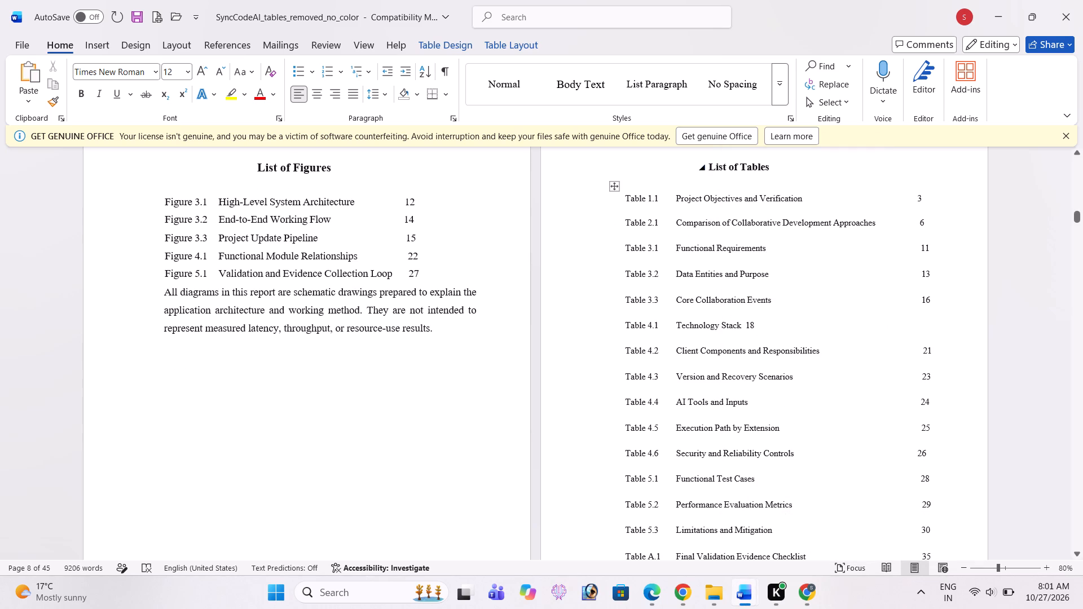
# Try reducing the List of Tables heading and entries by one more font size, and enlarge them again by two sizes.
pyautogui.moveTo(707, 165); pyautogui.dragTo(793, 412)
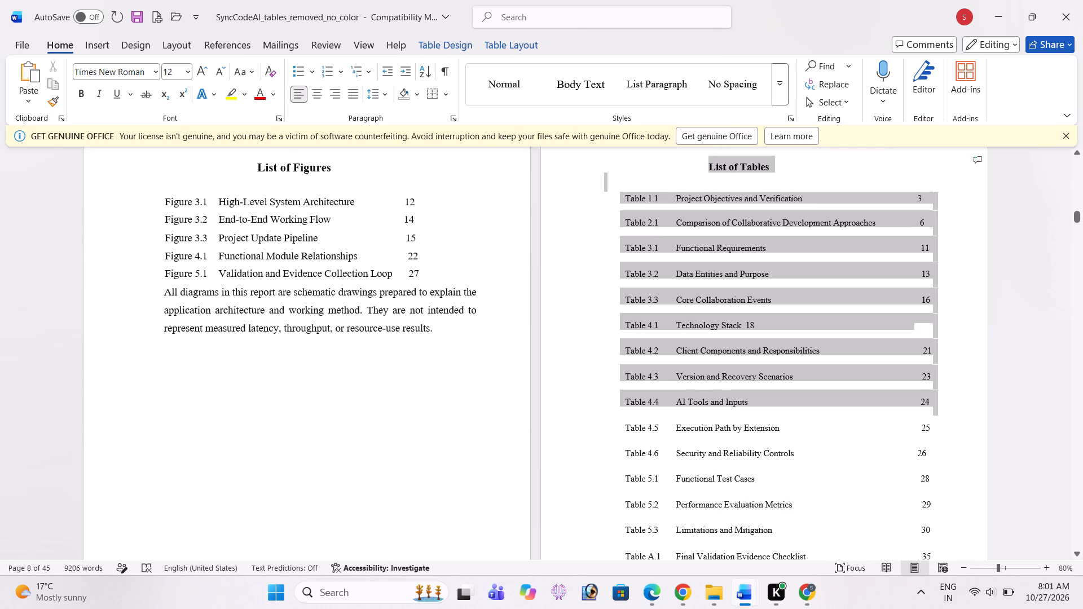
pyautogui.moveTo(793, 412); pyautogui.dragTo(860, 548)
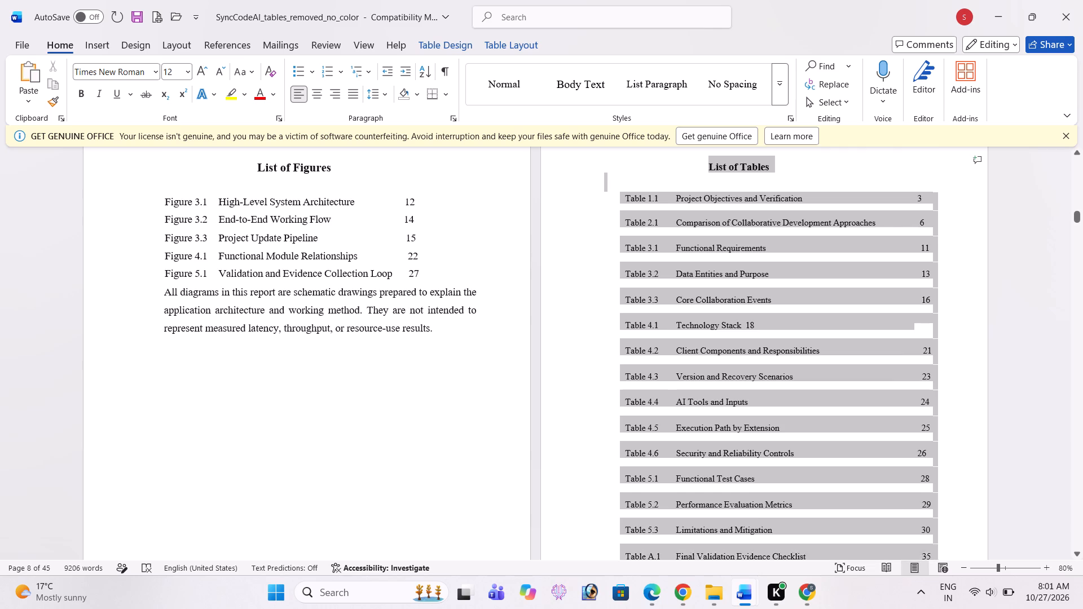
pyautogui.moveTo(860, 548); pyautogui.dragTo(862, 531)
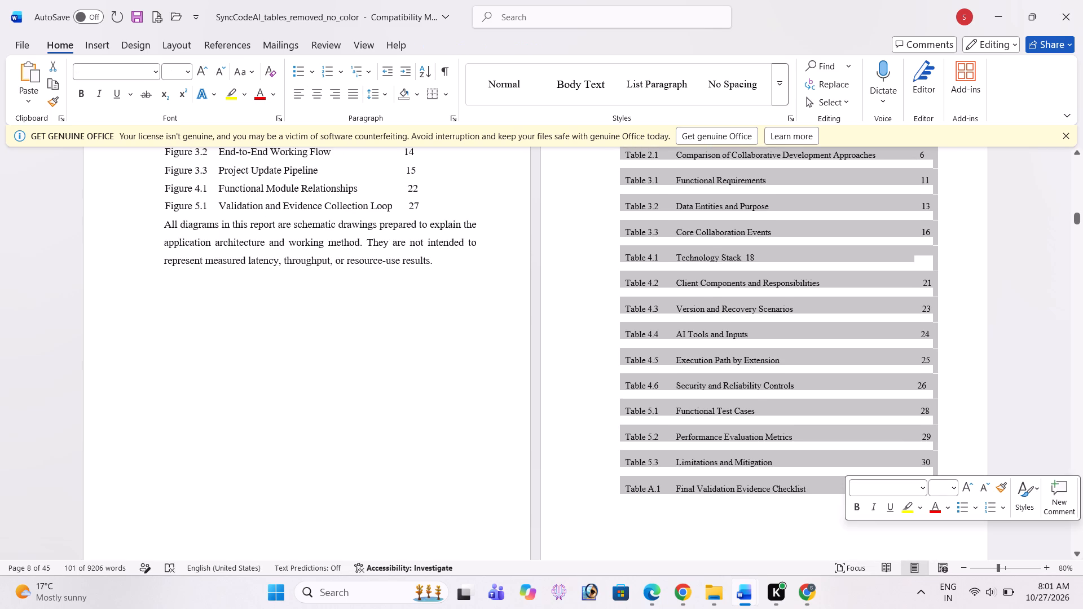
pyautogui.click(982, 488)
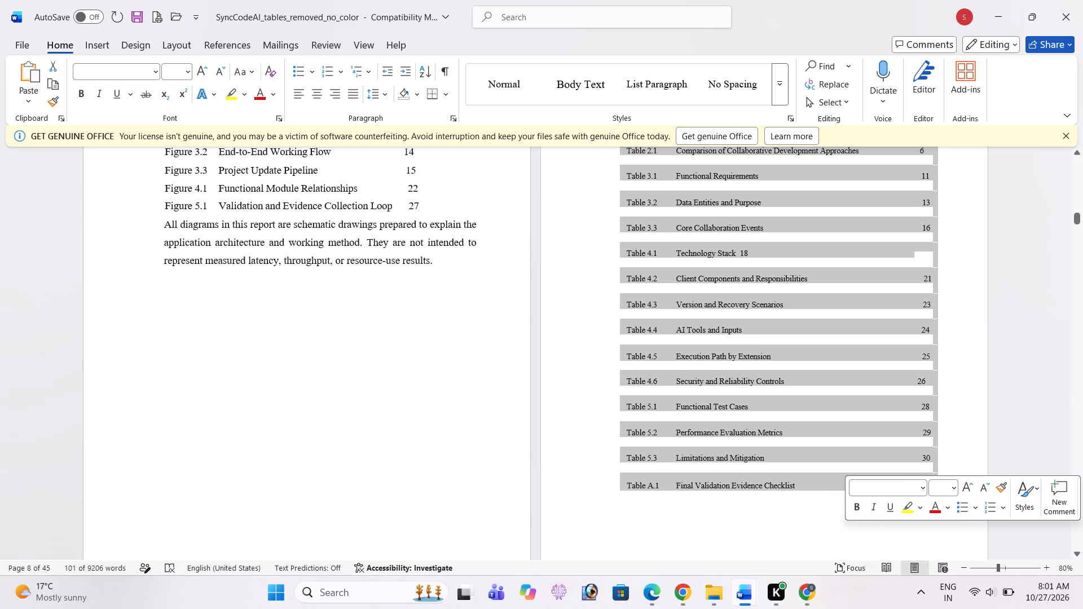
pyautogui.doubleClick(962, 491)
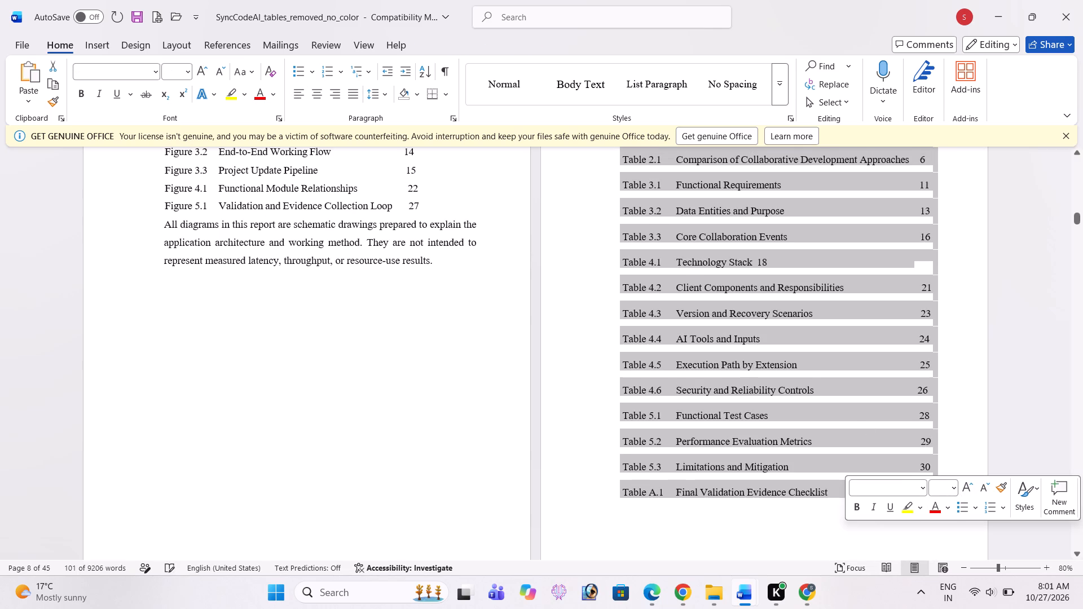
# Set the line spacing of the List of Tables heading and all its entries to 1.0.
pyautogui.click(389, 96)
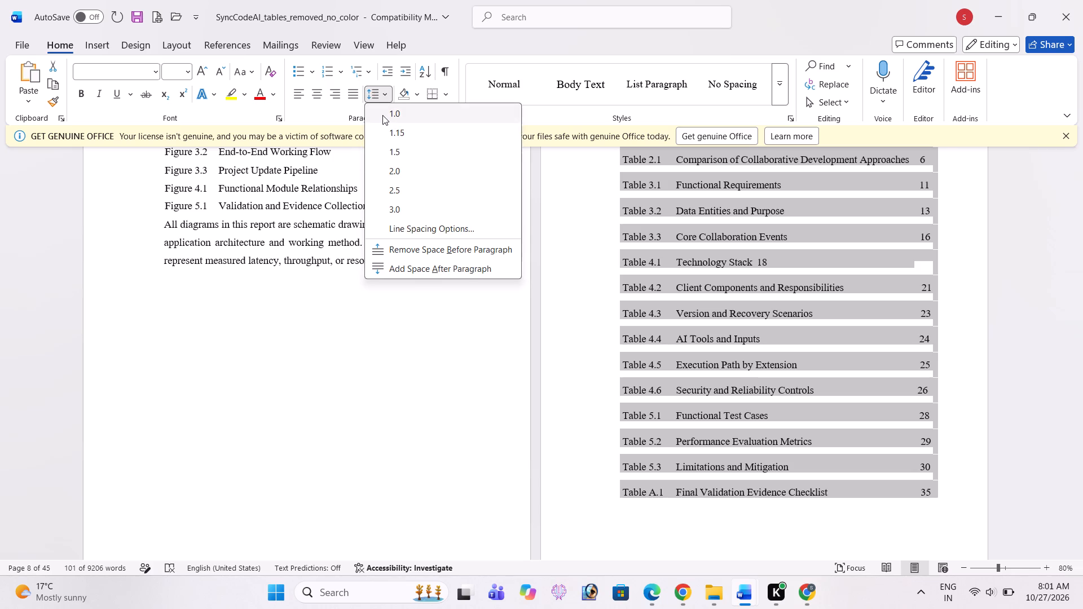
pyautogui.click(382, 116)
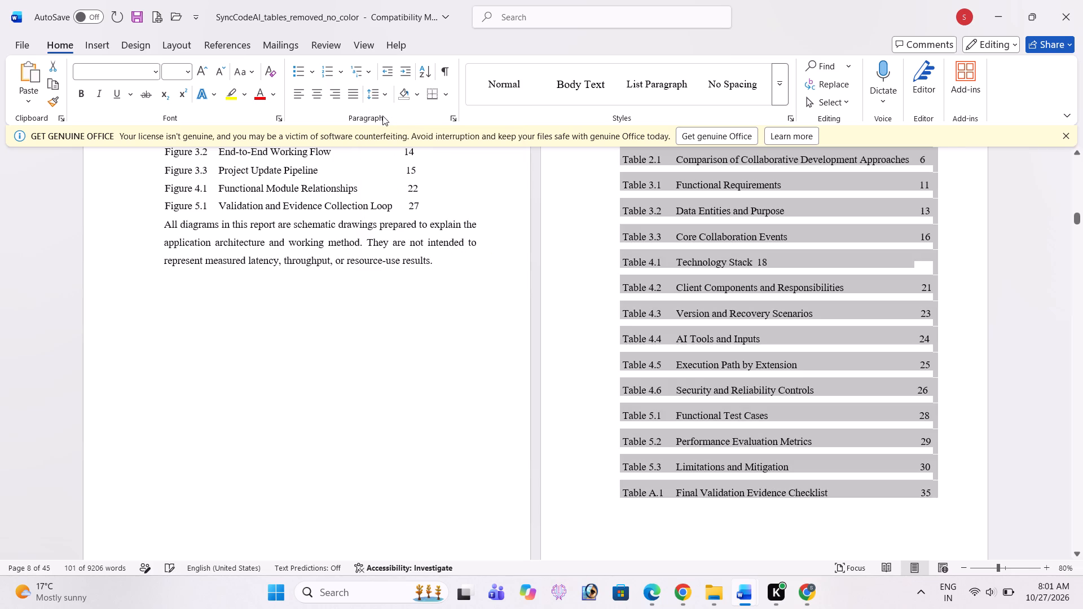
pyautogui.click(415, 95)
pyautogui.click(385, 91)
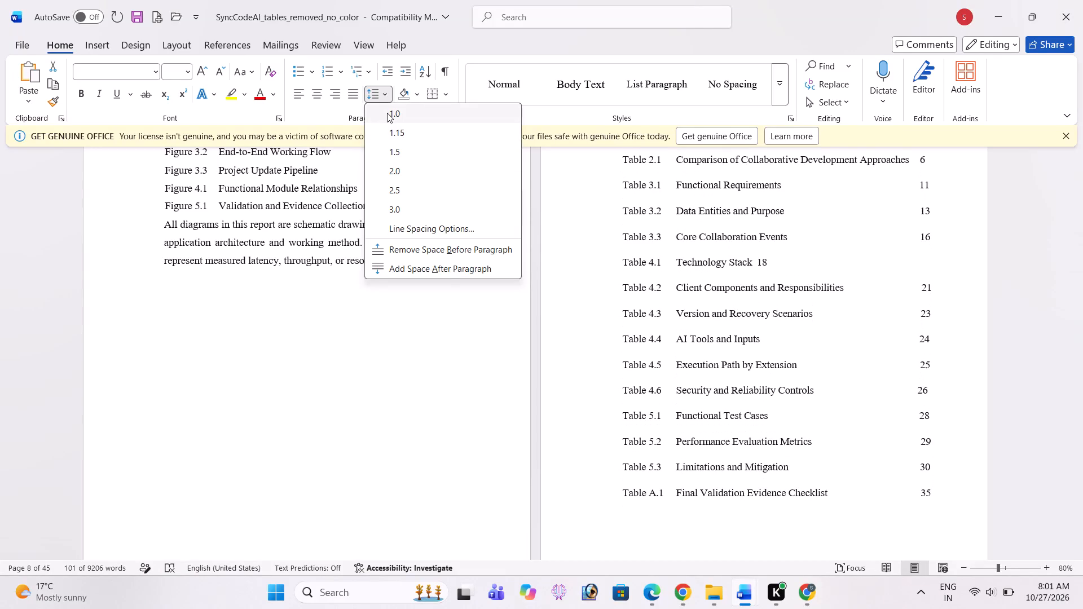
pyautogui.click(387, 113)
pyautogui.scroll(1, 492, 313)
pyautogui.click(492, 313)
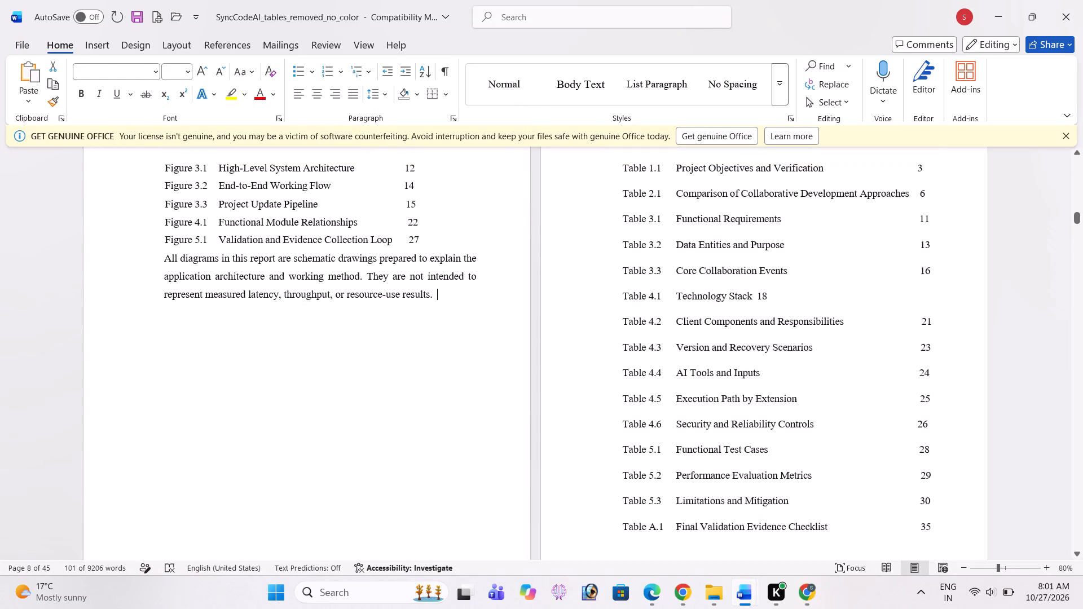
pyautogui.scroll(1, 492, 313)
pyautogui.scroll(-1, 492, 313)
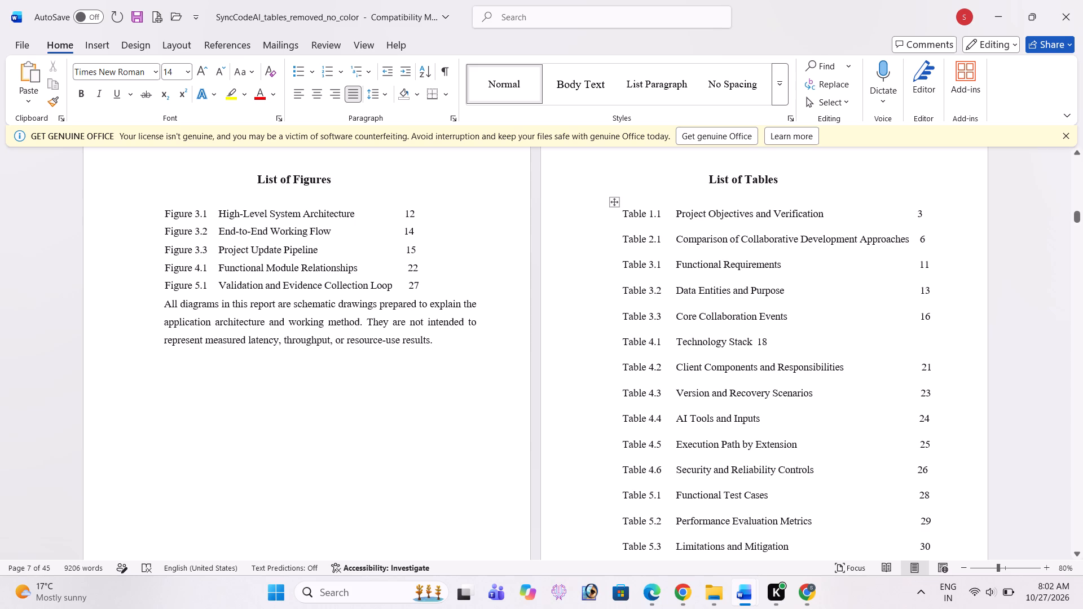
# Set the List of Tables heading and all entries to 0 pt before and after, single line spacing, and no space between same-style paragraphs.
pyautogui.click(716, 184)
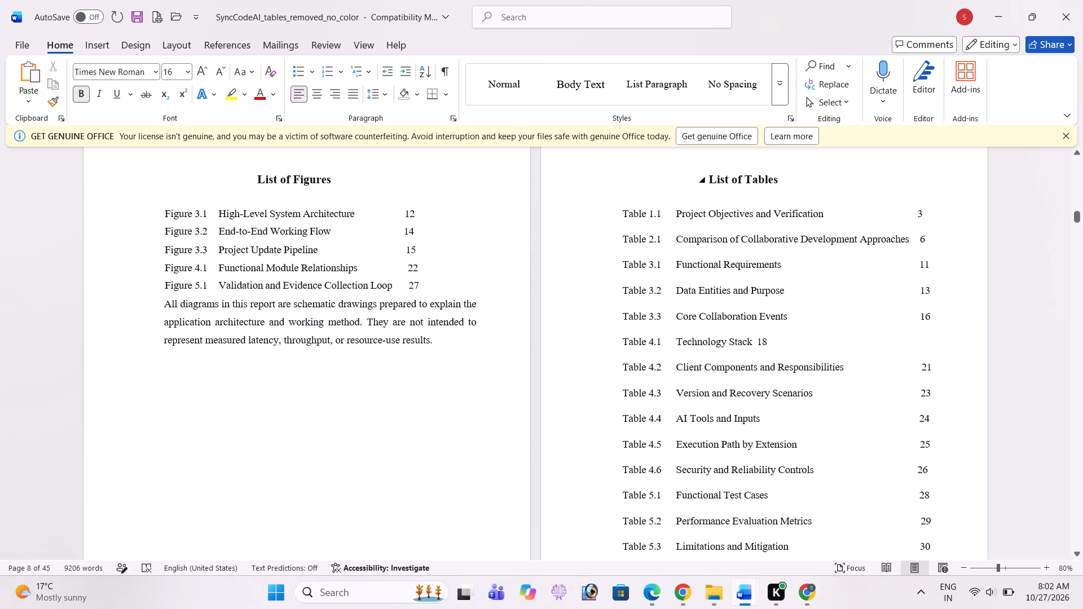
pyautogui.click(710, 180)
pyautogui.moveTo(710, 180); pyautogui.dragTo(760, 429)
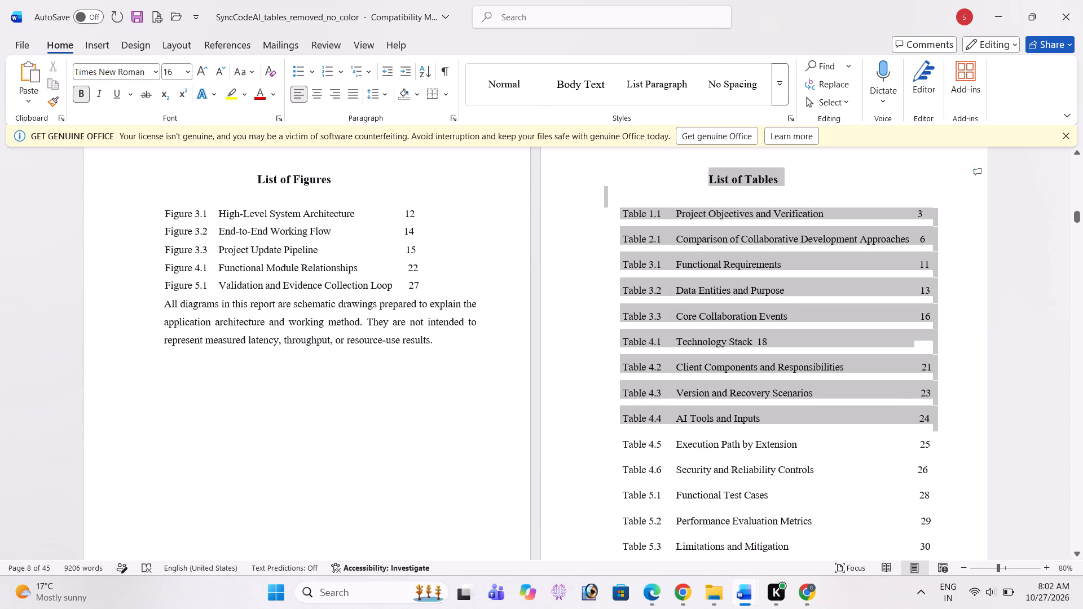
pyautogui.moveTo(760, 429); pyautogui.dragTo(779, 476)
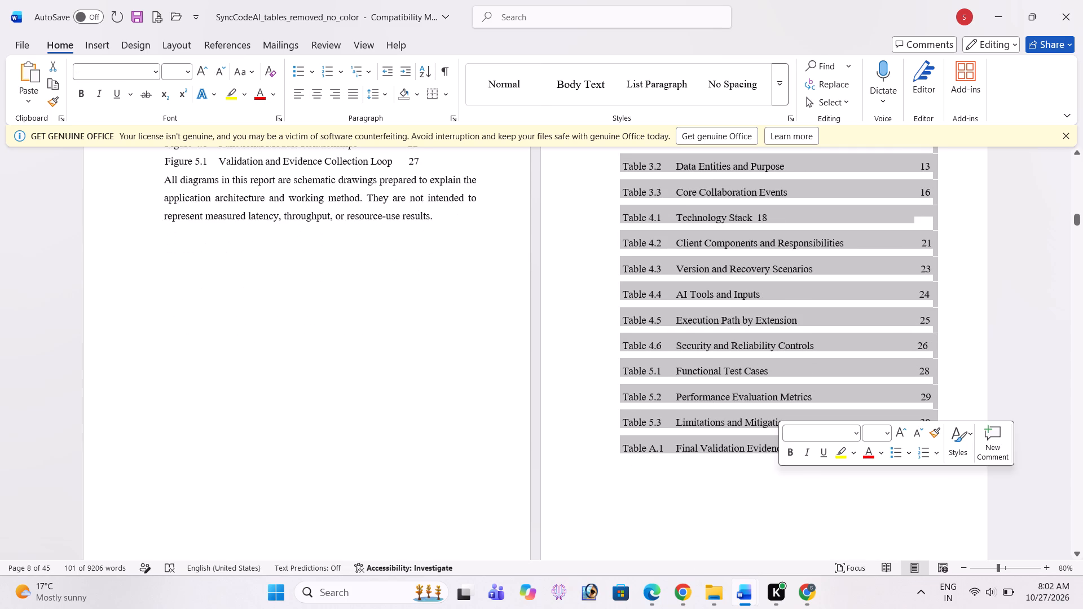
pyautogui.click(385, 95)
pyautogui.click(382, 226)
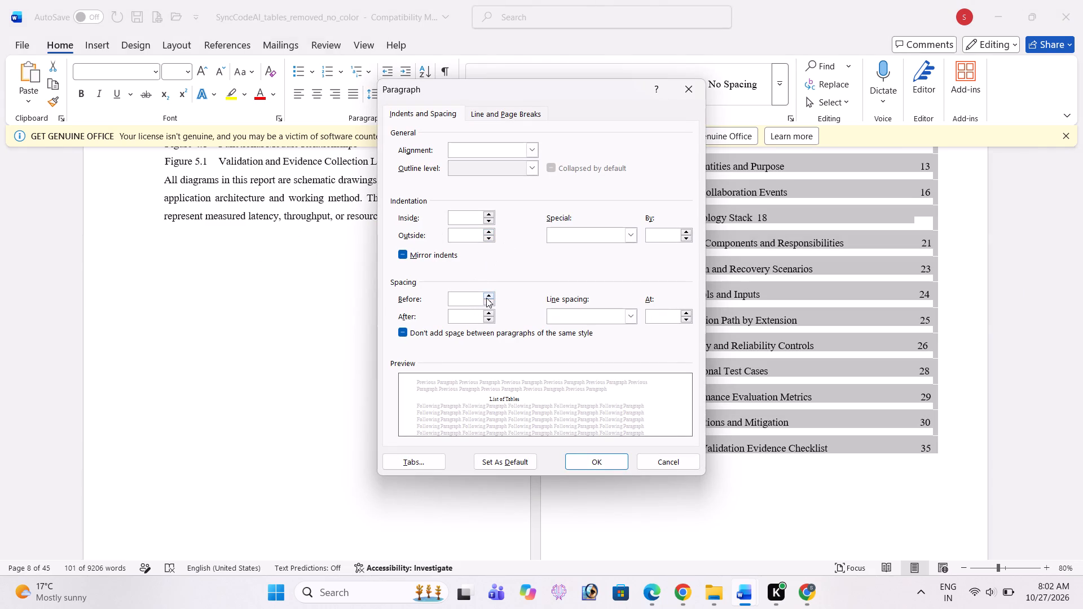
pyautogui.click(483, 297)
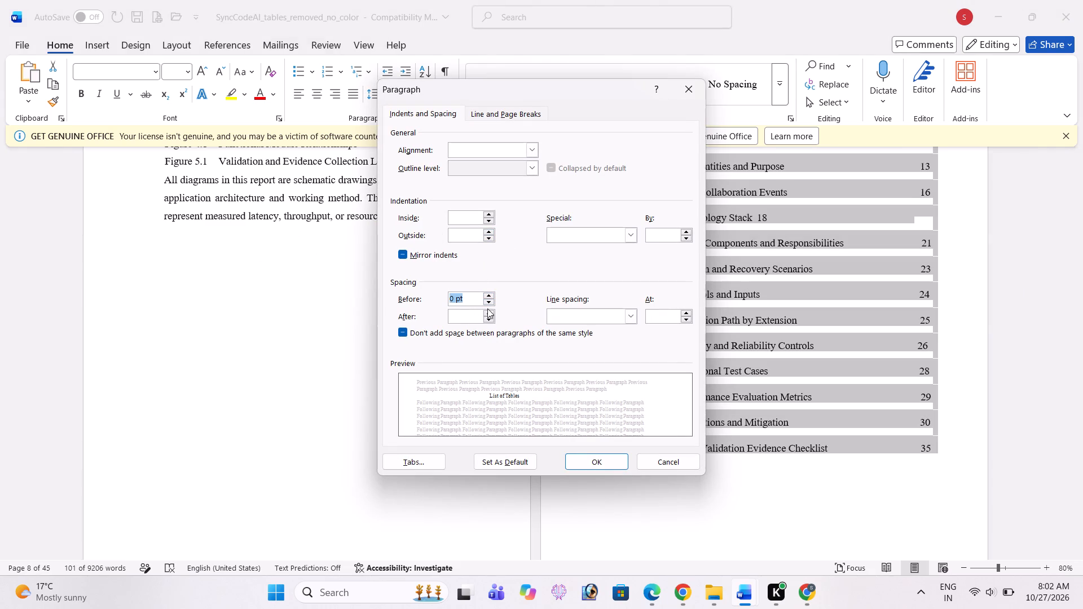
pyautogui.click(487, 310)
pyautogui.click(628, 319)
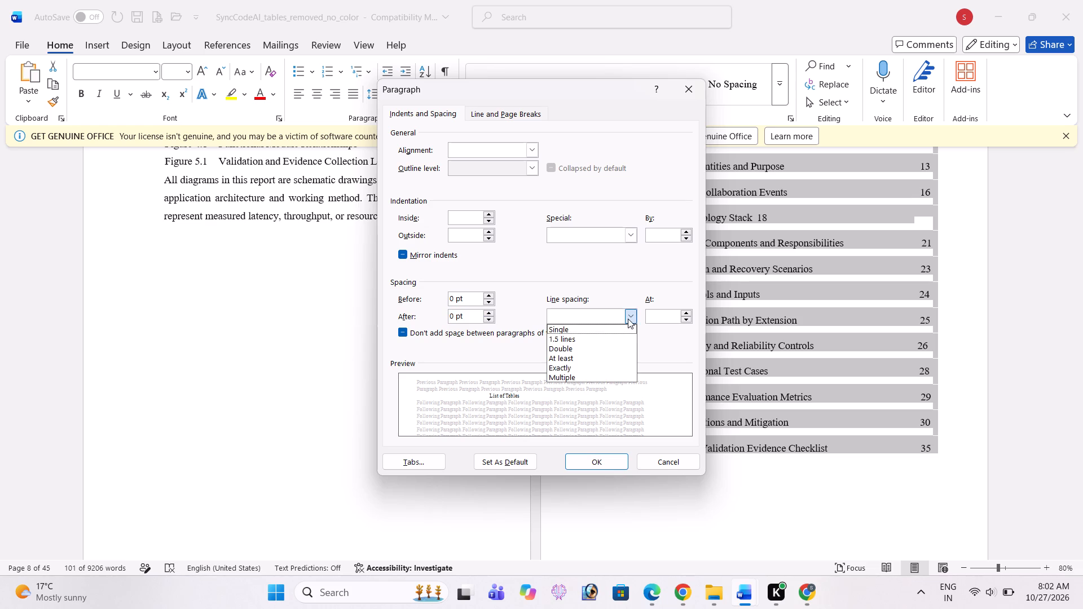
pyautogui.click(589, 332)
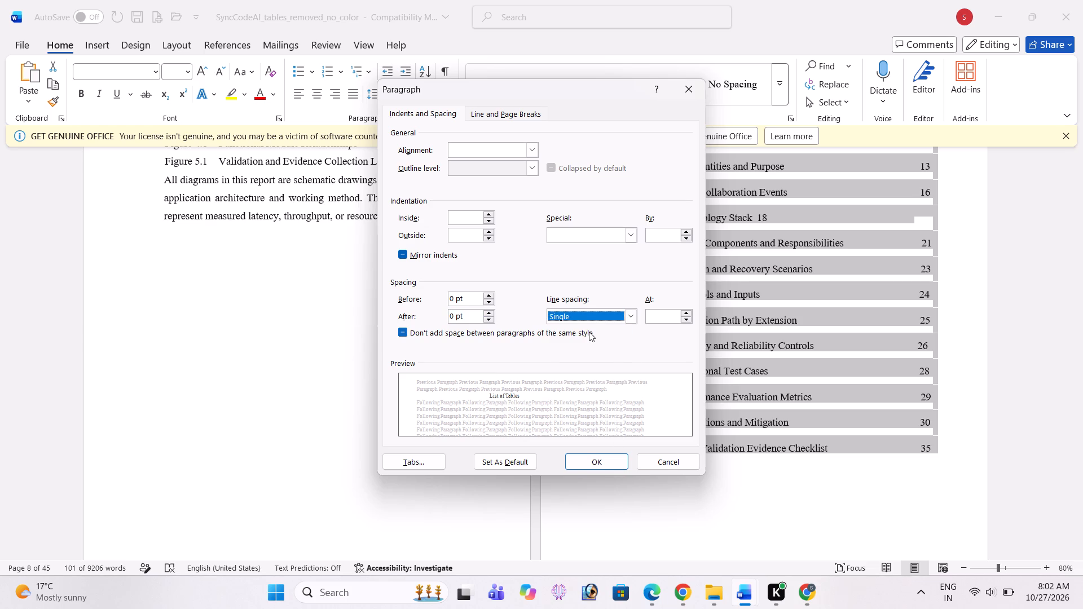
pyautogui.click(403, 331)
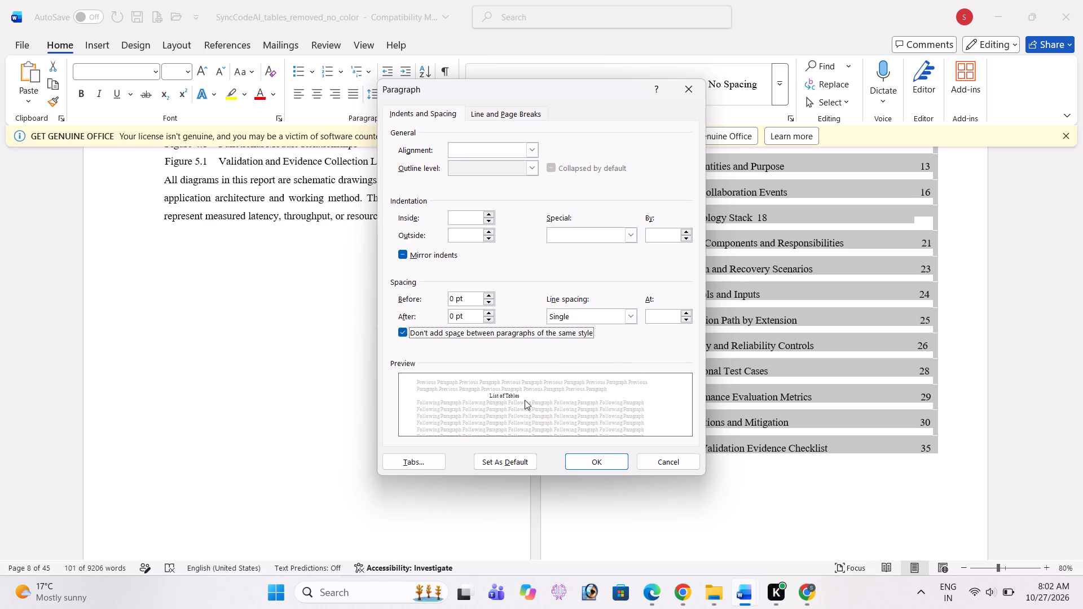
pyautogui.click(582, 462)
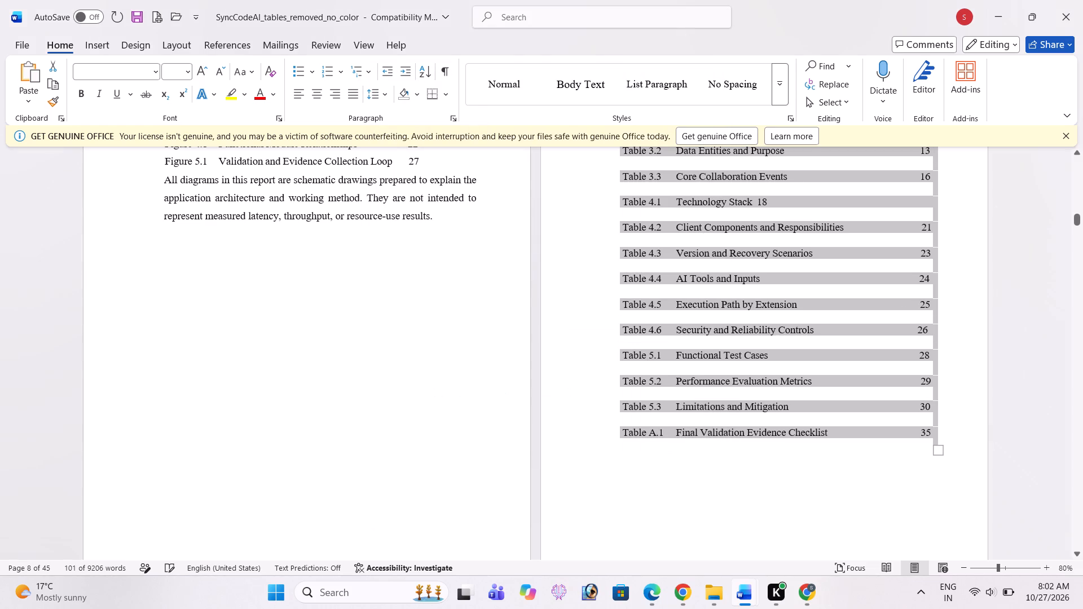
pyautogui.click(647, 509)
pyautogui.scroll(2, 647, 509)
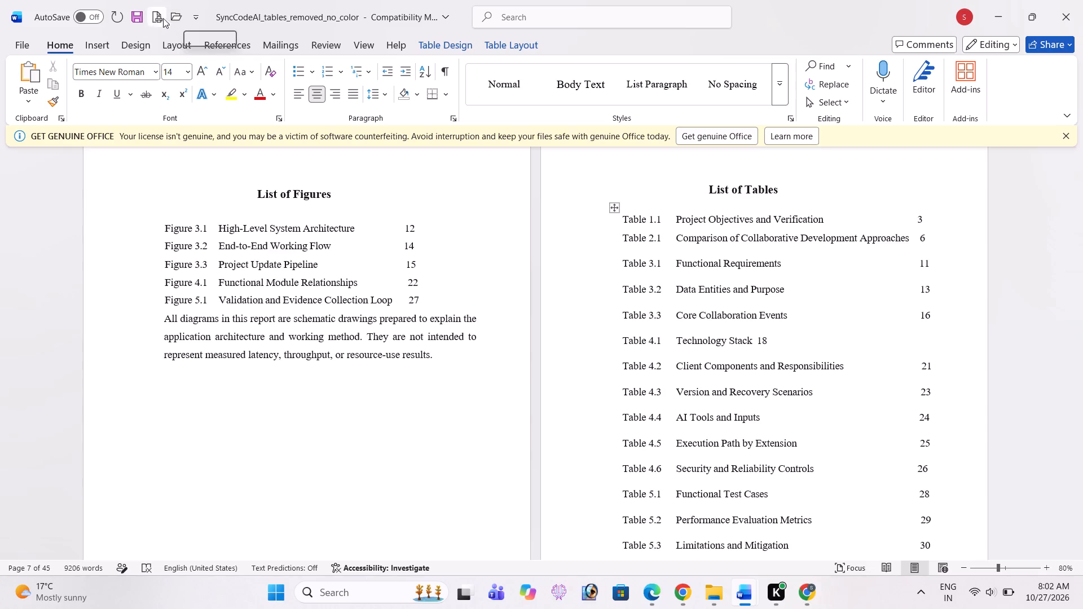
# Save the report as a Word document (.docx) in Downloads under the name SyncCodeAI_tables_removed_no_color.
pyautogui.click(182, 17)
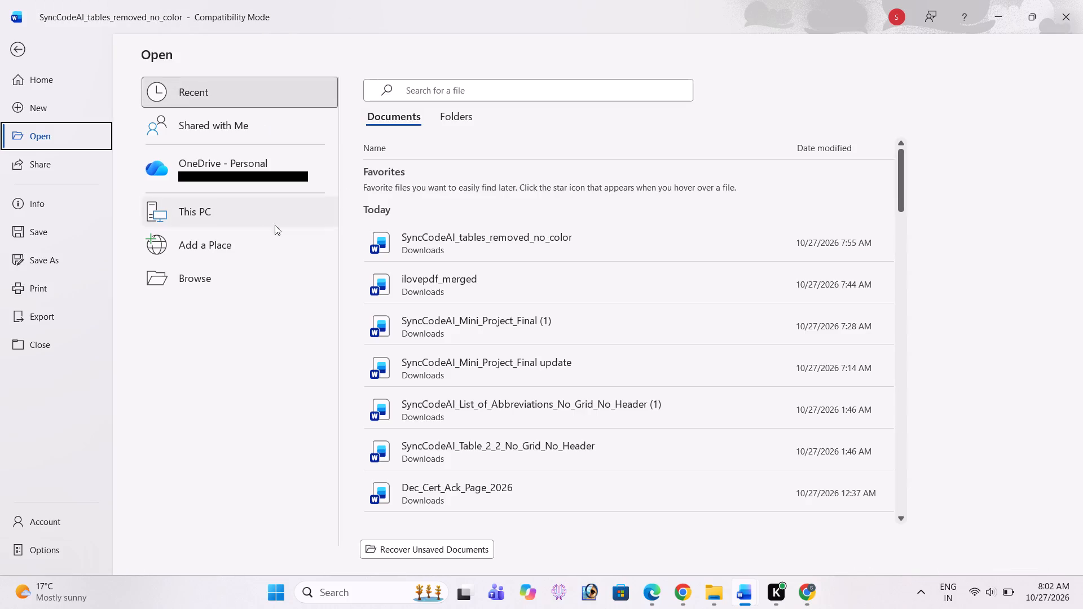
pyautogui.click(37, 258)
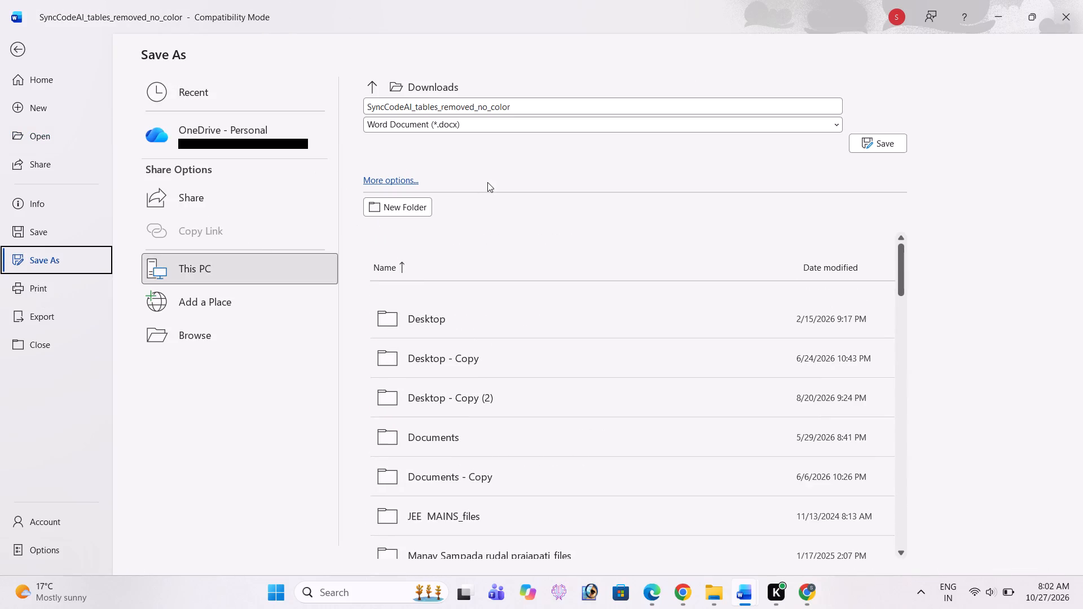
pyautogui.click(857, 148)
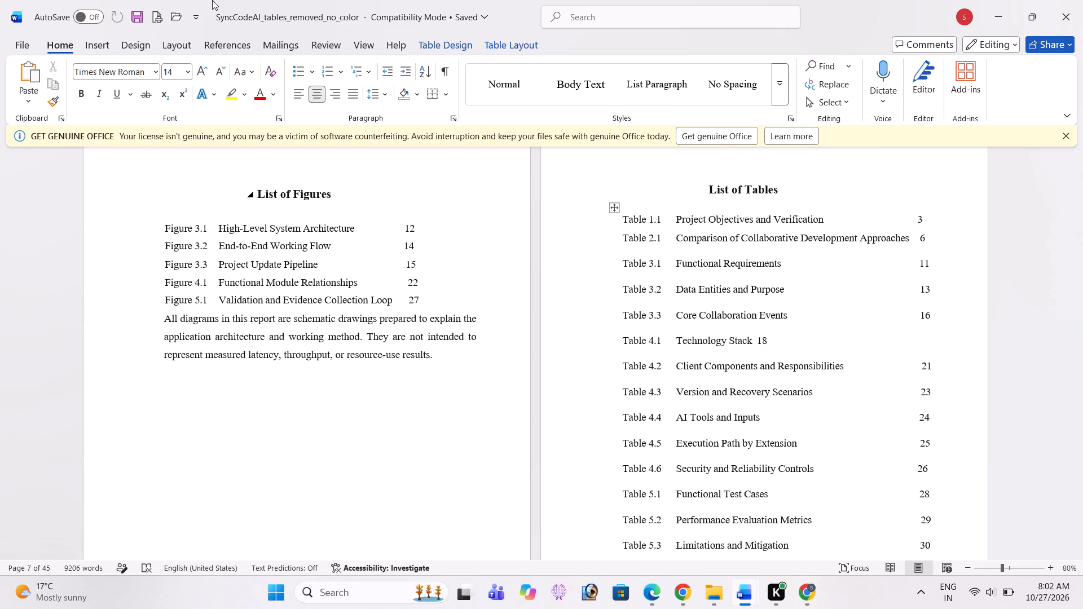
# Export the report as a PDF named SyncCodeAI_tables_removed_no_color.
pyautogui.click(193, 13)
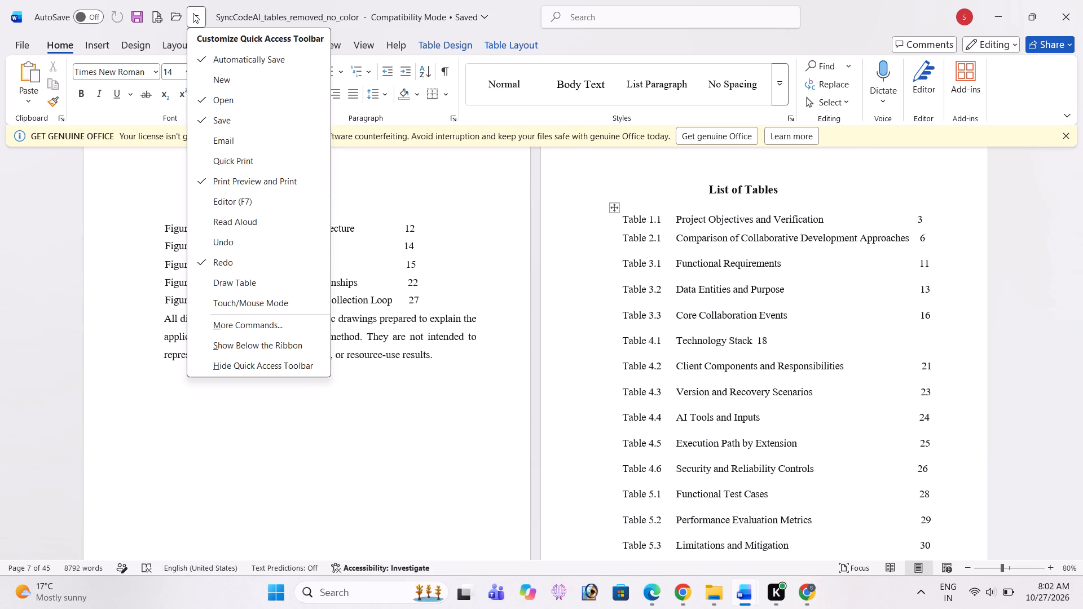
pyautogui.click(169, 12)
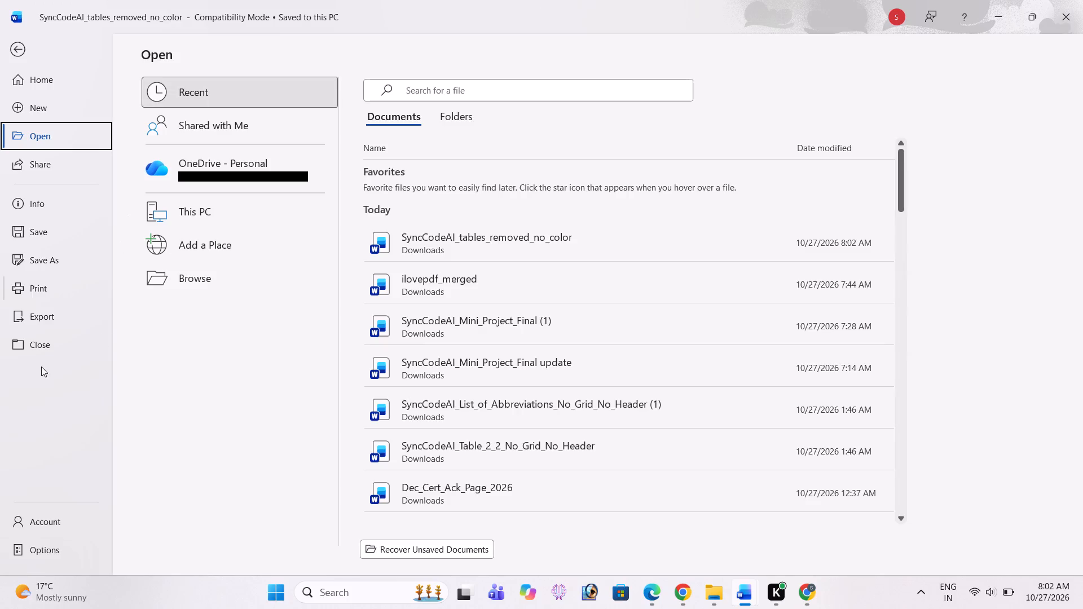
pyautogui.click(56, 321)
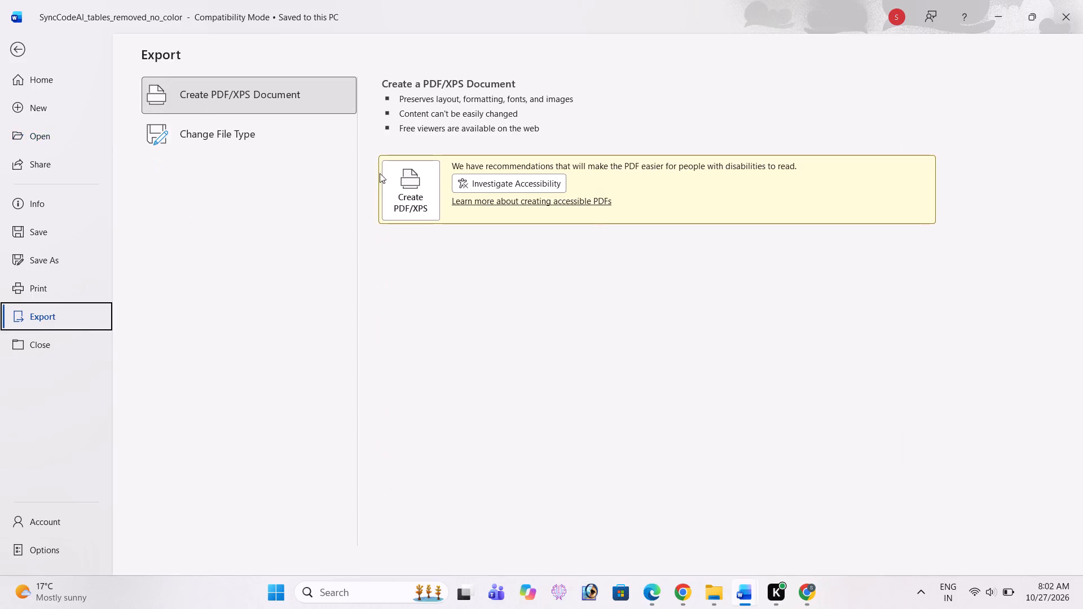
pyautogui.click(425, 179)
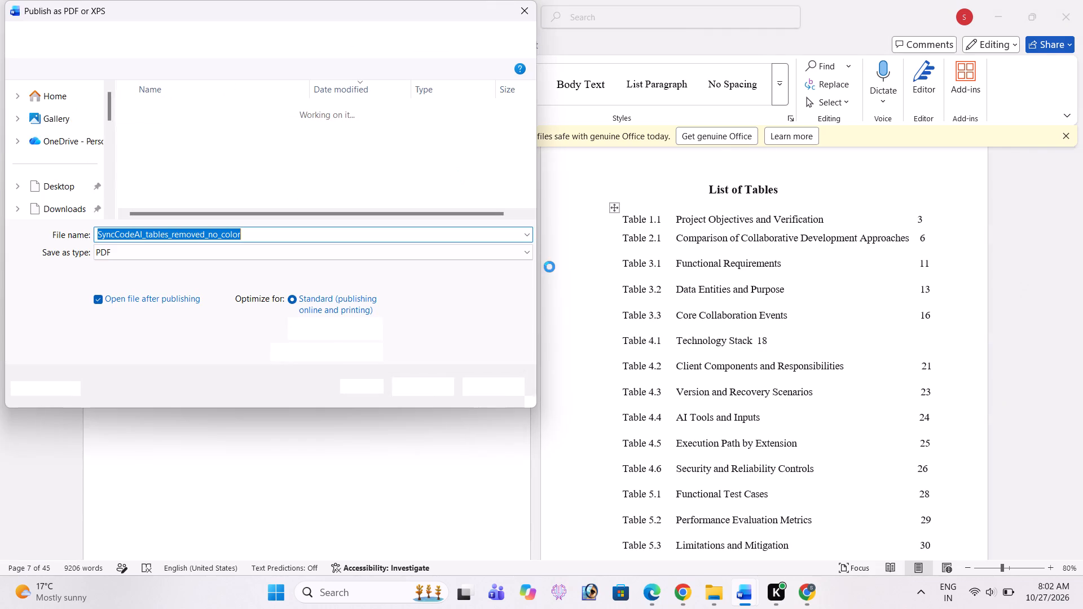
pyautogui.click(412, 387)
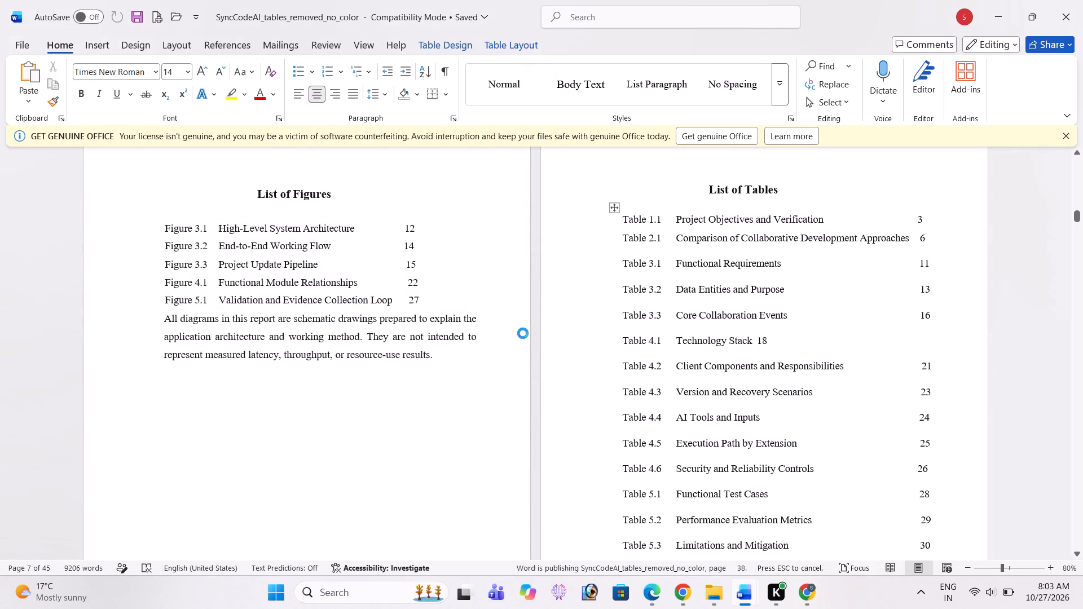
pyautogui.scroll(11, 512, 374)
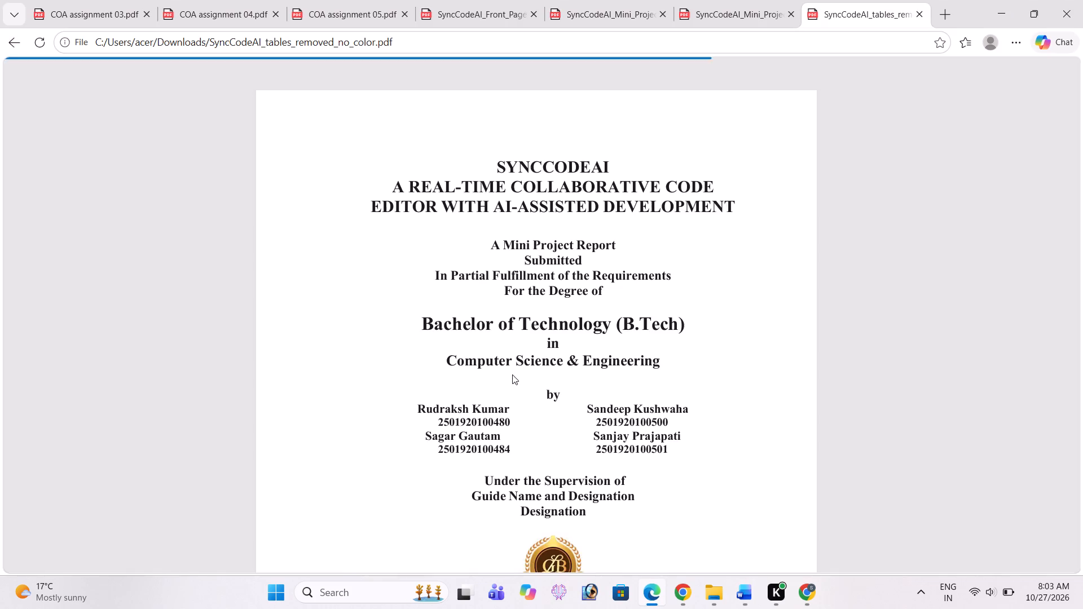
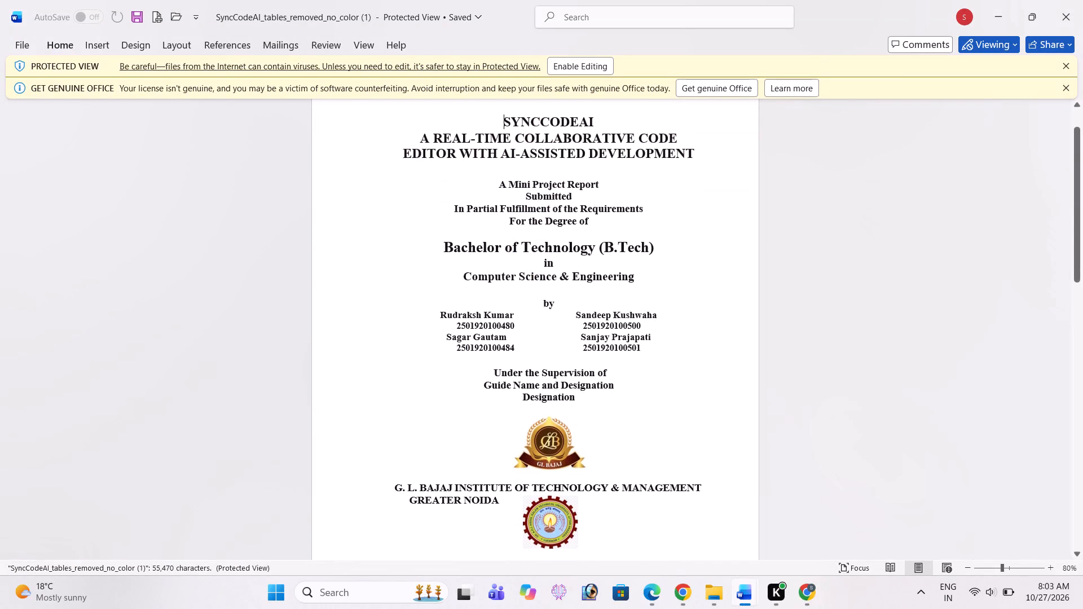
# Examine the front matter of the downloaded SyncCodeAI report, from the title page through the Certificate to the Acknowledgement.
pyautogui.scroll(-16, 518, 342)
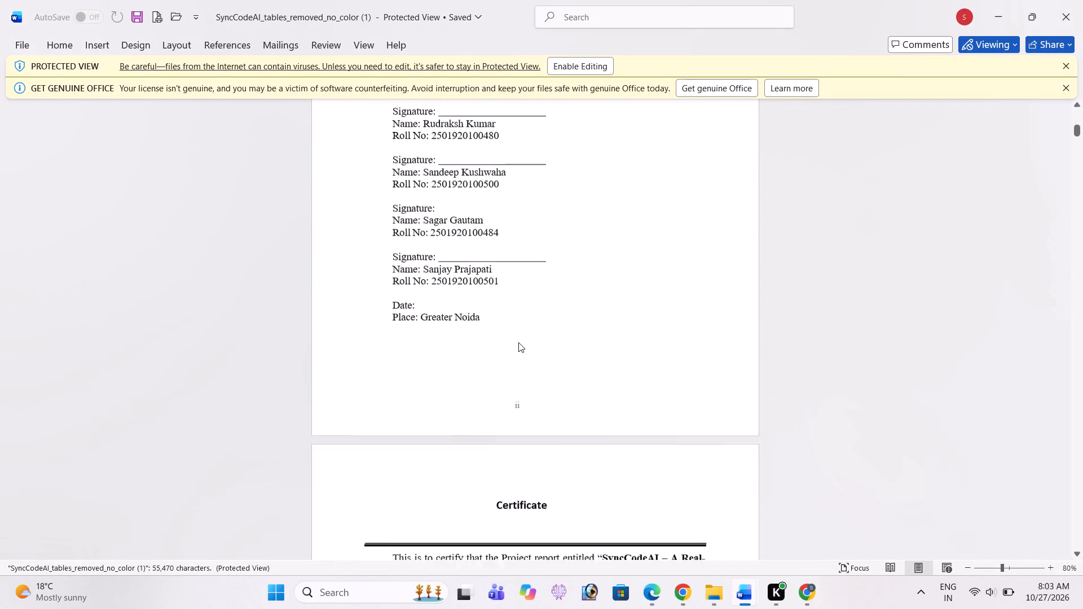
pyautogui.scroll(-9, 518, 342)
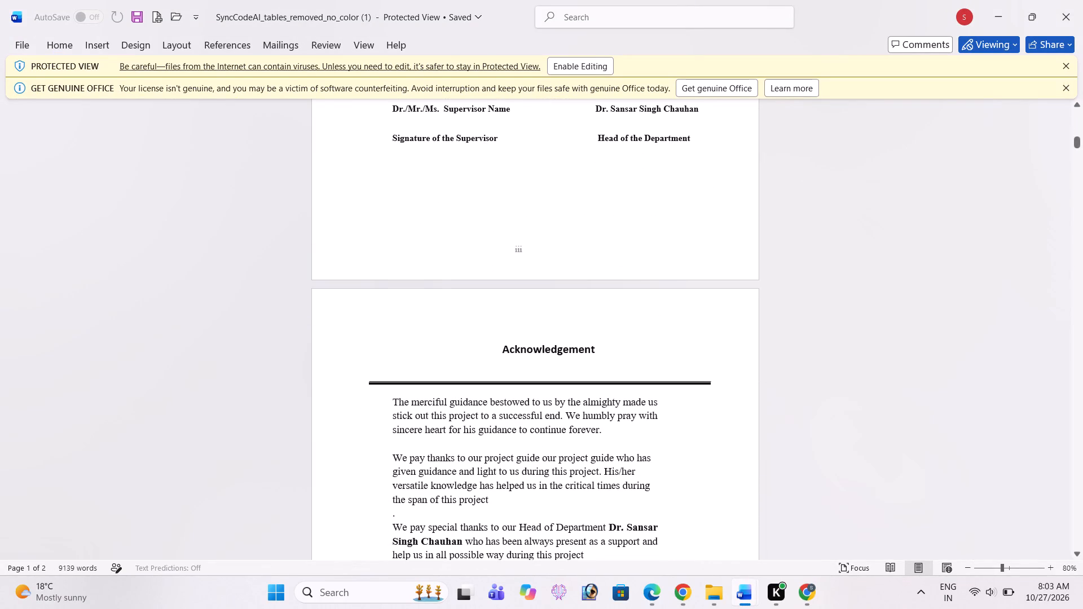
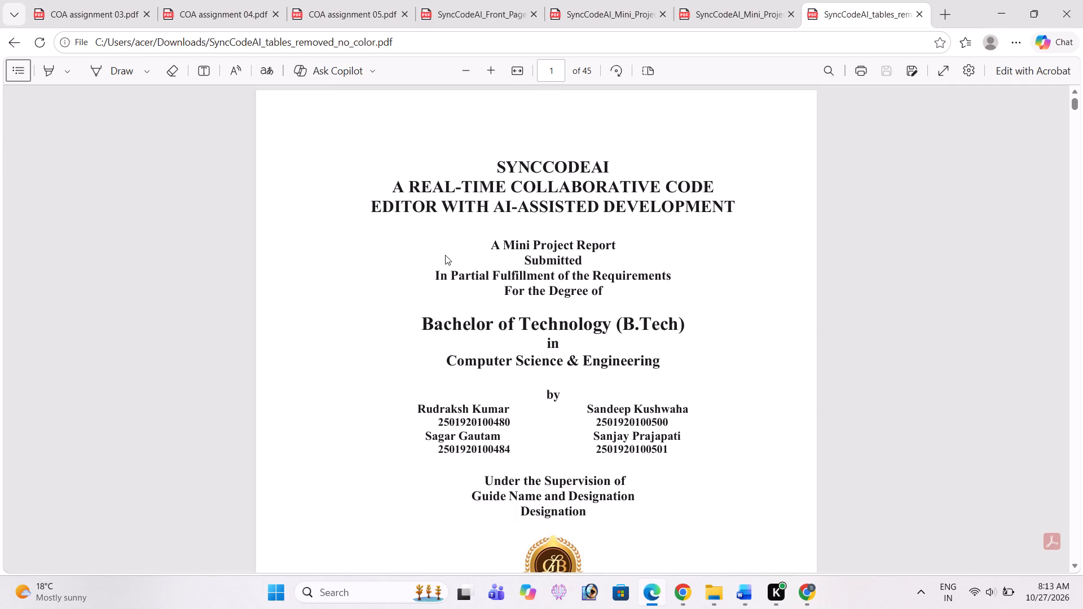
# Review the front matter of the SyncCodeAI report, from the title page through the List of Abbreviations.
pyautogui.scroll(-8, 445, 255)
pyautogui.scroll(-13, 445, 255)
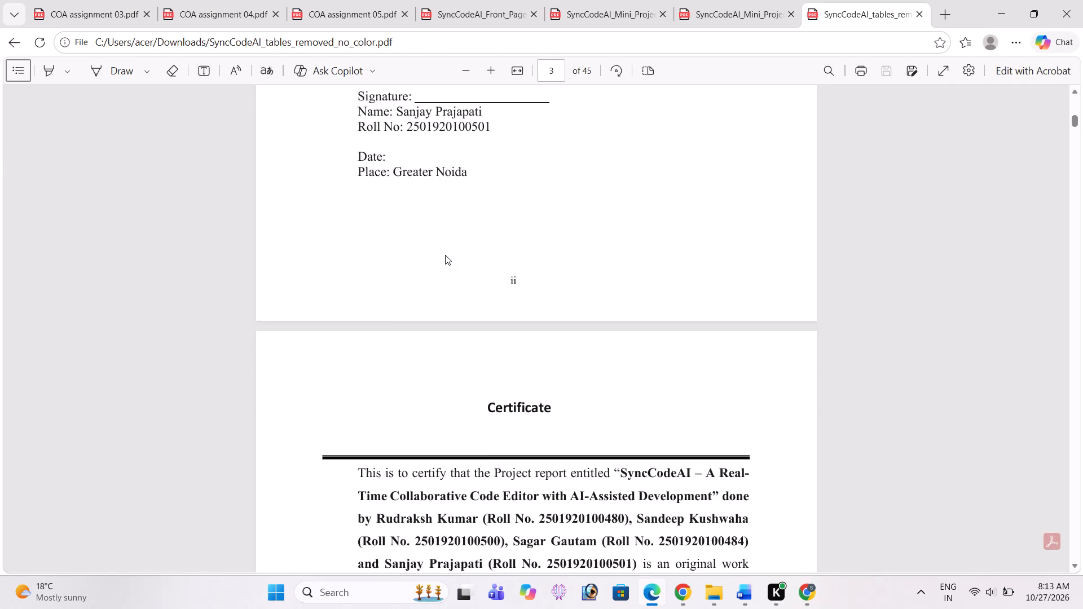
pyautogui.scroll(-6, 445, 255)
pyautogui.scroll(-19, 445, 255)
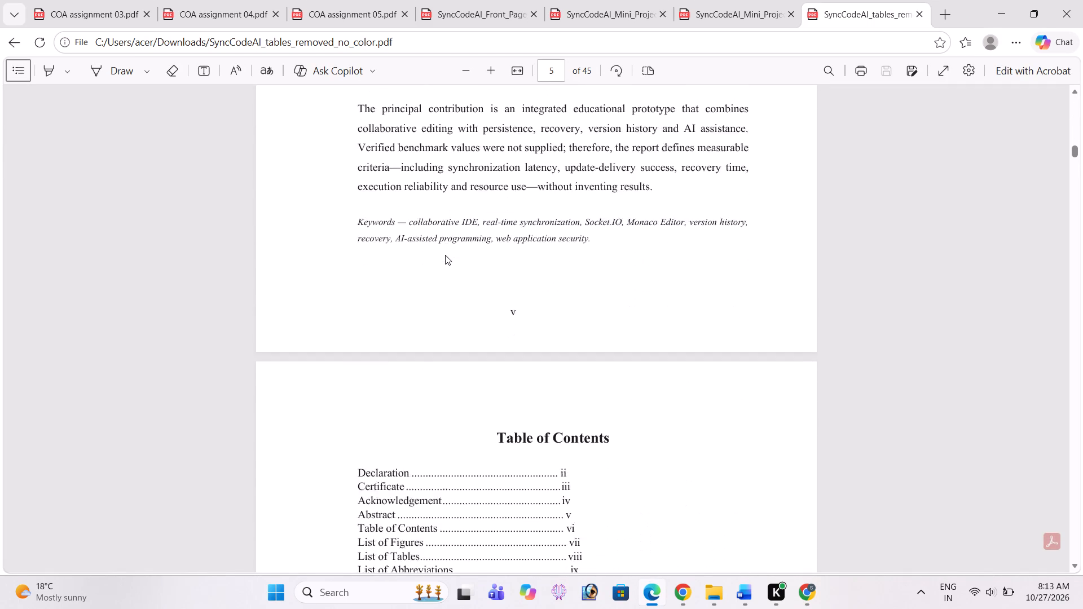
pyautogui.scroll(-17, 445, 255)
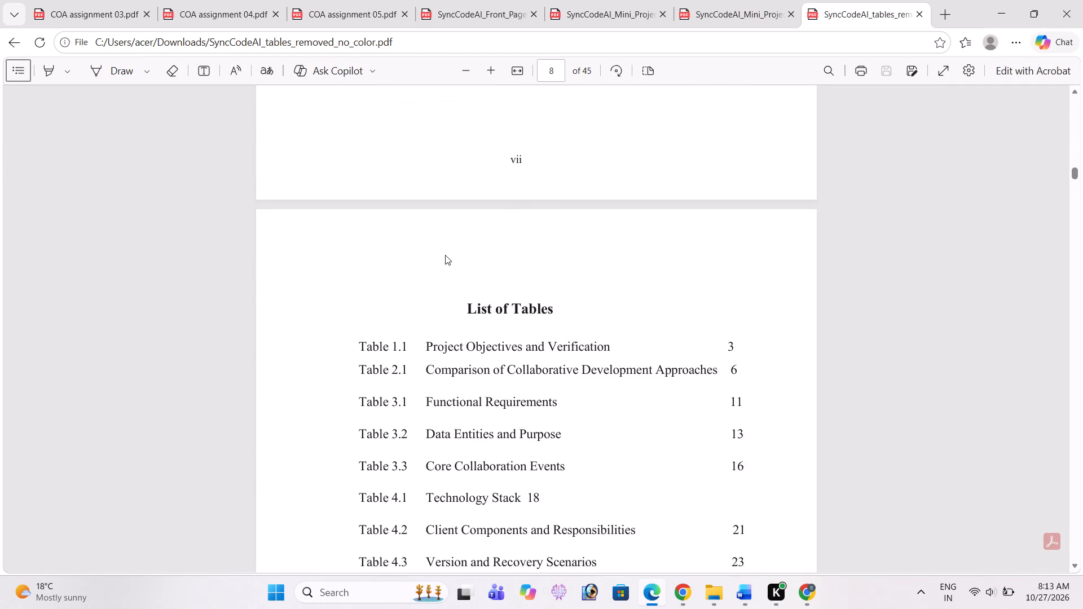
pyautogui.scroll(-15, 445, 255)
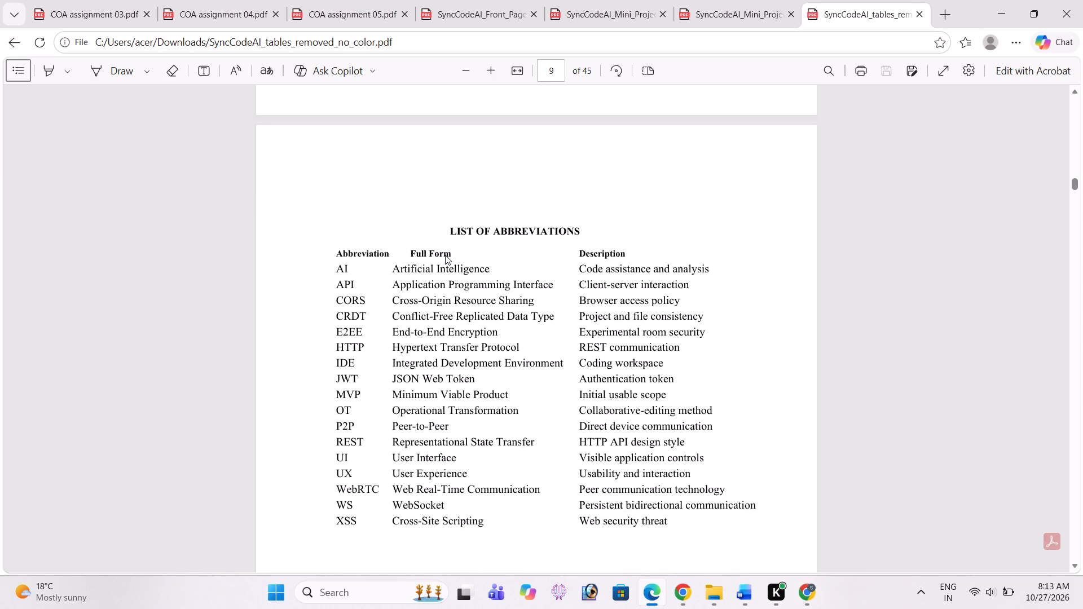
pyautogui.scroll(-8, 445, 255)
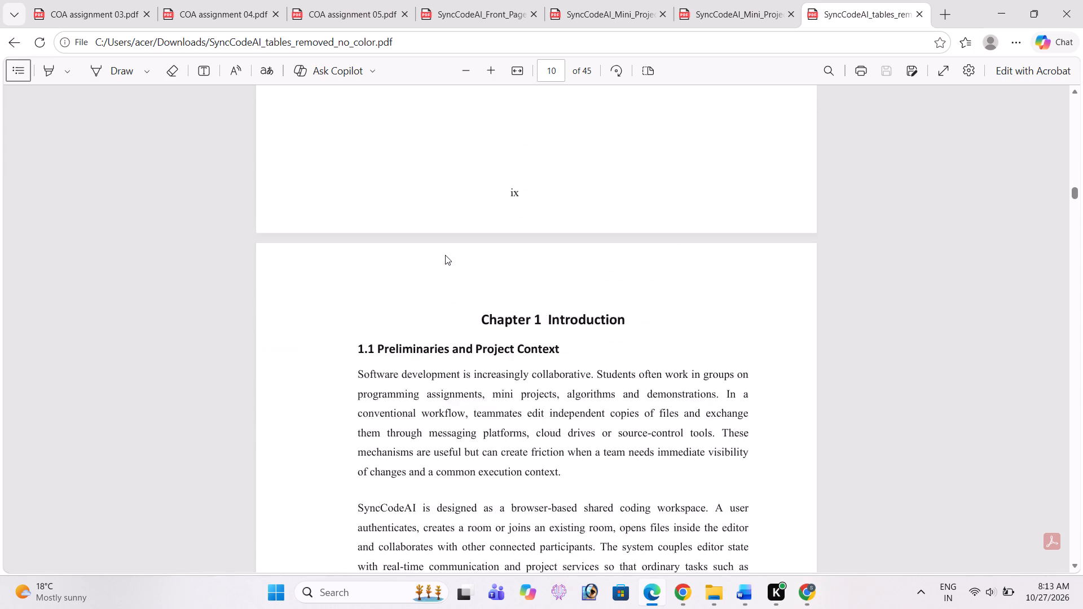
# Read through Chapters 1 and 2 of the report, checking the layout of Table 2.1 on comparison of collaborative development approaches.
pyautogui.scroll(-16, 445, 255)
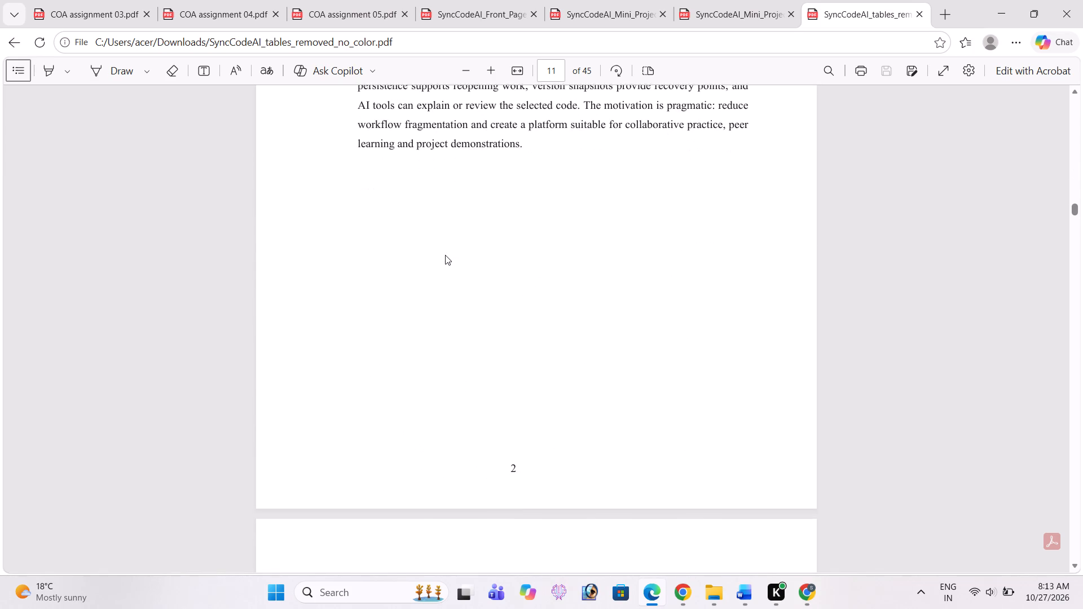
pyautogui.scroll(-15, 445, 255)
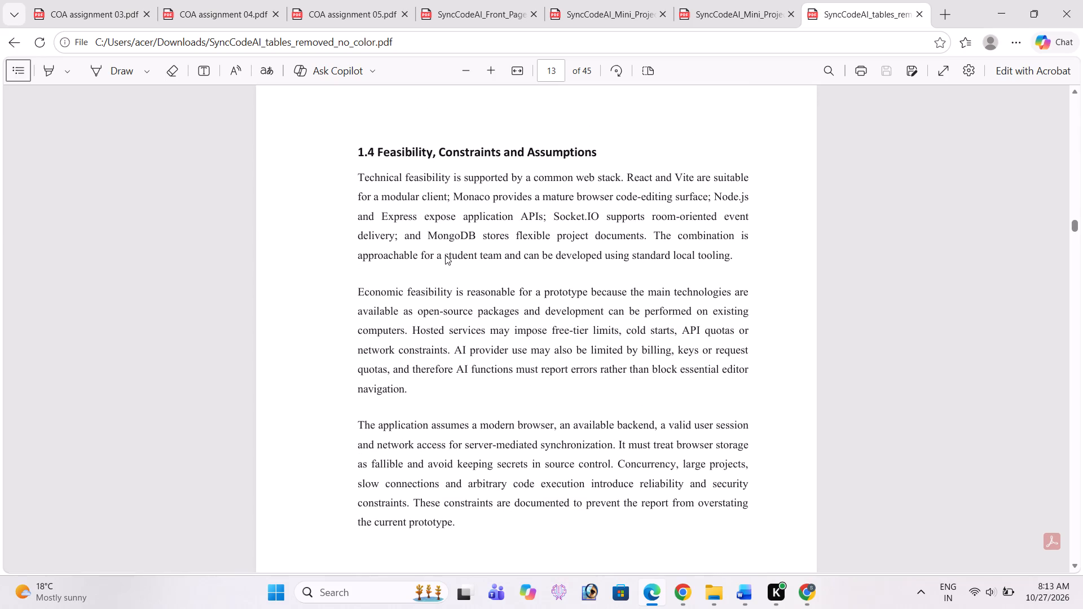
pyautogui.scroll(-17, 445, 255)
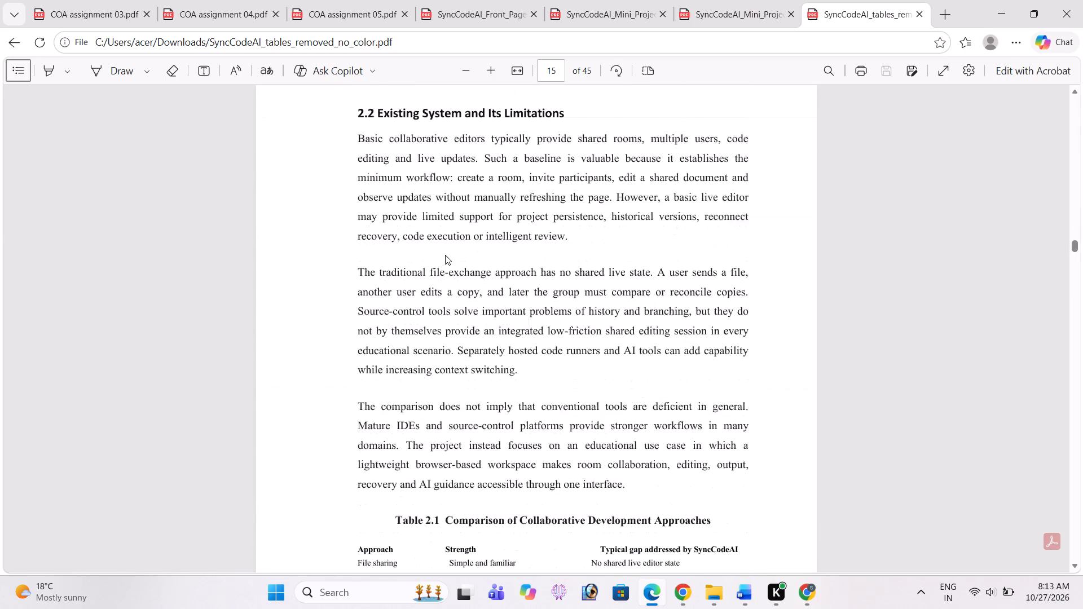
pyautogui.scroll(-6, 445, 255)
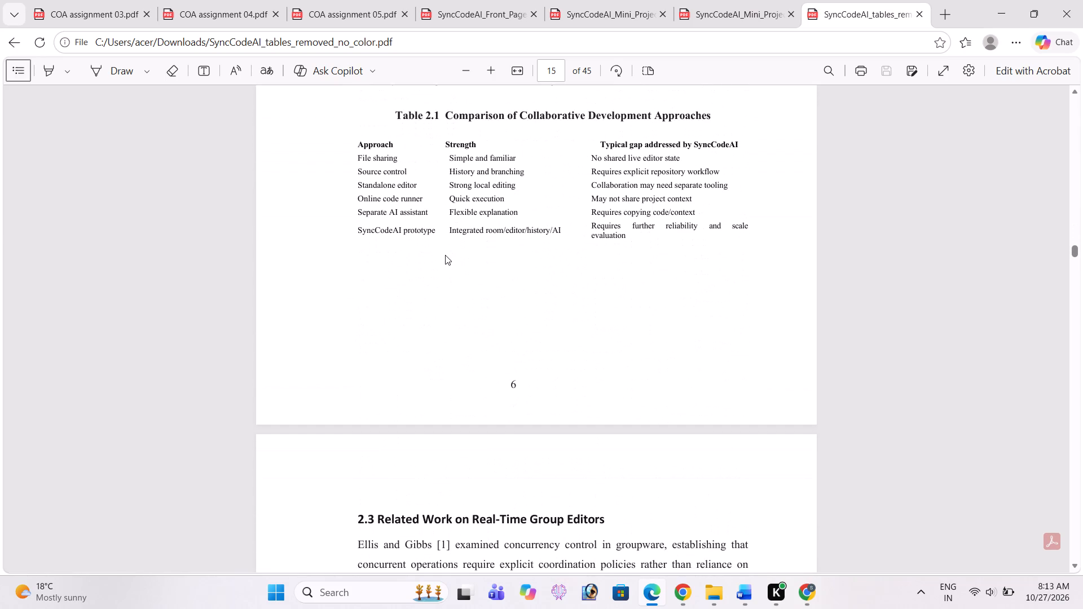
pyautogui.scroll(-11, 445, 255)
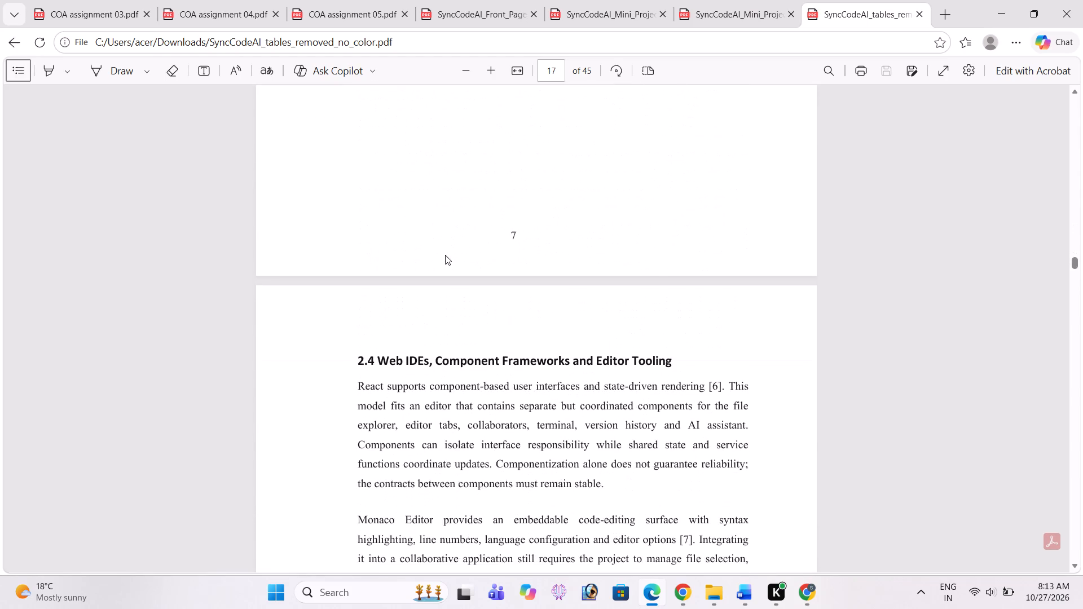
pyautogui.scroll(10, 445, 255)
pyautogui.scroll(-2, 445, 255)
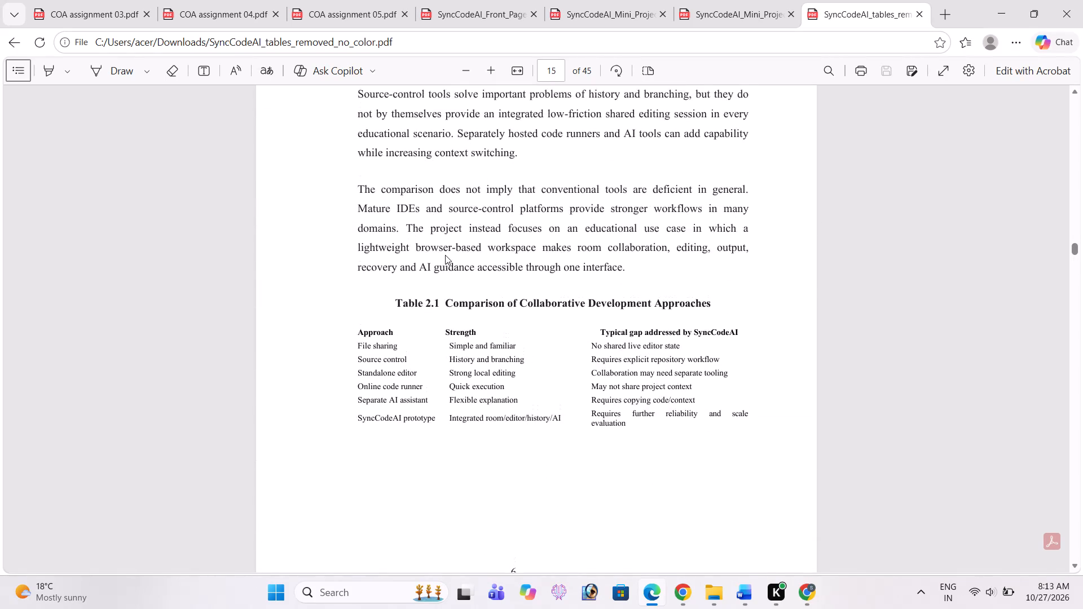
pyautogui.scroll(-11, 445, 255)
pyautogui.scroll(-10, 445, 255)
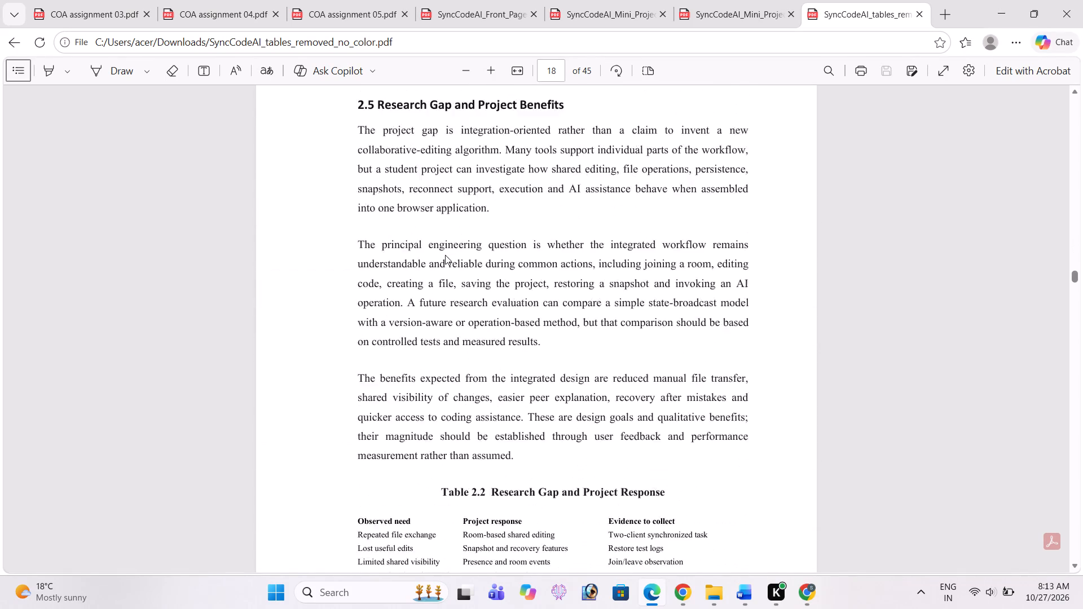
# Examine Chapters 3 and 4 of the report, including the architecture and workflow figures, repository structure and tables, up to section 4.8.
pyautogui.scroll(-17, 445, 255)
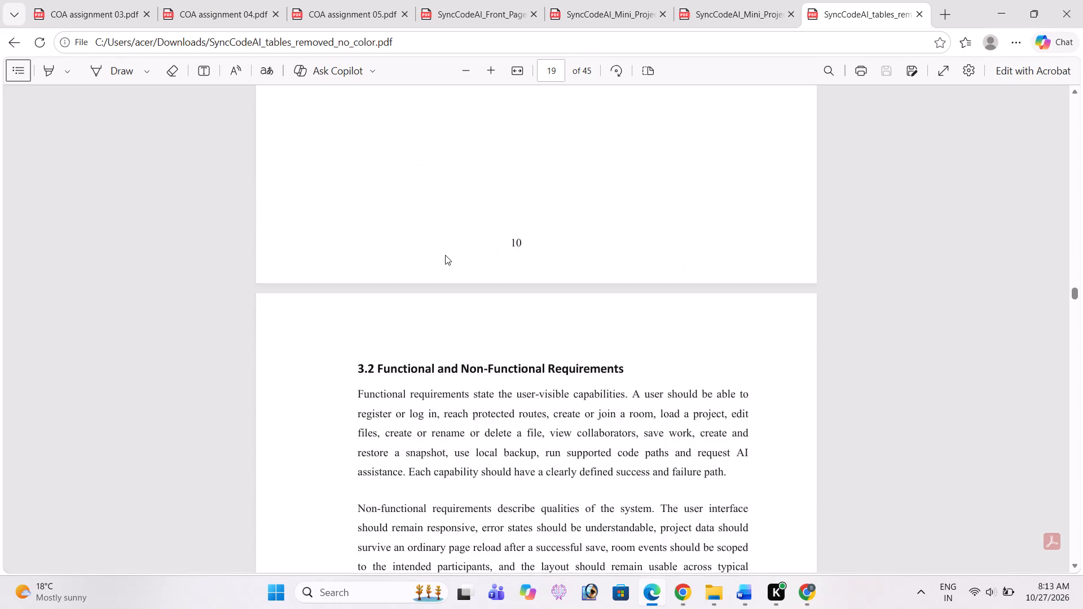
pyautogui.scroll(-15, 445, 255)
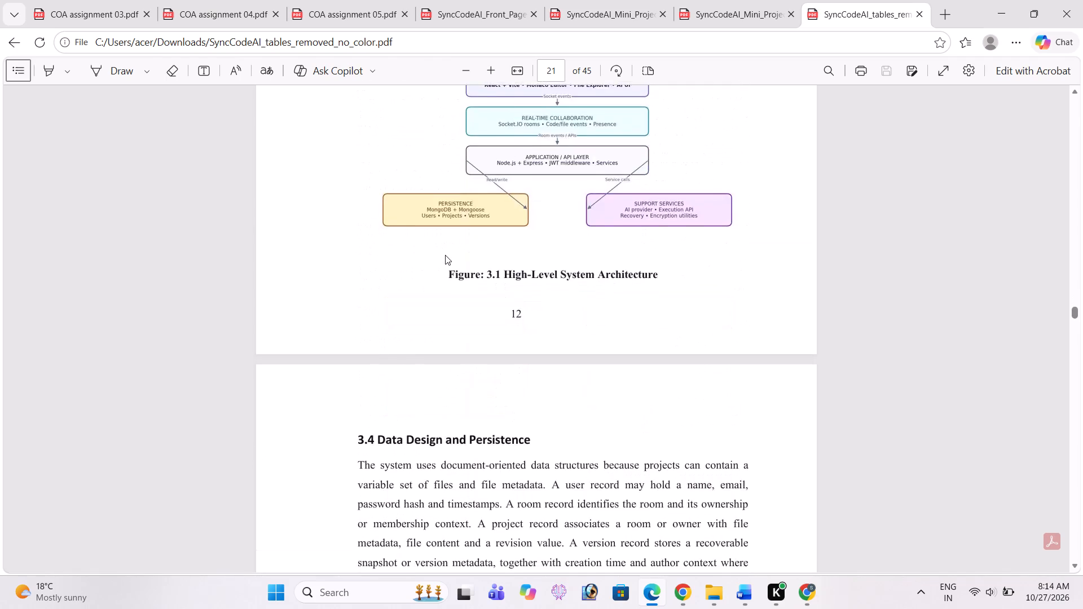
pyautogui.scroll(-16, 445, 255)
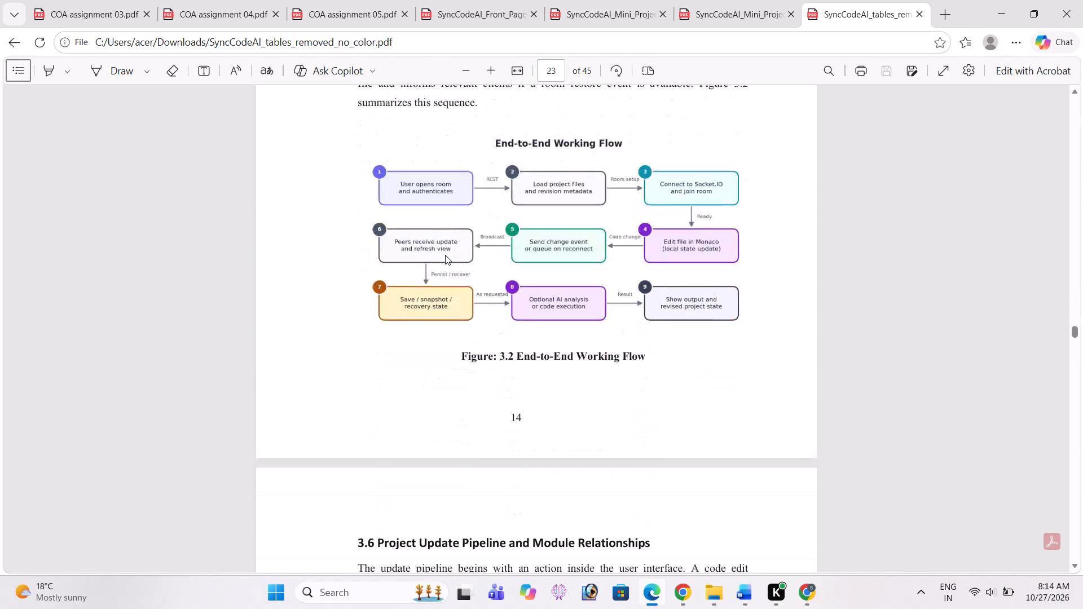
pyautogui.scroll(-13, 445, 255)
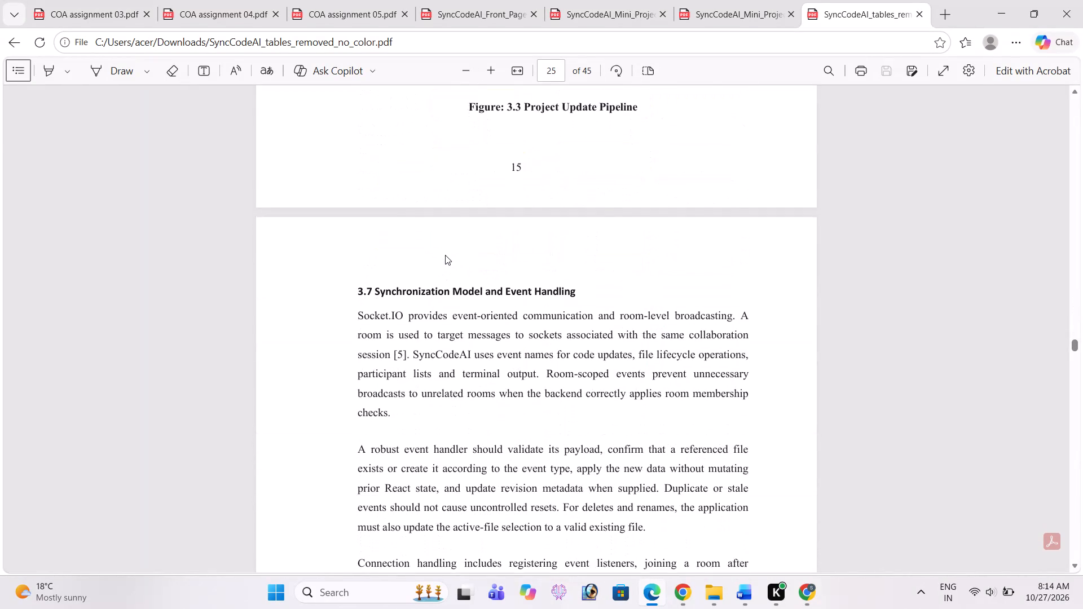
pyautogui.scroll(-15, 445, 255)
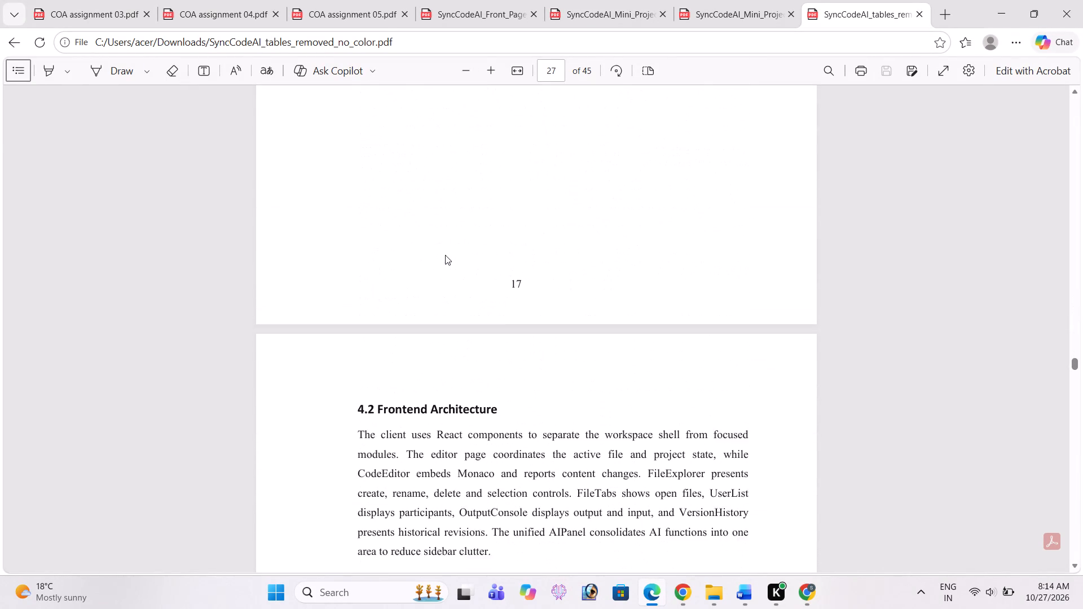
pyautogui.scroll(-14, 445, 255)
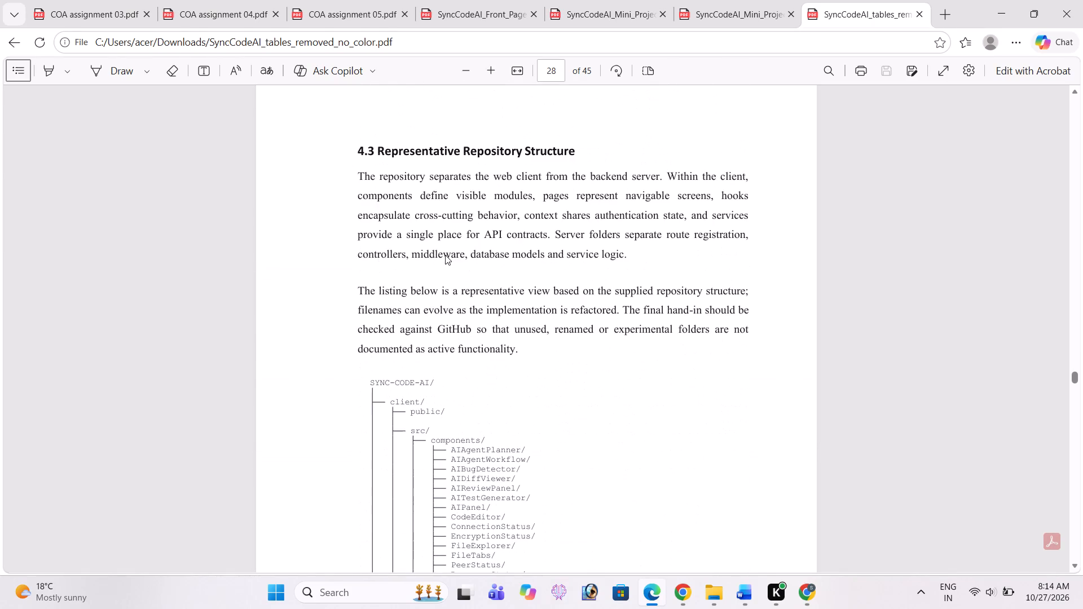
pyautogui.scroll(-13, 445, 255)
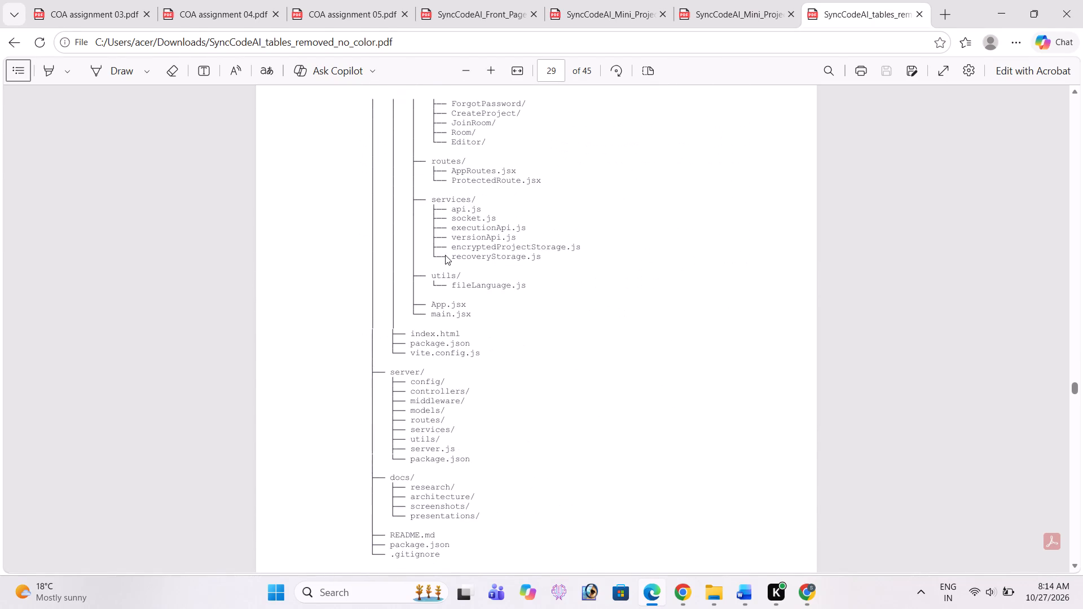
pyautogui.scroll(-15, 445, 255)
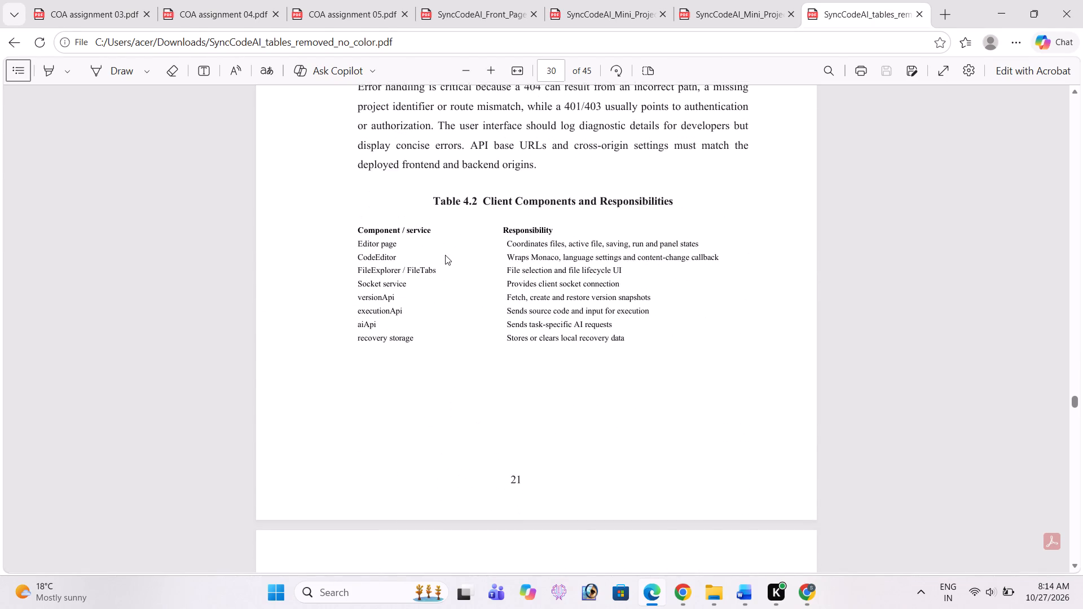
pyautogui.scroll(-16, 445, 255)
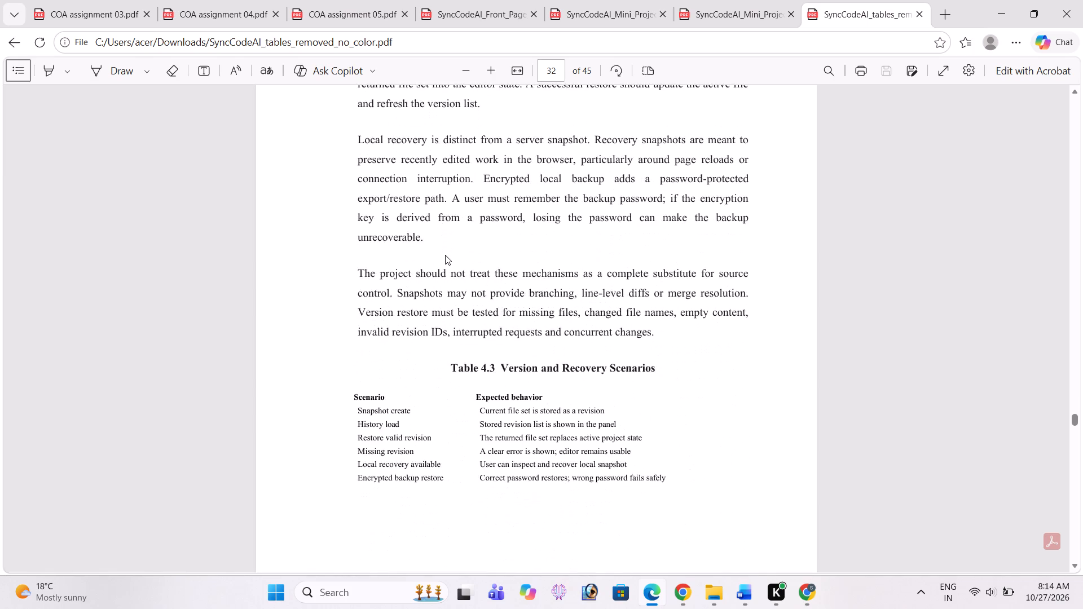
pyautogui.scroll(-19, 445, 255)
# Go back through the report to the front matter and check the Table of Contents page.
pyautogui.scroll(14, 445, 255)
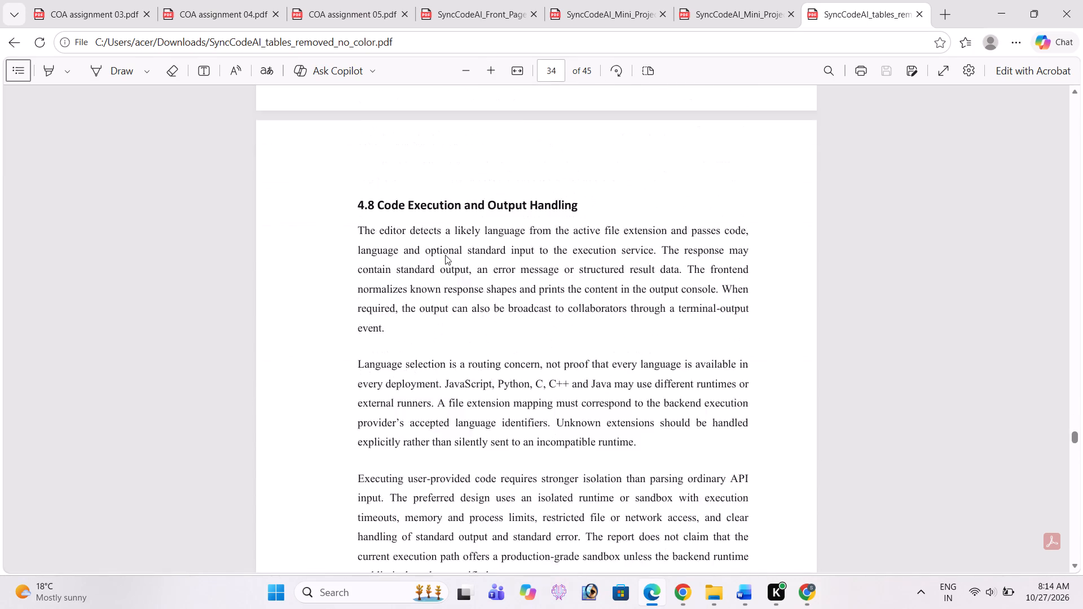
pyautogui.scroll(20, 445, 255)
pyautogui.scroll(20, 445, 255)
pyautogui.scroll(11, 445, 255)
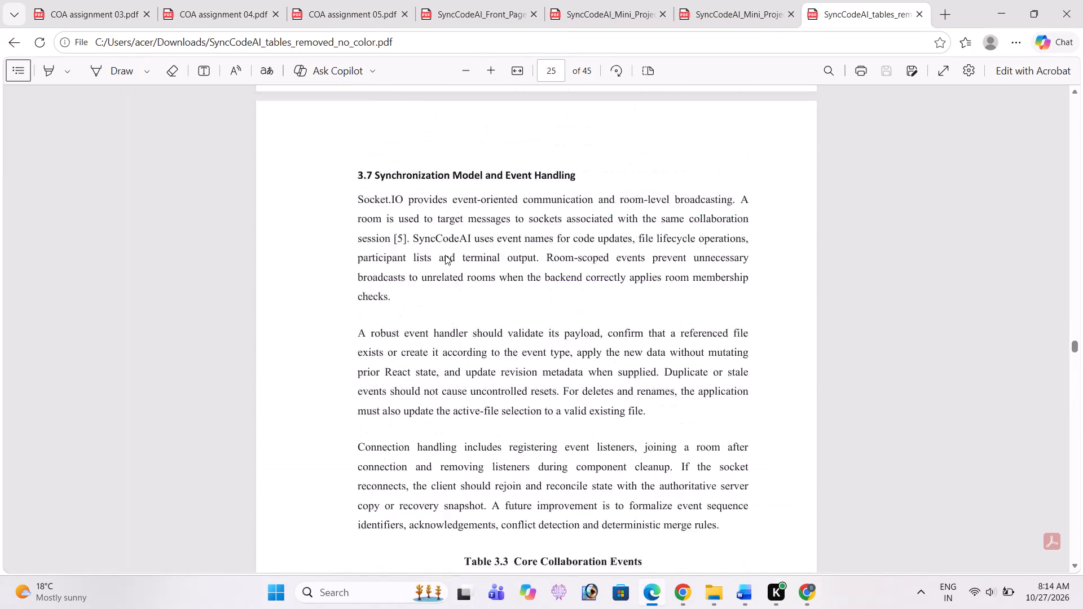
pyautogui.scroll(20, 445, 255)
pyautogui.scroll(20, 445, 255)
pyautogui.scroll(19, 445, 255)
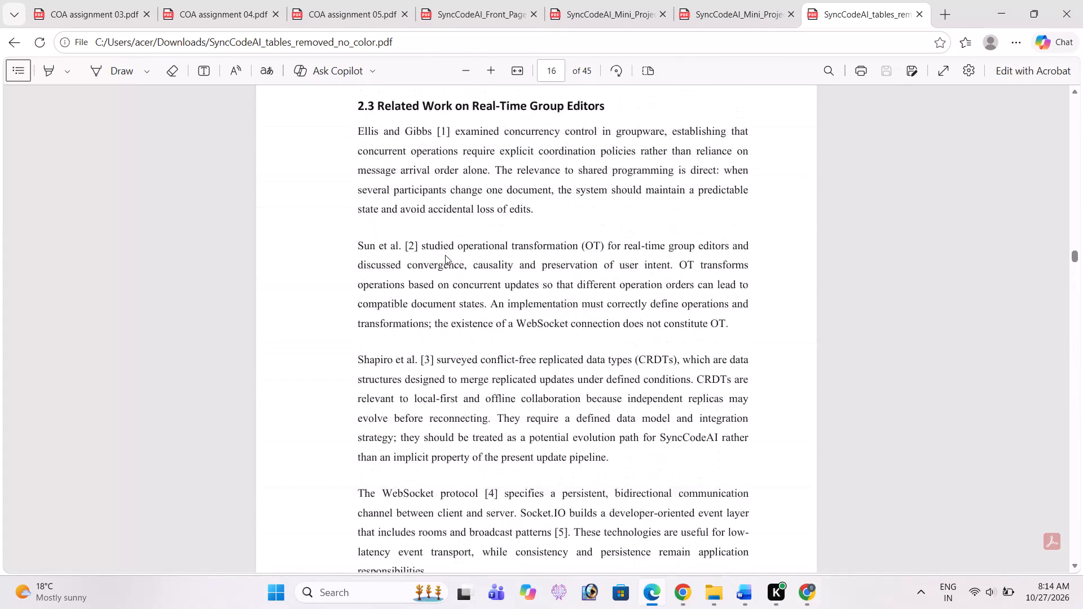
pyautogui.scroll(20, 445, 255)
pyautogui.scroll(20, 445, 255)
pyautogui.scroll(11, 445, 255)
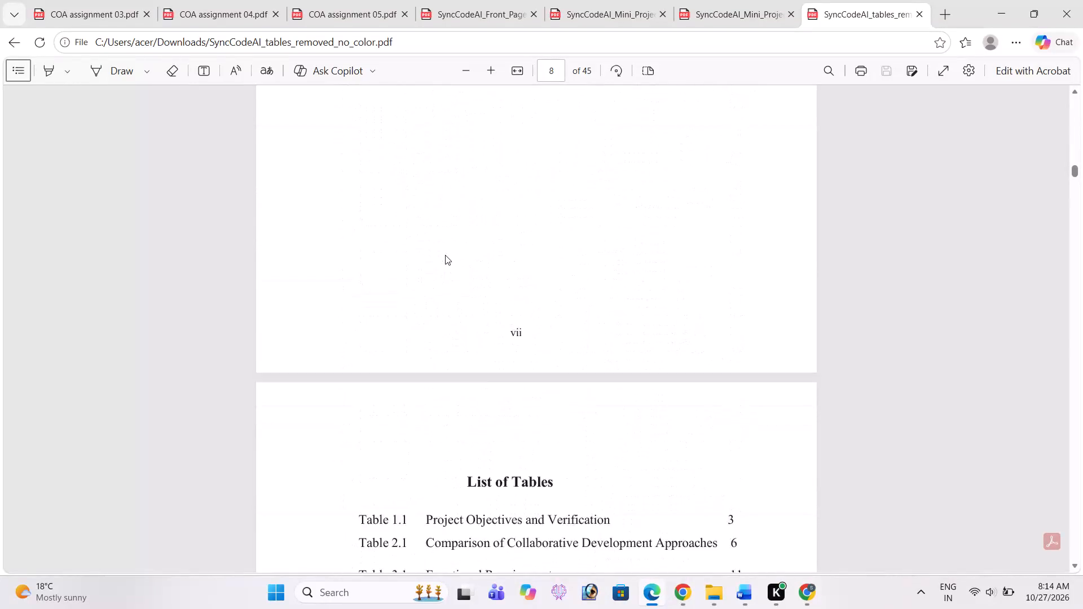
pyautogui.scroll(19, 445, 255)
pyautogui.scroll(-8, 445, 255)
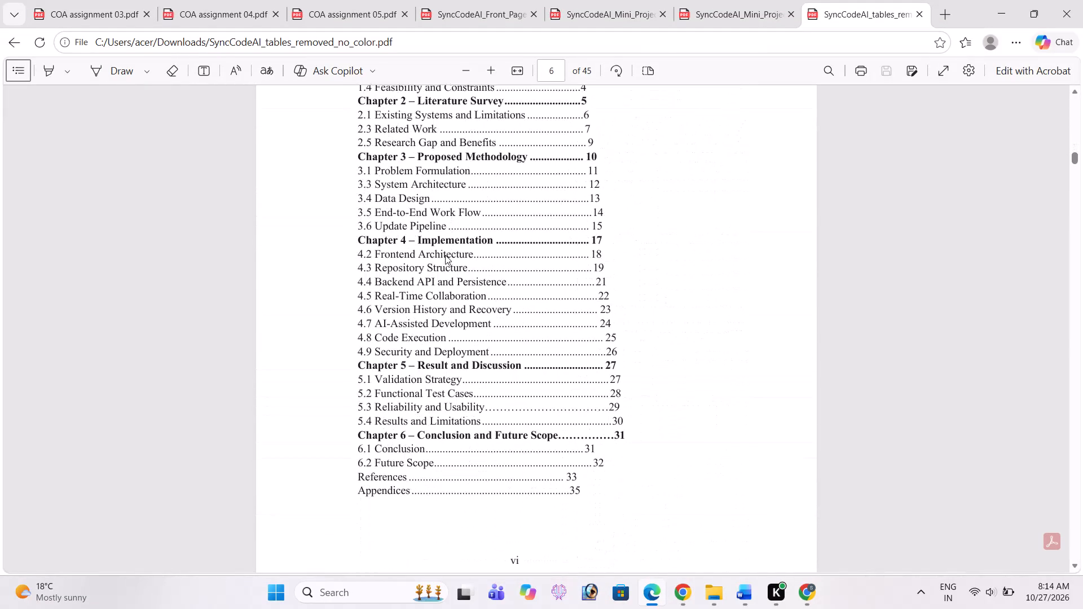
pyautogui.scroll(8, 445, 255)
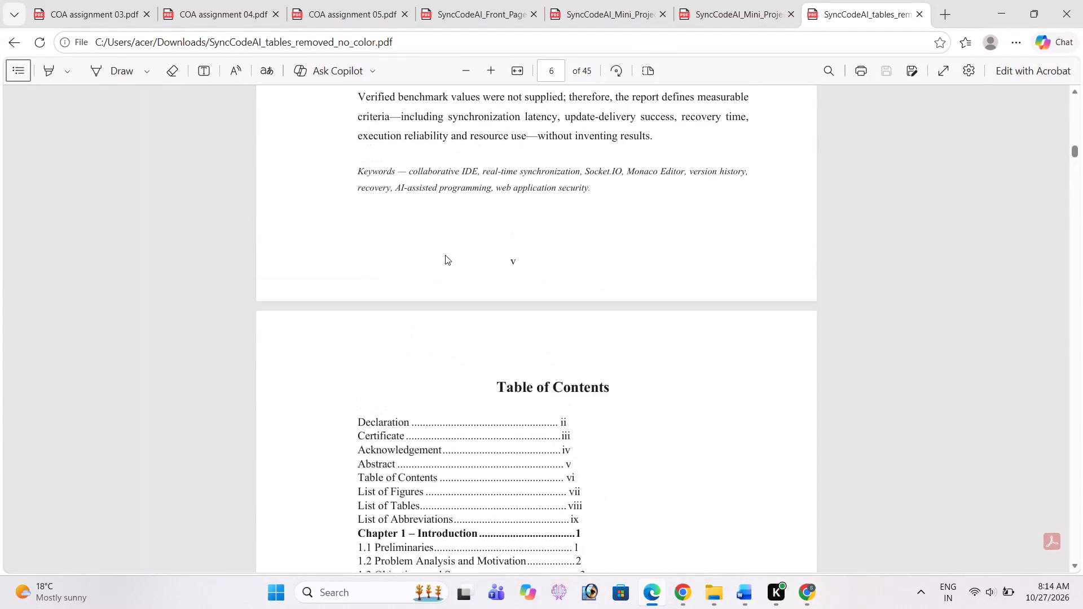
pyautogui.scroll(14, 445, 255)
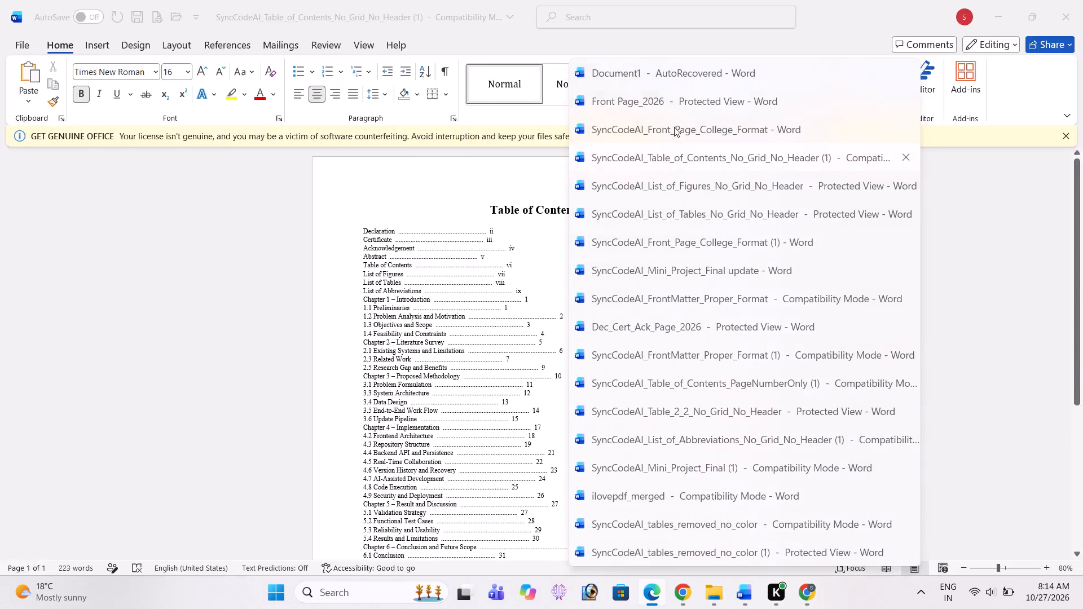
# Switch to Word's recovered Document1 and look through its leadership communication answers.
pyautogui.click(619, 78)
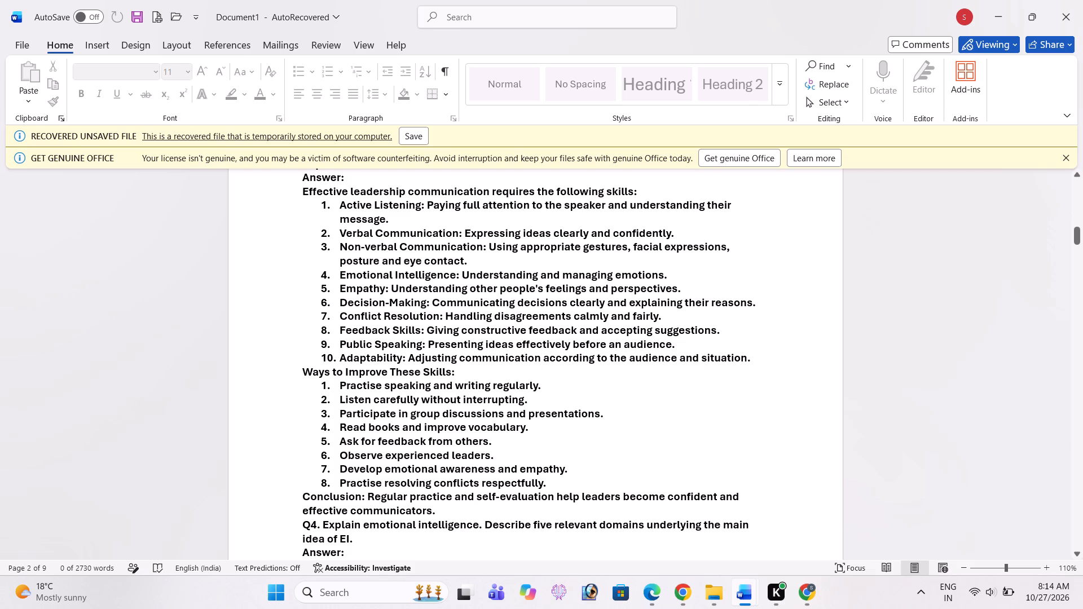
pyautogui.scroll(-1, 165, 279)
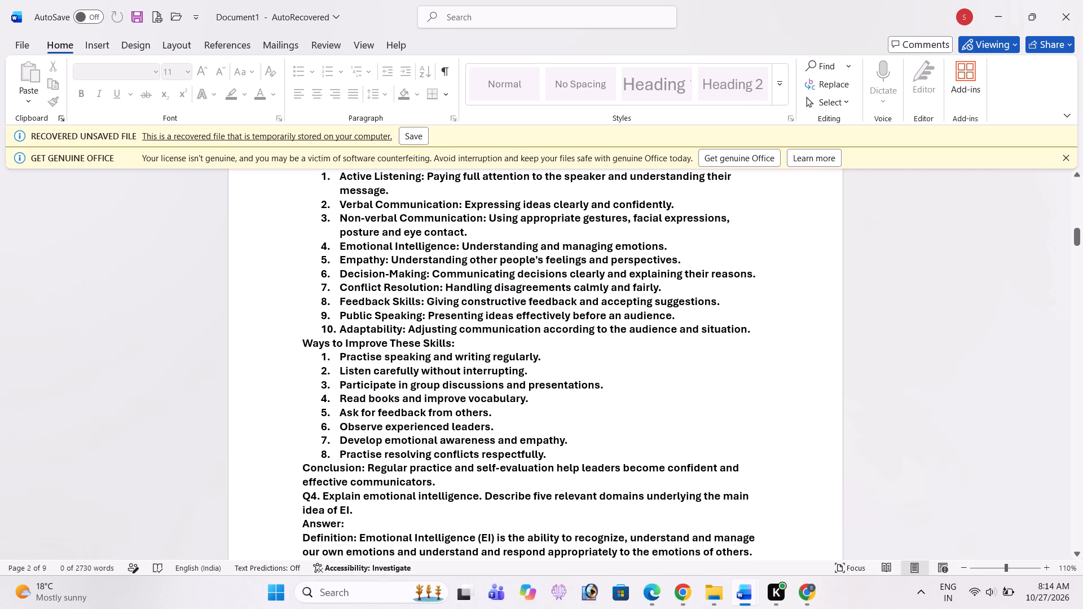